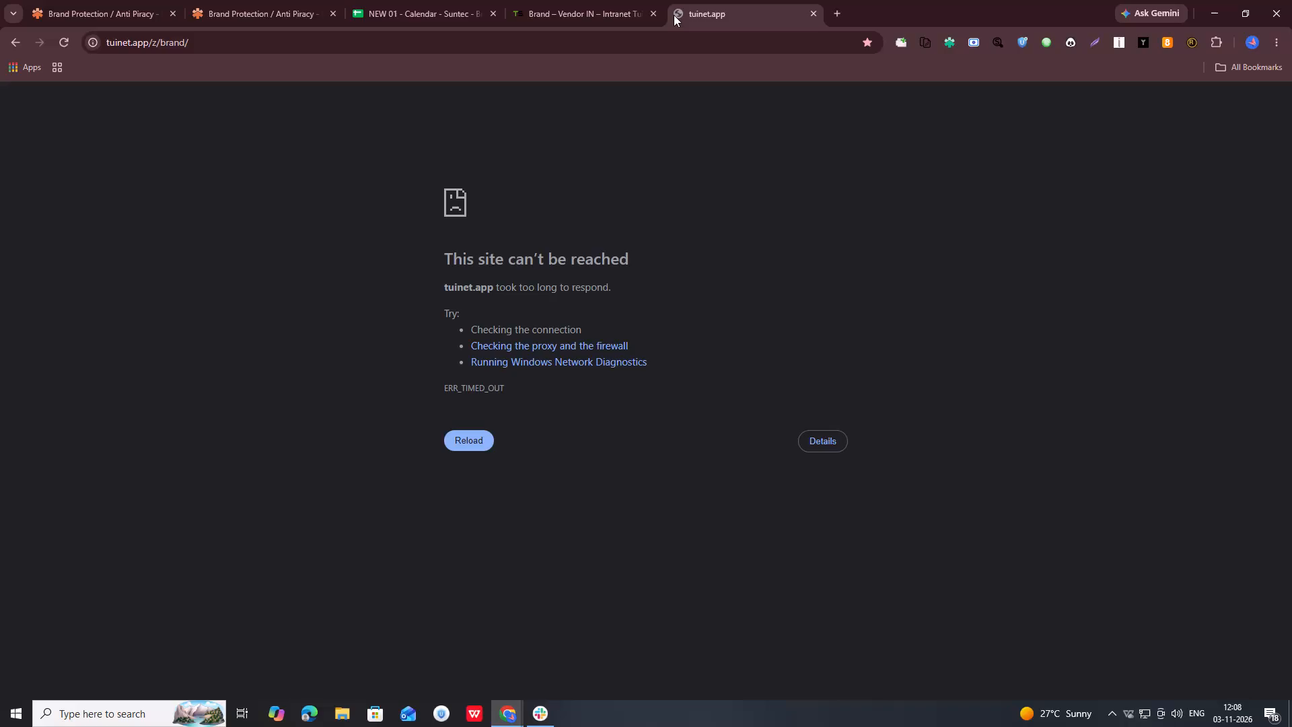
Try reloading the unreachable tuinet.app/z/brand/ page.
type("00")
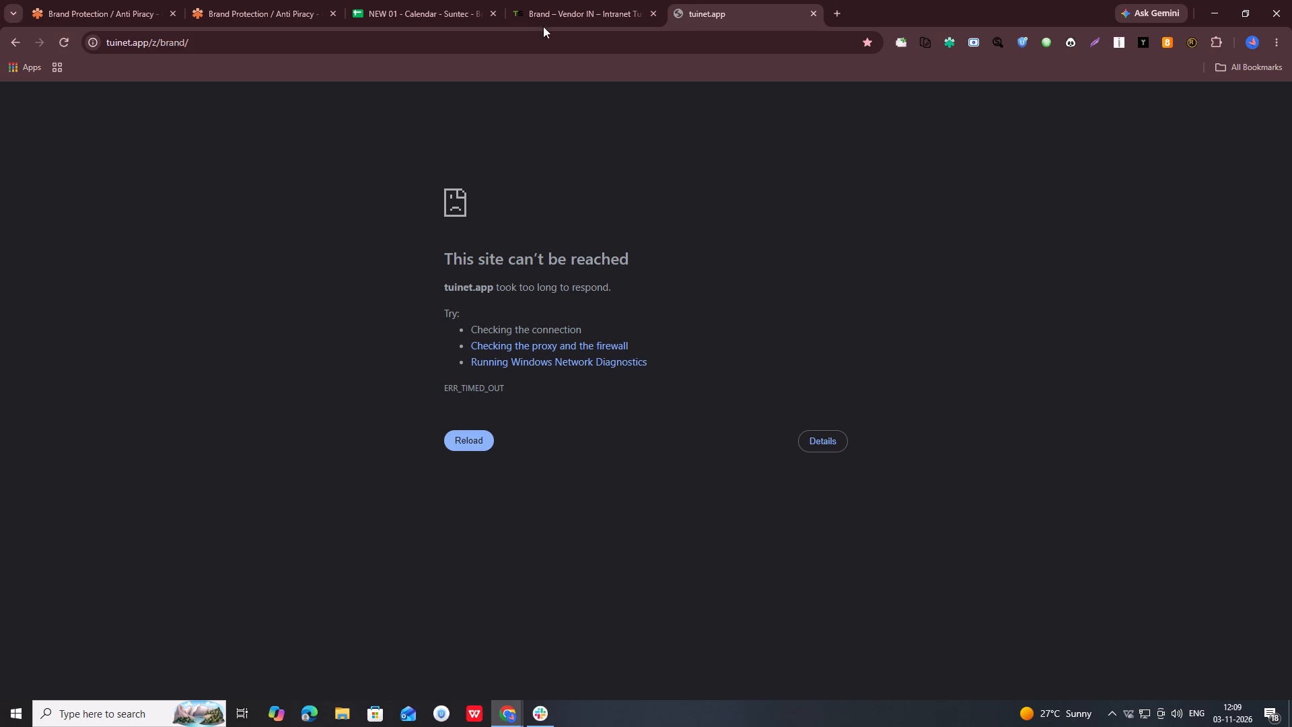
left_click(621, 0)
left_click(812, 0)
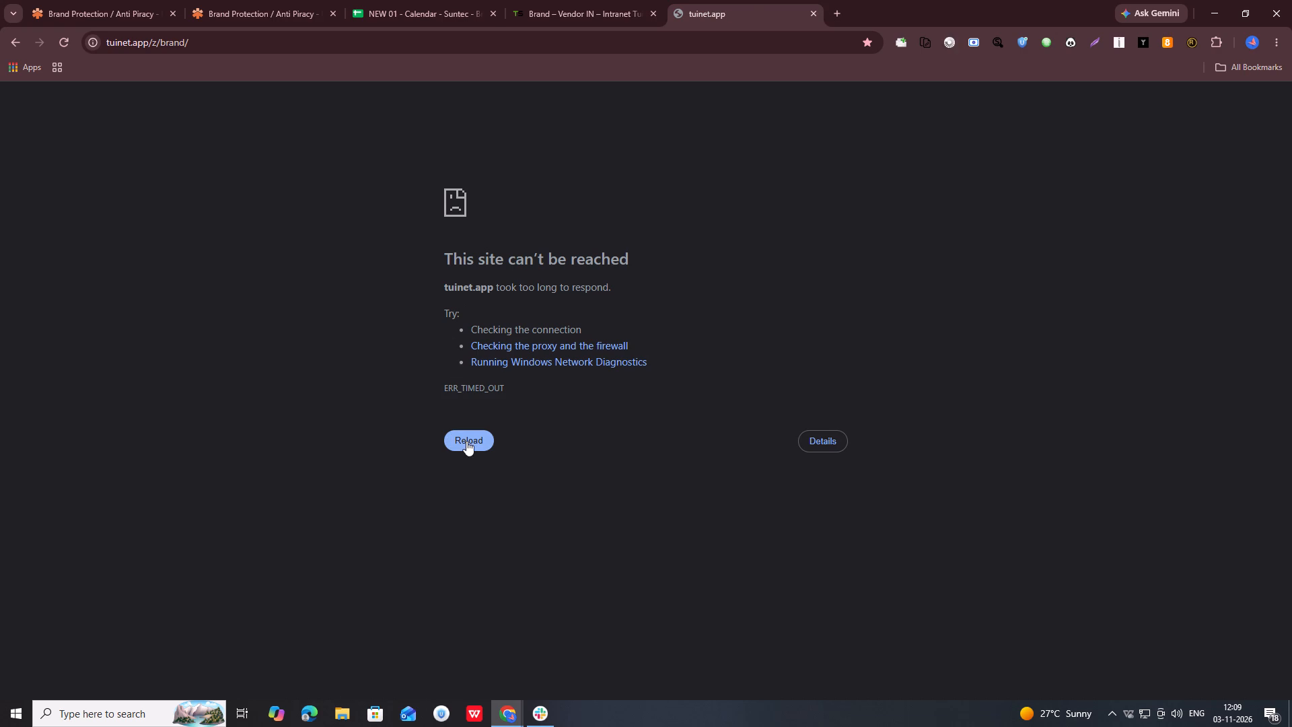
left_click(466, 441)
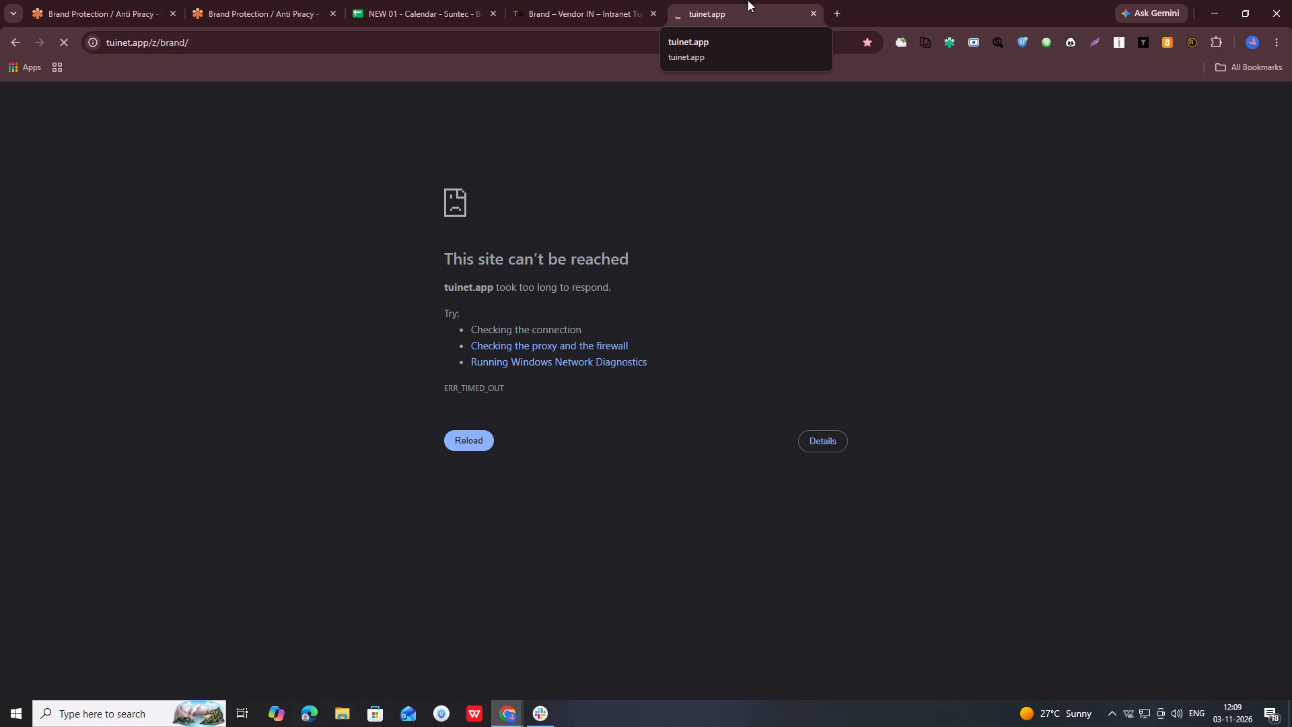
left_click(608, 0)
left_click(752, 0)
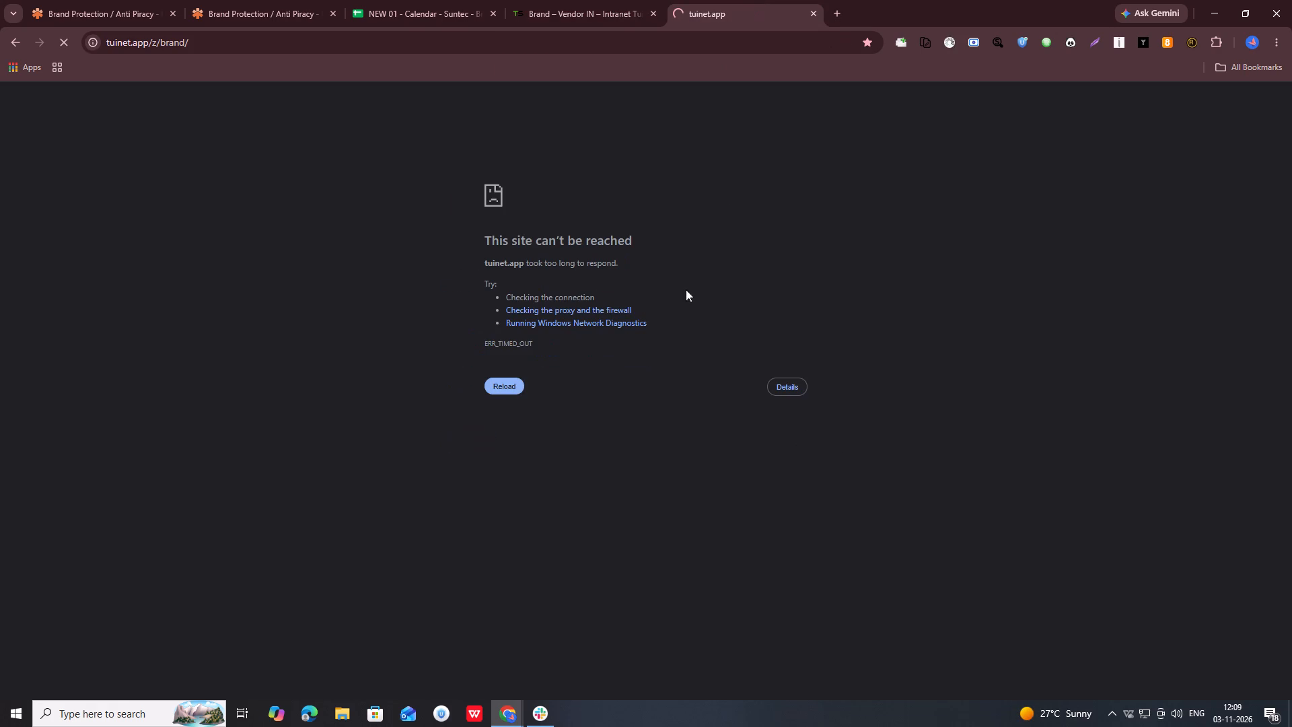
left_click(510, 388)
Close the unreachable tuinet.app tab and reload the Brand – Vendor IN page.
left_click(614, 1)
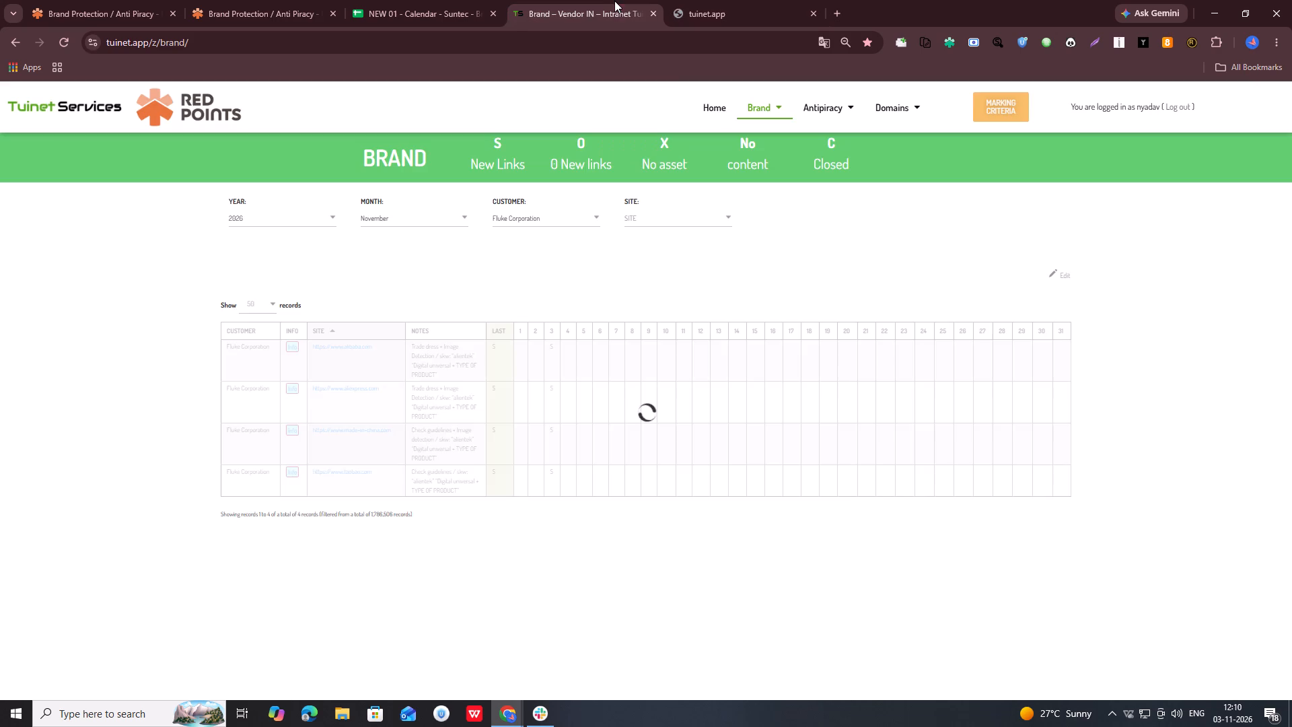
left_click(722, 0)
left_click(612, 0)
middle_click(725, 0)
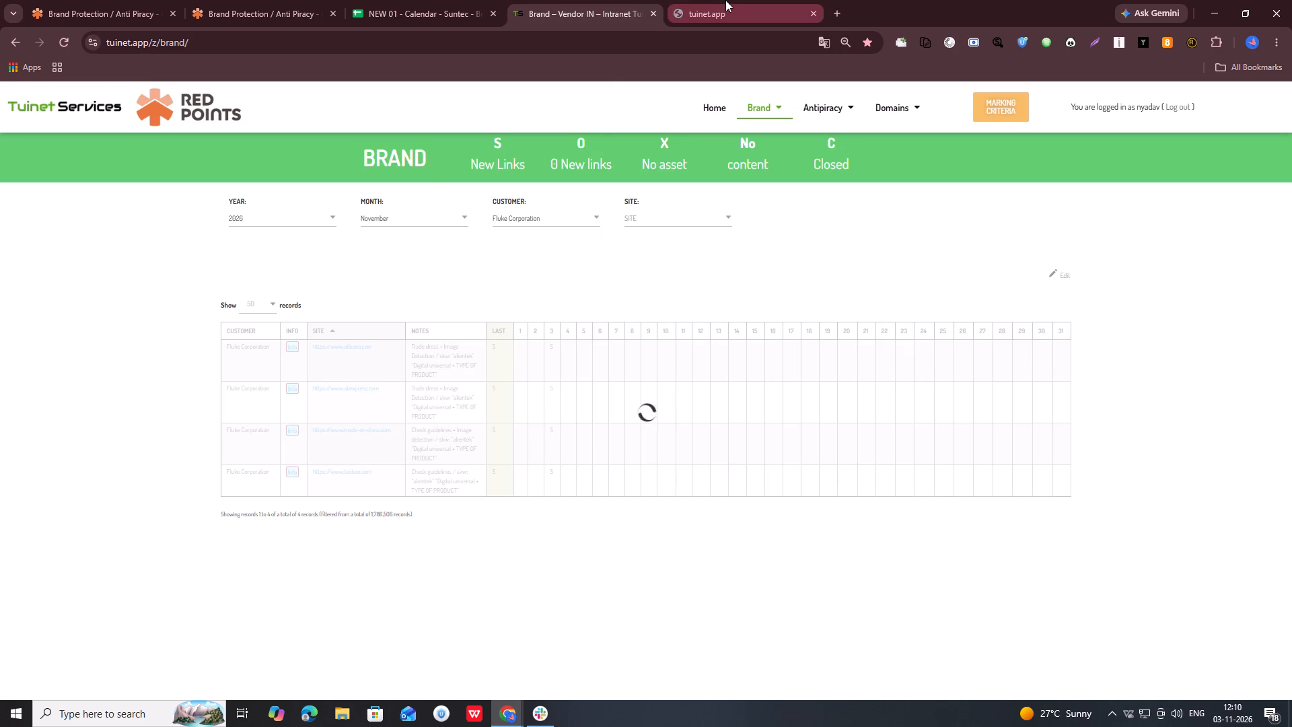
left_click(63, 39)
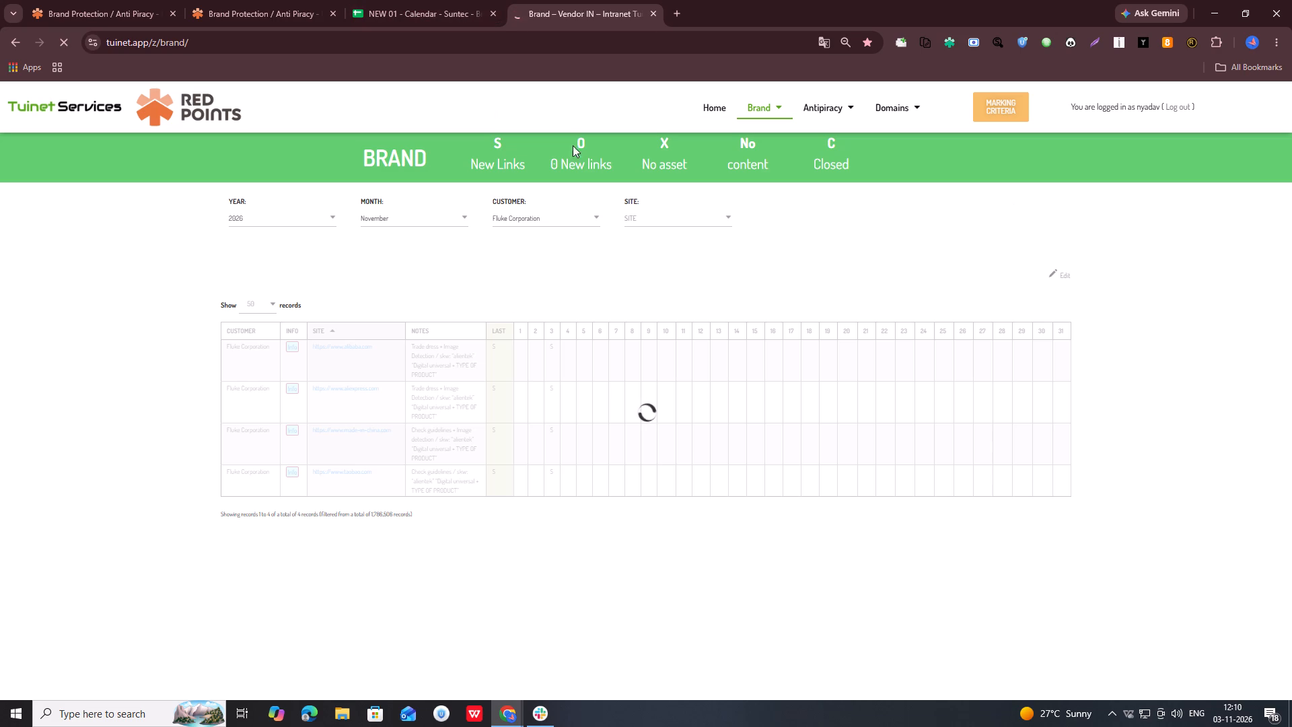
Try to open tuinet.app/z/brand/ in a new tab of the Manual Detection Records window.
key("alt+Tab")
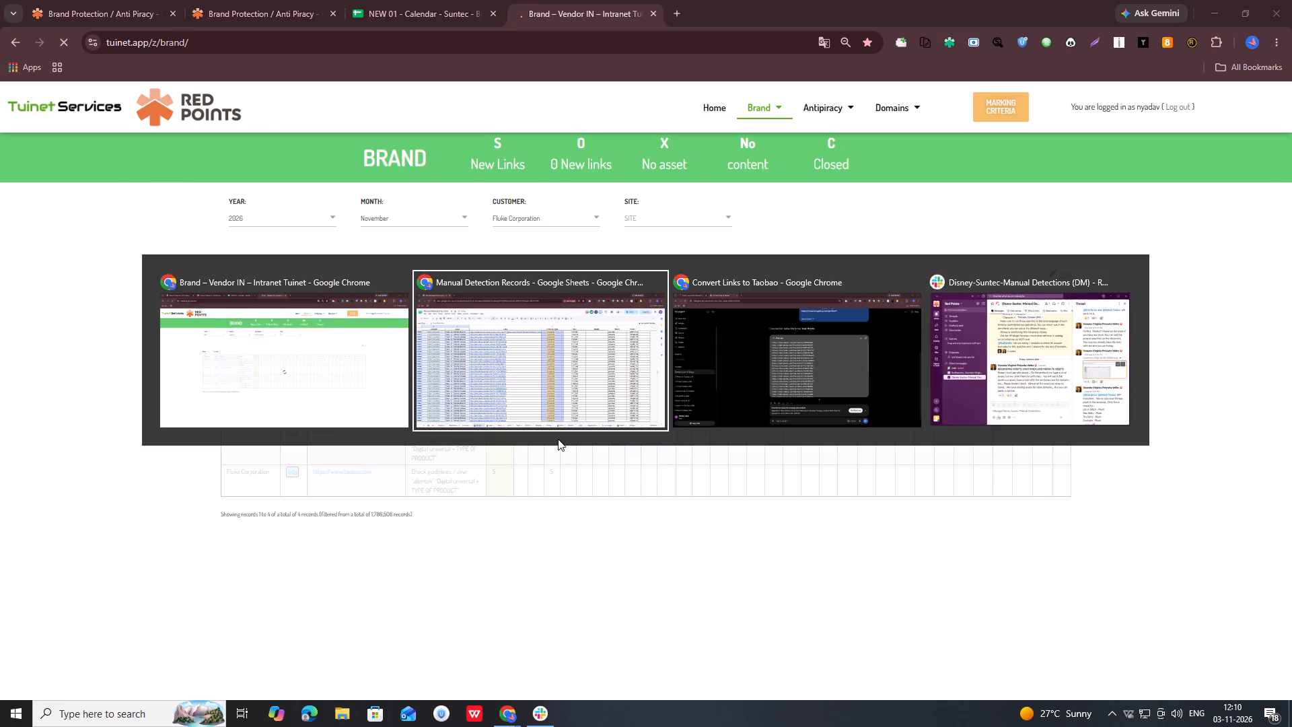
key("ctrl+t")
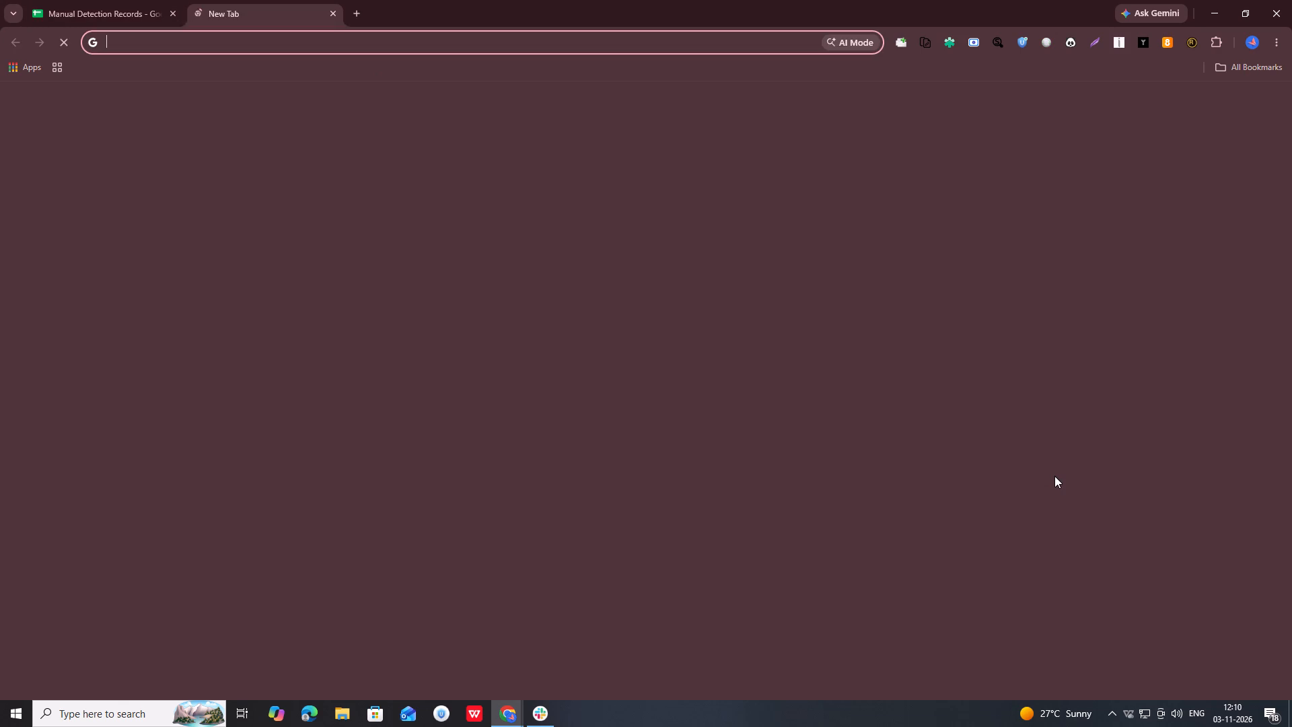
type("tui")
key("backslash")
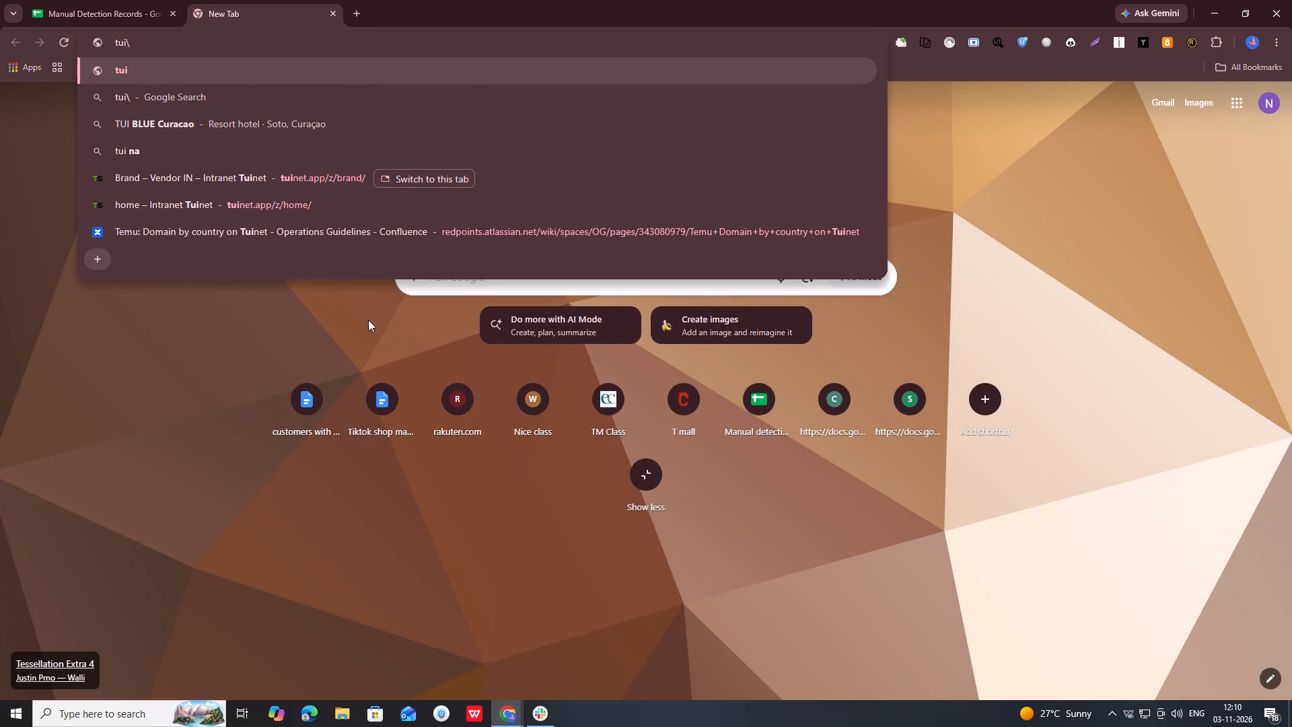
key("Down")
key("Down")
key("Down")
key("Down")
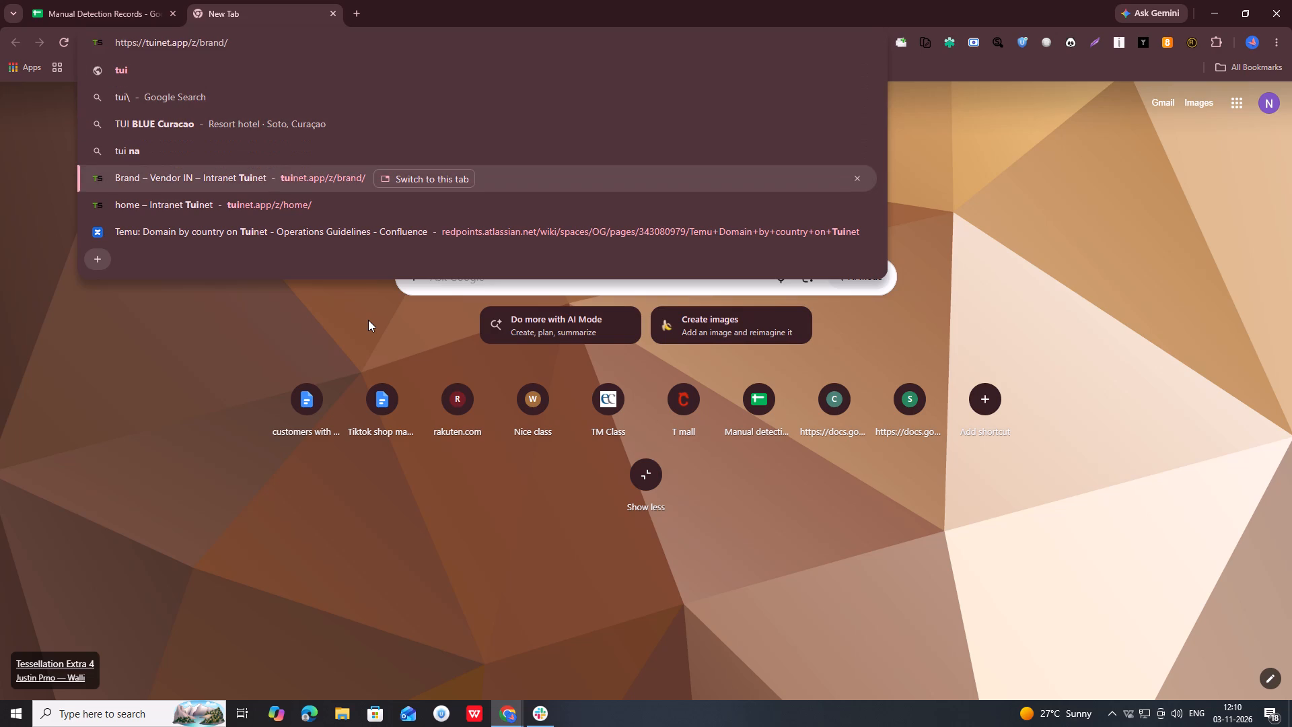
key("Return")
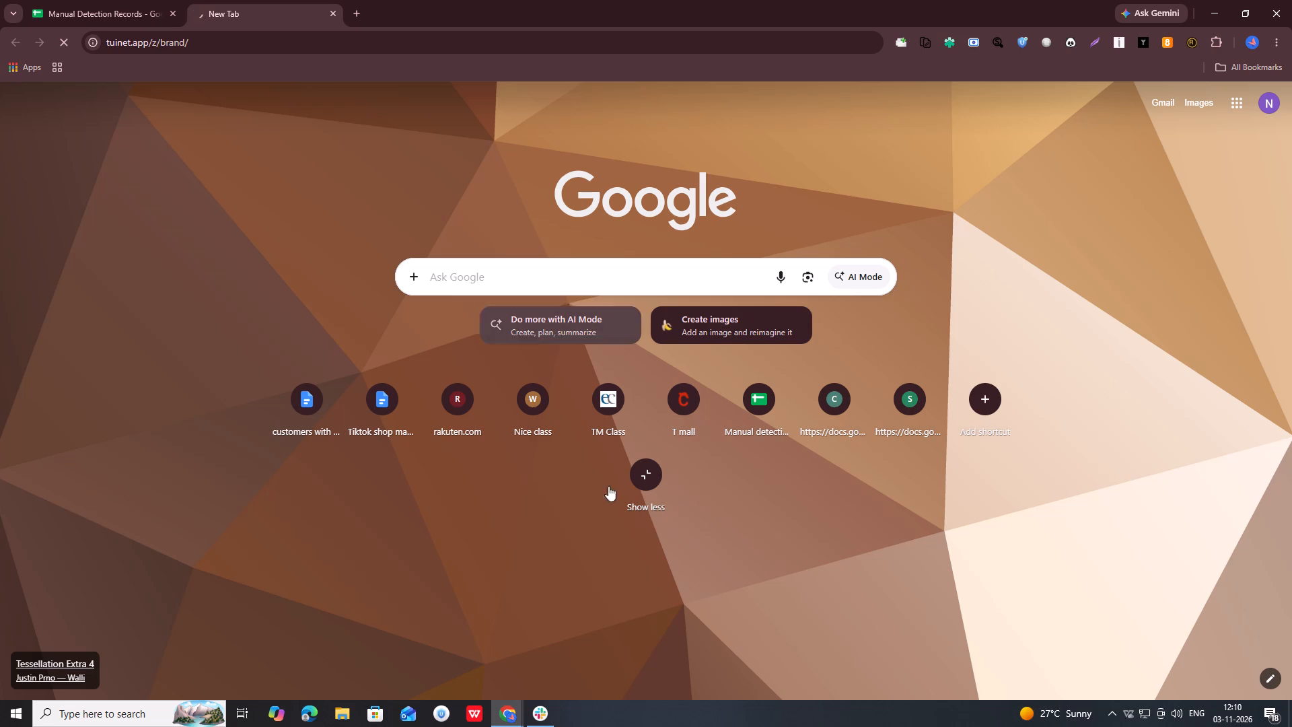
Disconnect the Urban VPN connection and close the extra tab that is loading the Tuinet page.
left_click(1026, 41)
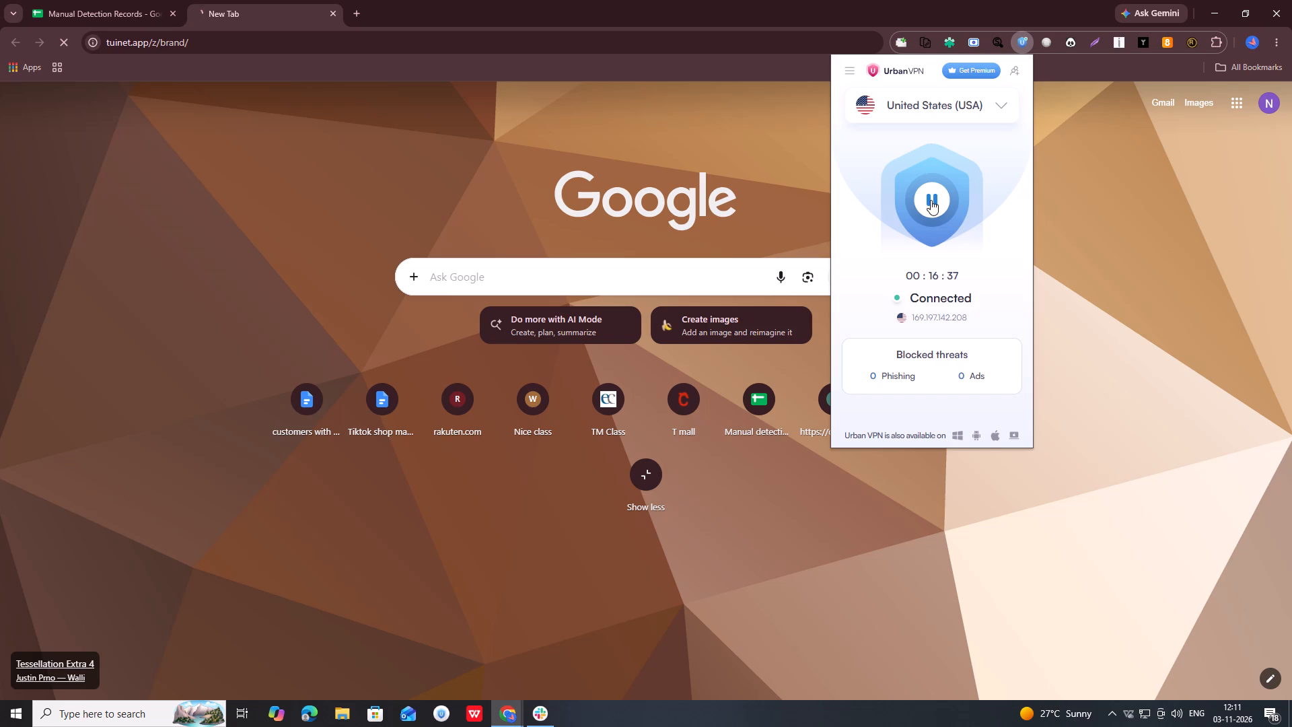
left_click(931, 200)
left_click(632, 174)
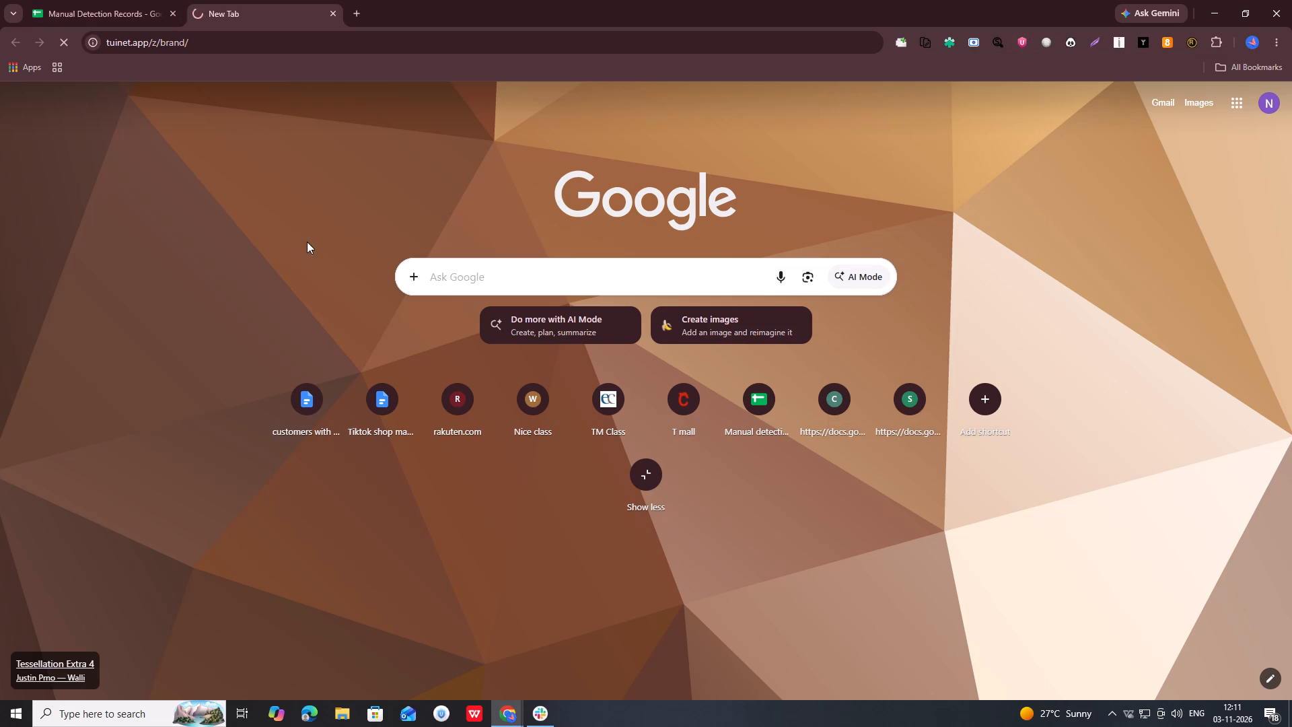
left_click(335, 13)
Return to the Tuinet Brand page and filter its table by the customer Fluke Corporation.
key("alt+Tab")
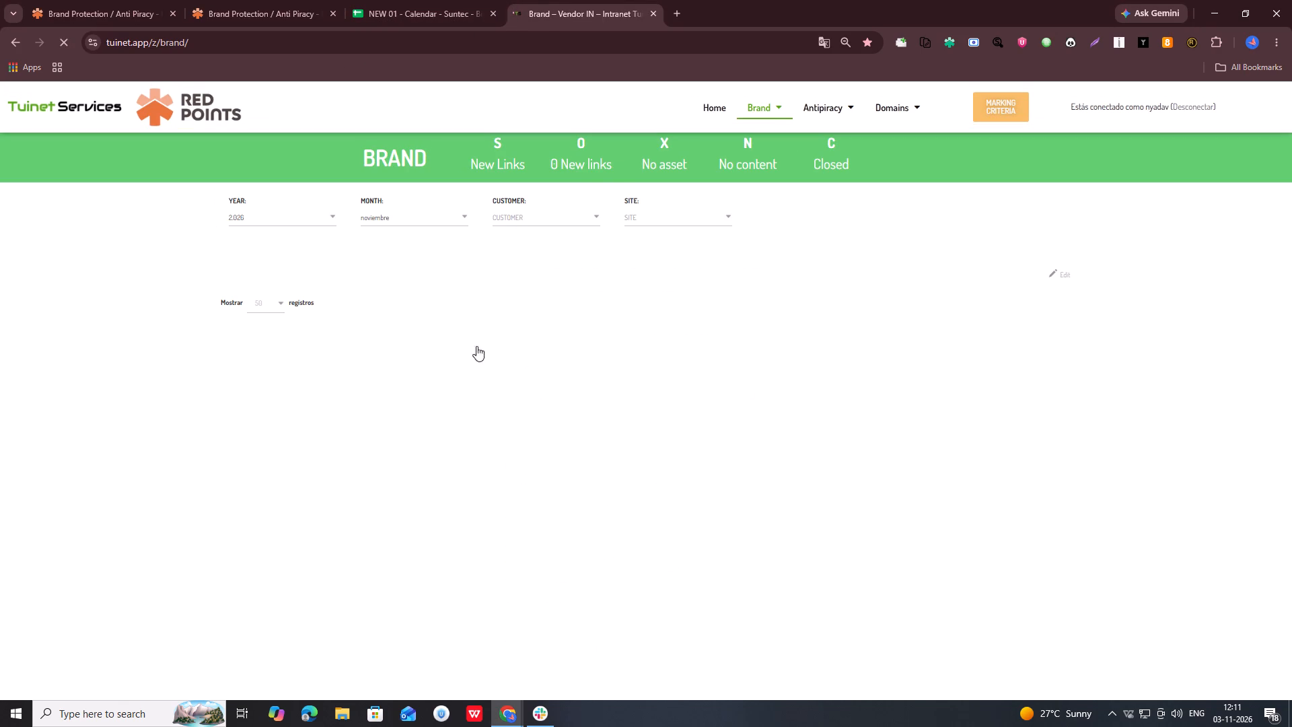
left_click(530, 207)
left_click(530, 222)
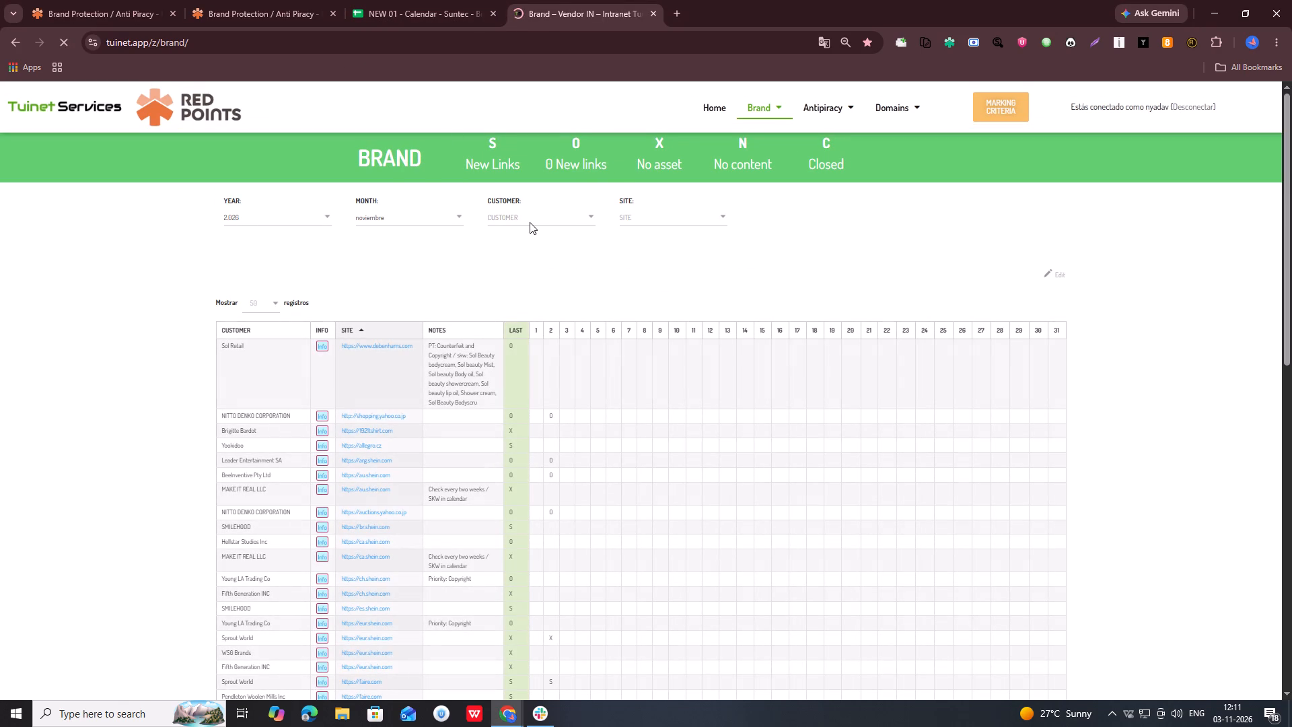
type("fluke")
scroll(530, 222, "up", 1)
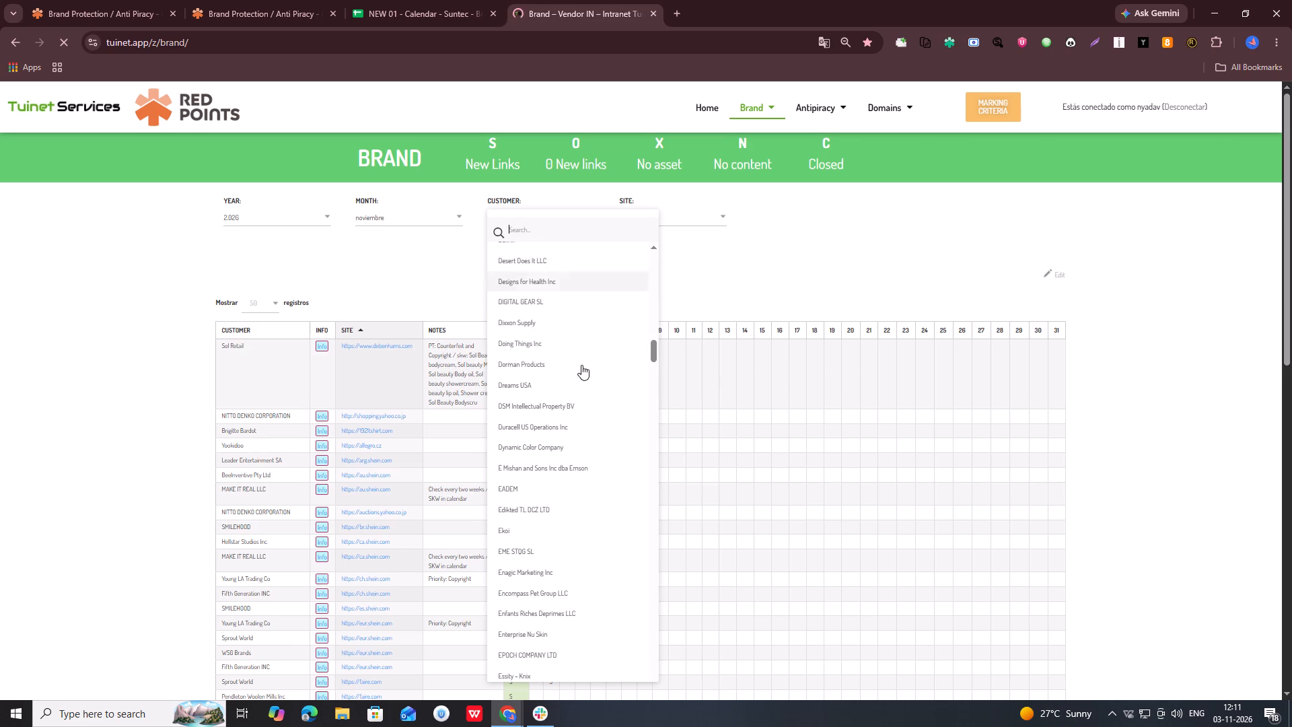
scroll(594, 392, "up", 5)
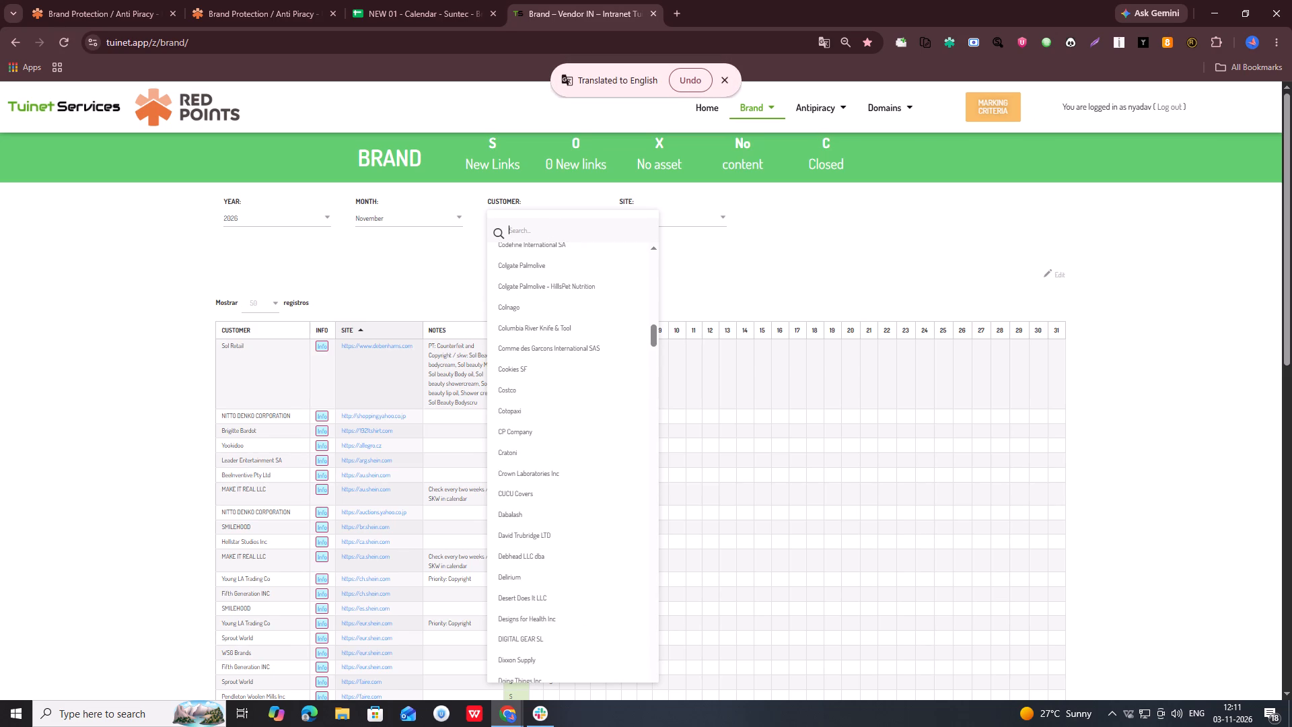
type("fluke")
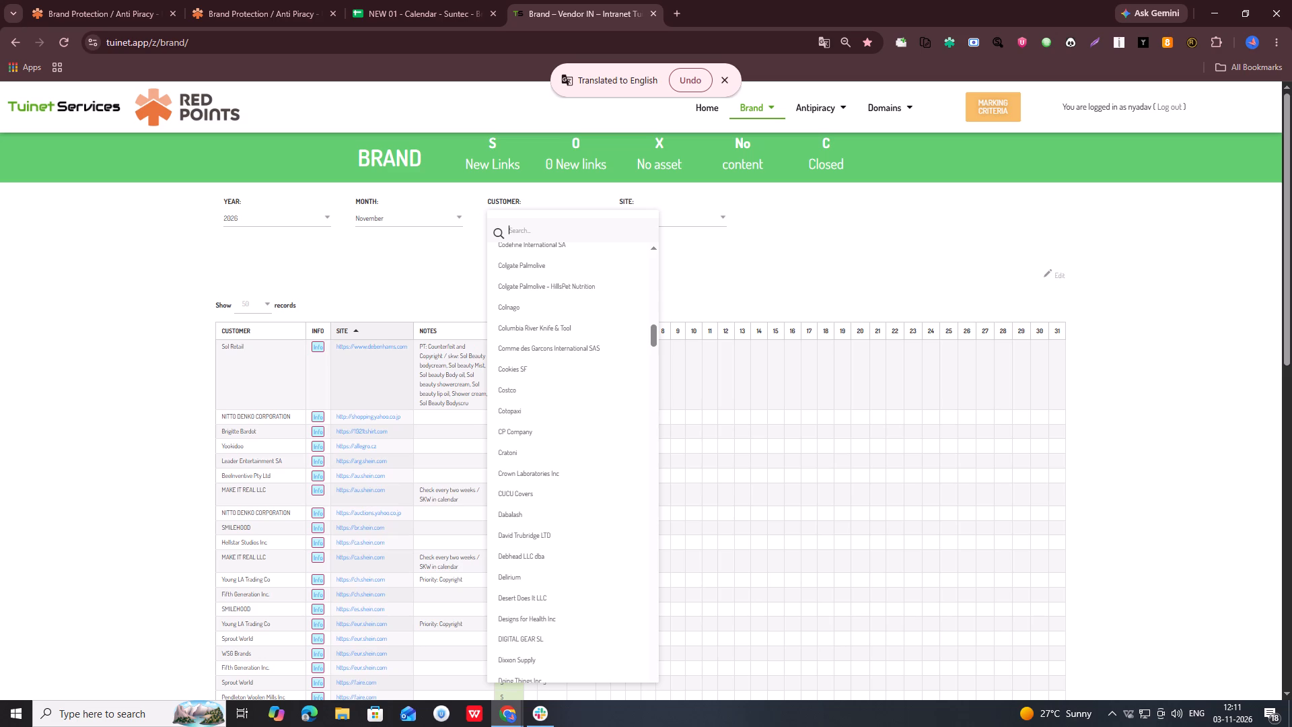
left_click(529, 257)
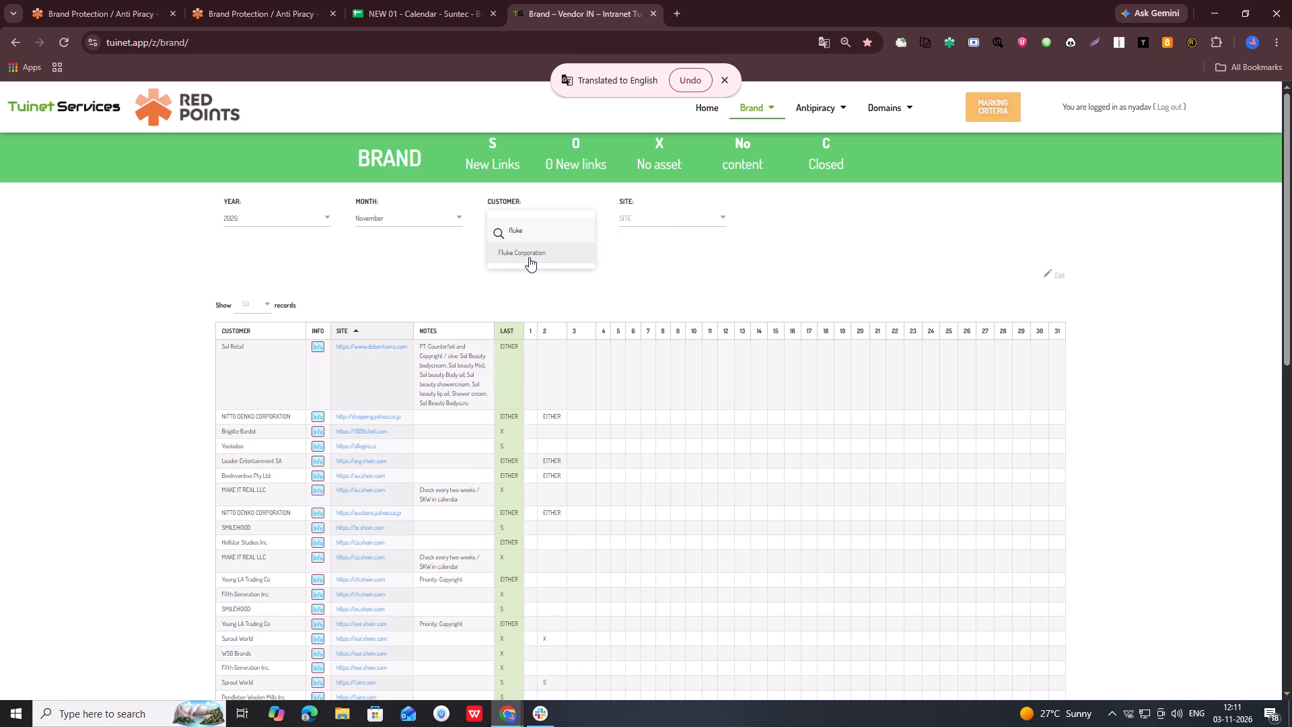
Mark day 3 of November as S in Fluke Corporation's taobao.com row.
double_click(547, 489)
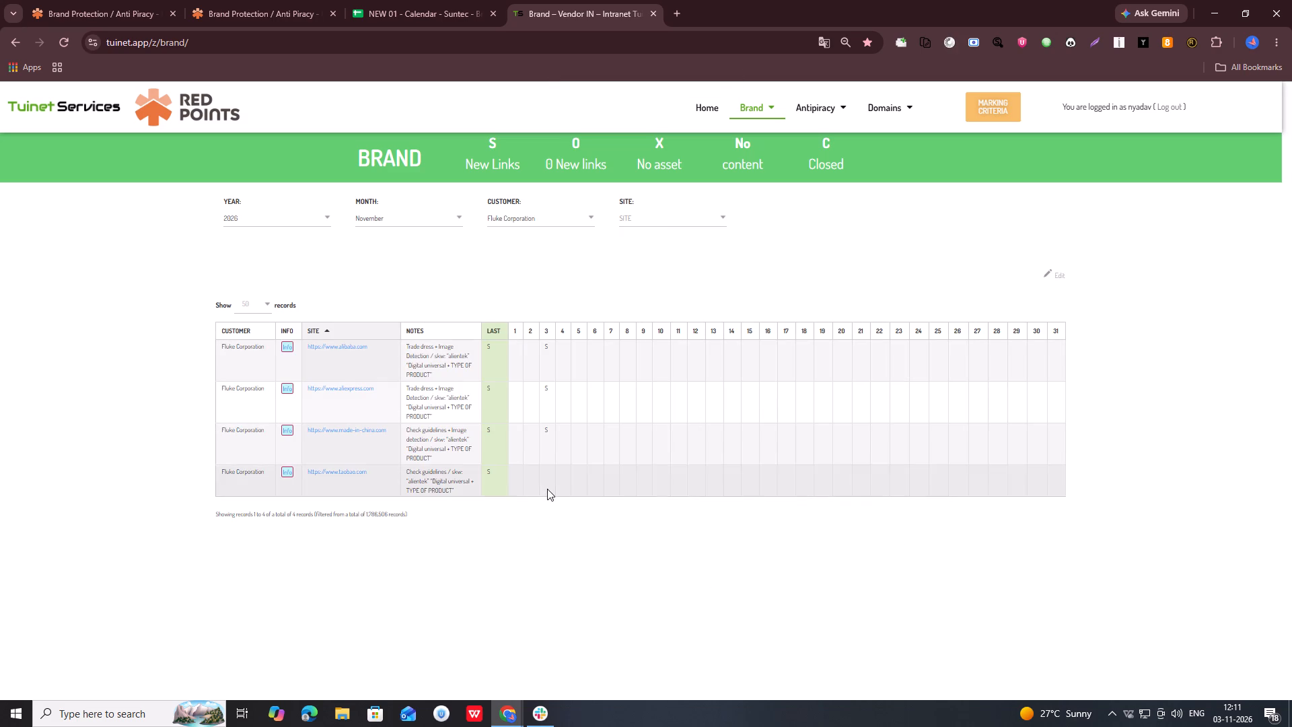
left_click(549, 502)
Copy Mahj Tile Haus LLC from the NEW 01 calendar sheet and filter the Tuinet Brand table by that customer.
left_click(391, 0)
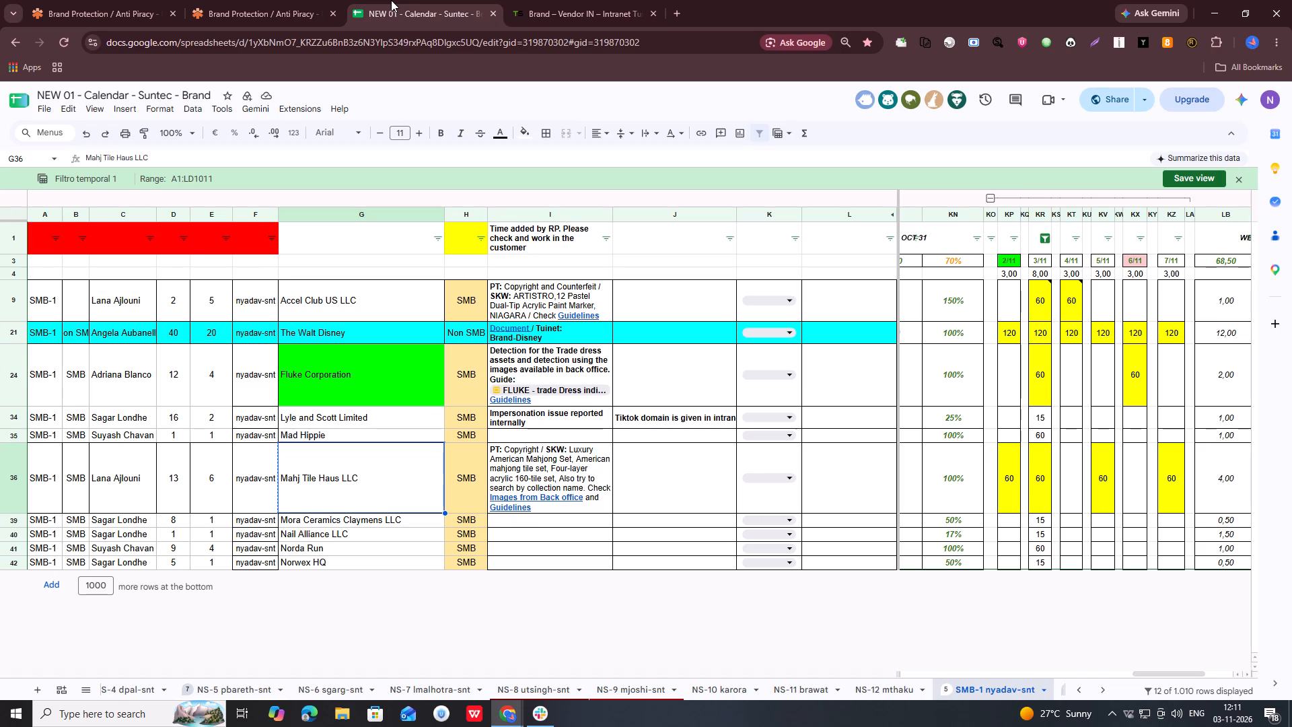
key("ctrl+c")
left_click(621, 0)
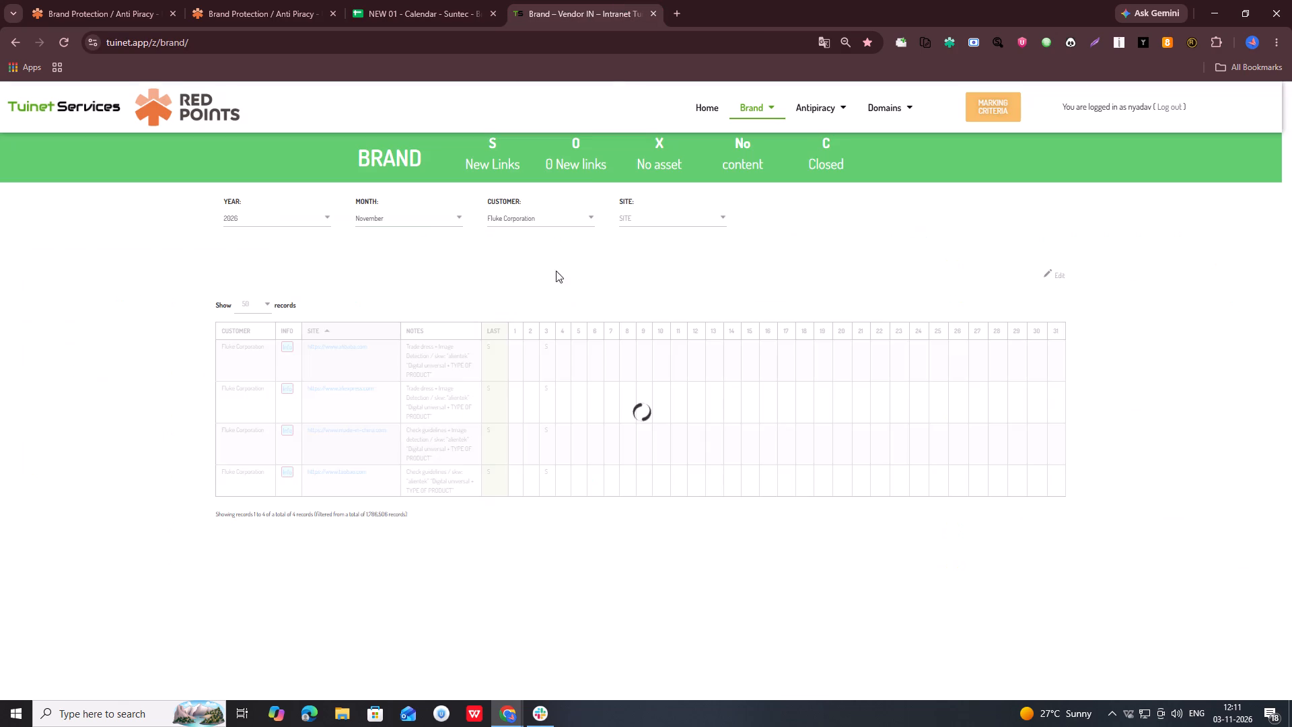
left_click(518, 217)
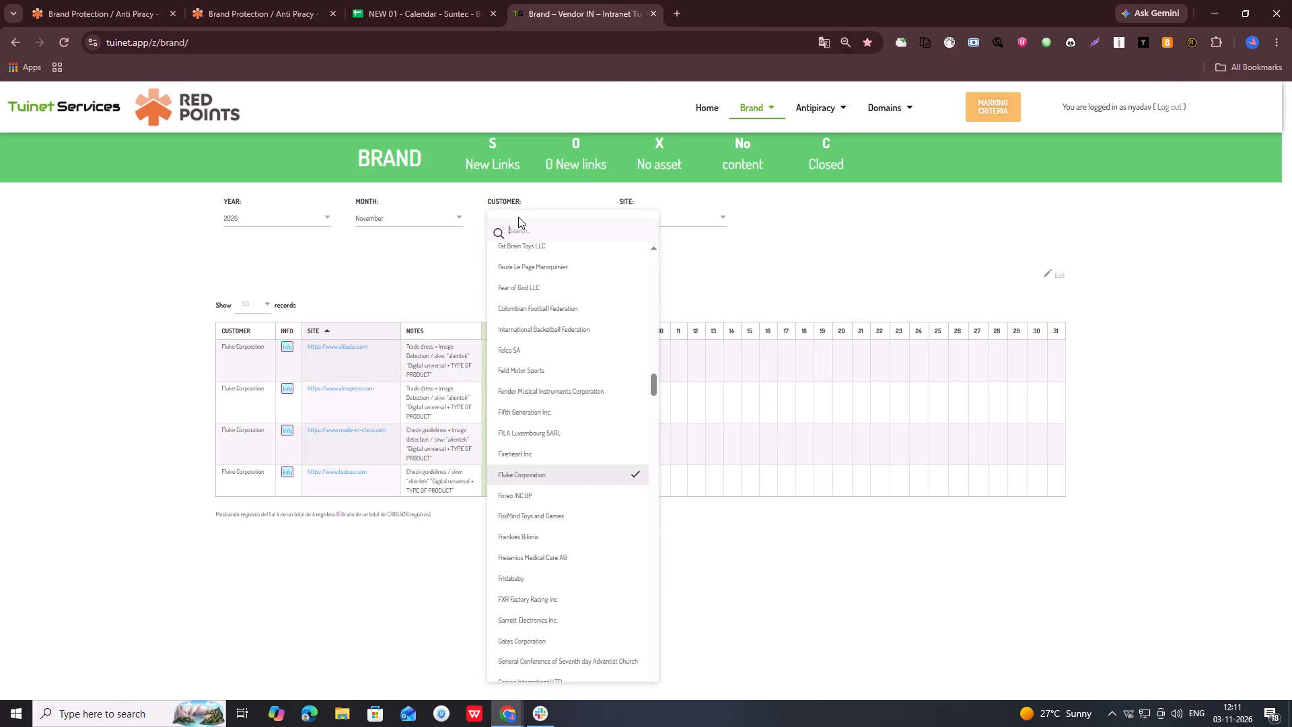
key("ctrl+v")
left_click(530, 258)
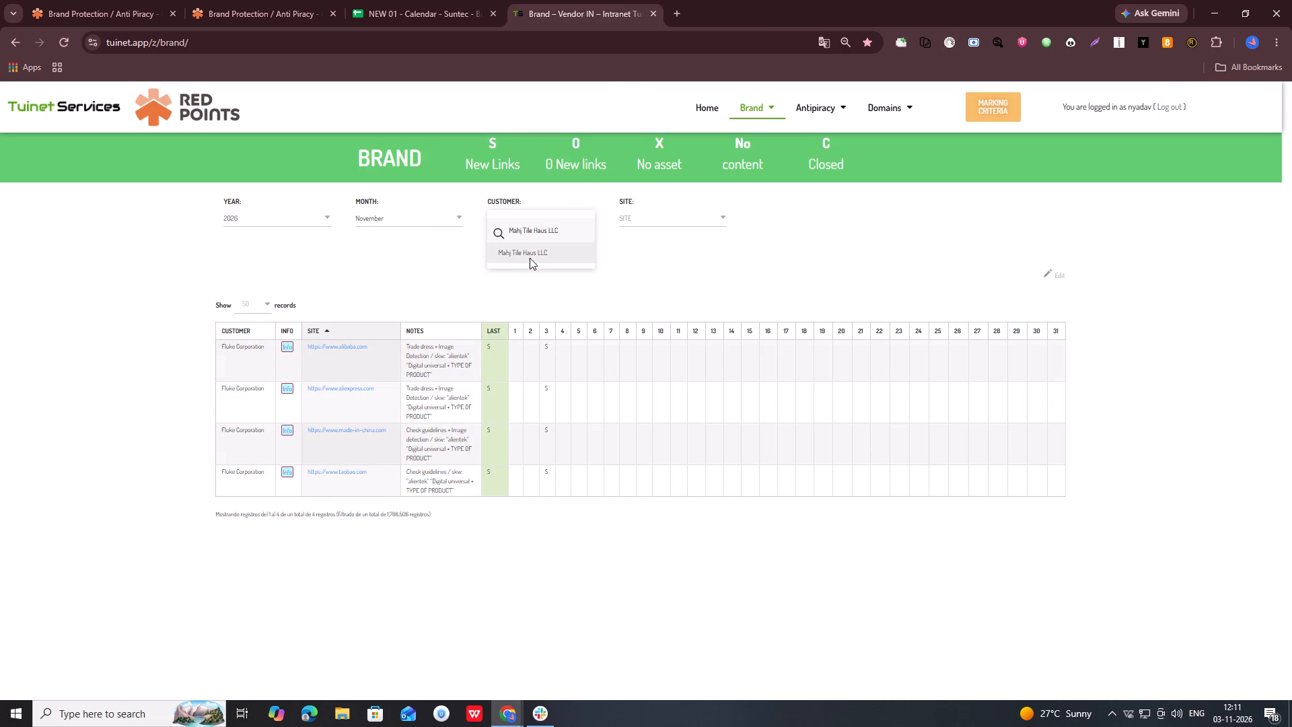
In Manual Detection Records, paste Mahj Tile Haus LLC as plain text into Customer cell A103970, below the last Fluke Corporation entries.
key("alt+Tab")
right_click_drag(540, 413, 512, 423, "alt")
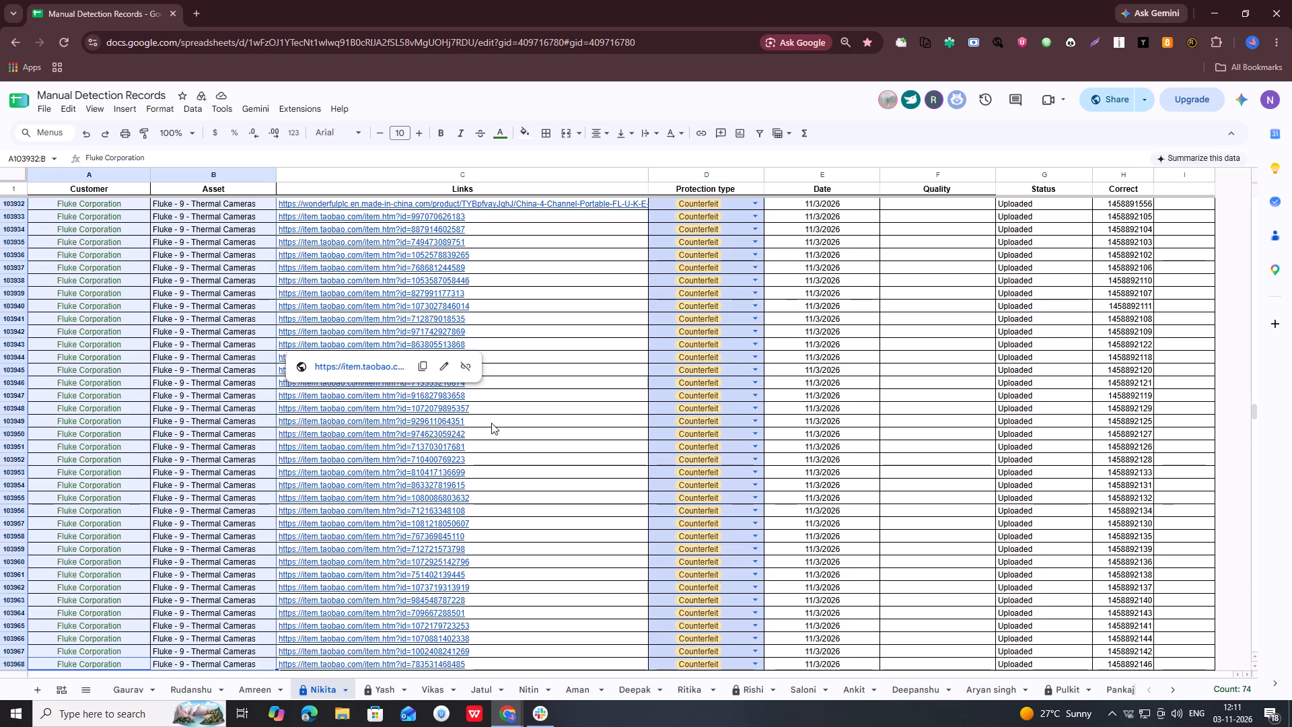
scroll(495, 419, "down", 7)
scroll(306, 351, "up", 5)
left_click(325, 532)
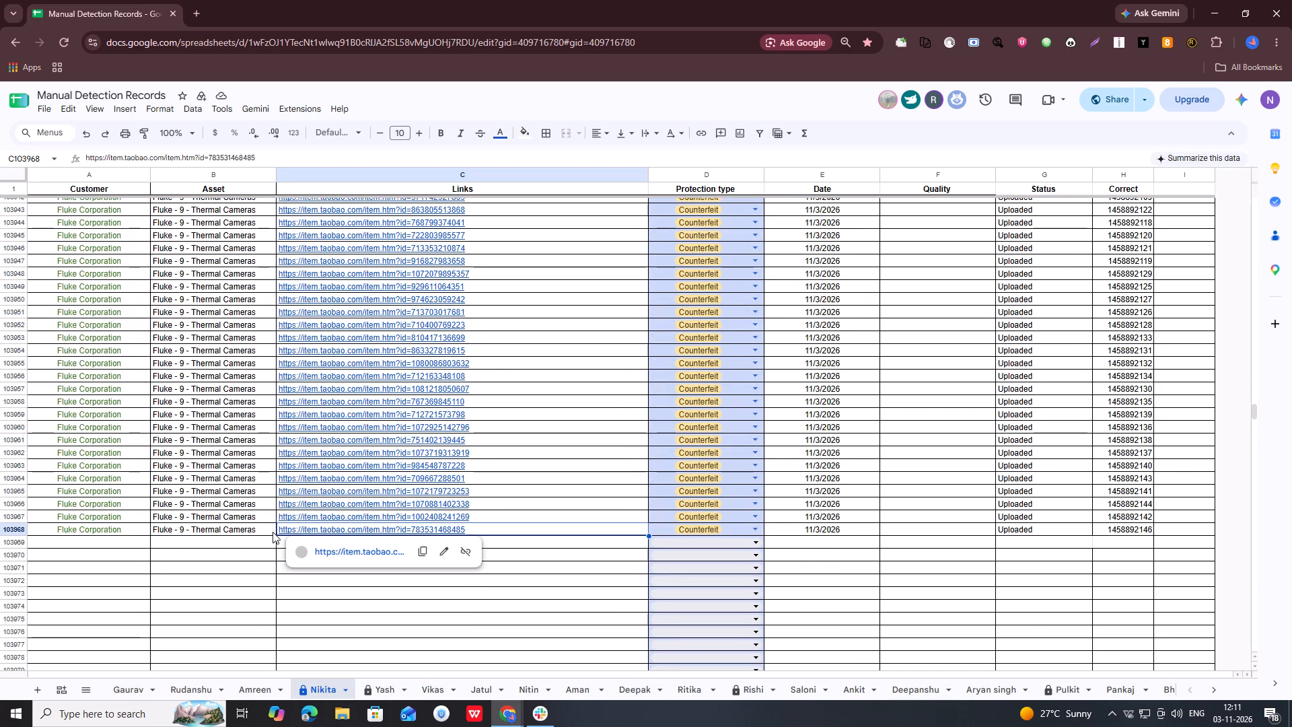
left_click(105, 554)
key("ctrl+shift+v")
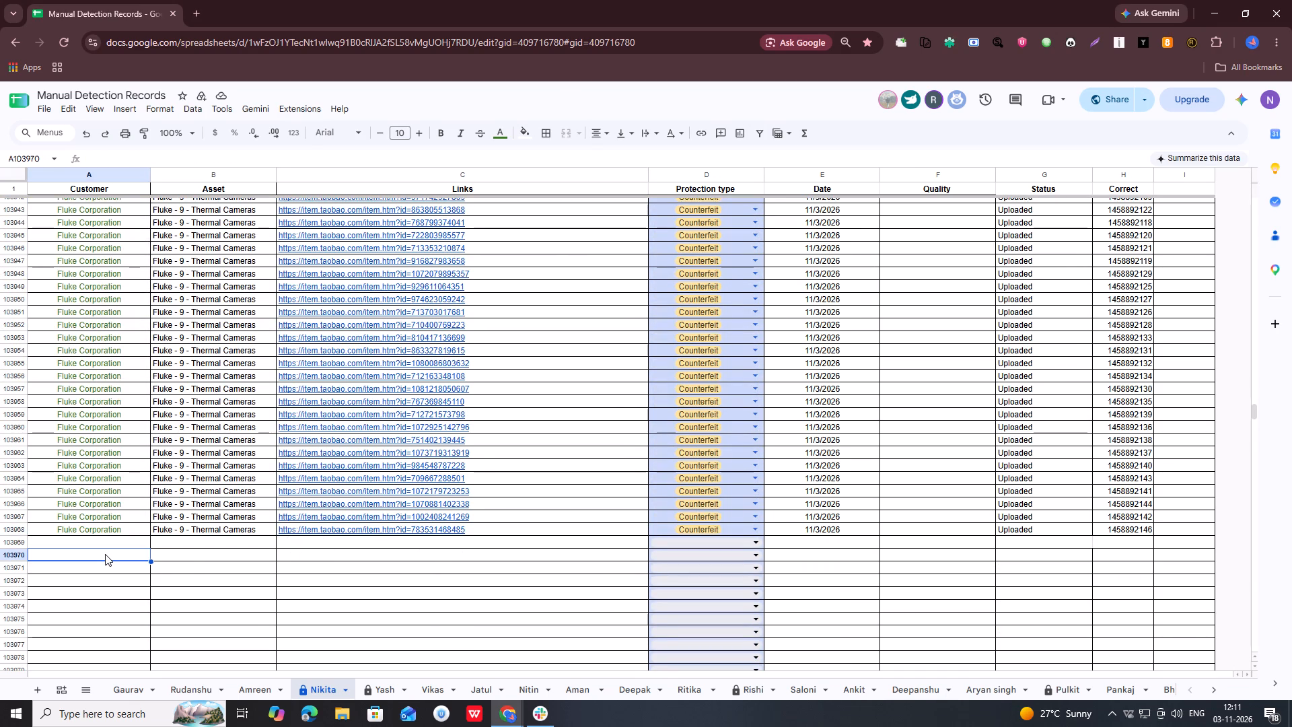
key("Right")
Switch the customer on the Red Points New Incident form to Mahj Tile Haus LLC.
key("alt+Tab")
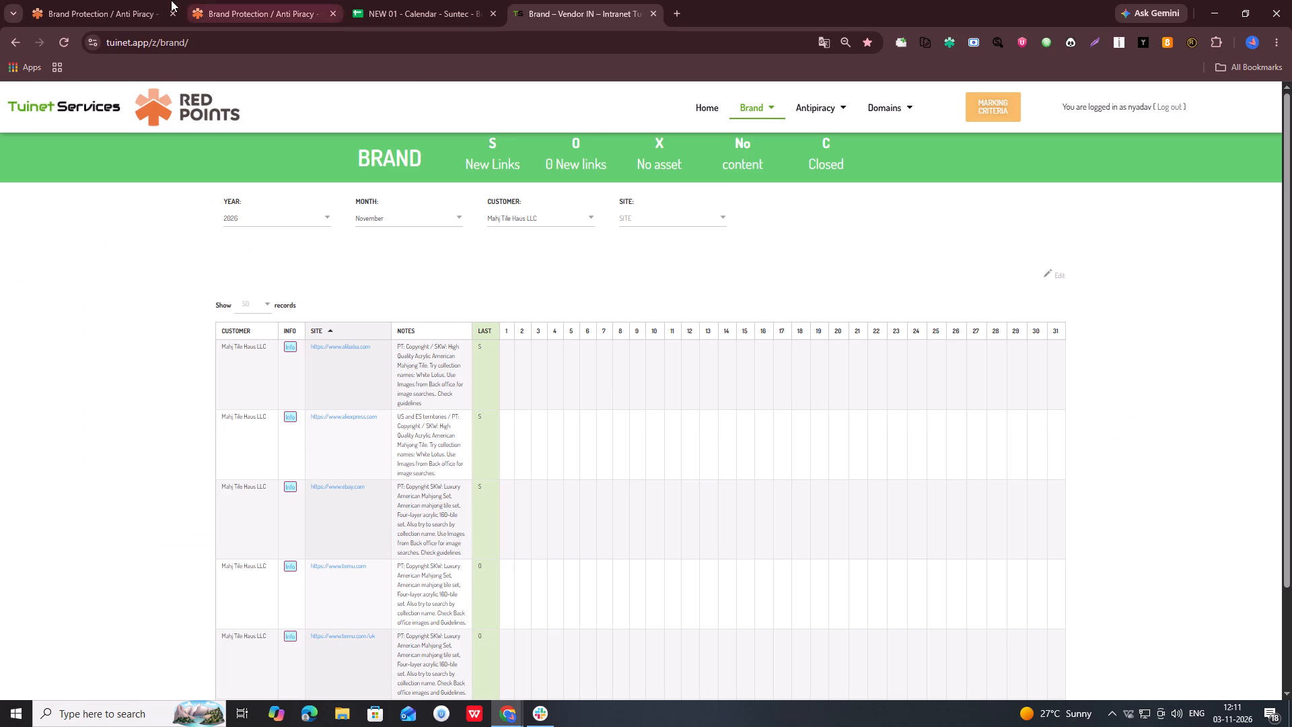
left_click(120, 0)
left_click(292, 593)
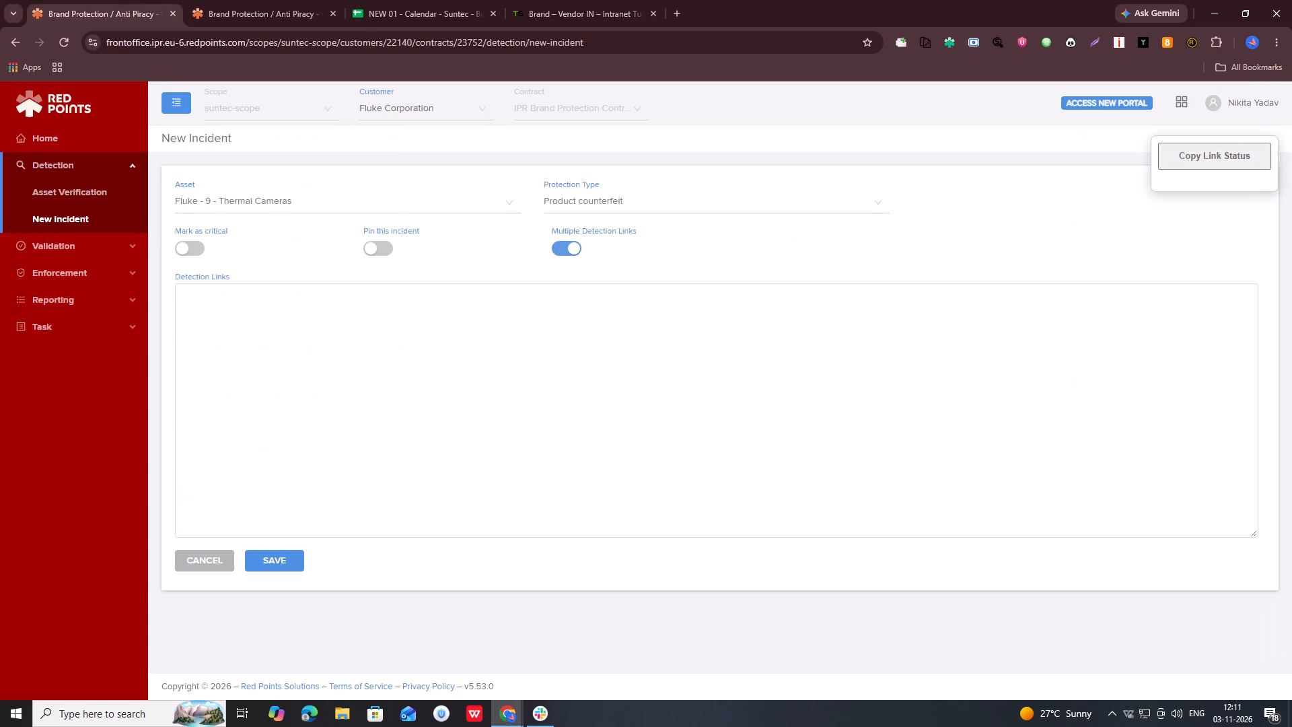
left_click(405, 108)
key("ctrl+v")
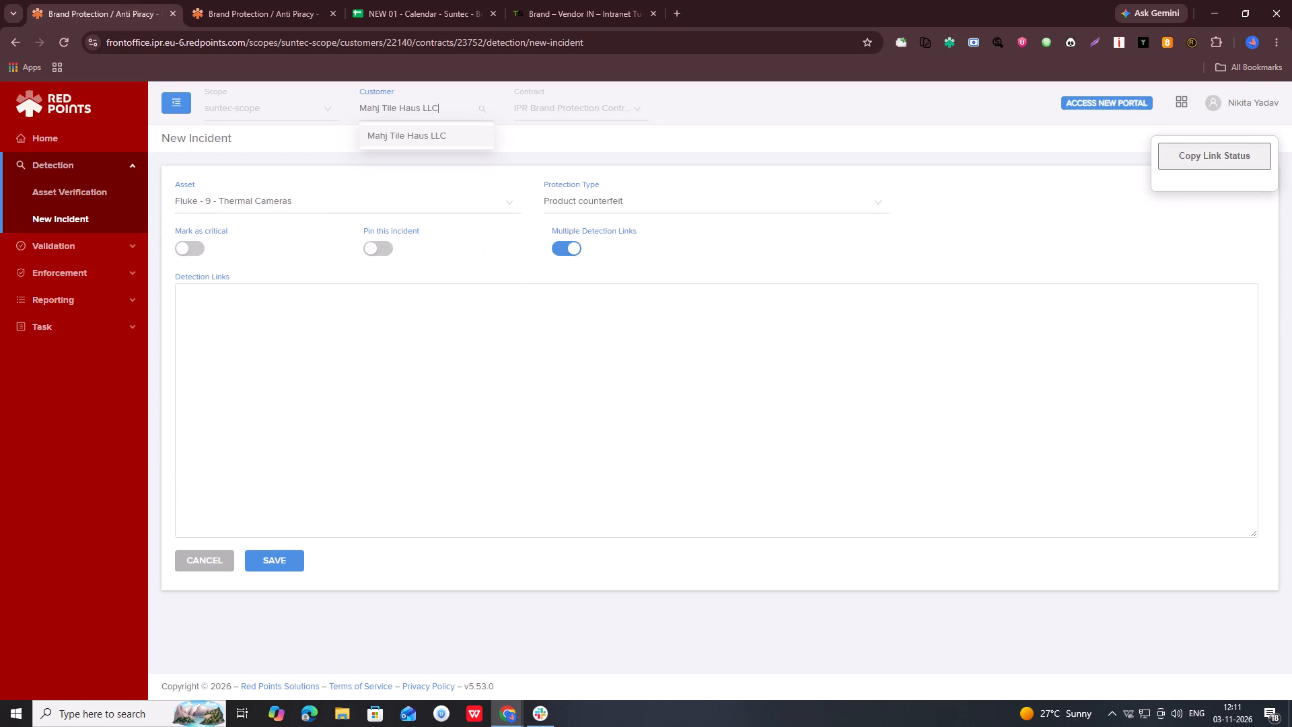
left_click(417, 143)
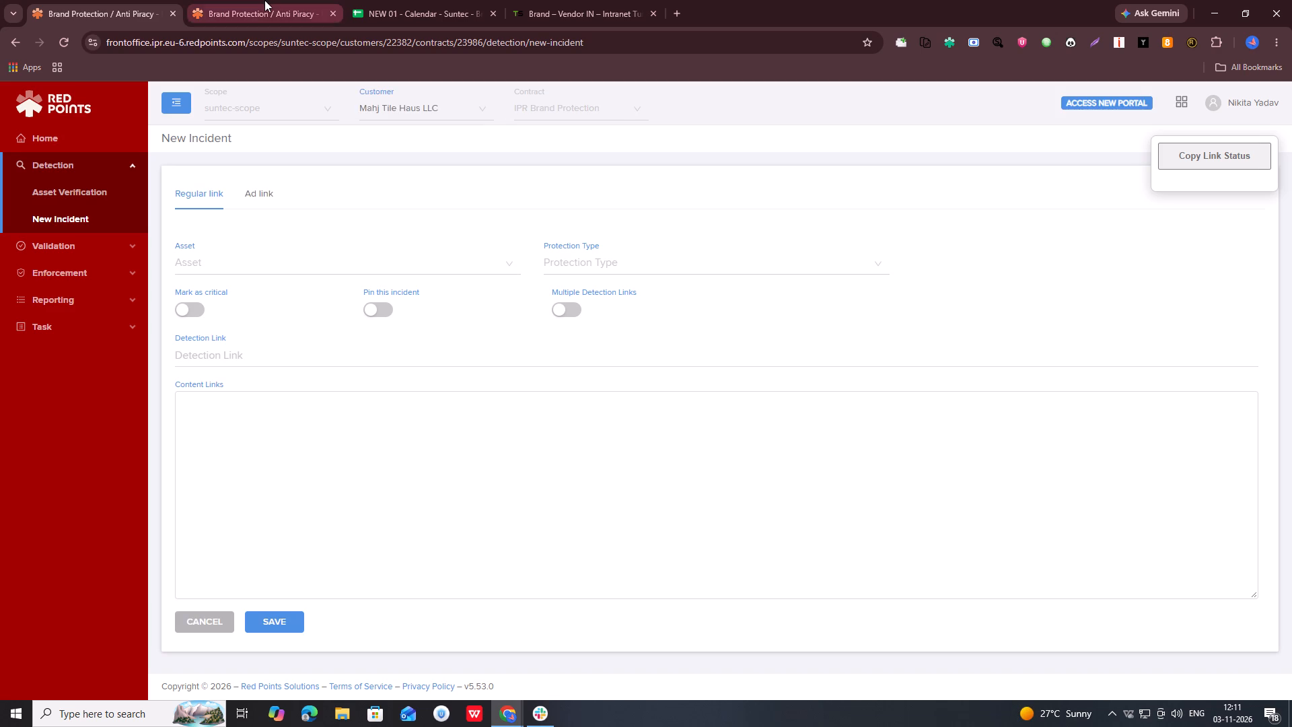
Switch the customer on the Red Points back office Official images page to Mahj Tile Haus LLC.
left_click(264, 0)
left_click(388, 109)
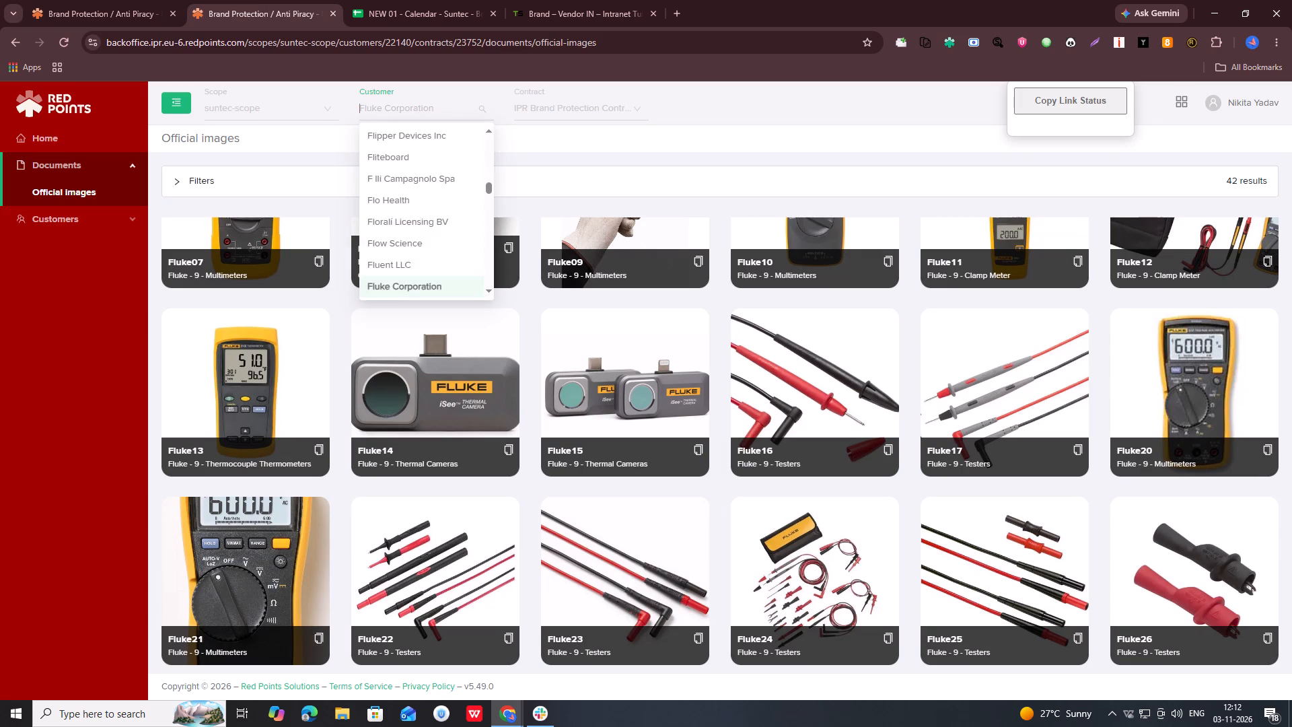
key("ctrl+v")
left_click(402, 135)
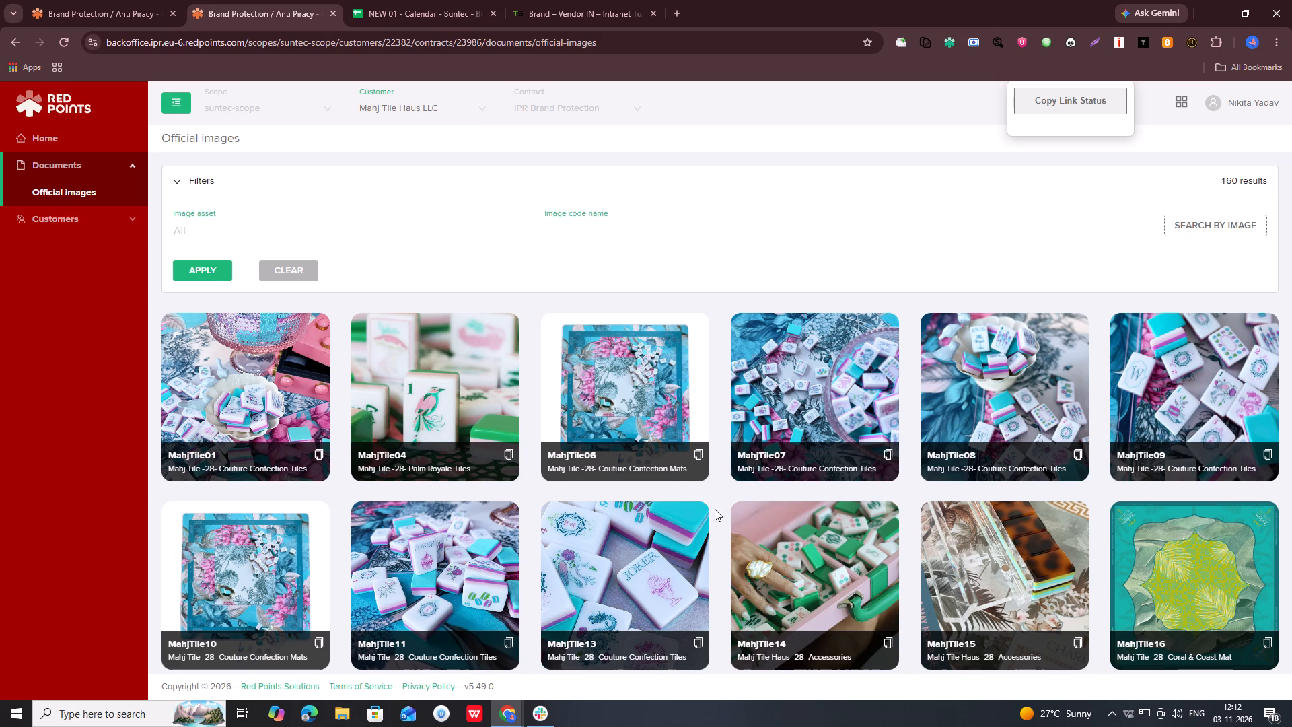
scroll(715, 490, "down", 7)
scroll(650, 533, "up", 8)
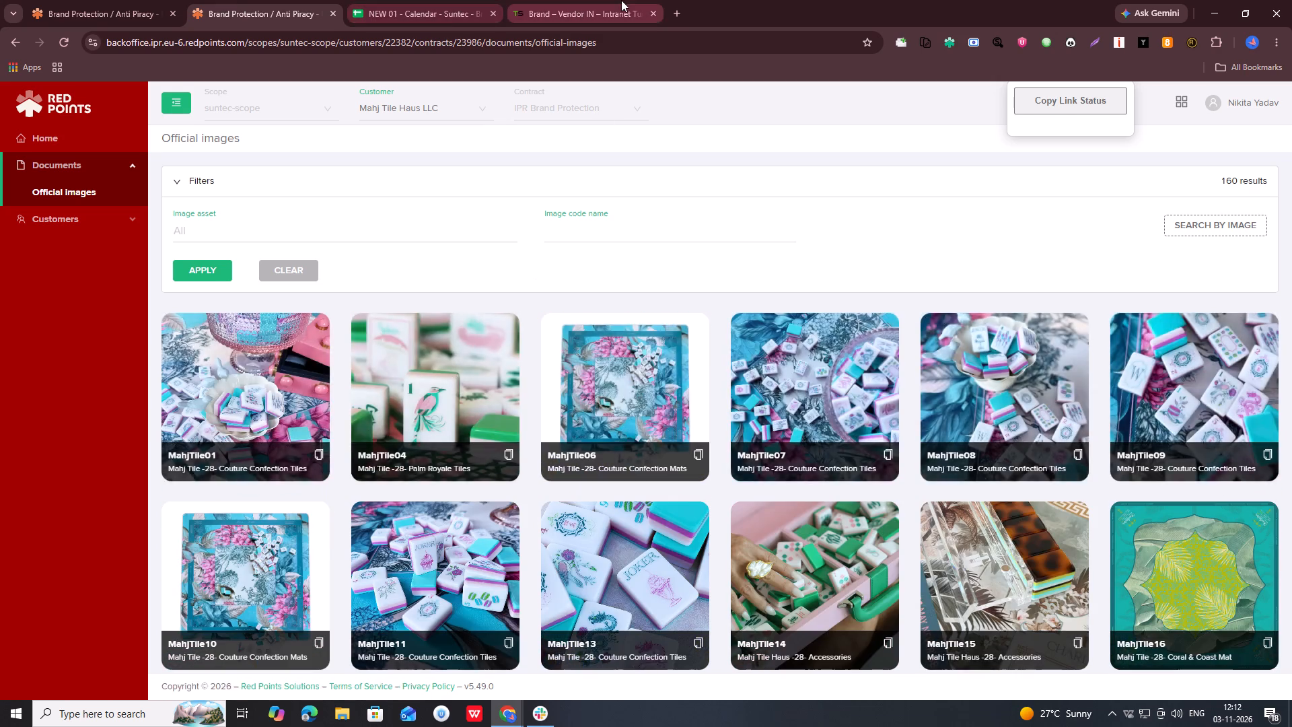
From Mahj Tile Haus LLC's rows in the Tuinet Brand table, open alibaba.com and ebay.com in separate browser tabs.
left_click(621, 0)
scroll(607, 619, "down", 9)
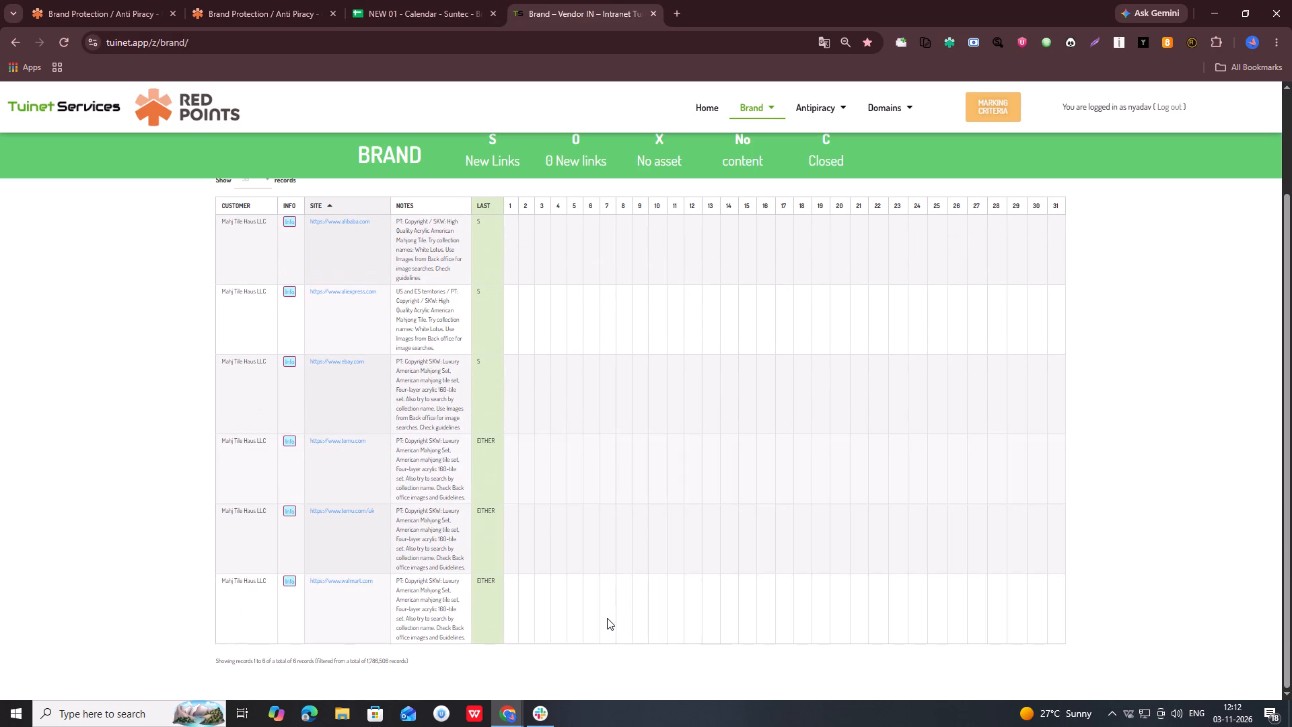
scroll(607, 618, "up", 1)
middle_click(351, 287)
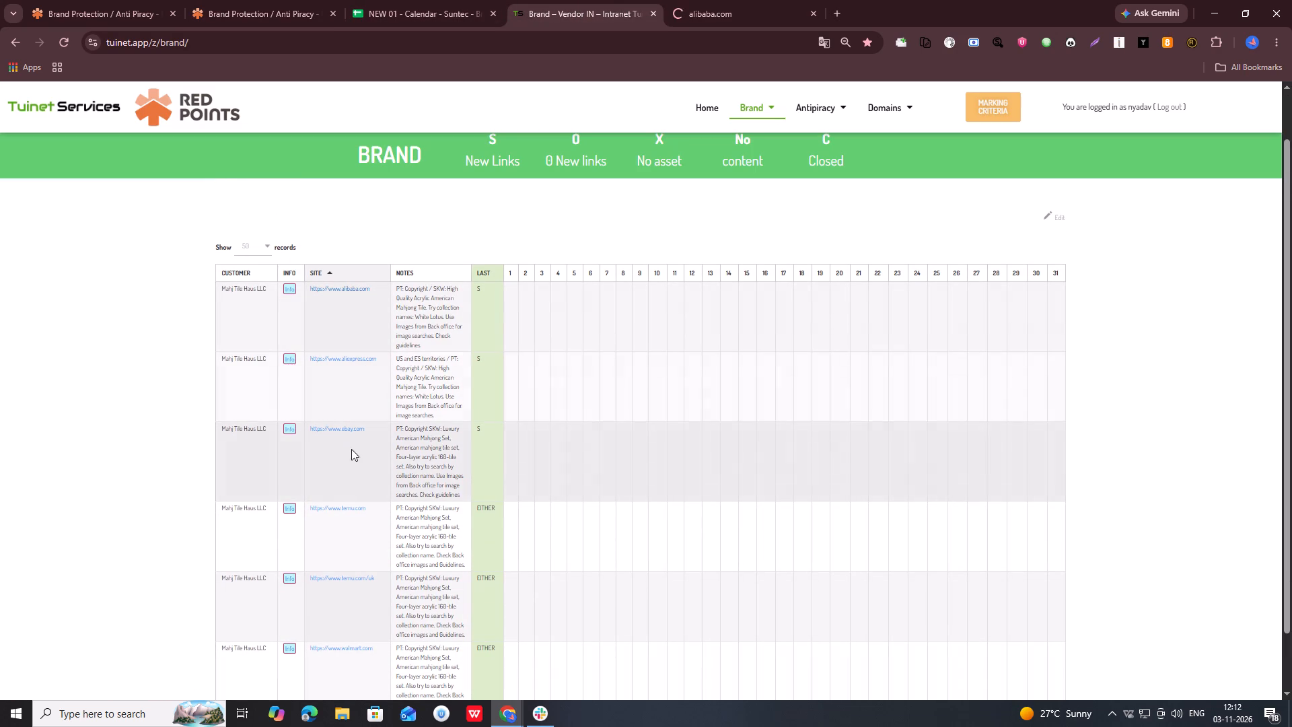
middle_click(341, 431)
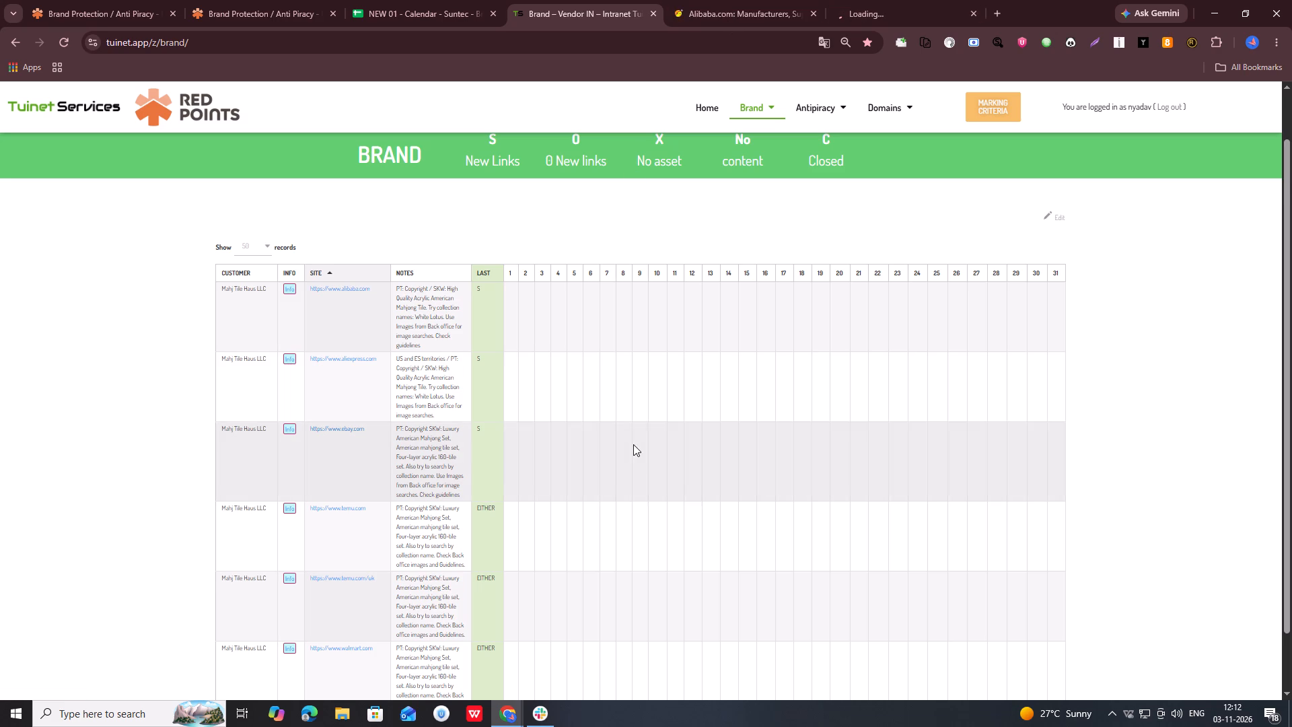
scroll(633, 444, "down", 4)
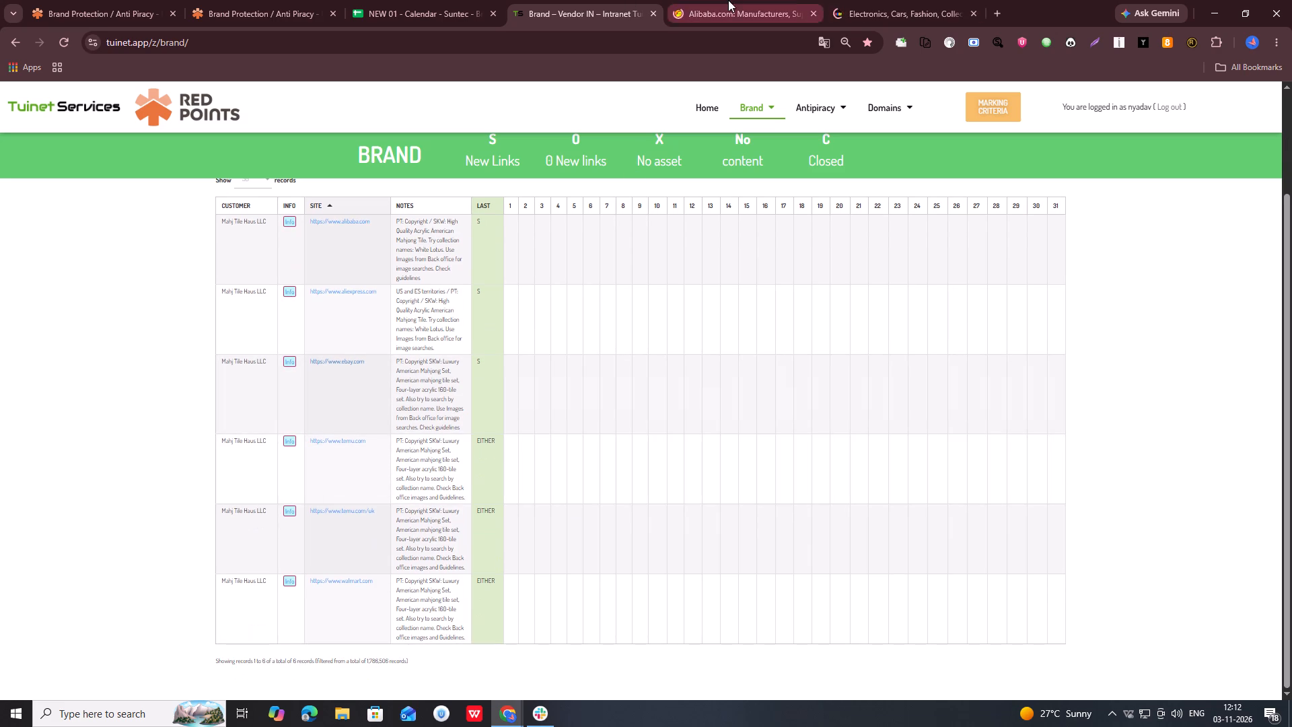
left_click(799, 0)
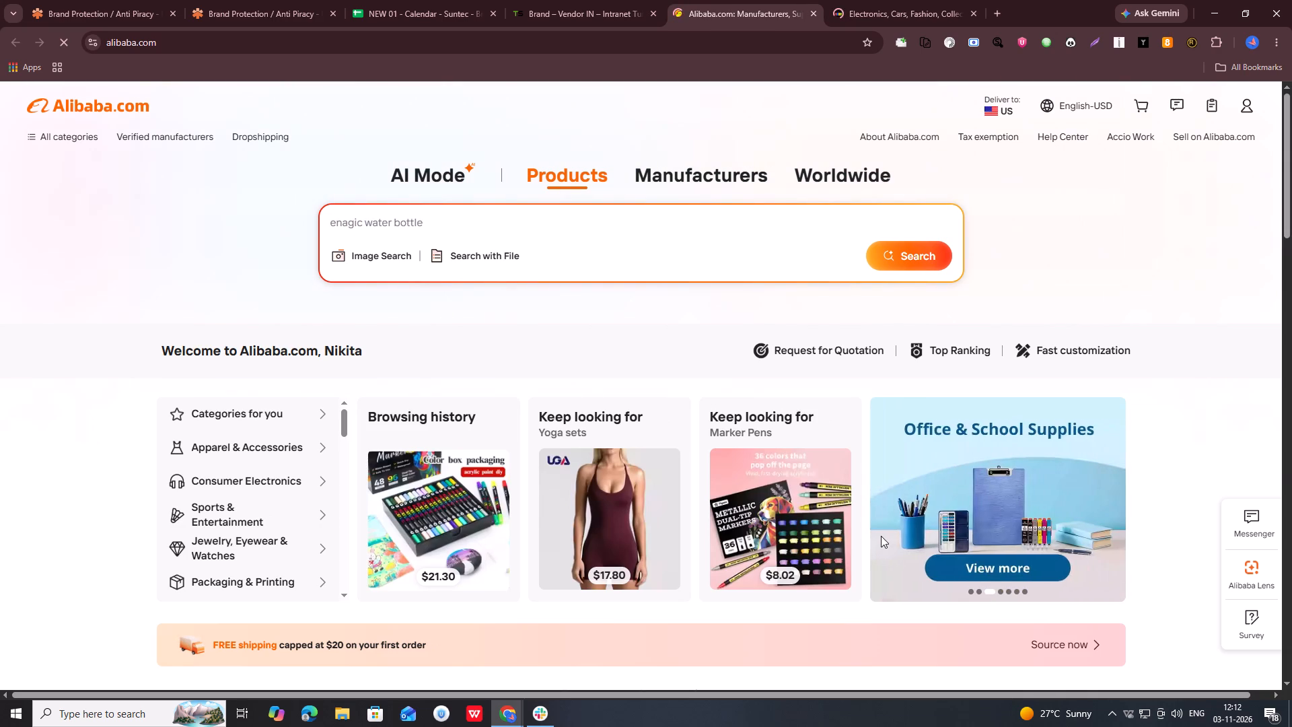
left_click(894, 0)
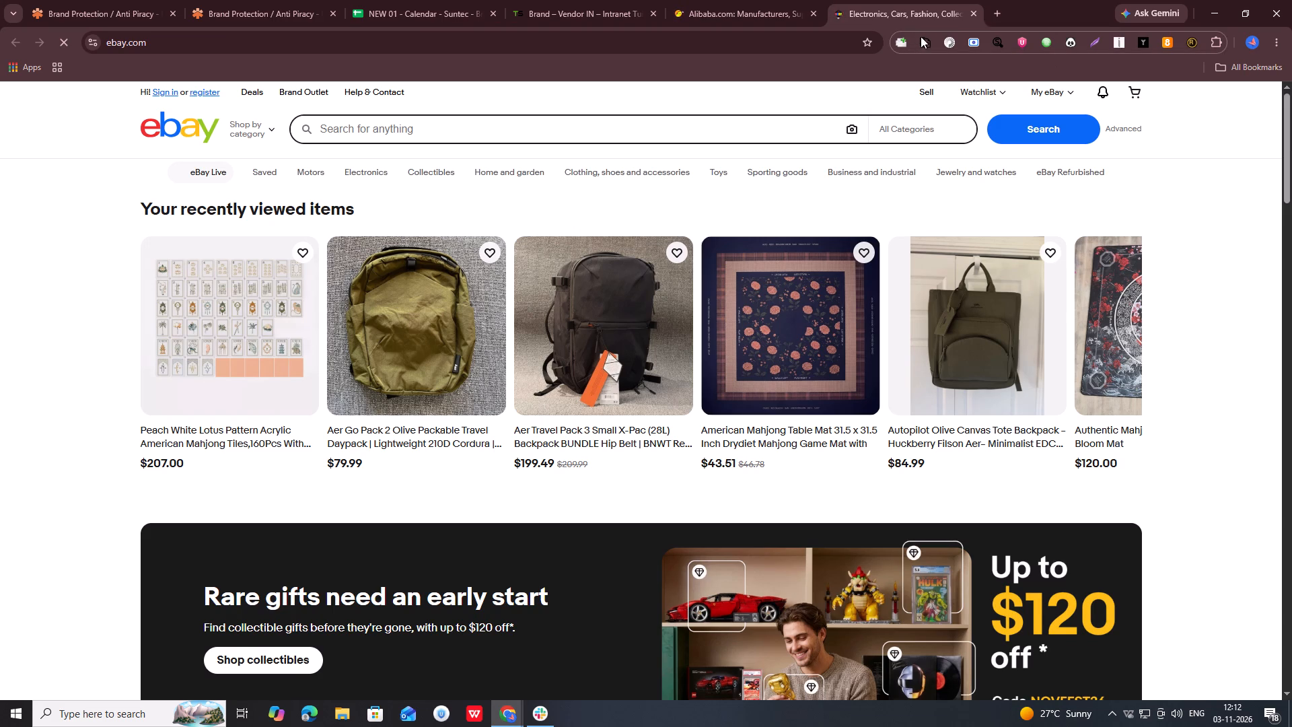
Look through Mahj Tile Haus LLC's official images, down to the Imperial Lotus items, for one suited to marketplace image searches.
left_click(316, 0)
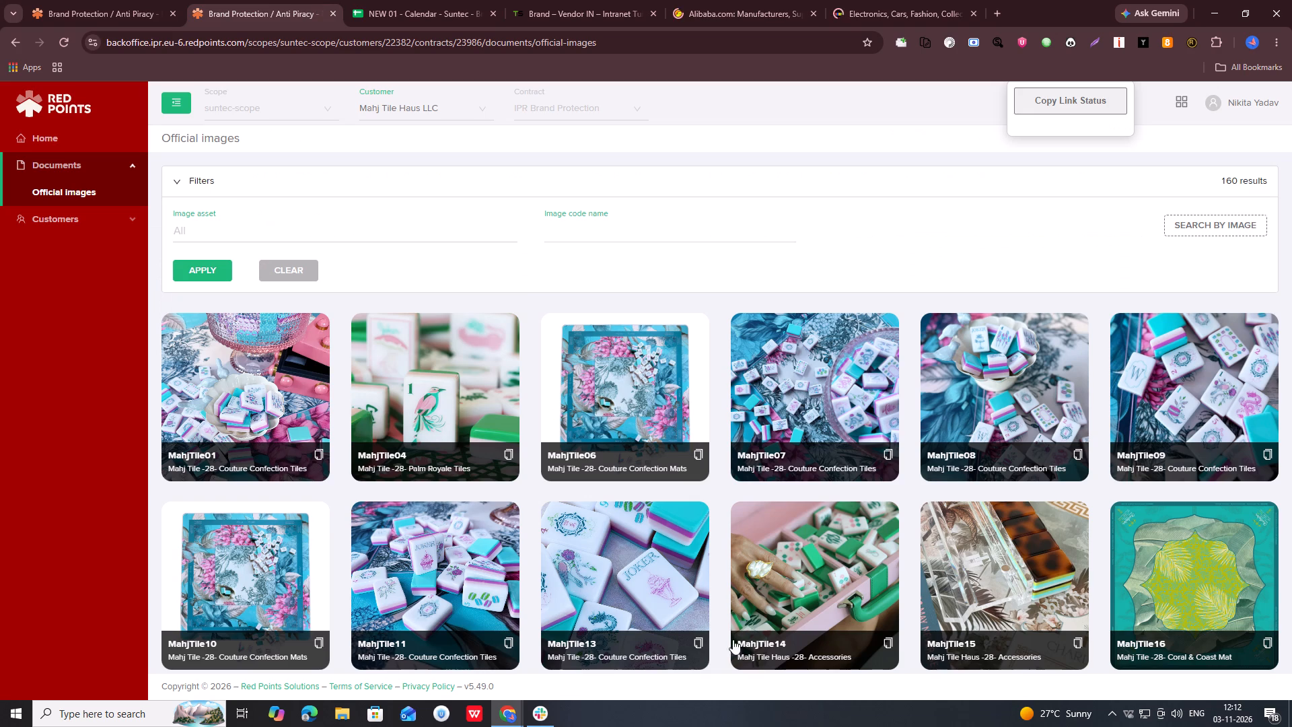
scroll(886, 592, "down", 7)
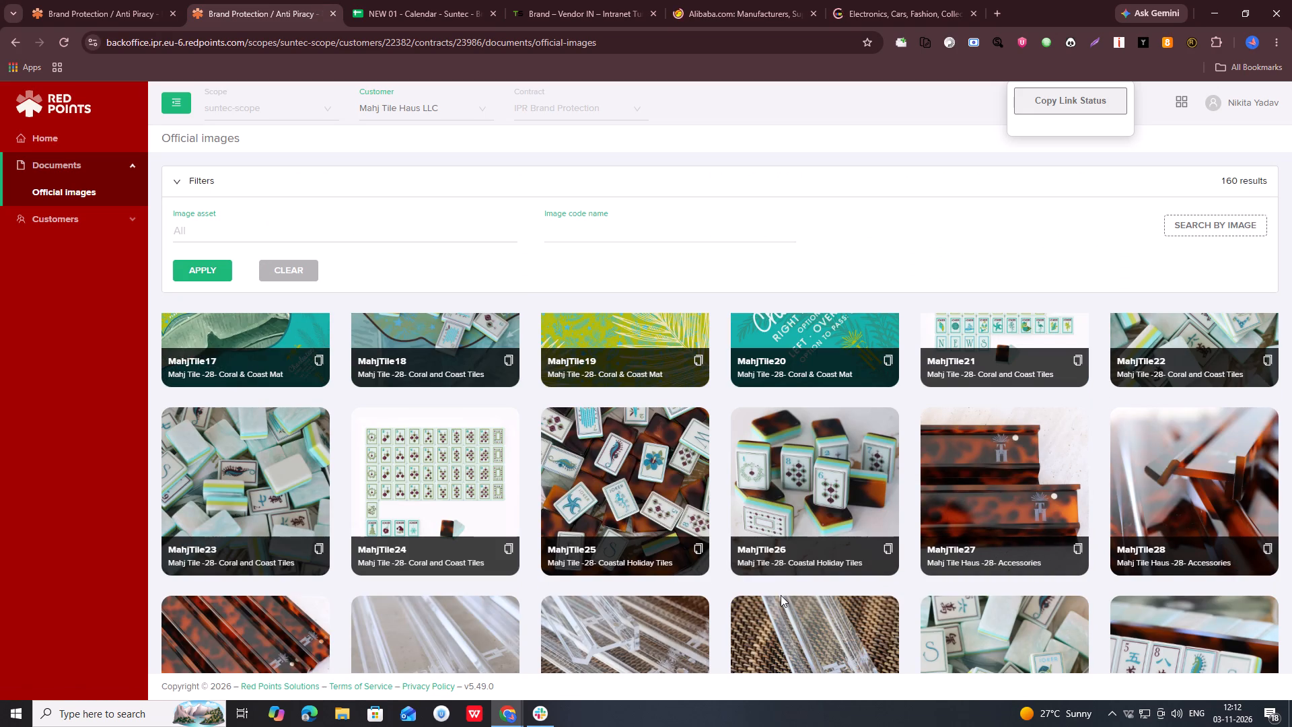
scroll(768, 569, "down", 6)
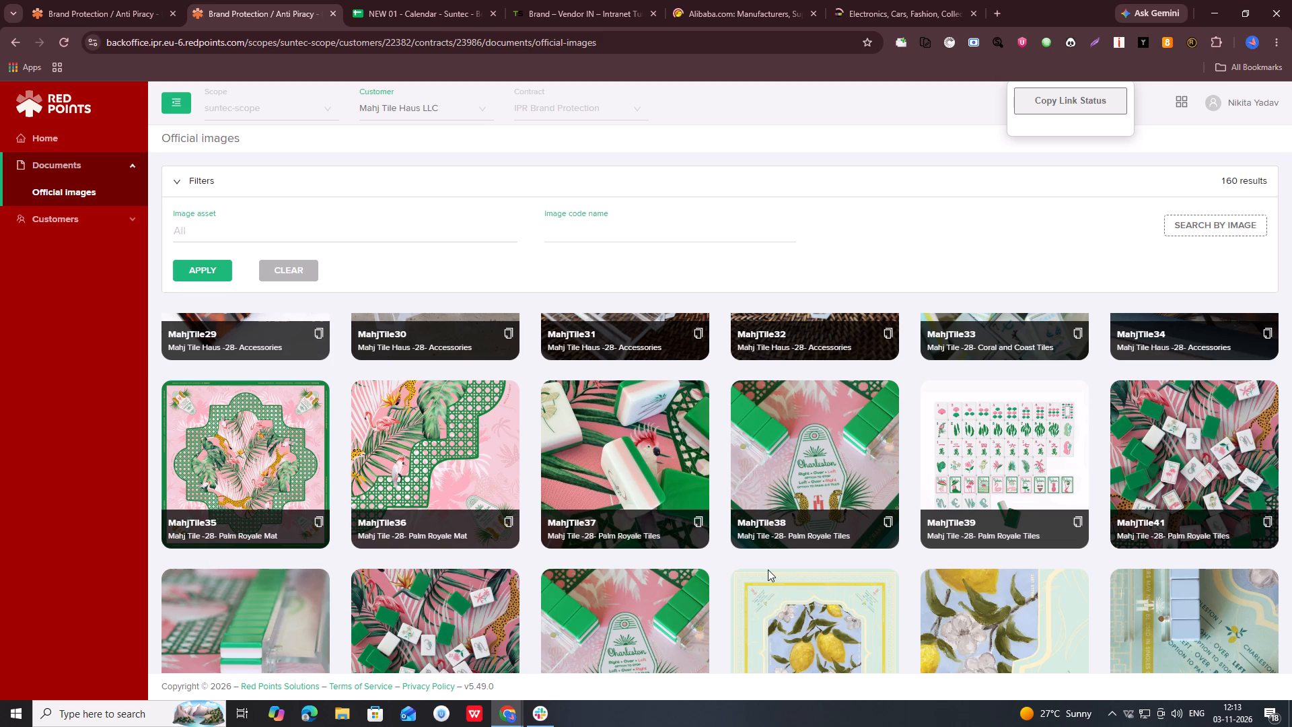
scroll(768, 569, "down", 7)
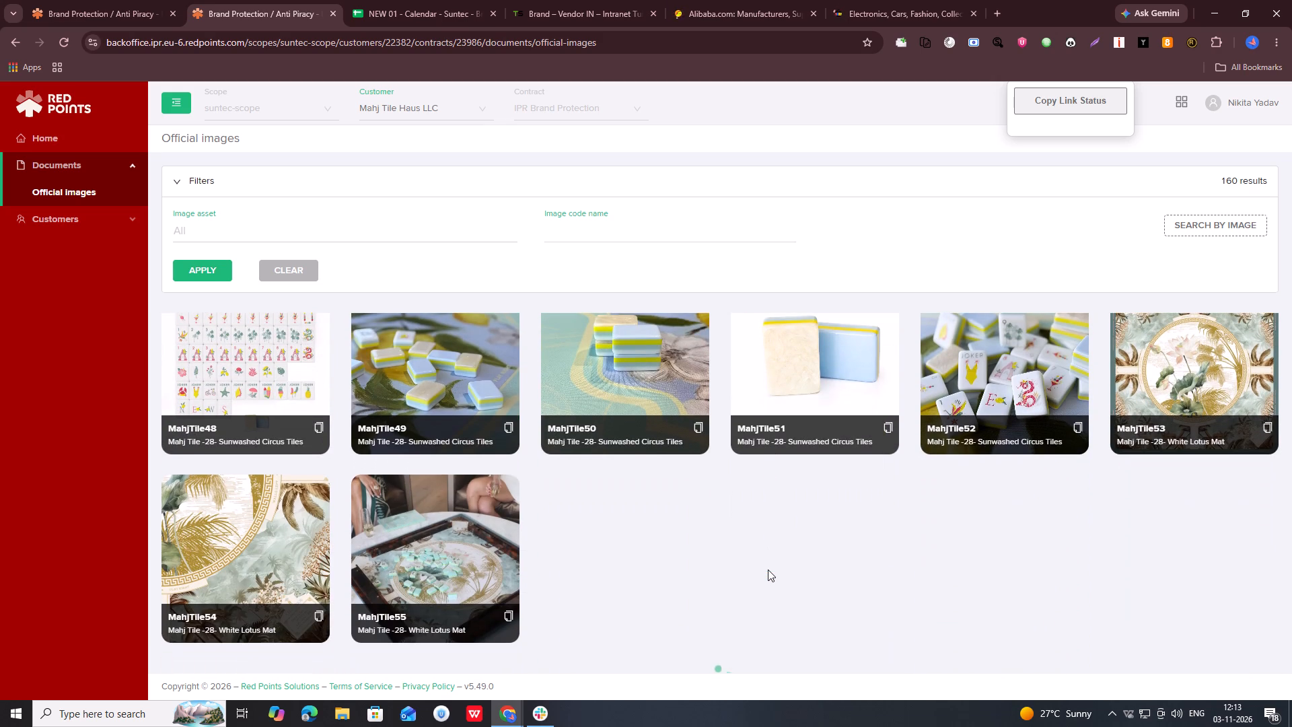
scroll(768, 569, "down", 3)
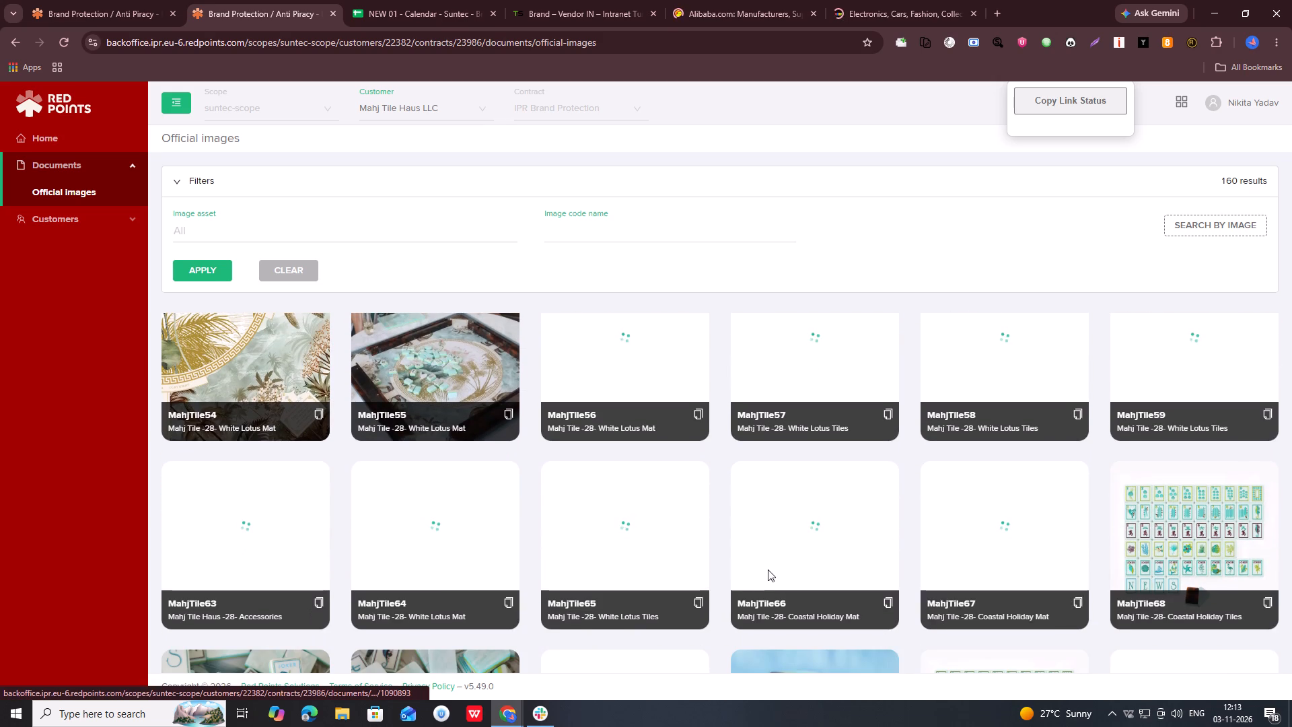
scroll(768, 569, "down", 6)
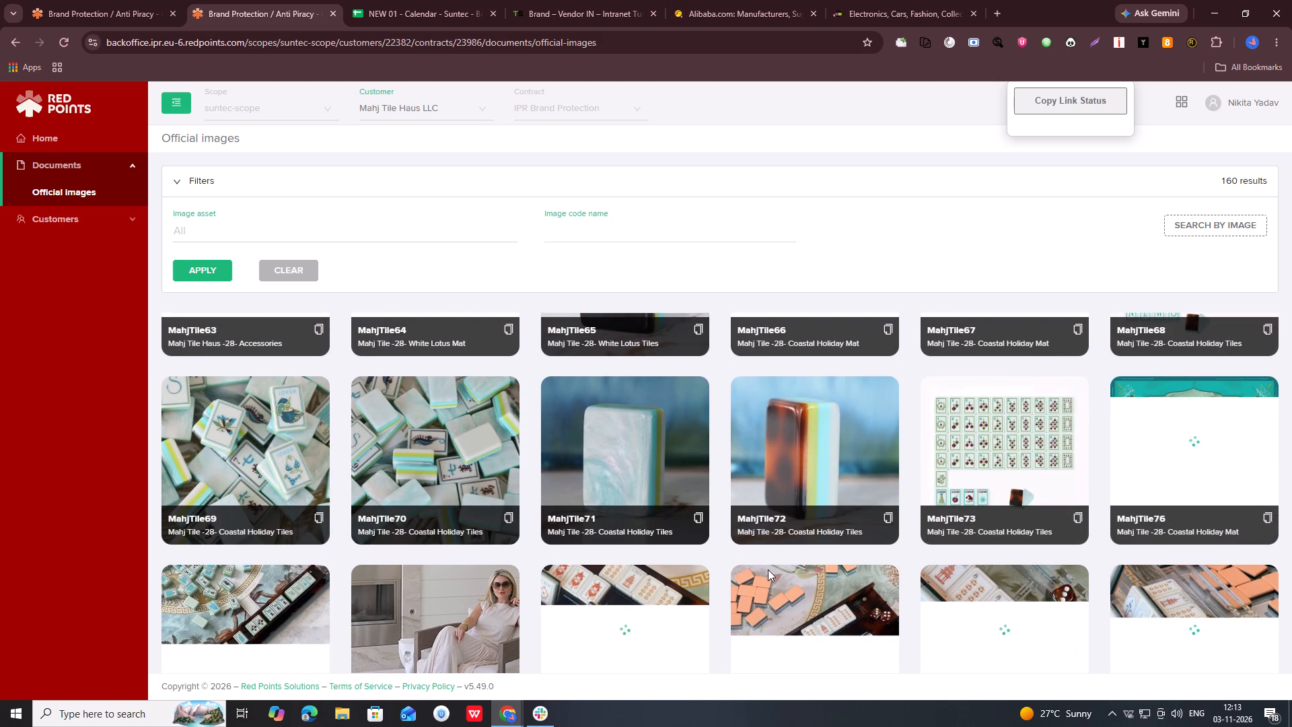
scroll(768, 569, "down", 3)
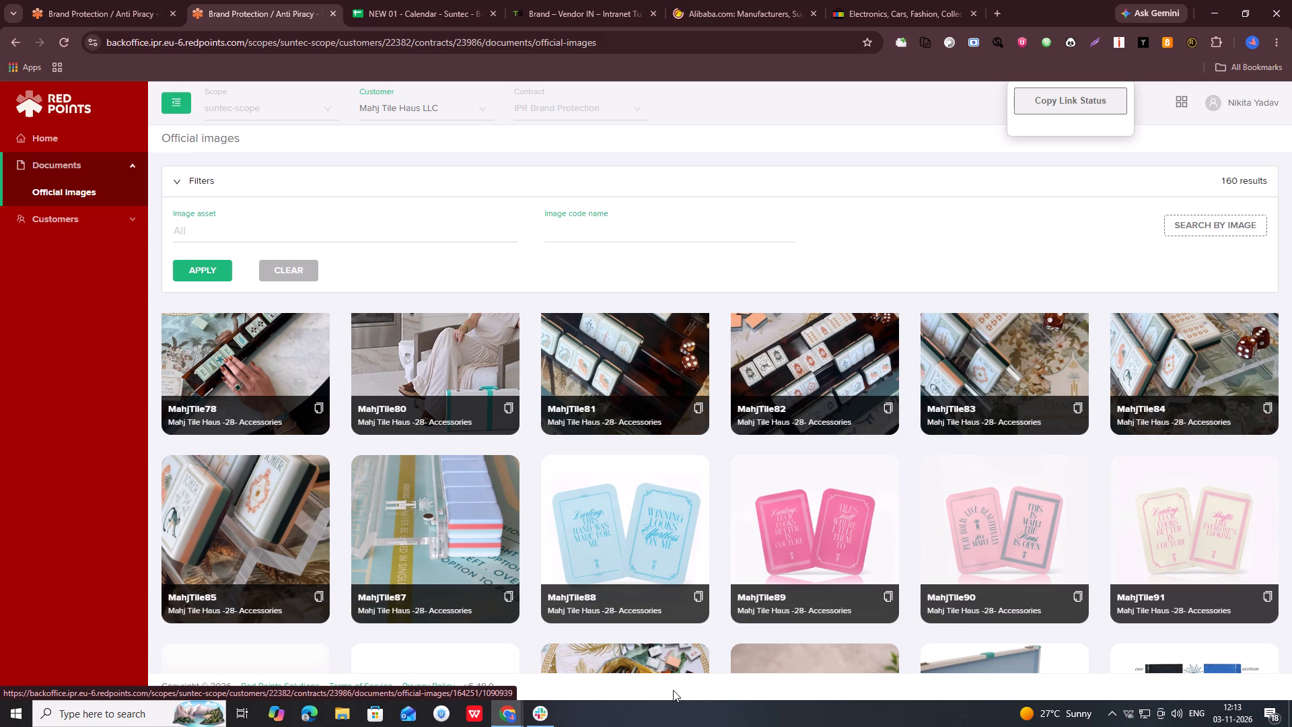
scroll(683, 563, "down", 5)
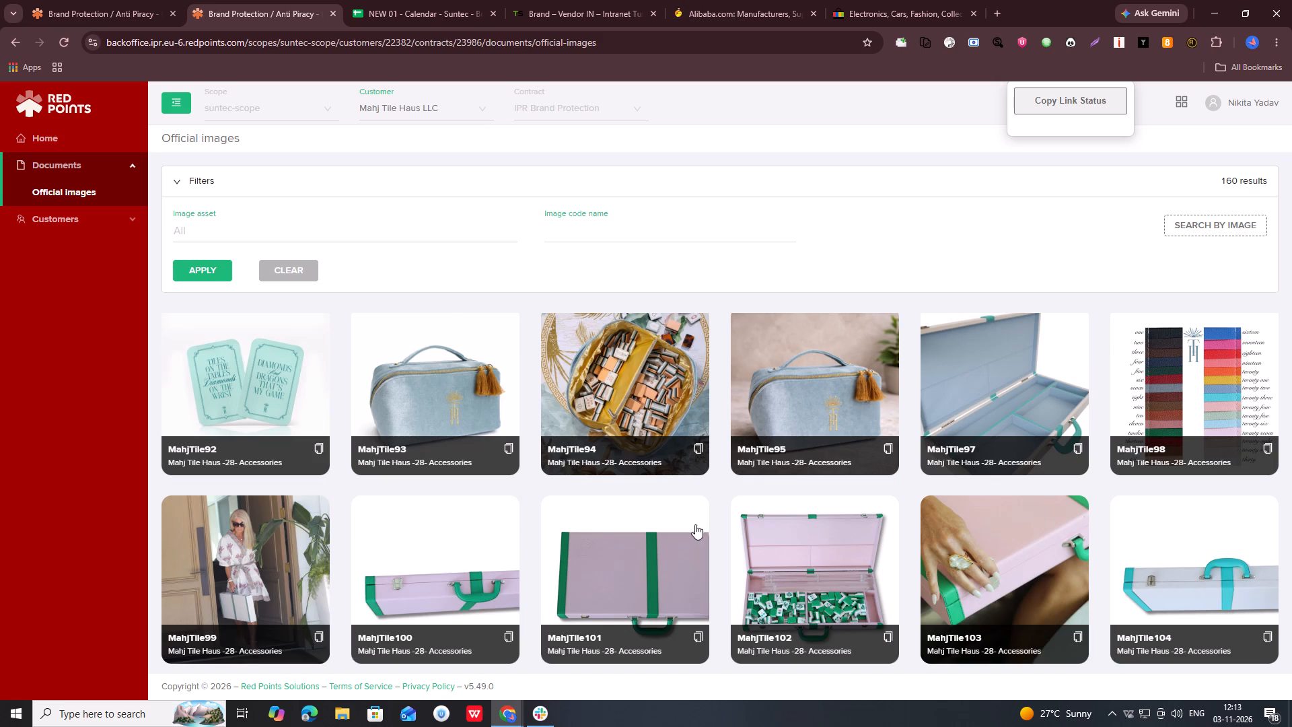
scroll(699, 519, "down", 6)
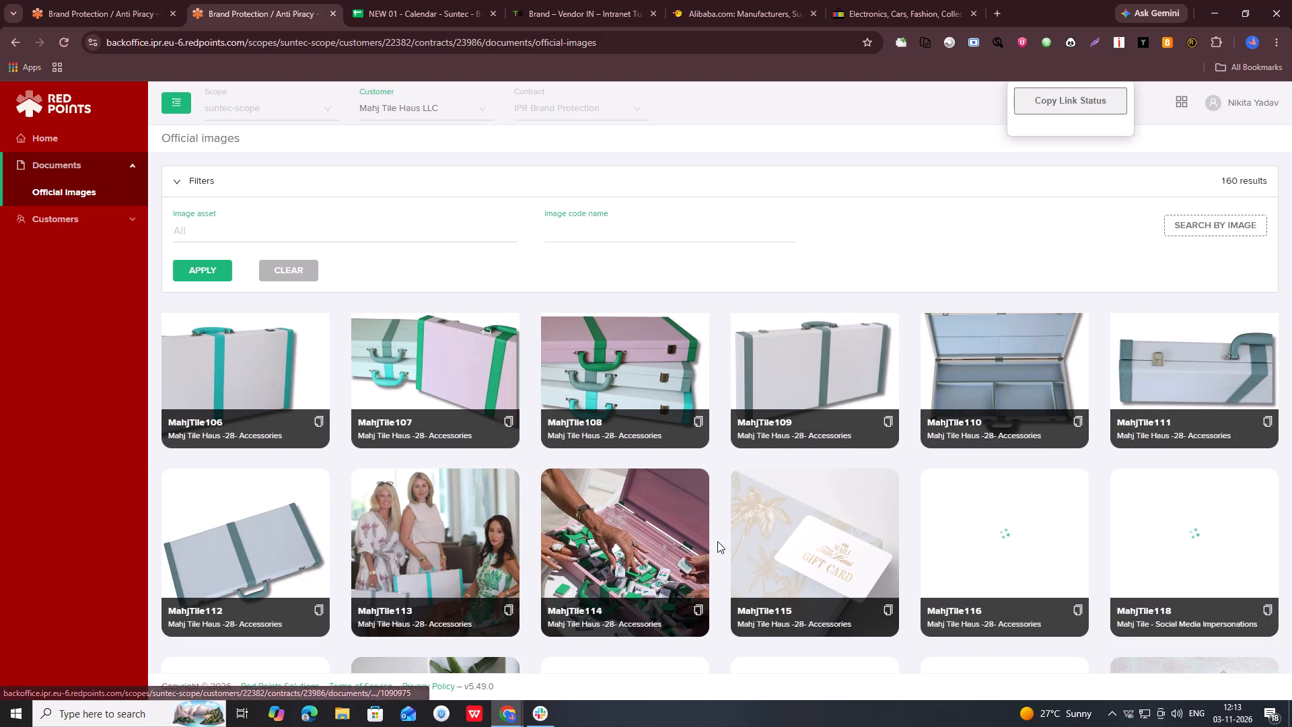
scroll(717, 541, "down", 7)
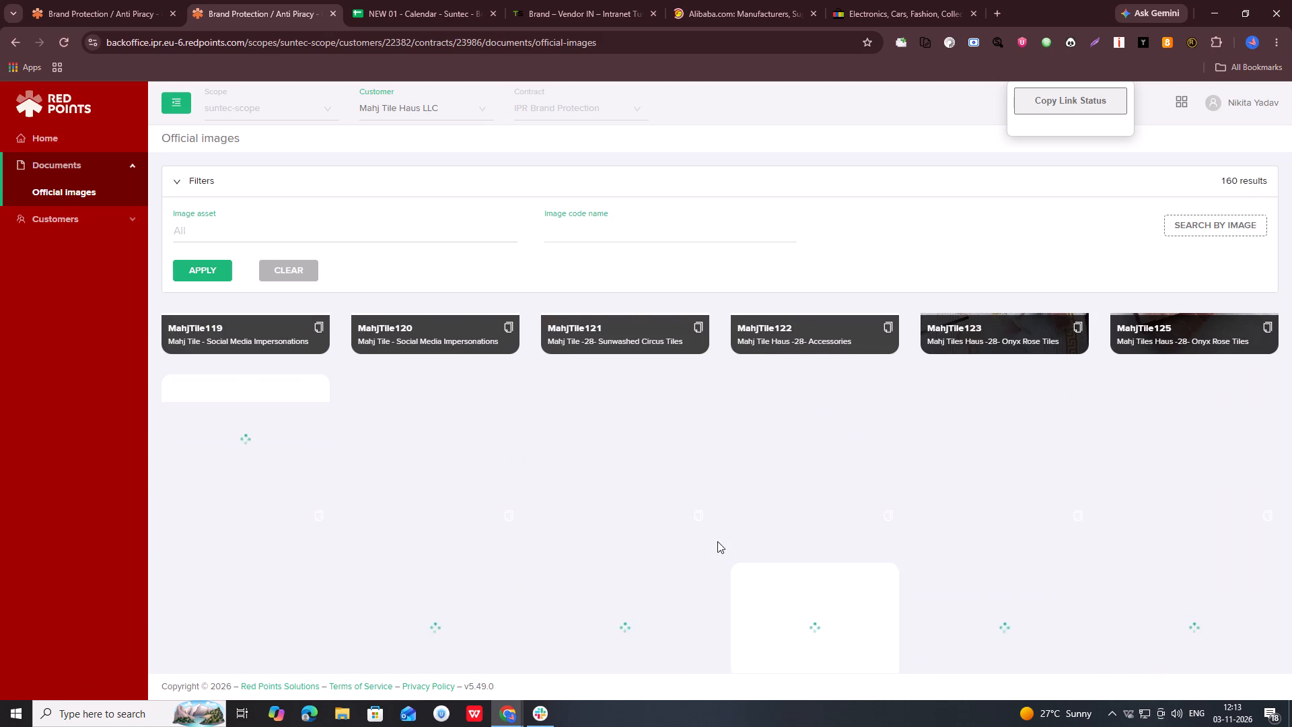
scroll(717, 541, "up", 3)
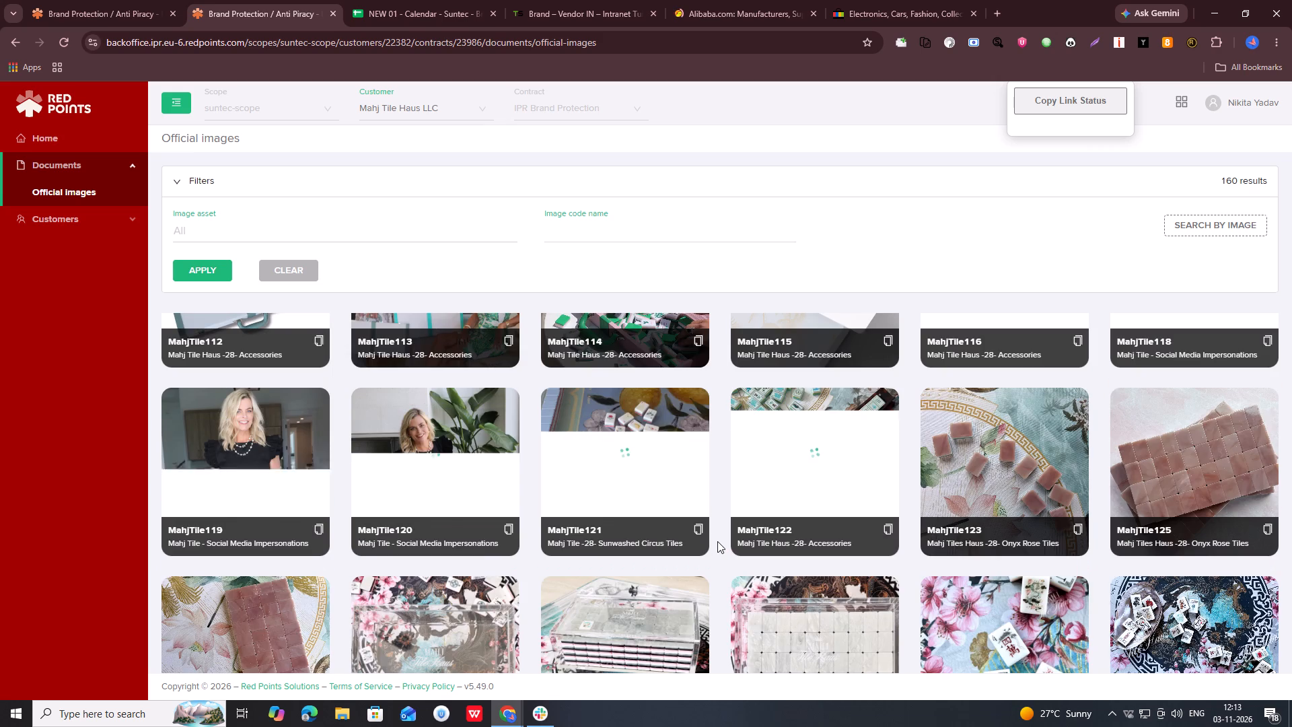
scroll(717, 541, "down", 3)
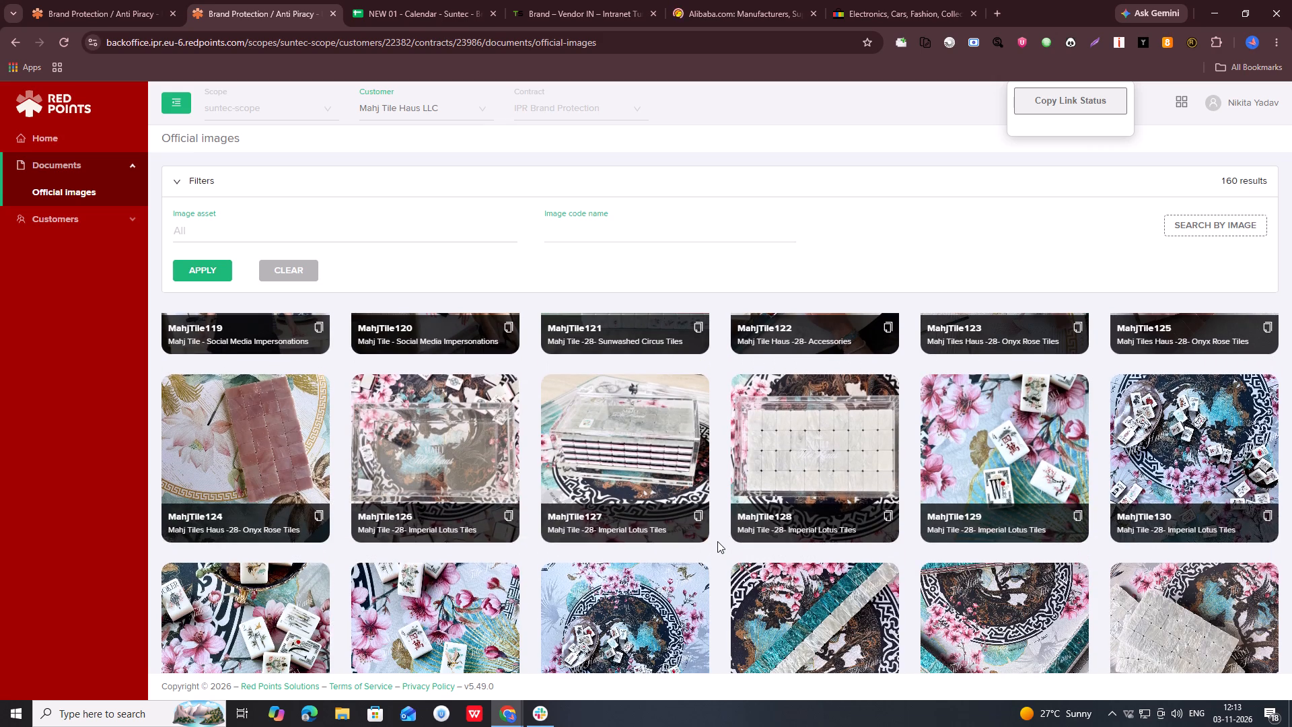
scroll(717, 541, "down", 1)
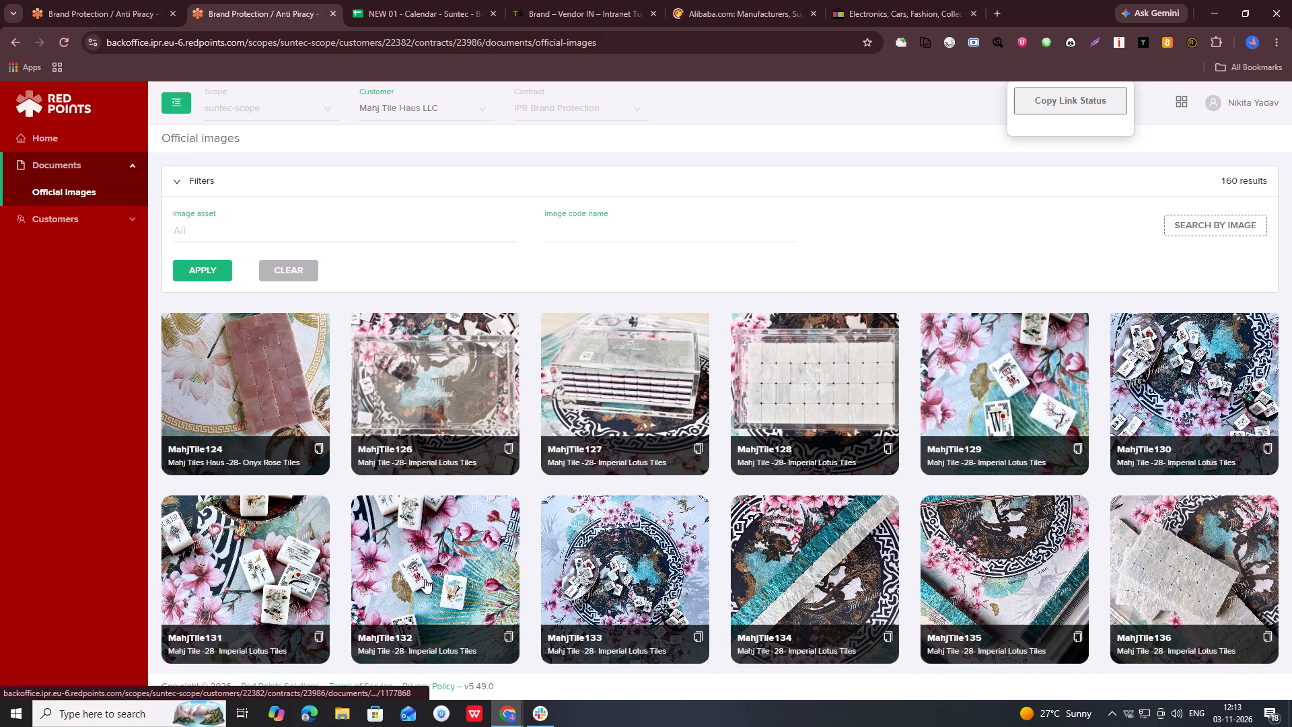
scroll(524, 572, "down", 4)
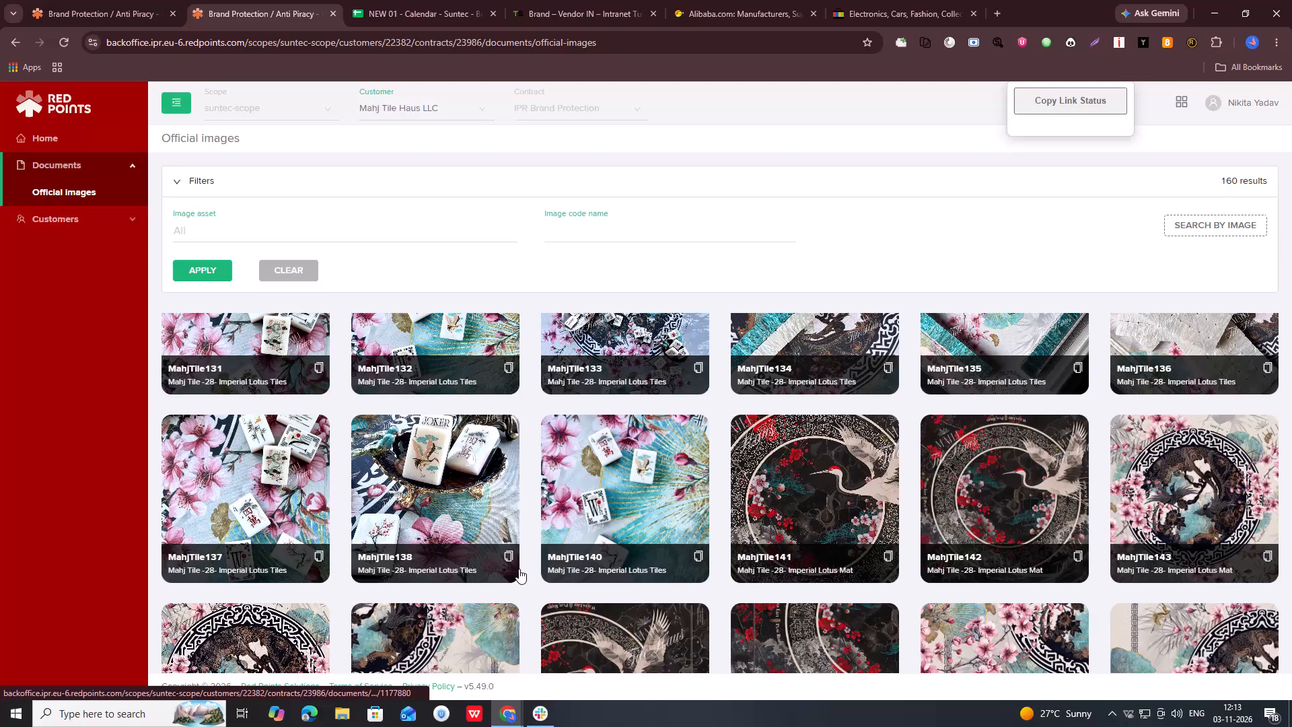
Start an Alibaba image search using the official image MahjTile138 of the Imperial Lotus Tiles.
left_click_drag(472, 491, 726, 291)
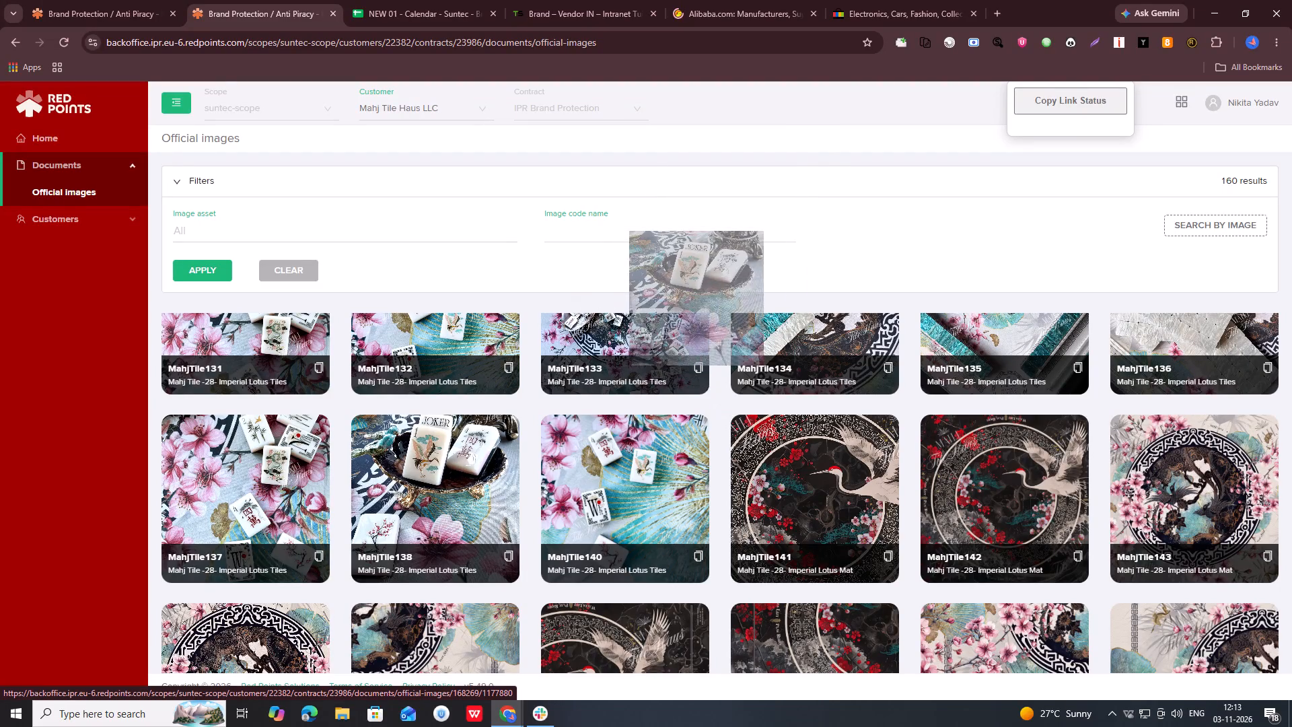
left_click_drag(726, 291, 558, 257)
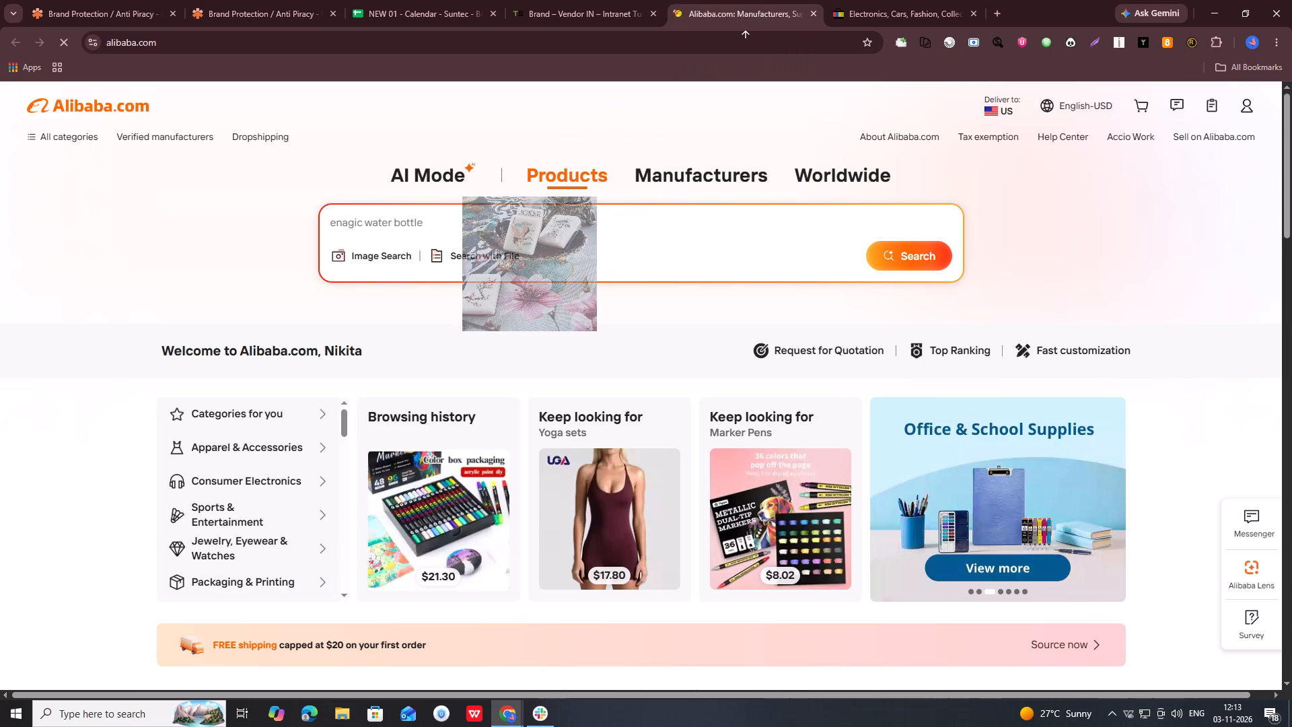
left_click_drag(558, 257, 557, 257)
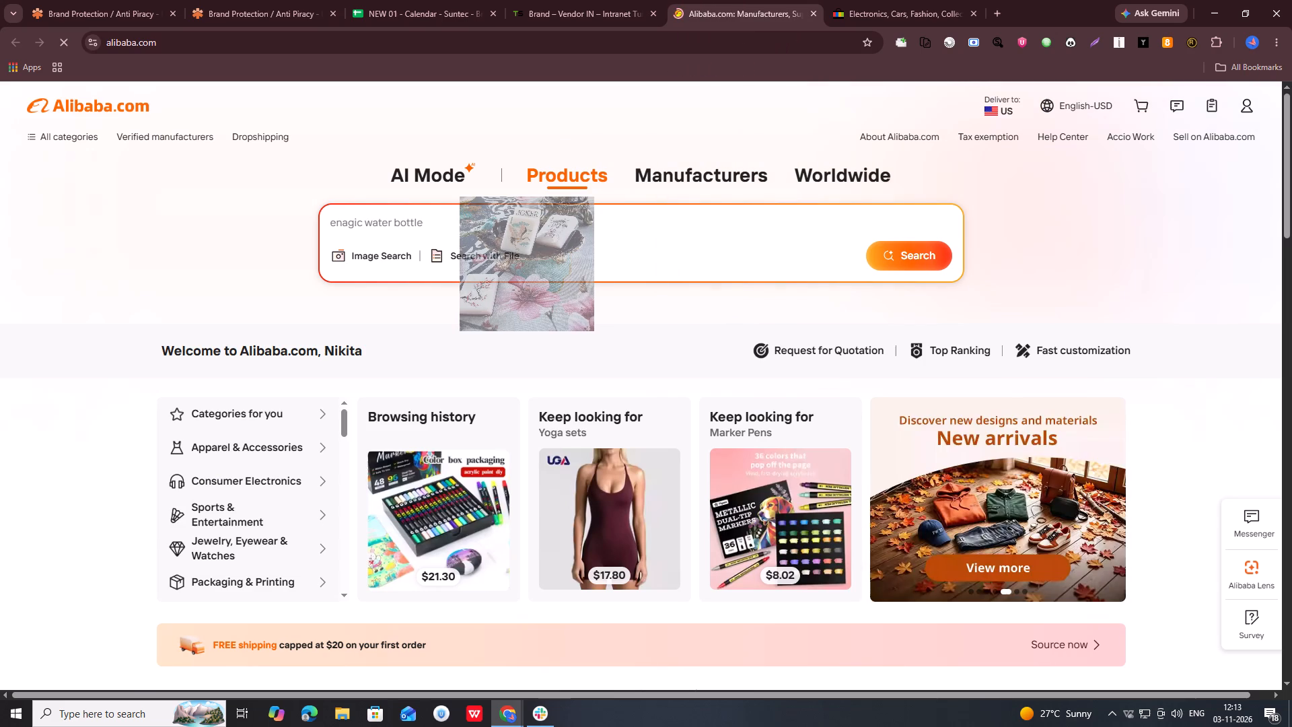
left_click_drag(557, 257, 626, 372)
Open eBay's image search and supply the official image MahjTile138 of the Imperial Lotus Tiles.
left_click(884, 0)
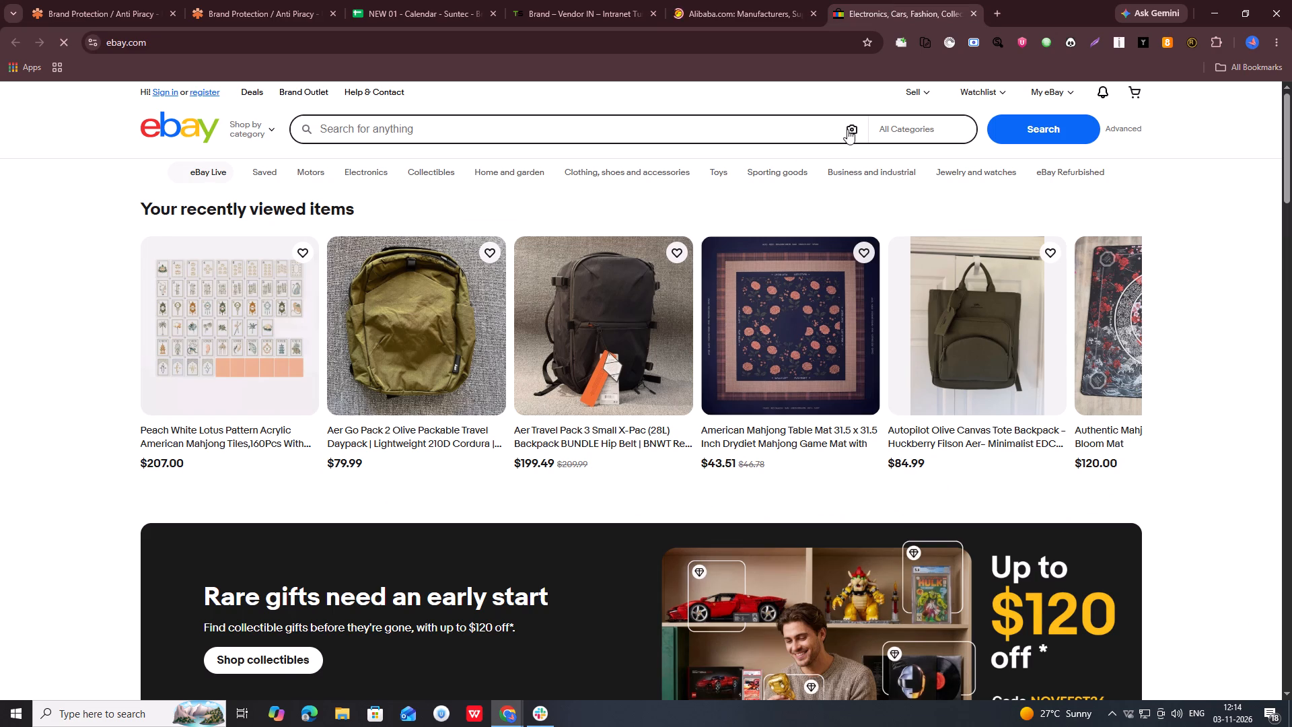
left_click(847, 129)
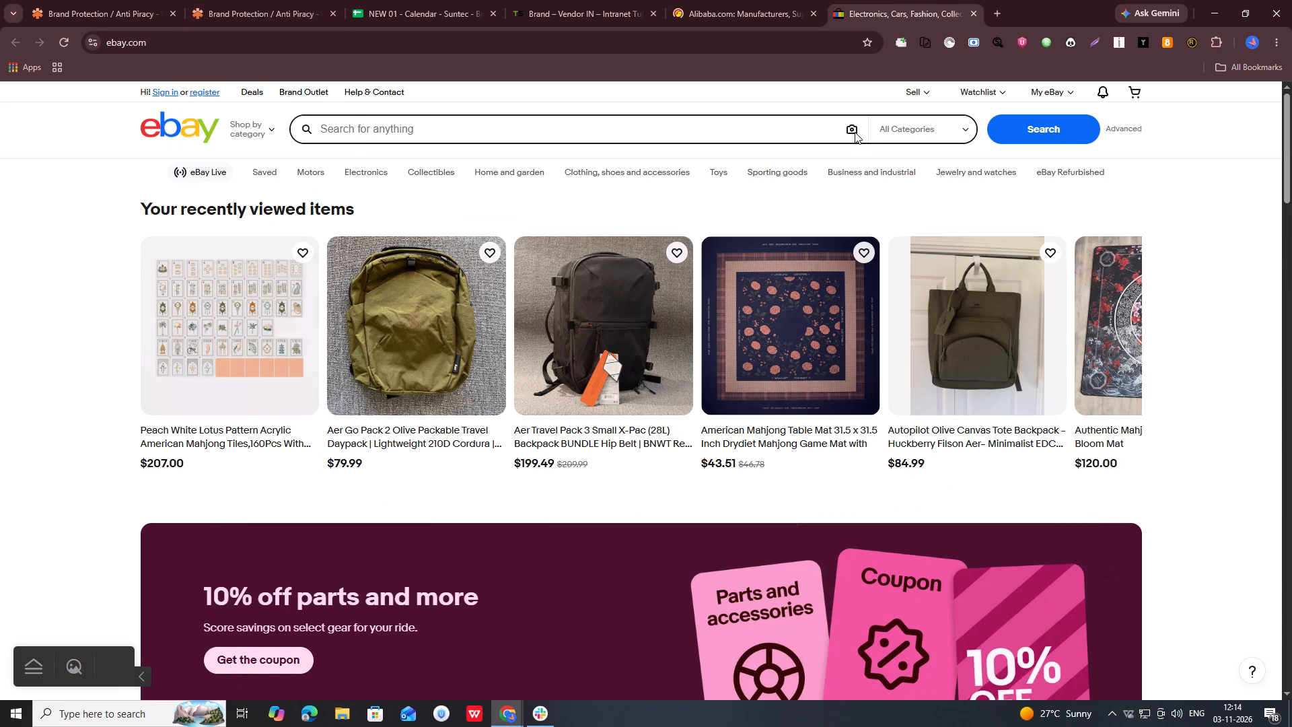
left_click(306, 0)
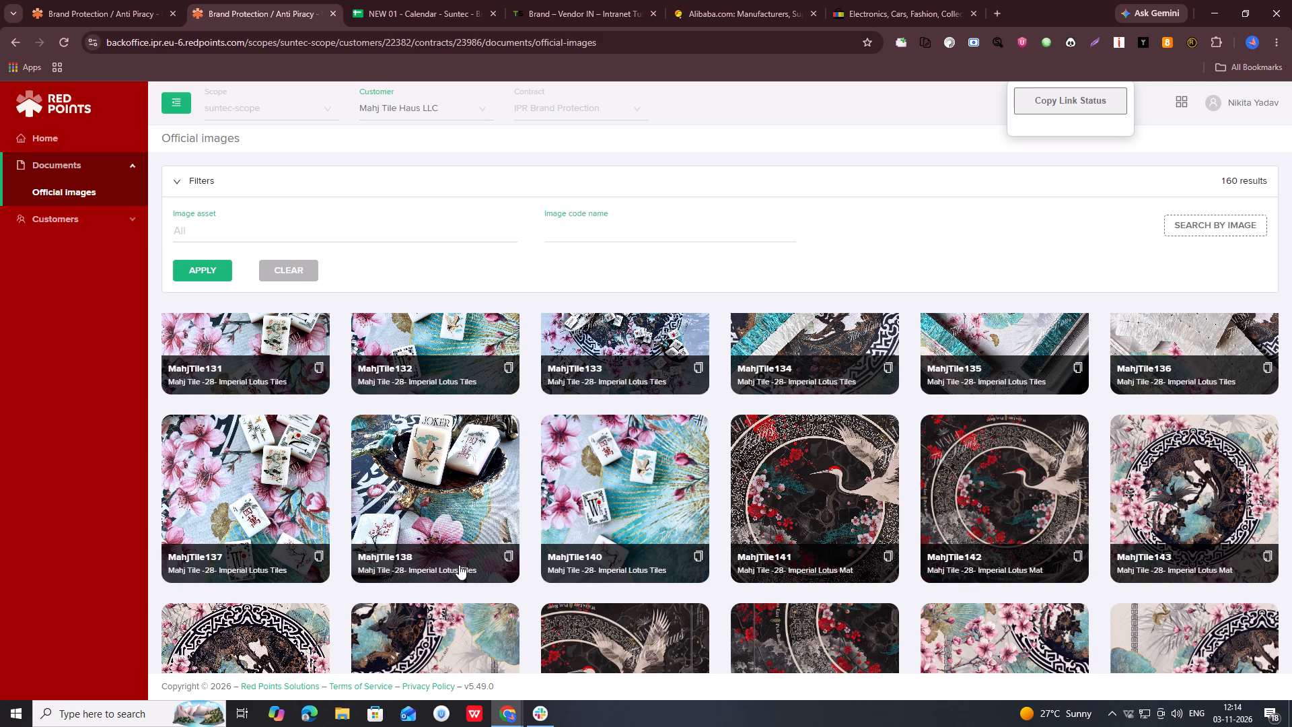
left_click_drag(425, 493, 867, 0)
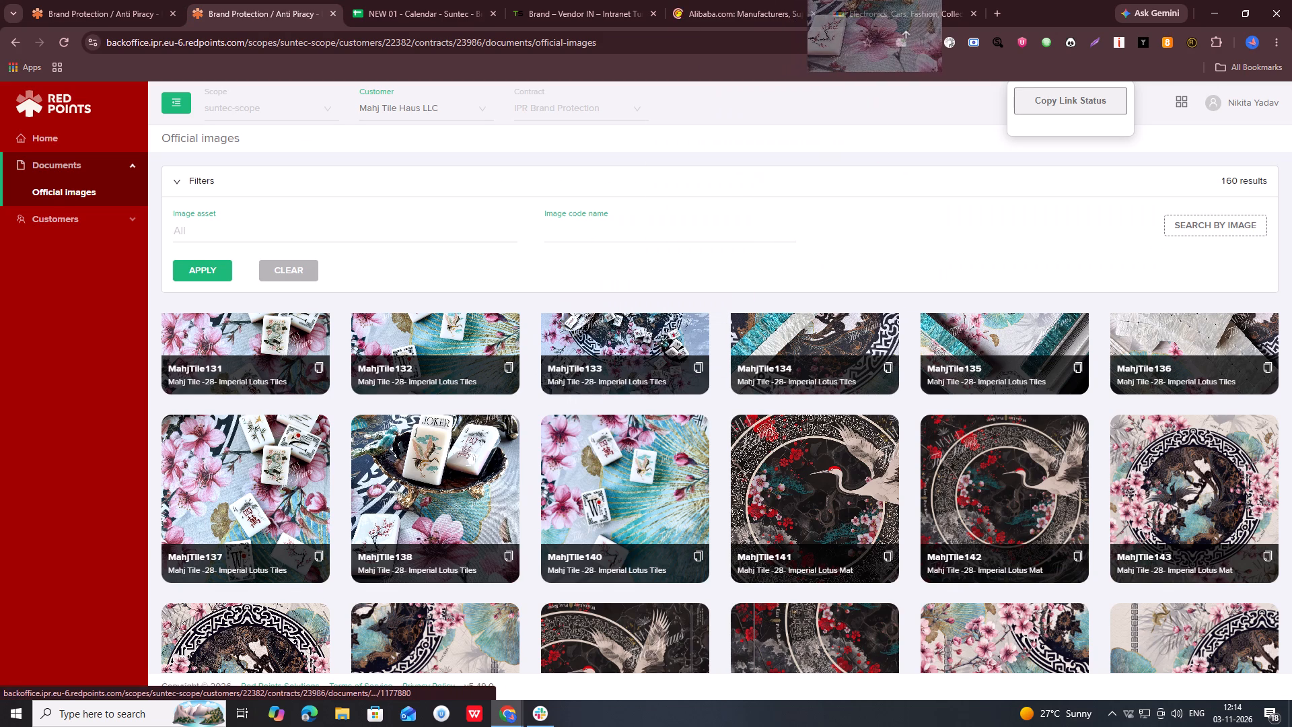
left_click_drag(867, 0, 526, 261)
Return to the Alibaba image search for MahjTile138 to check on it.
left_click(738, 0)
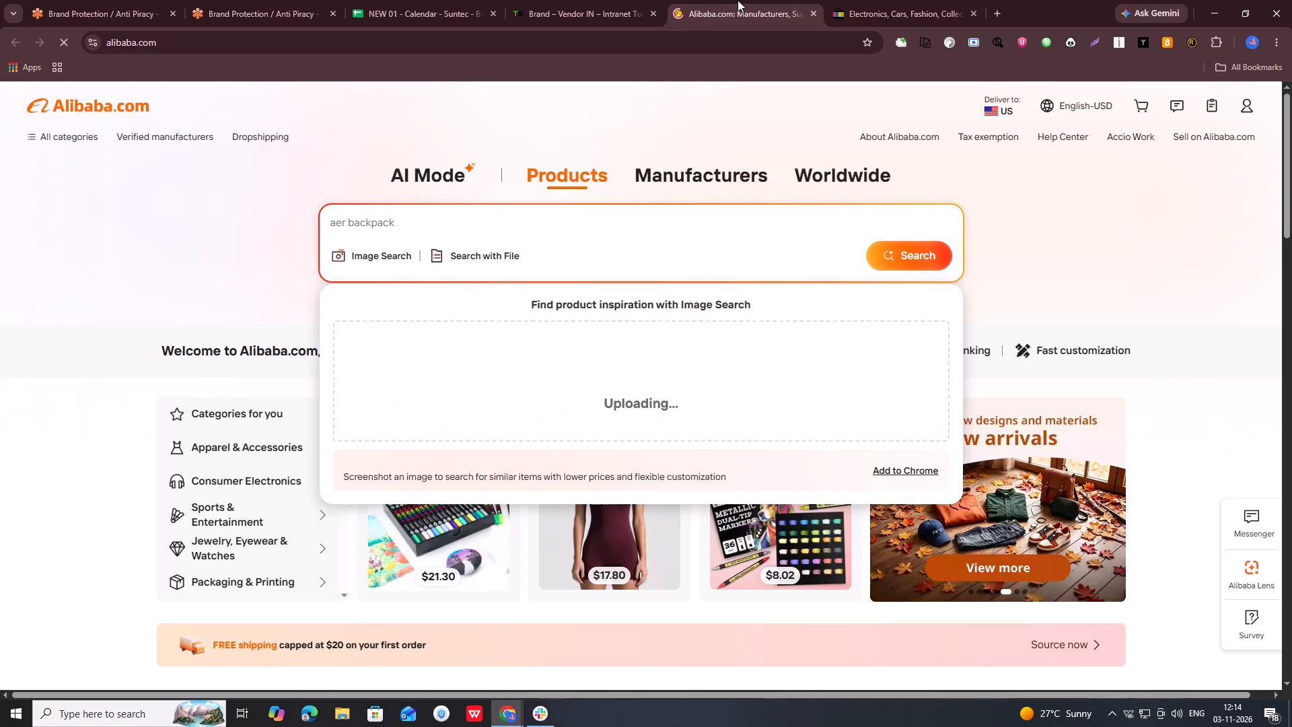
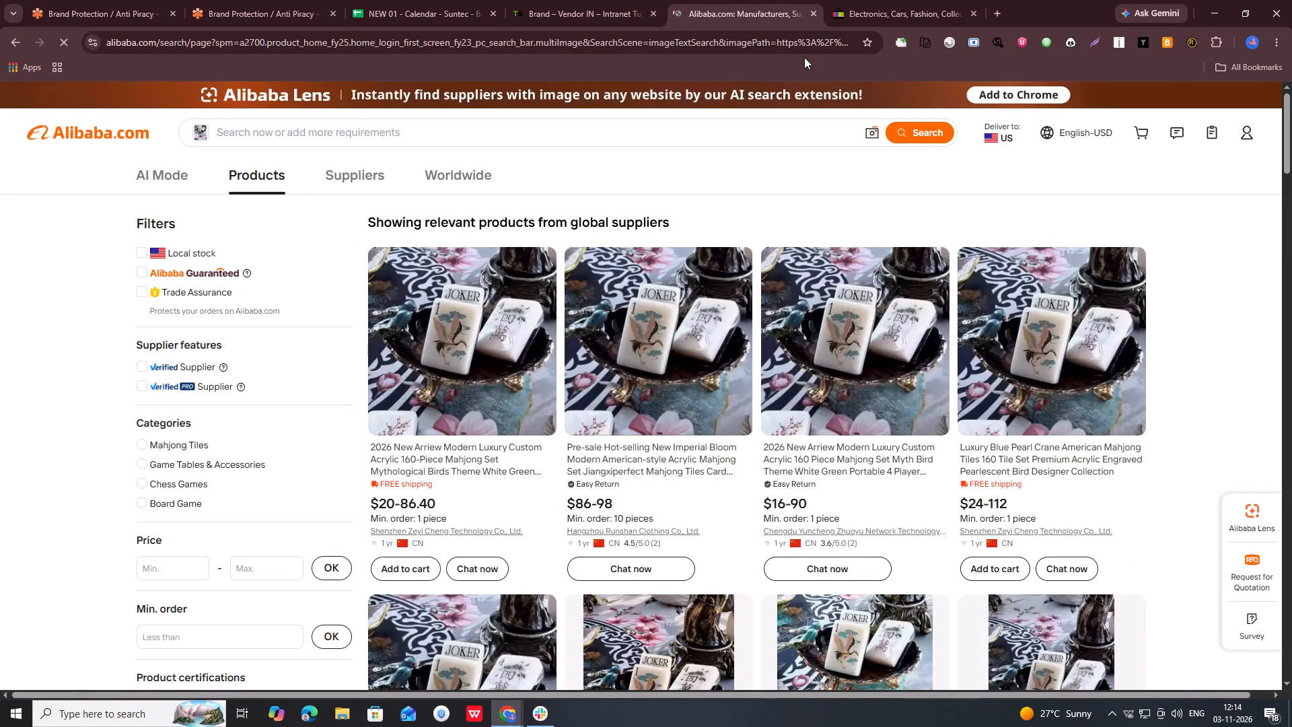
Open the RedPoints IPR Plugin's task configuration and stop the running task.
left_click(276, 0)
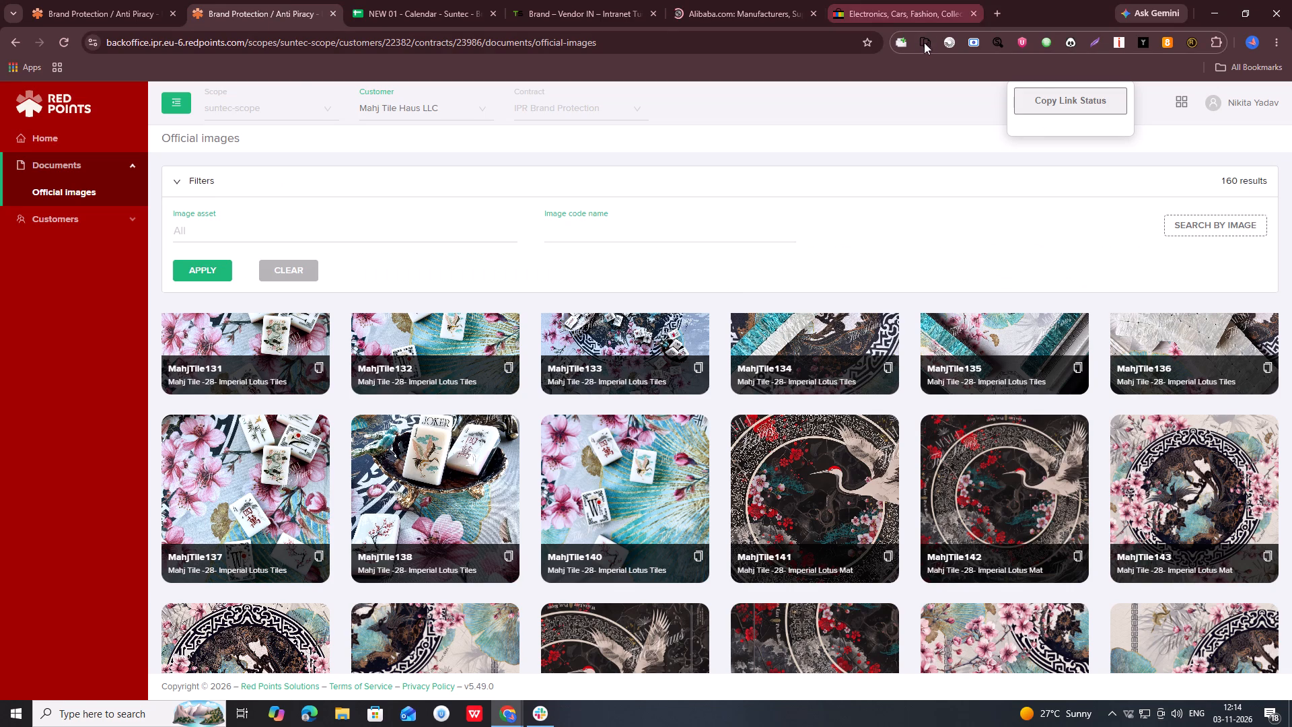
left_click(943, 39)
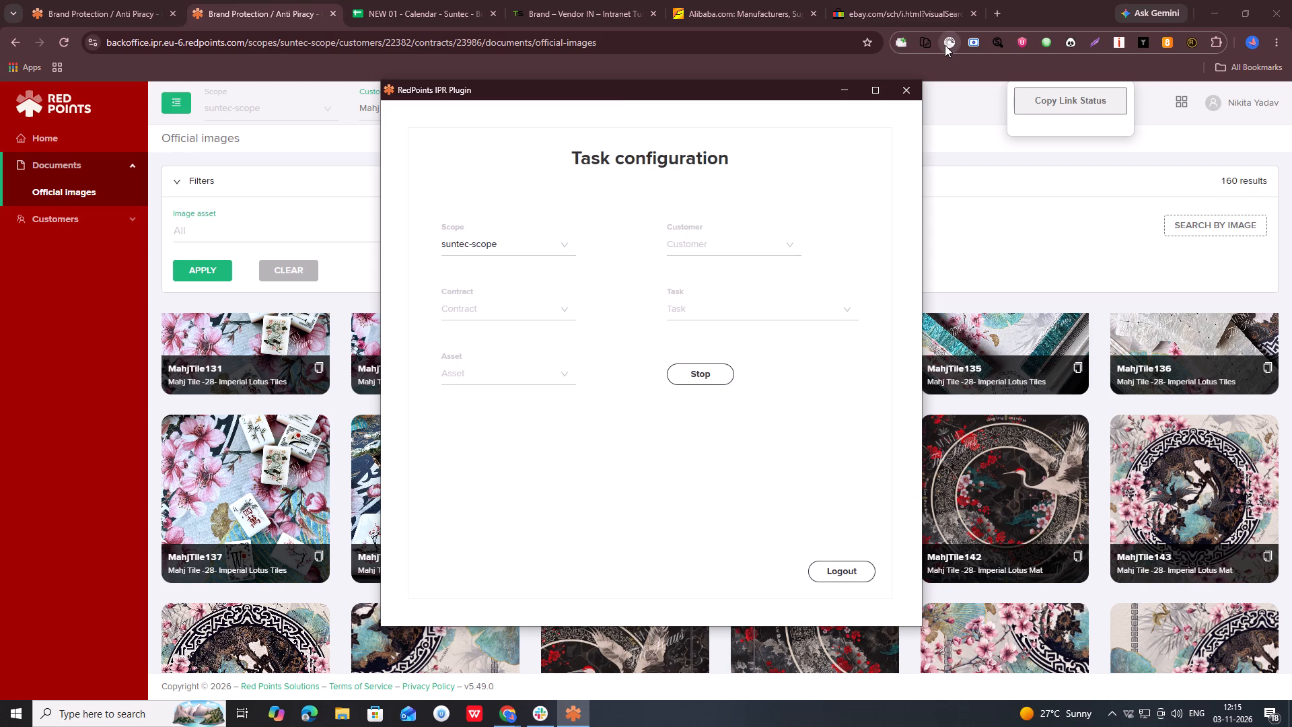
left_click(712, 381)
Start a Detection task for customer Mahj Tile Haus LLC under IPR Brand Protection with the Mahj Tile -28- Imperial Lotus Tiles asset.
left_click(718, 244)
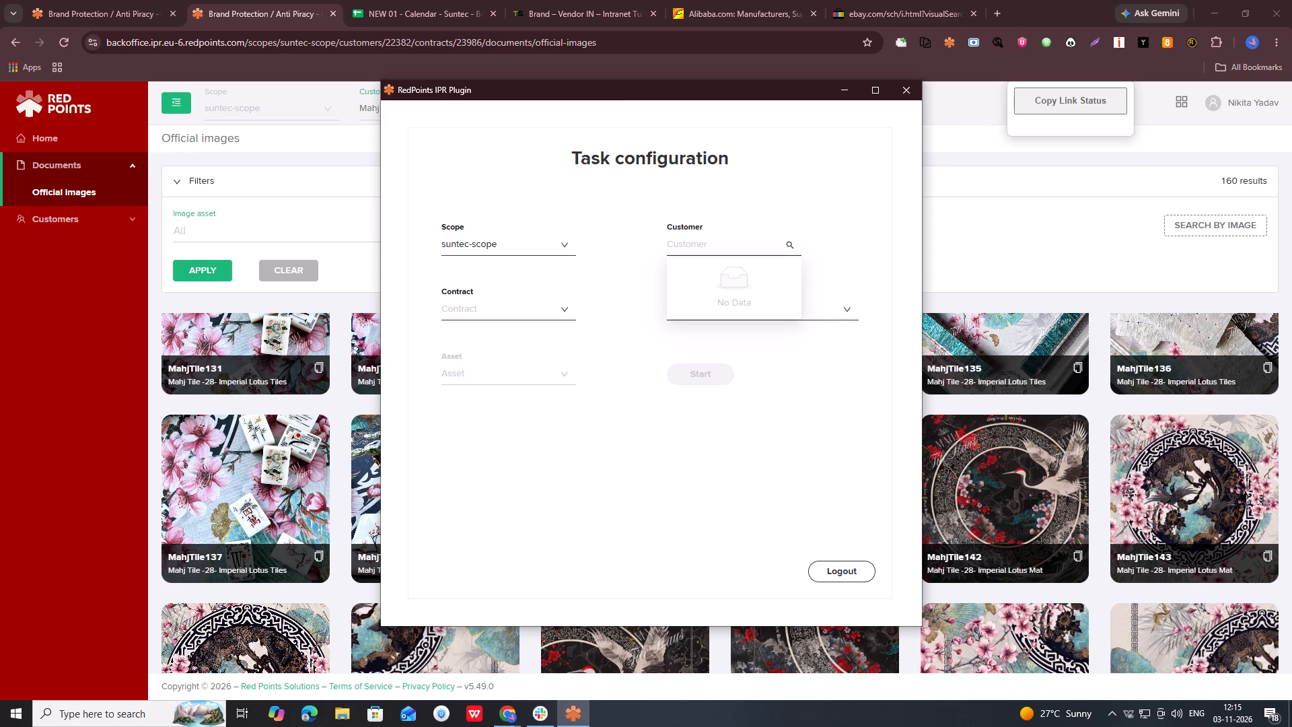
type("mahj")
key("space")
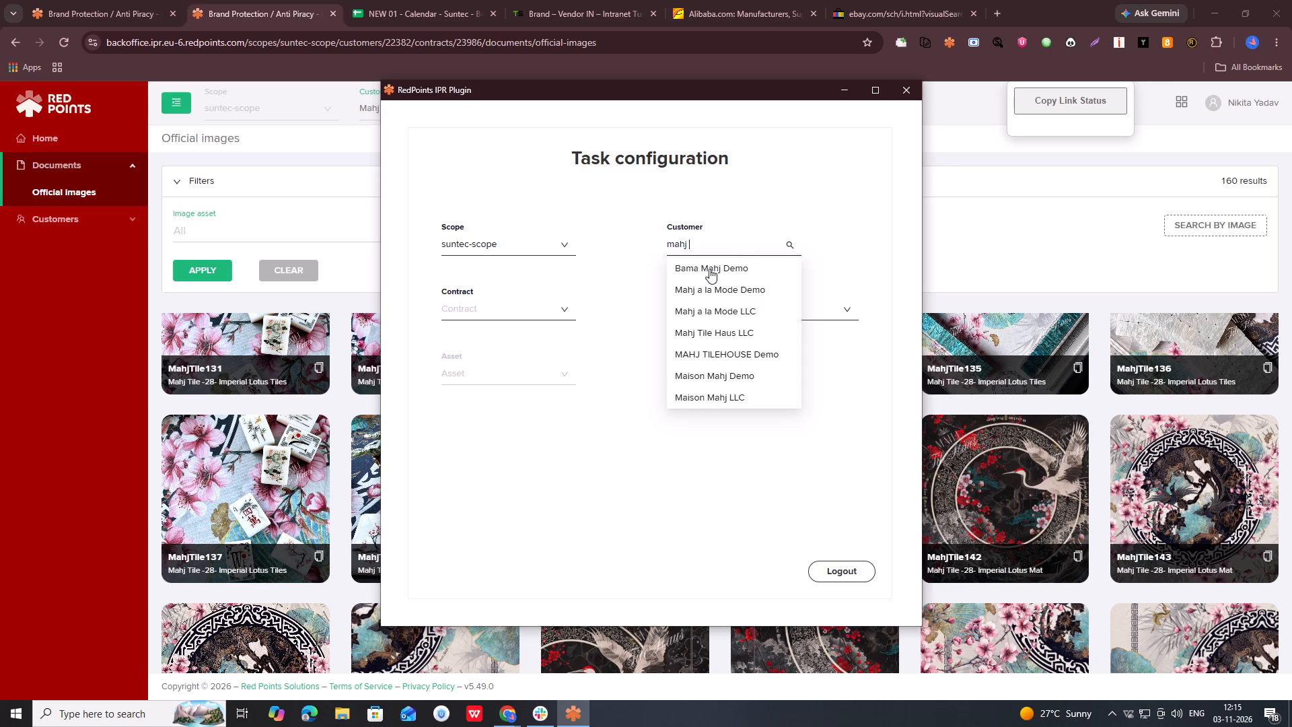
left_click(714, 327)
left_click(516, 302)
left_click(507, 332)
left_click(521, 368)
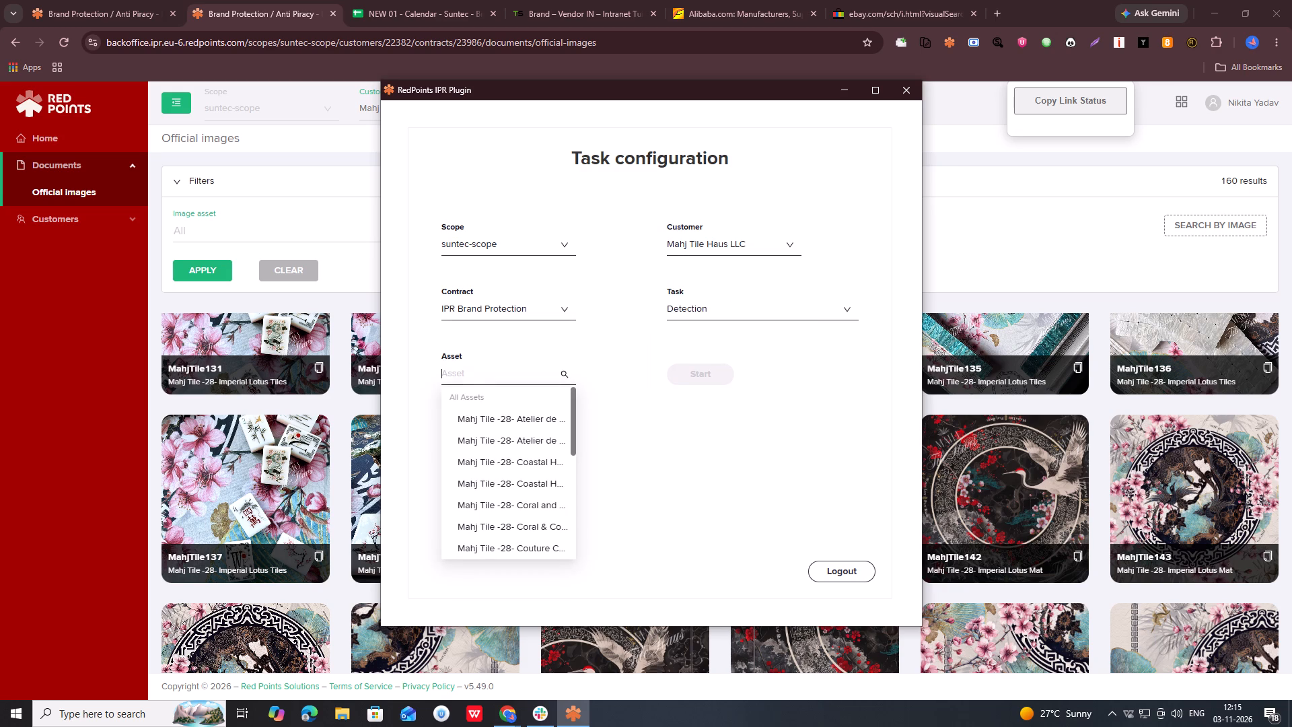
type("imperuial")
key("BackSpace")
key("BackSpace")
key("BackSpace")
key("BackSpace")
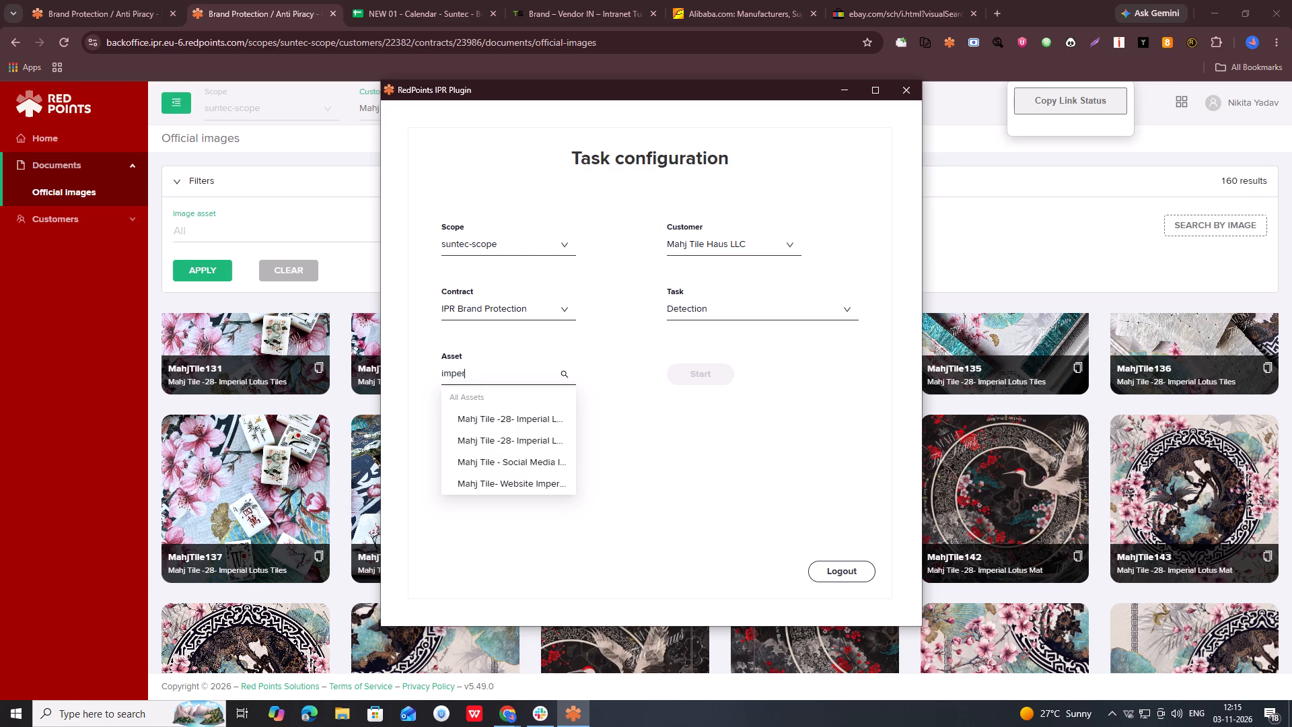
left_click(548, 440)
left_click(701, 378)
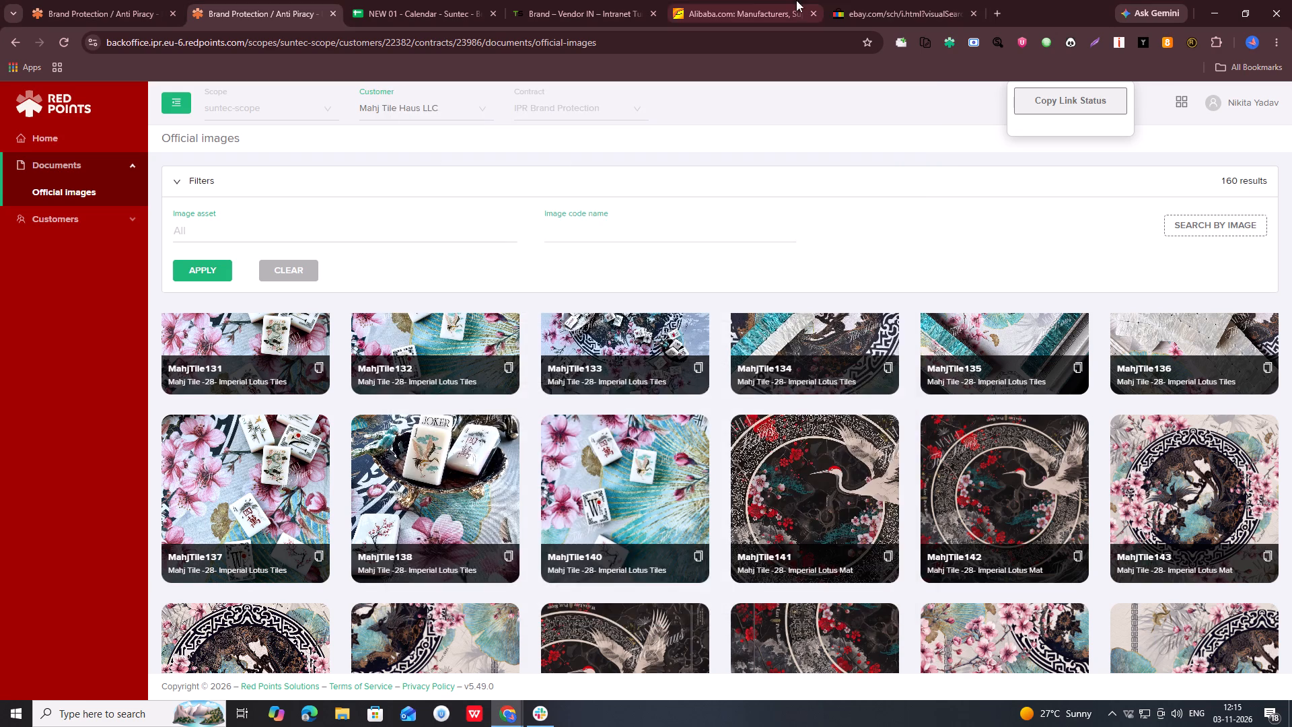
Examine eBay's image-search results and the photos of the Emerald Green mahjong listings for matches with the Imperial Lotus Tiles.
left_click(915, 0)
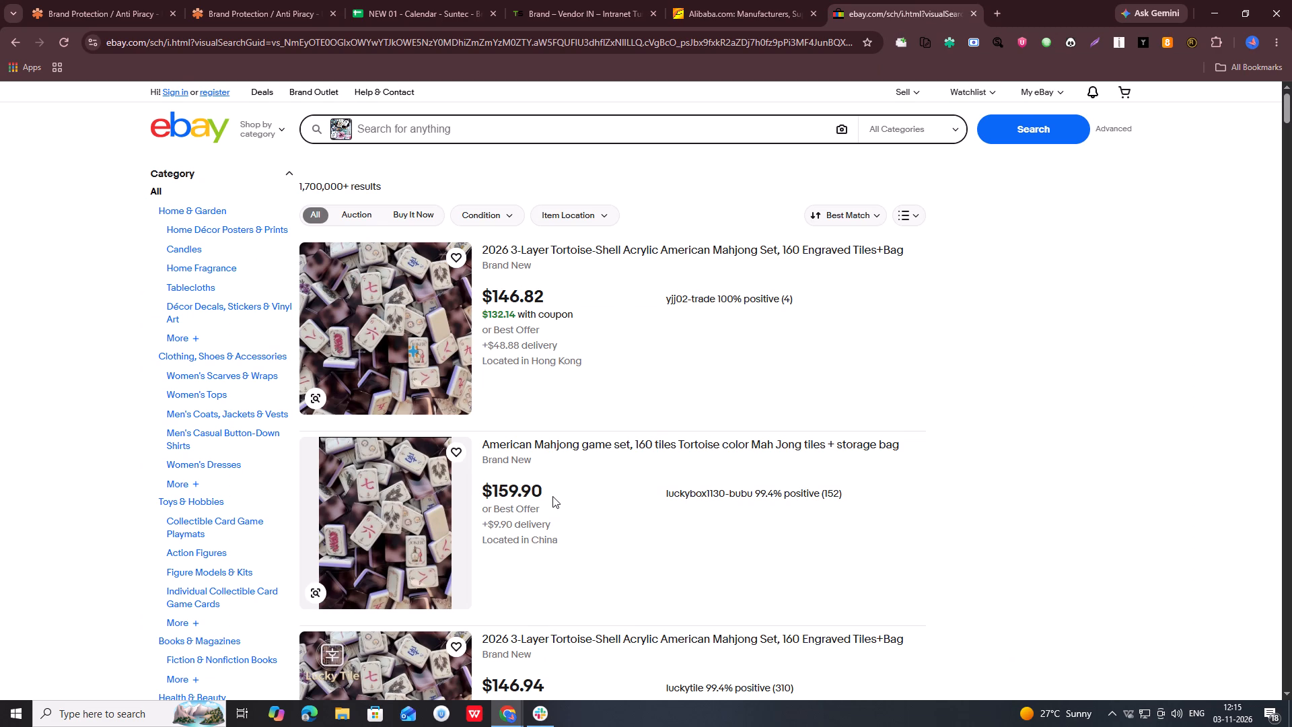
scroll(552, 496, "down", 20)
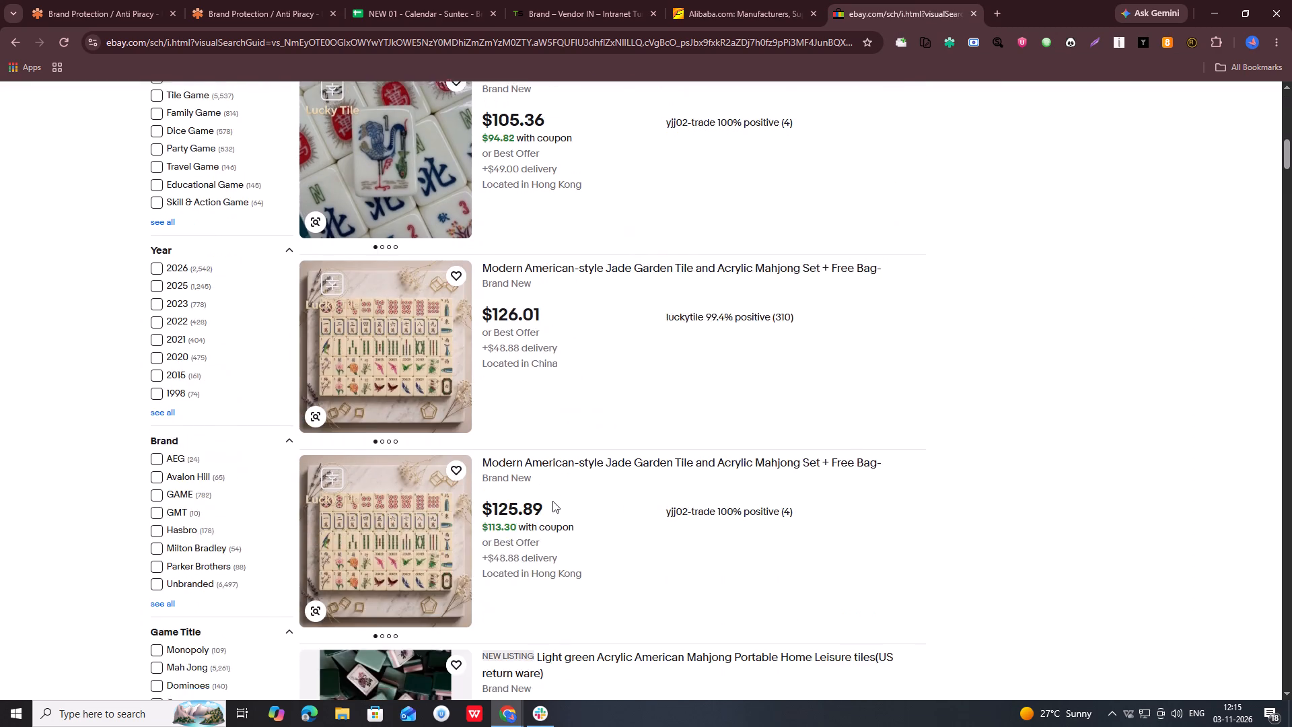
scroll(552, 501, "down", 7)
scroll(552, 501, "up", 1)
scroll(552, 501, "down", 6)
scroll(552, 501, "up", 7)
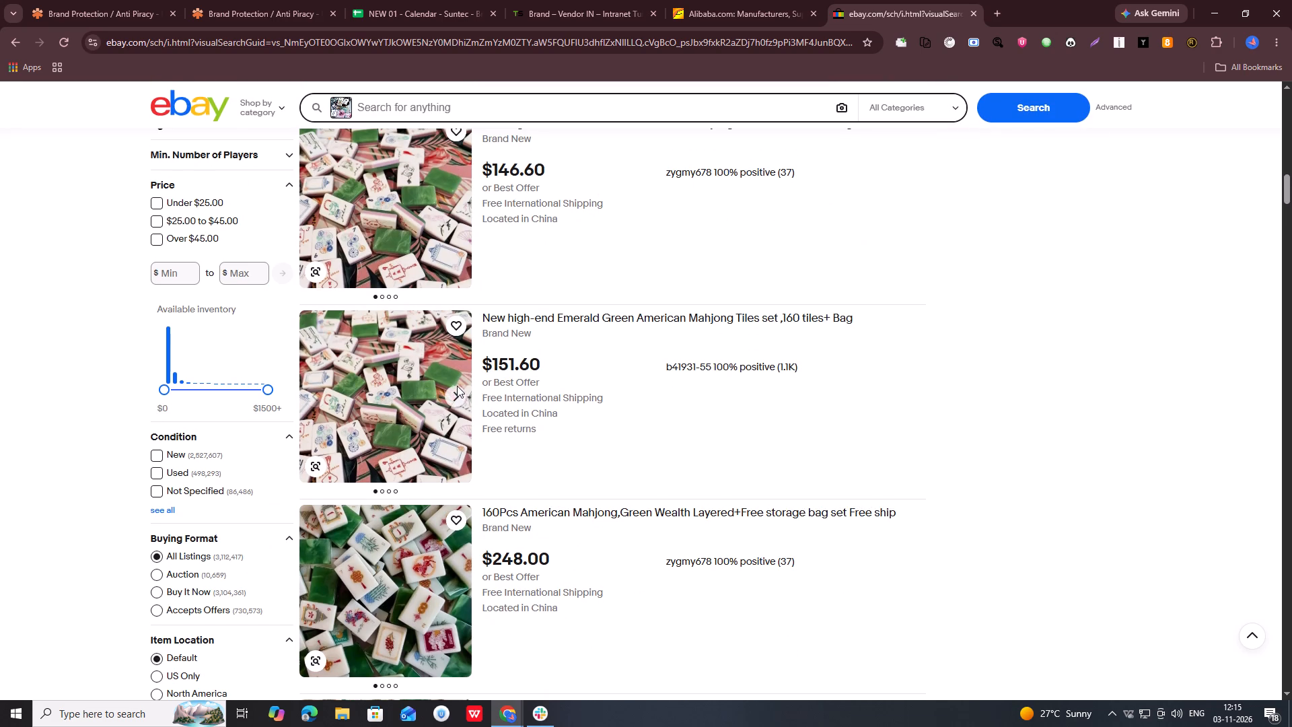
left_click(463, 397)
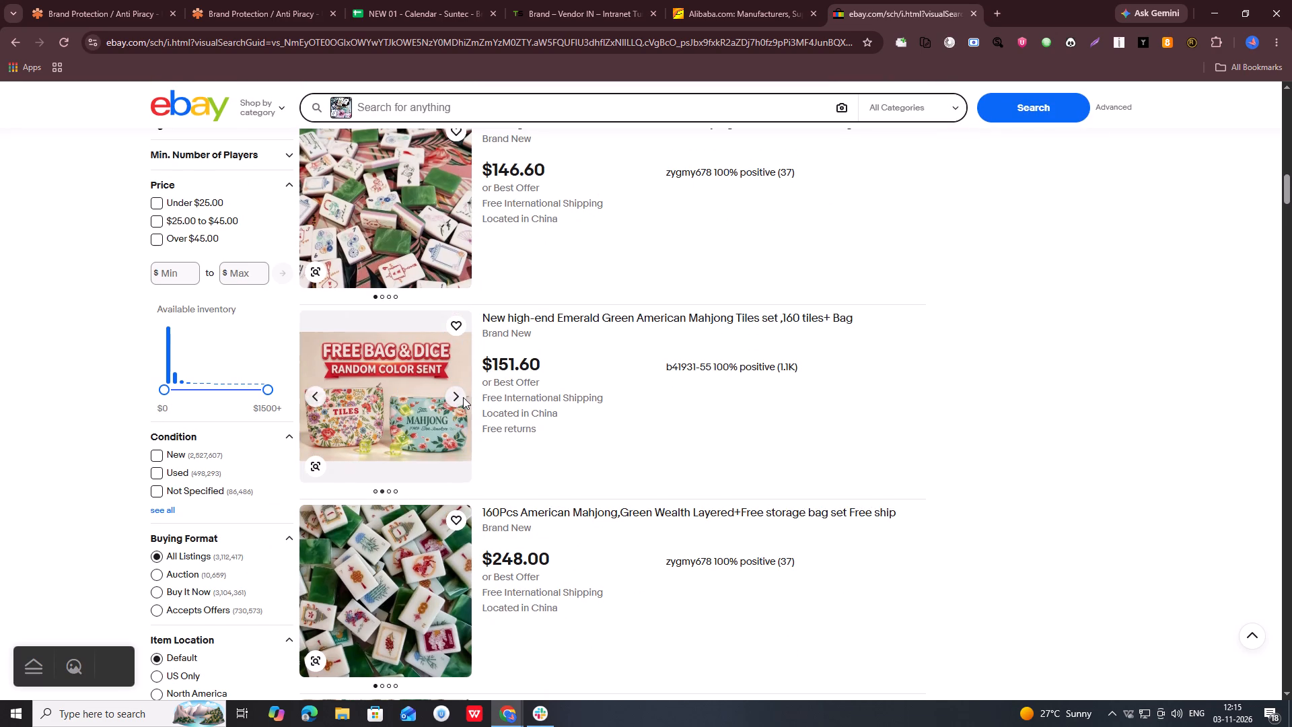
left_click(463, 397)
left_click(463, 397)
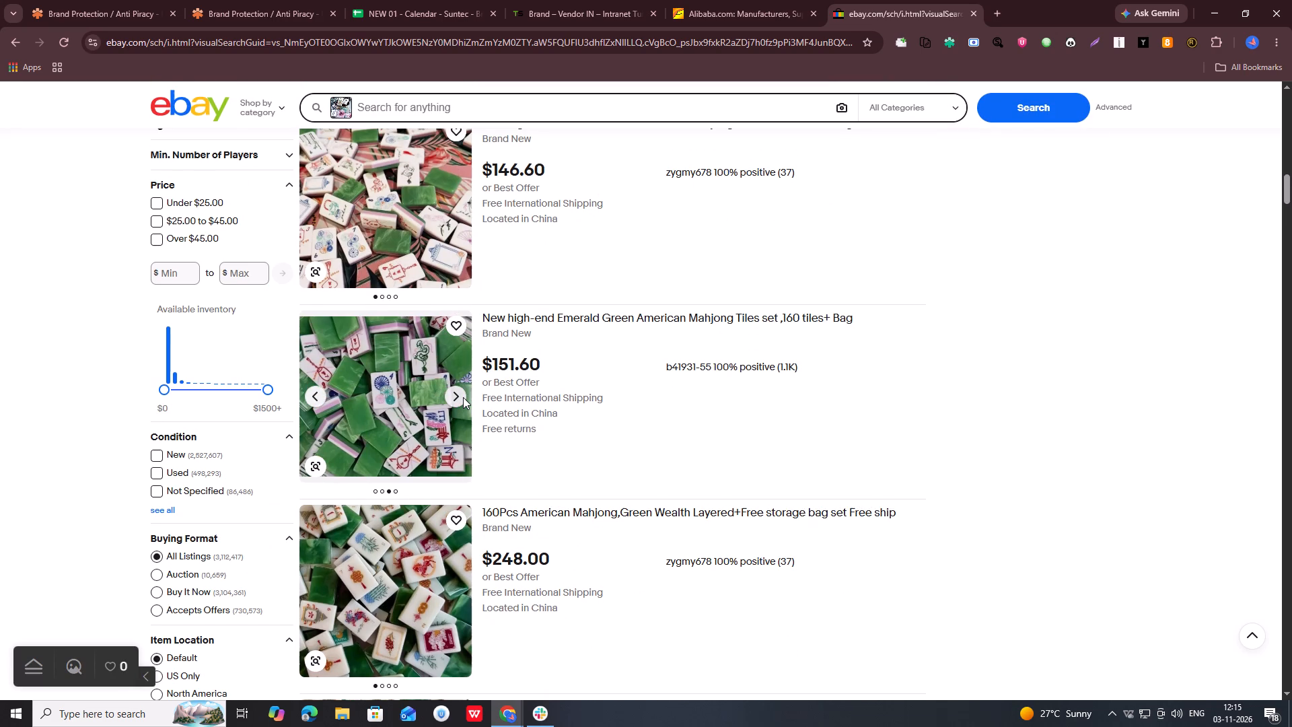
left_click(463, 397)
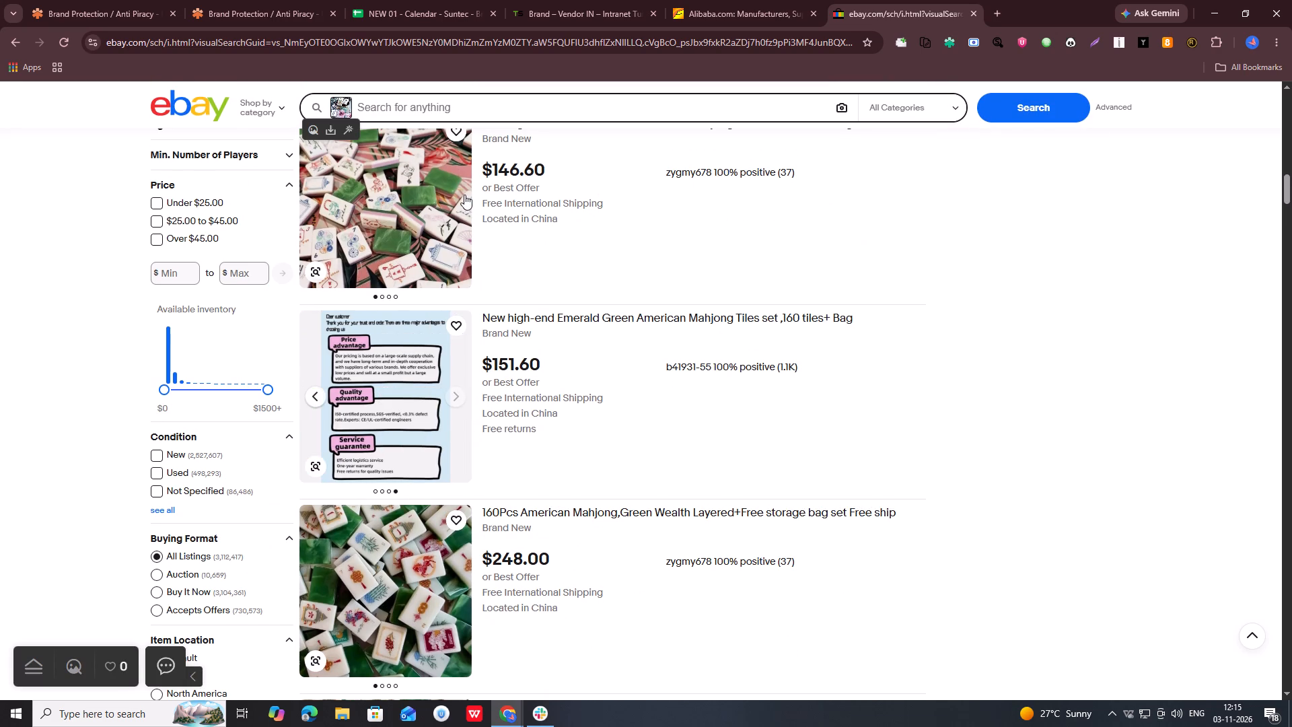
left_click(462, 199)
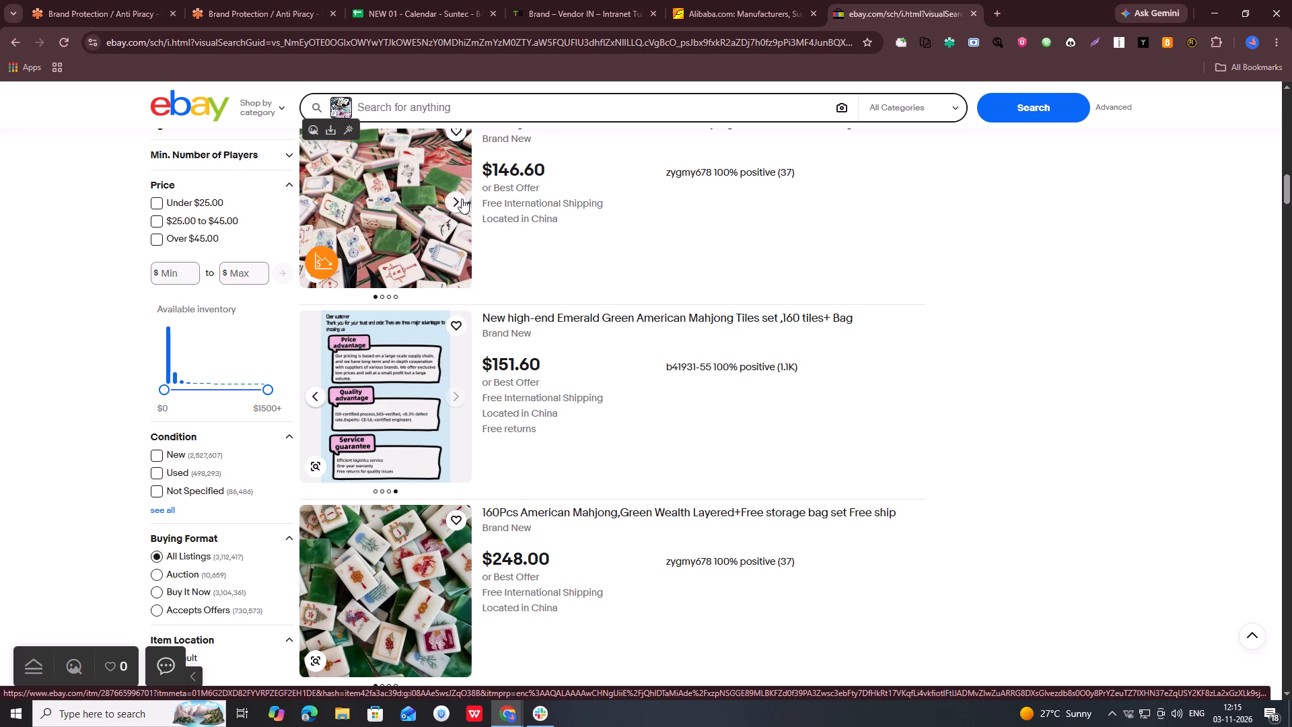
scroll(571, 355, "up", 1)
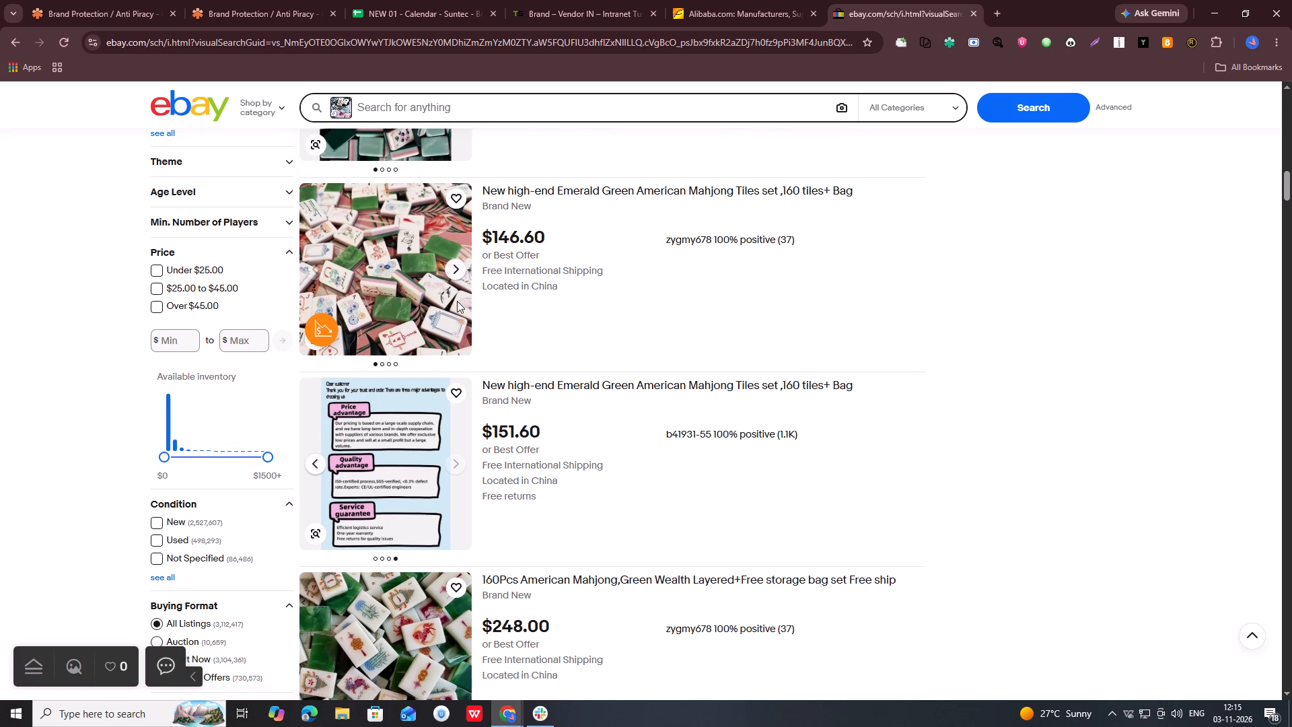
left_click(455, 267)
Copy the first unmarked Alibaba listing's link, the $20-86.40 Mythological Birds mahjong set, into the Mahj Tile Haus LLC row of Manual Detection Records.
left_click(670, 0)
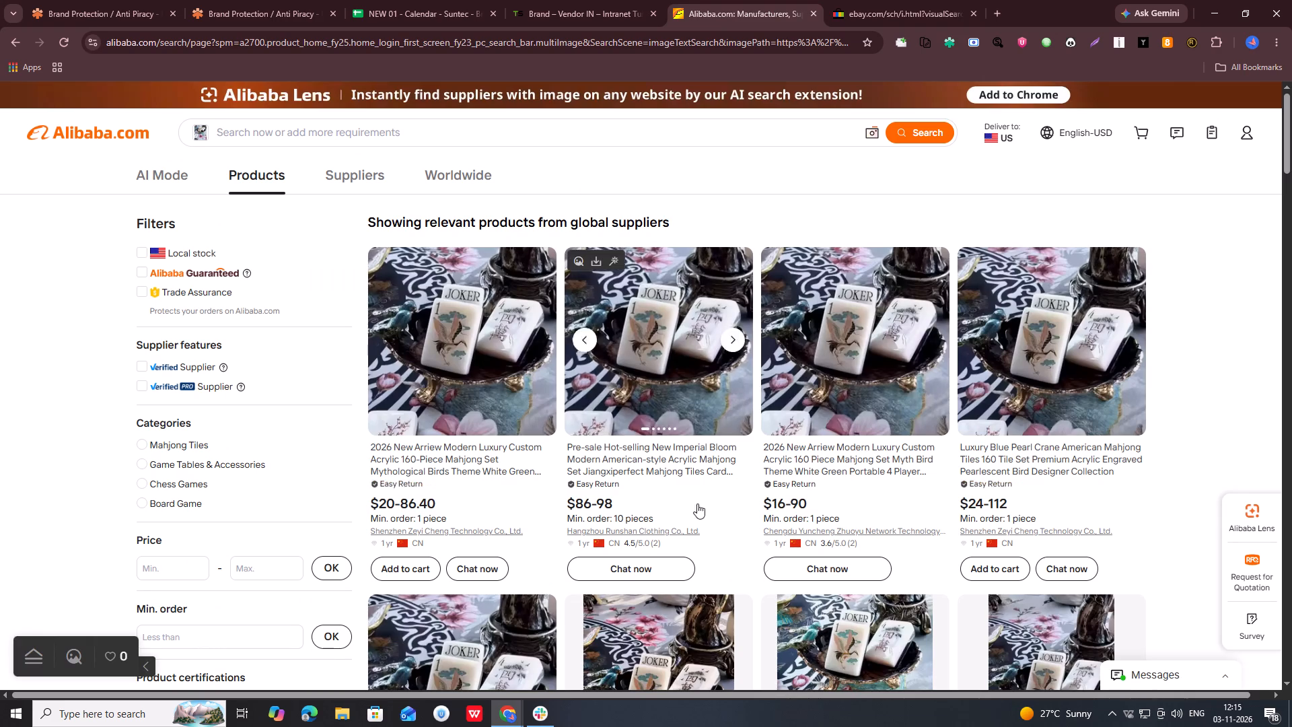
scroll(715, 471, "down", 5)
scroll(715, 471, "up", 3)
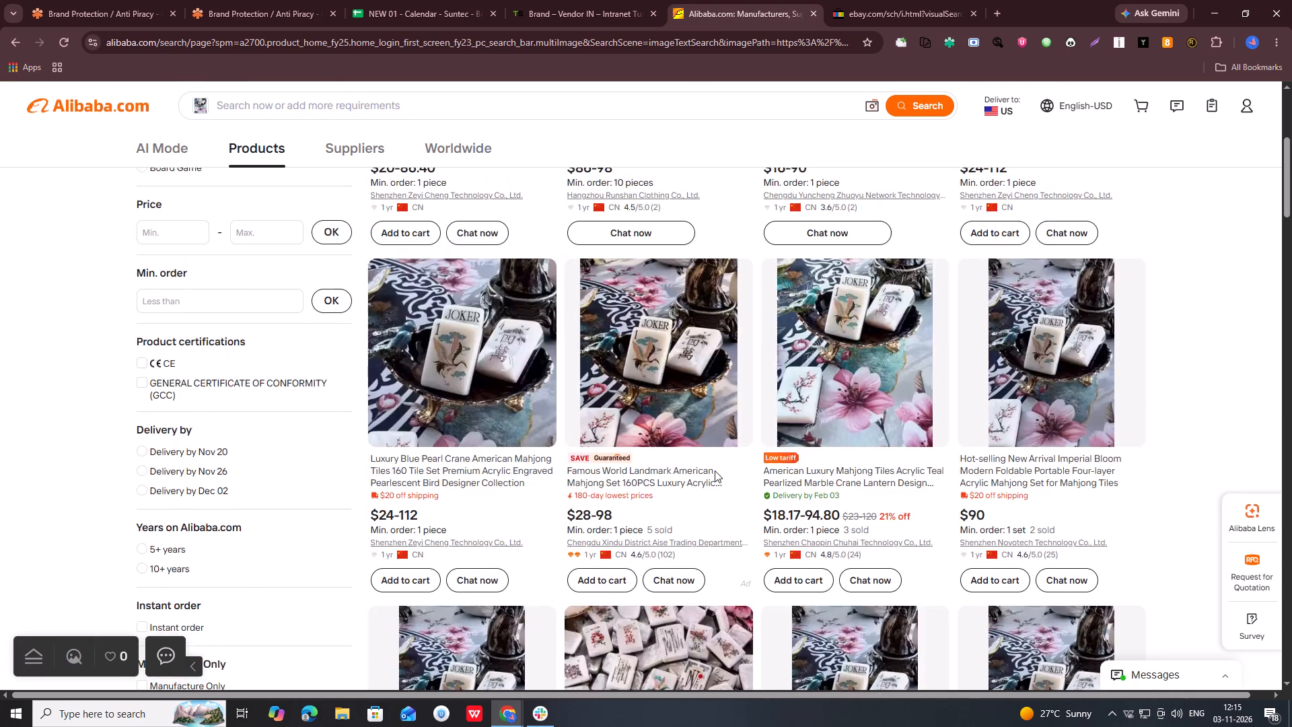
scroll(715, 471, "up", 4)
left_click(881, 0)
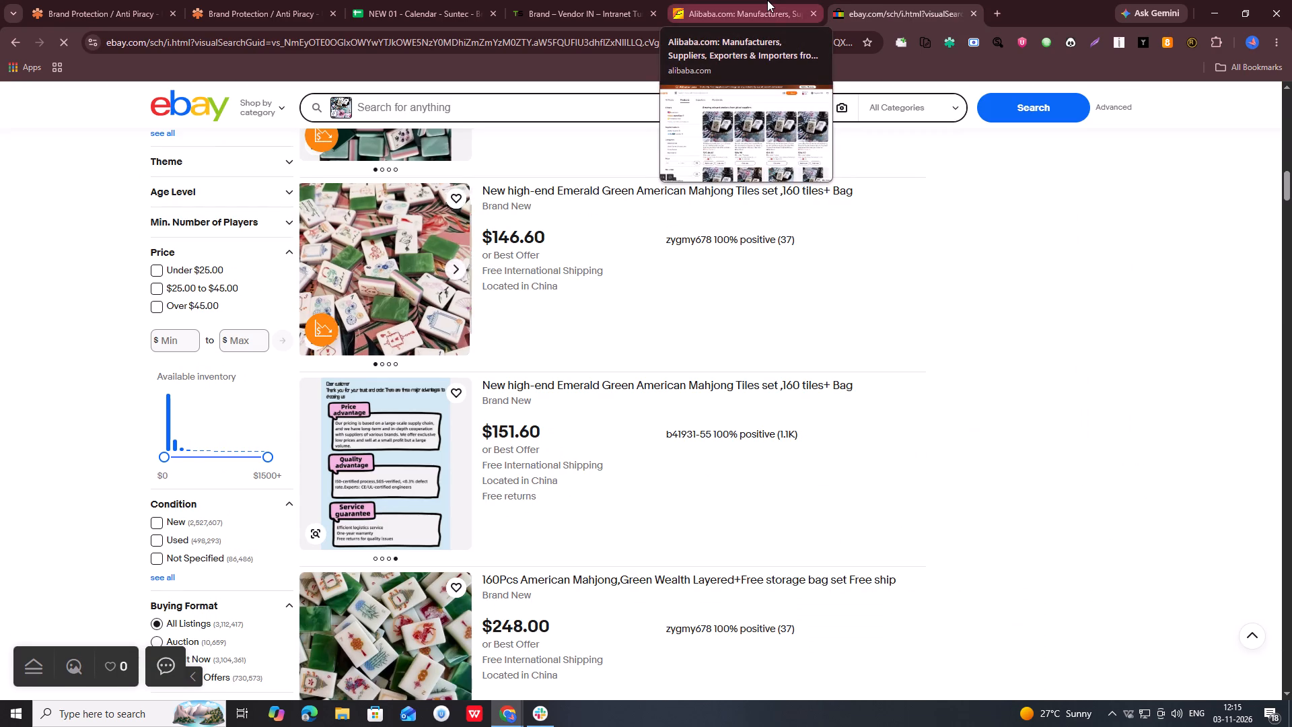
left_click(767, 0)
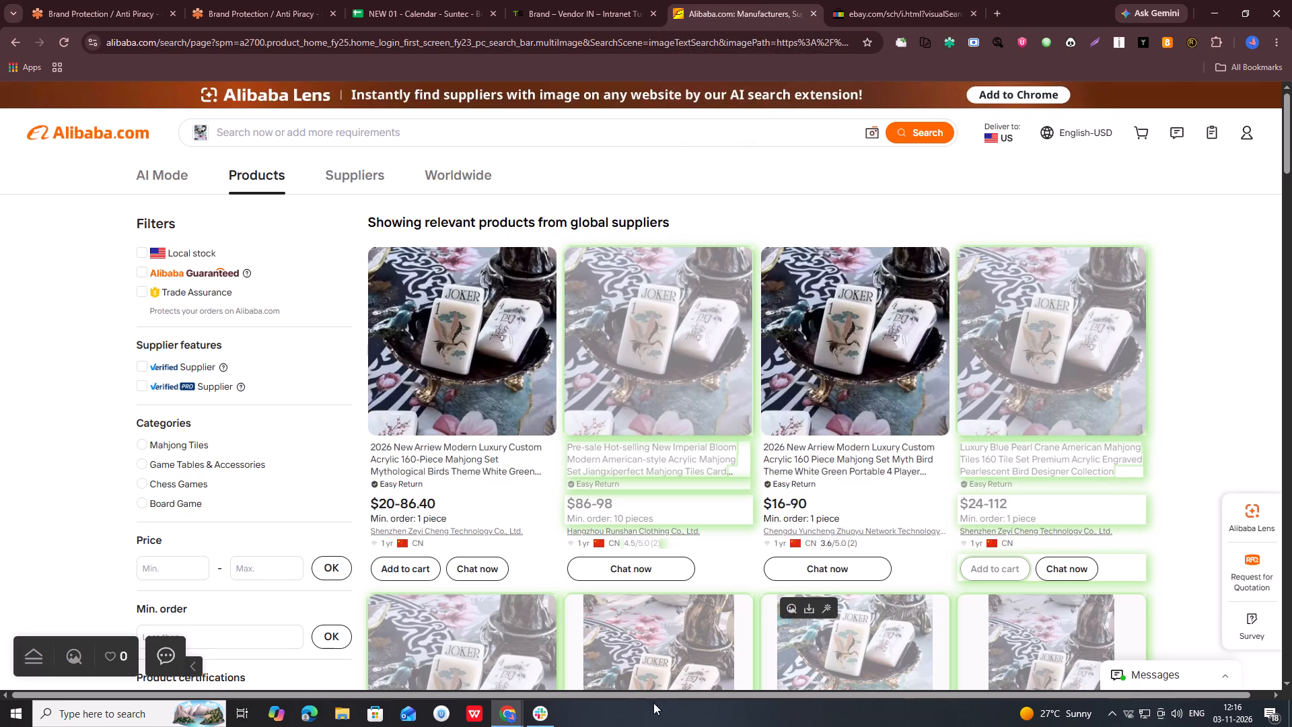
right_click(478, 460)
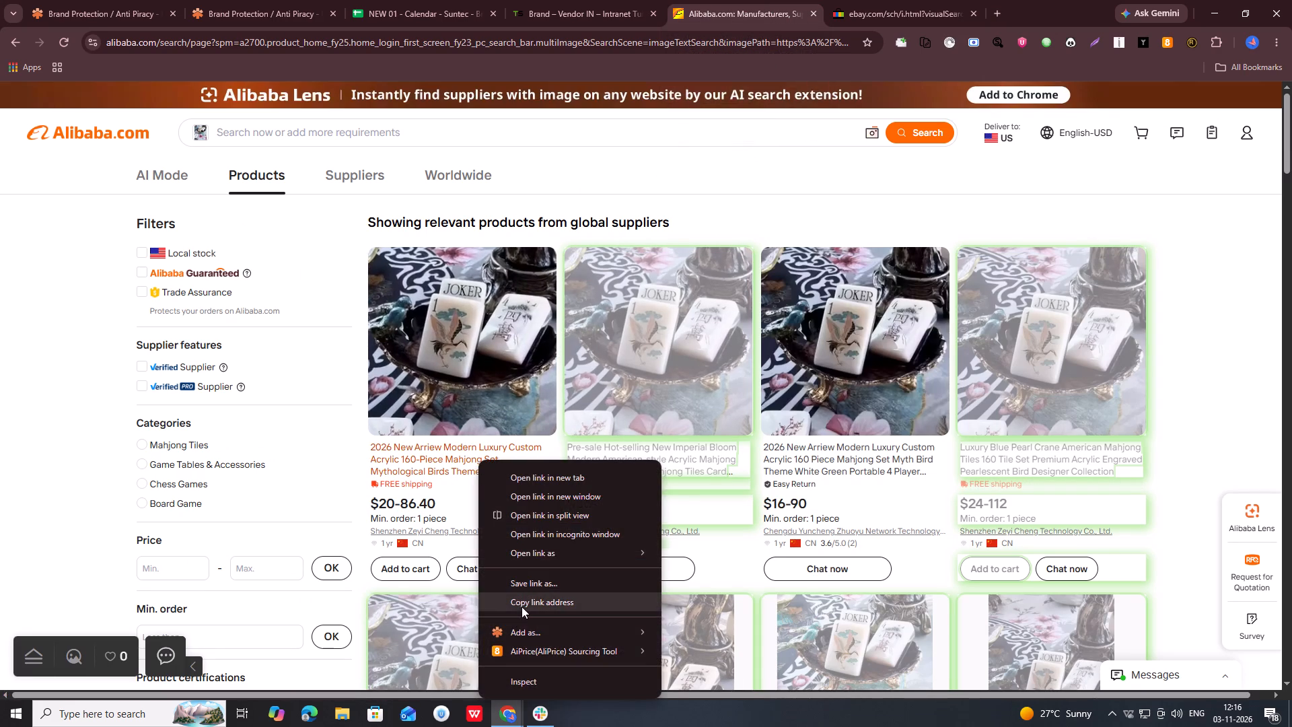
left_click(522, 607)
key("alt+Tab")
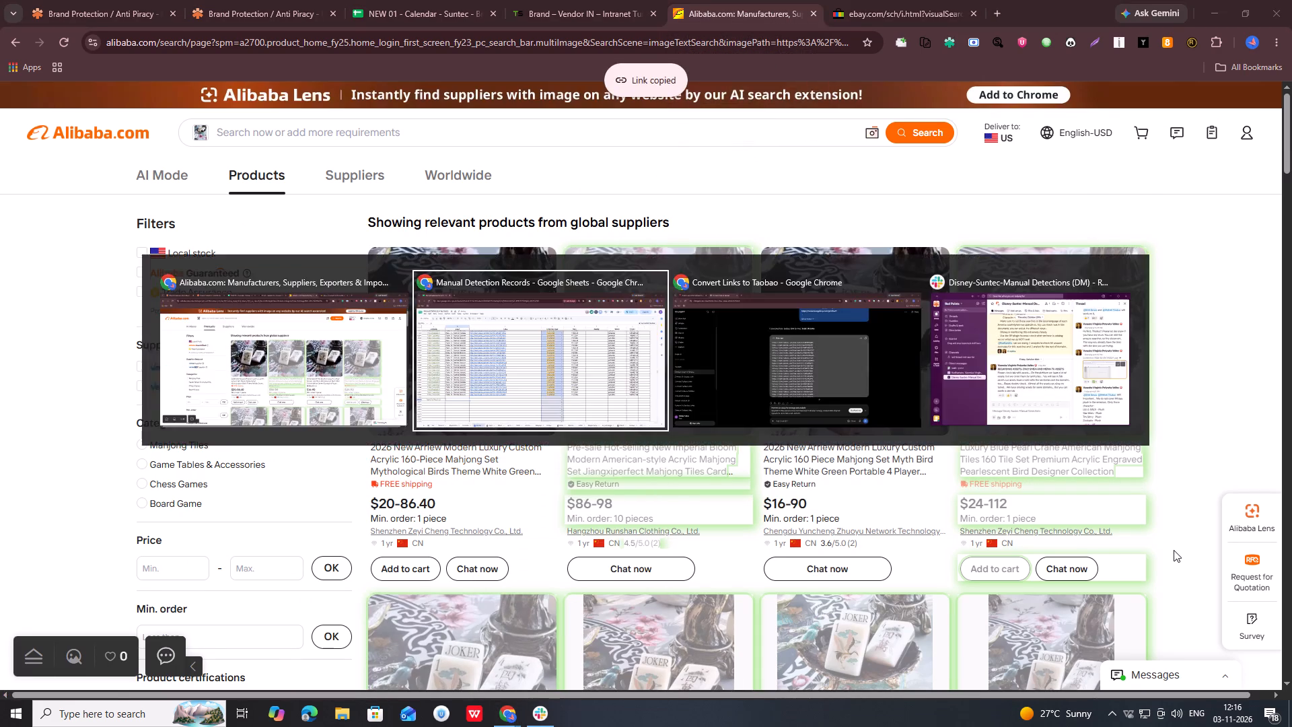
key("Right")
key("ctrl+v")
Enter "imperial lotus tile" as the asset in the Mahj Tile Haus LLC row.
key("Left")
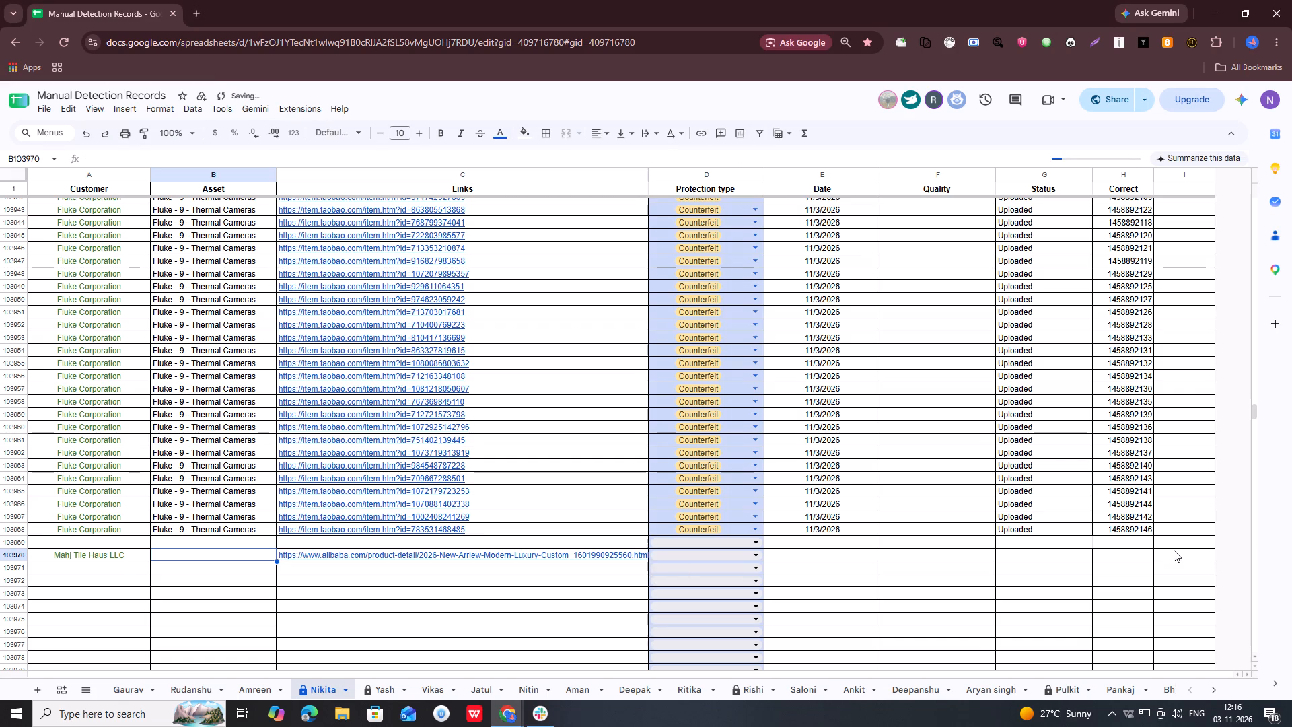
key("super+v")
key("Down")
key("Down")
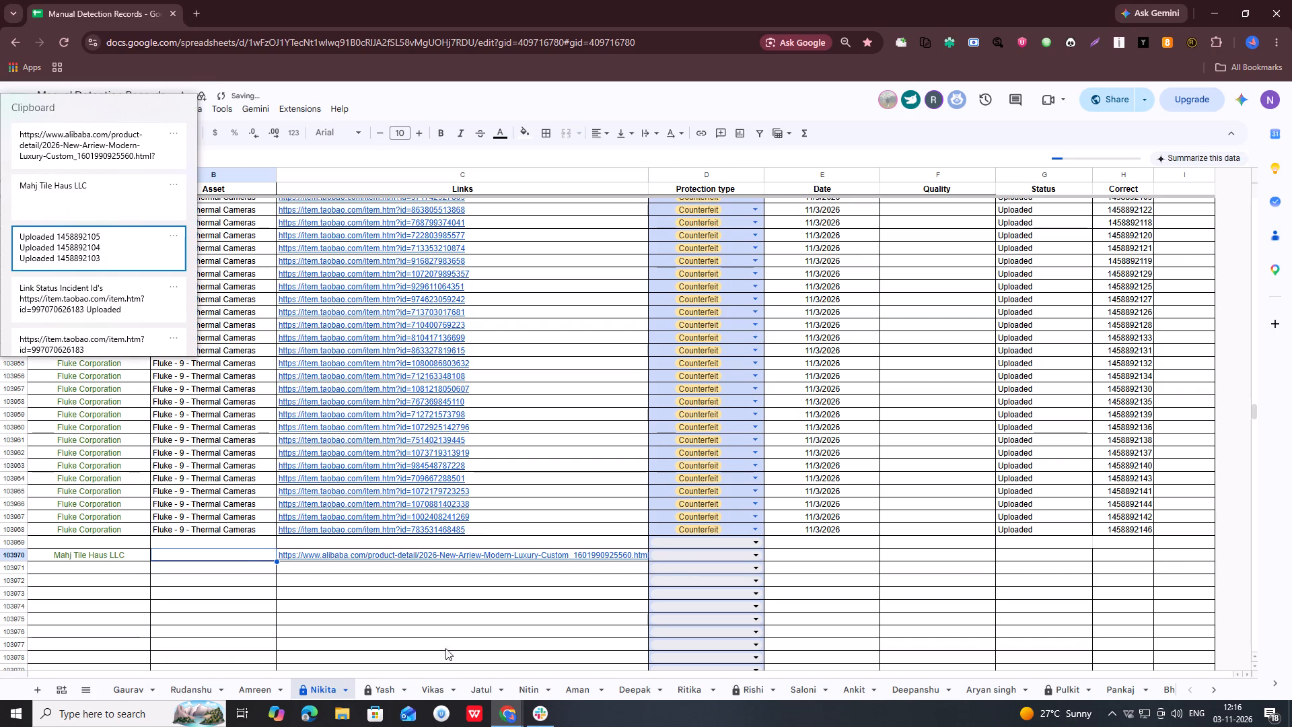
left_click(240, 552)
type("imperail")
key("BackSpace")
key("BackSpace")
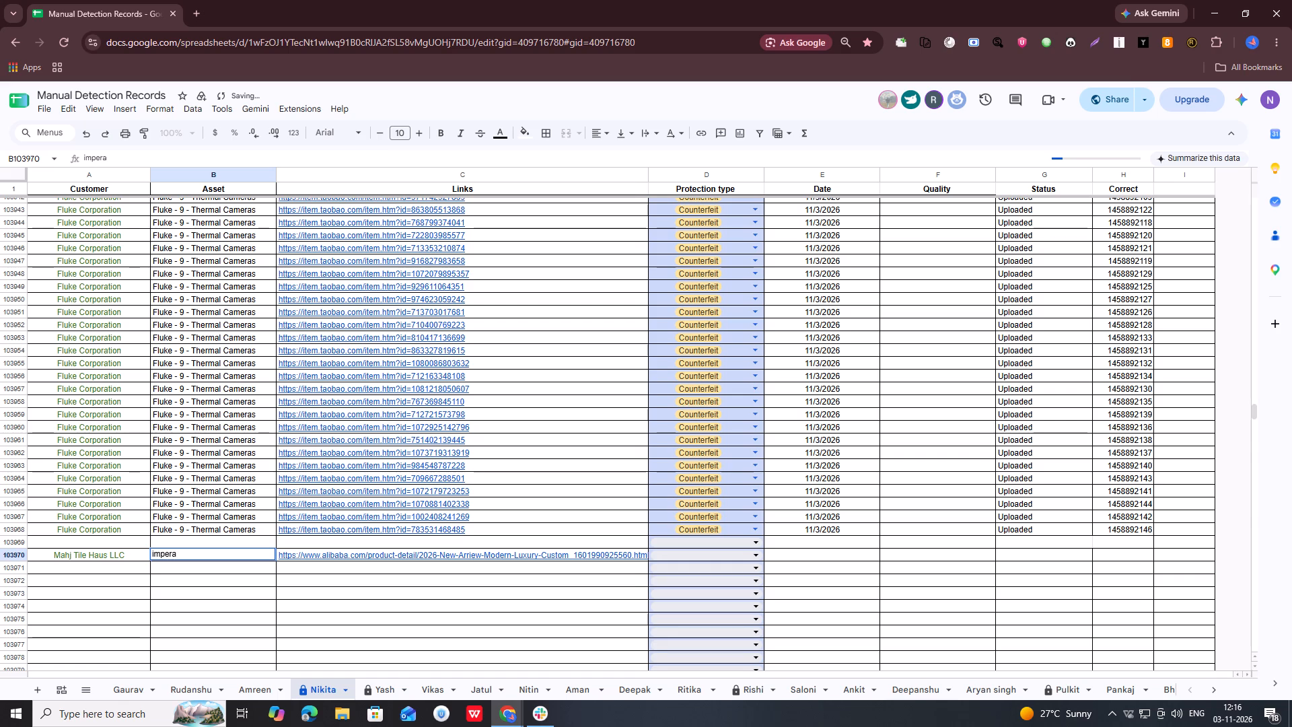
key("BackSpace")
type("ial lotus t")
type("ile")
key("Right")
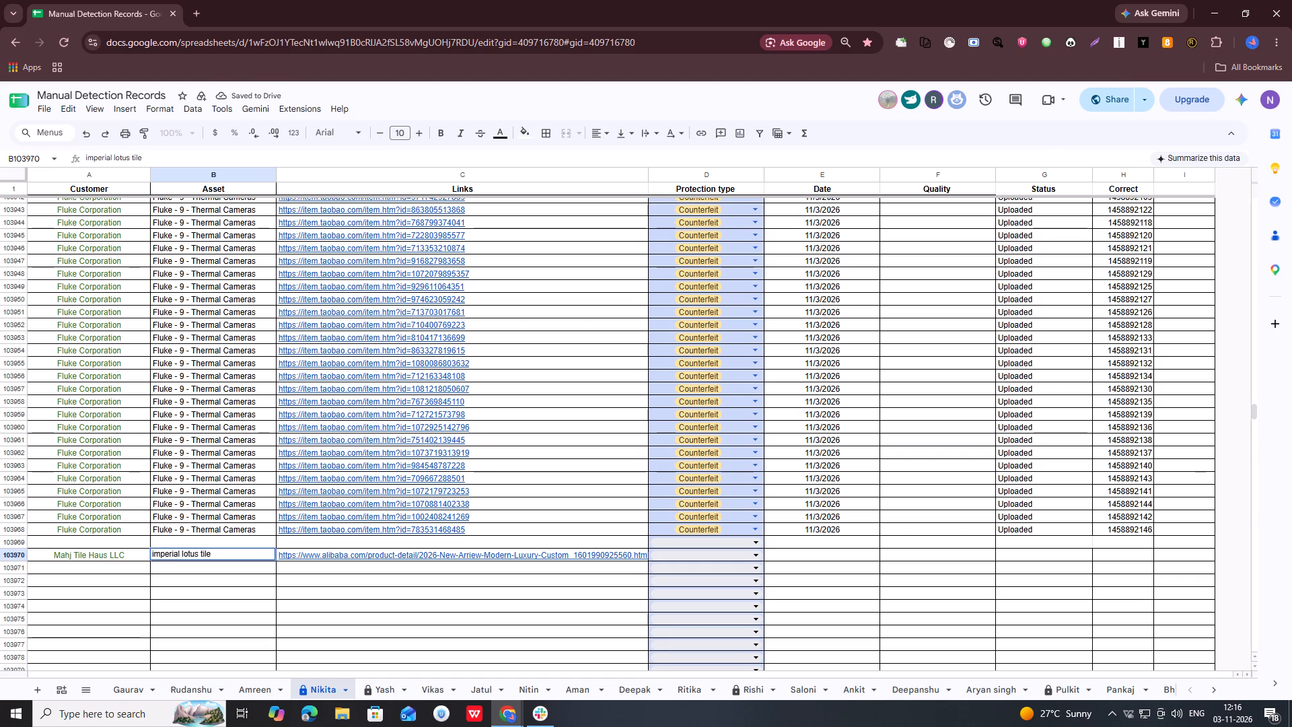
Set the Mahj Tile Haus LLC row's protection type to Copyright and enter the current date.
key("Right")
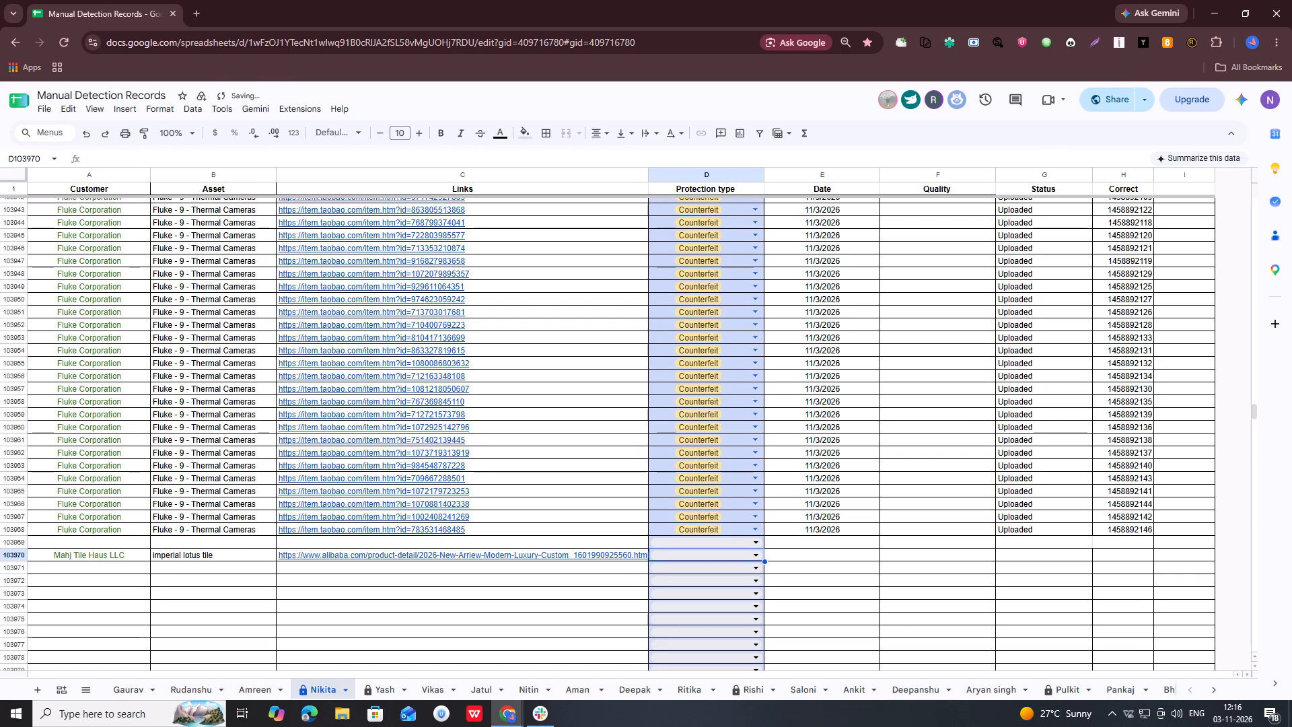
key("ctrl+Up")
key("shift+Right")
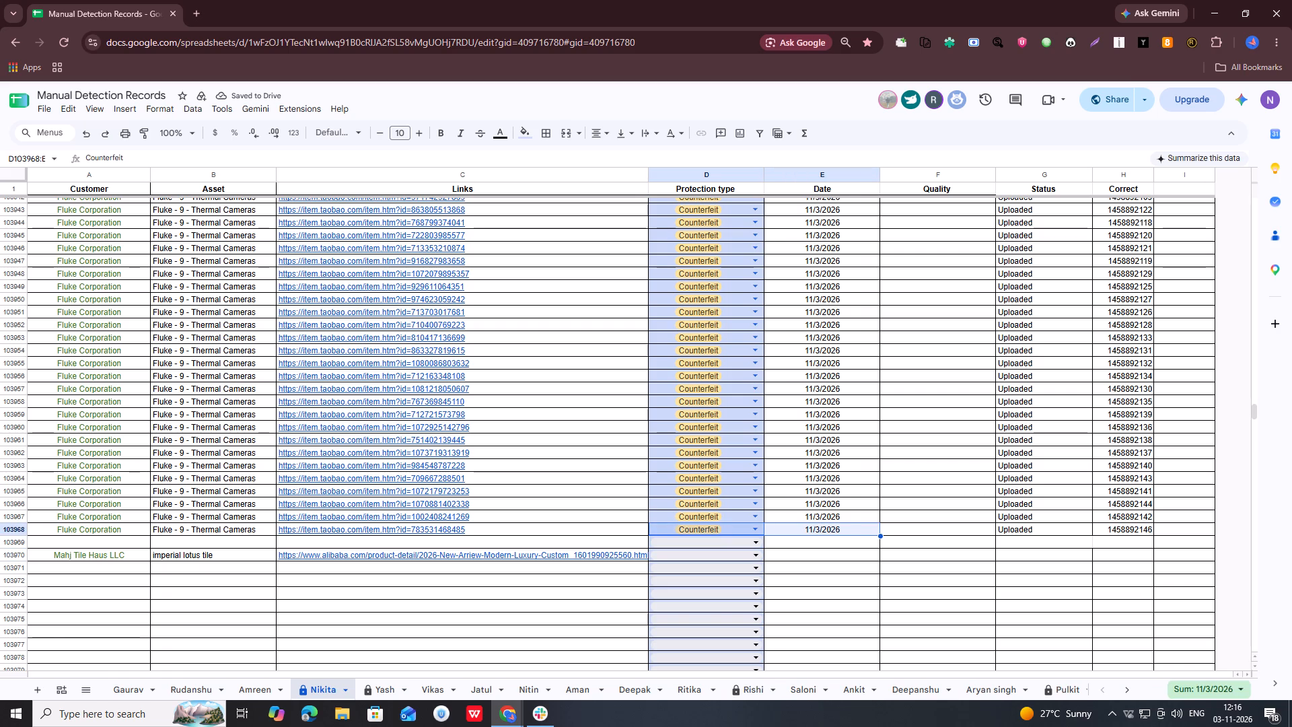
key("Down")
key("Down")
type("coy")
key("BackSpace")
key("Down")
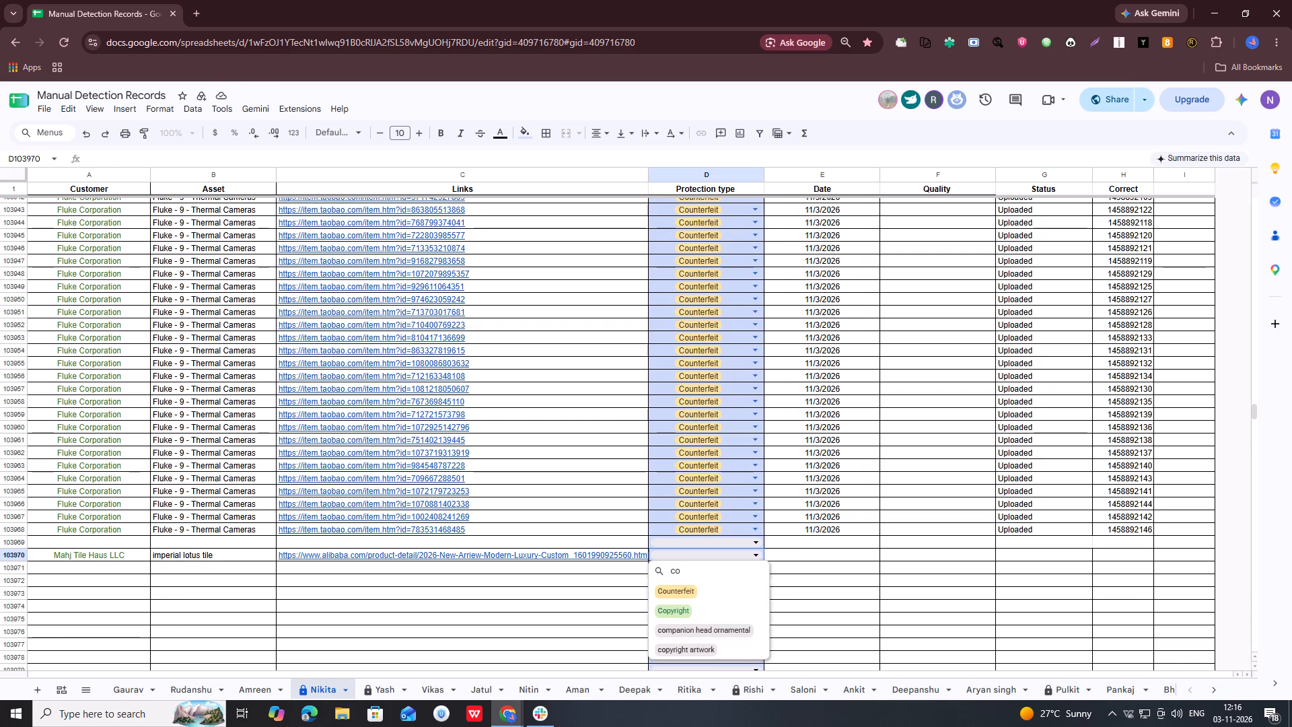
key("Down")
key("Return")
key("Up")
key("Right")
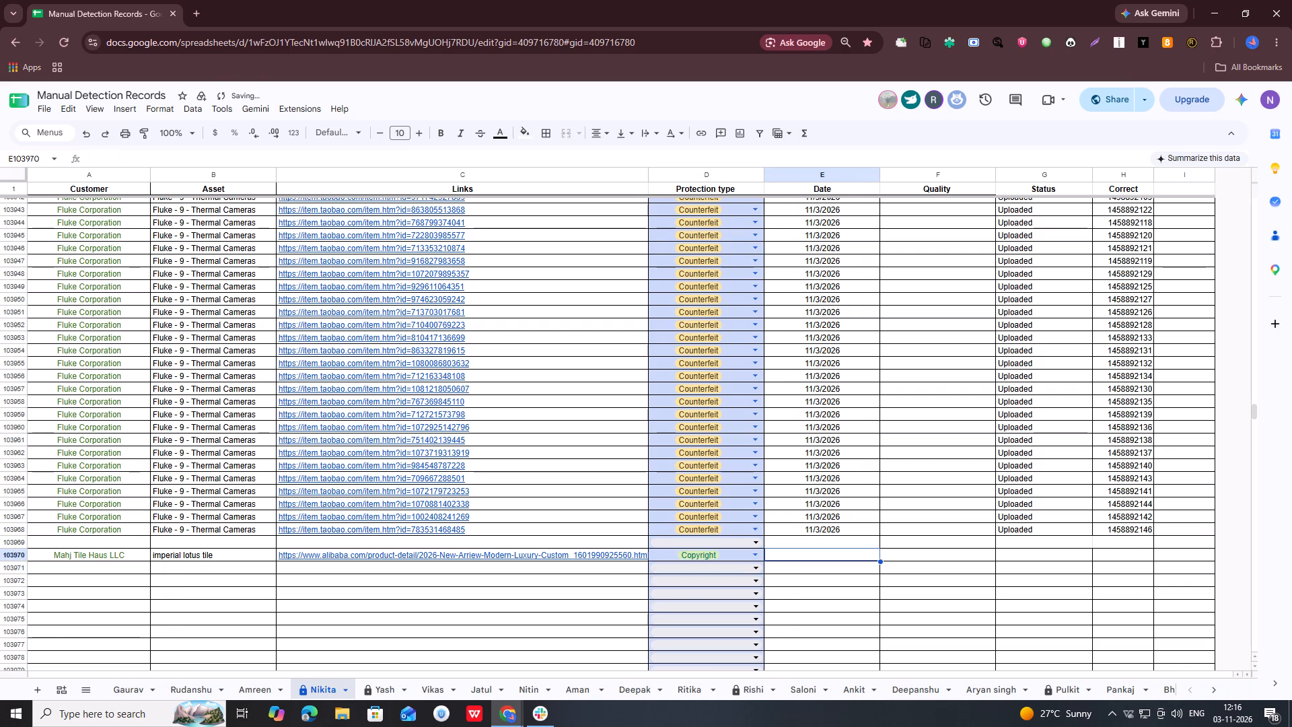
key("ctrl+semicolon")
Copy the link of Alibaba's unmarked $16-90 Myth Bird Theme mahjong set into the Links column of the following record row.
key("Down")
key("Left")
key("Left")
key("alt+Tab")
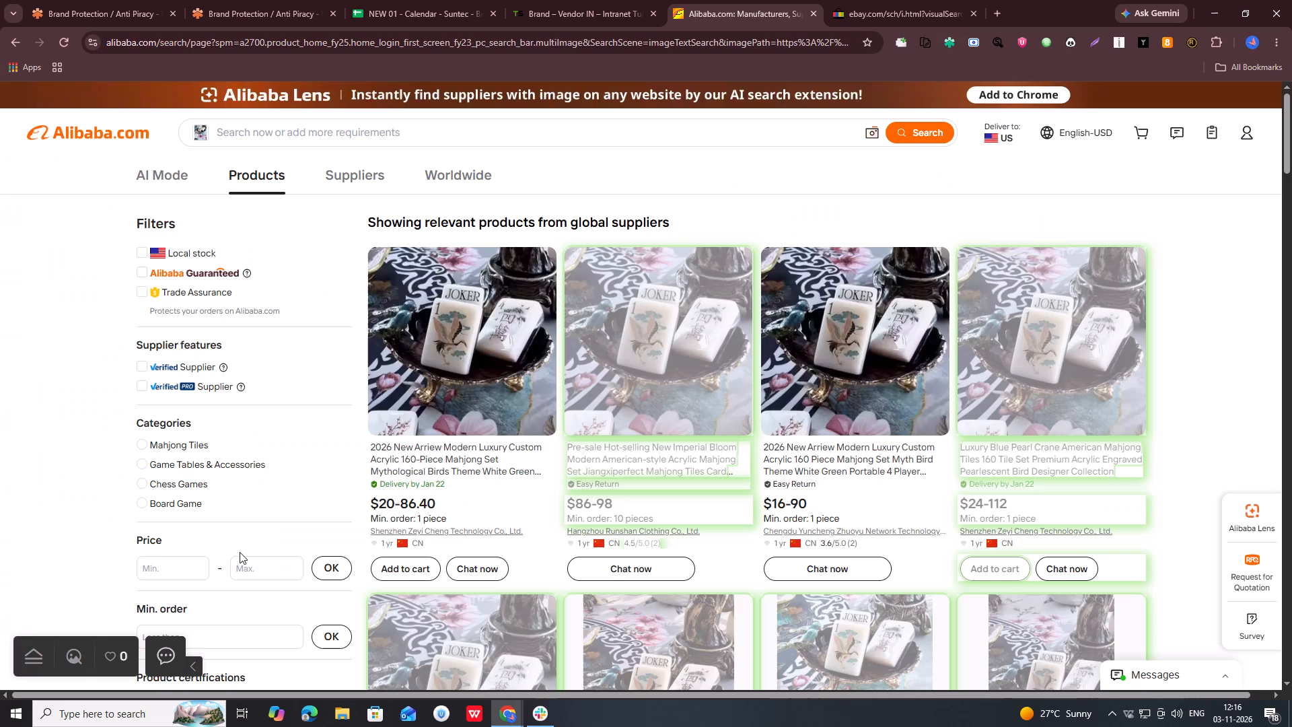
key("Down")
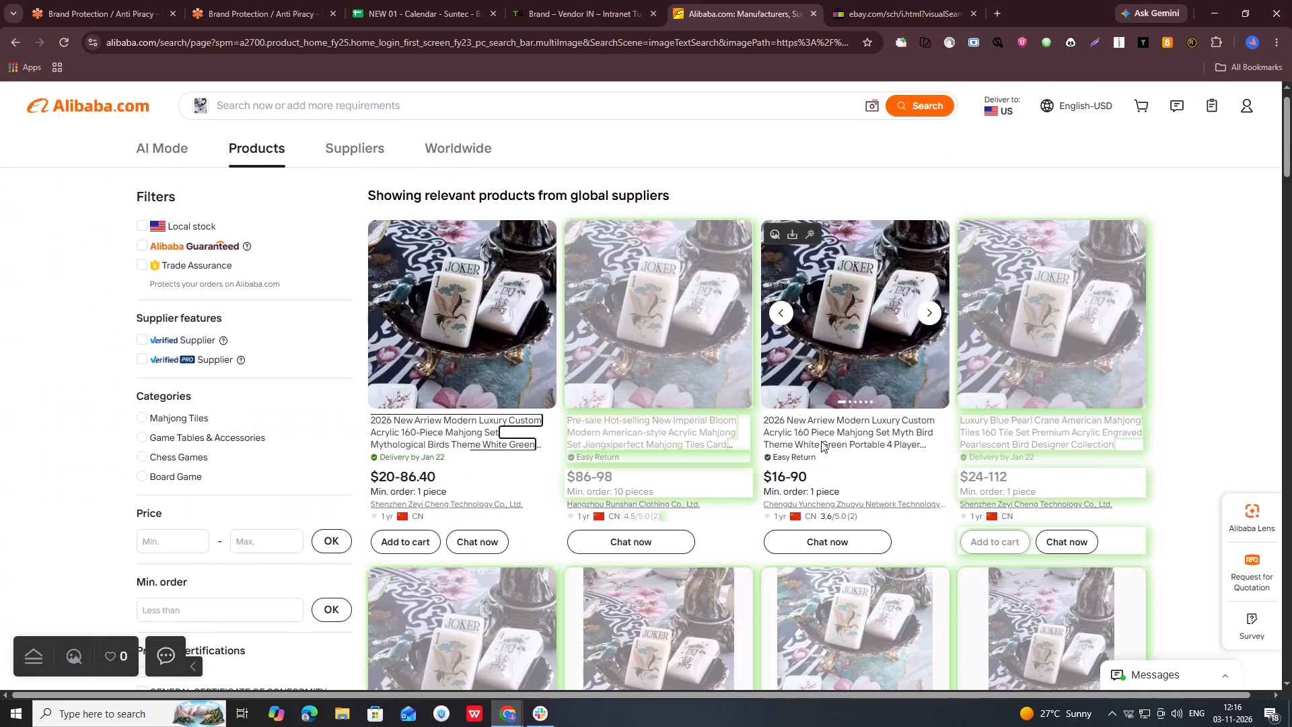
right_click(821, 441)
left_click(870, 587)
key("alt+Tab")
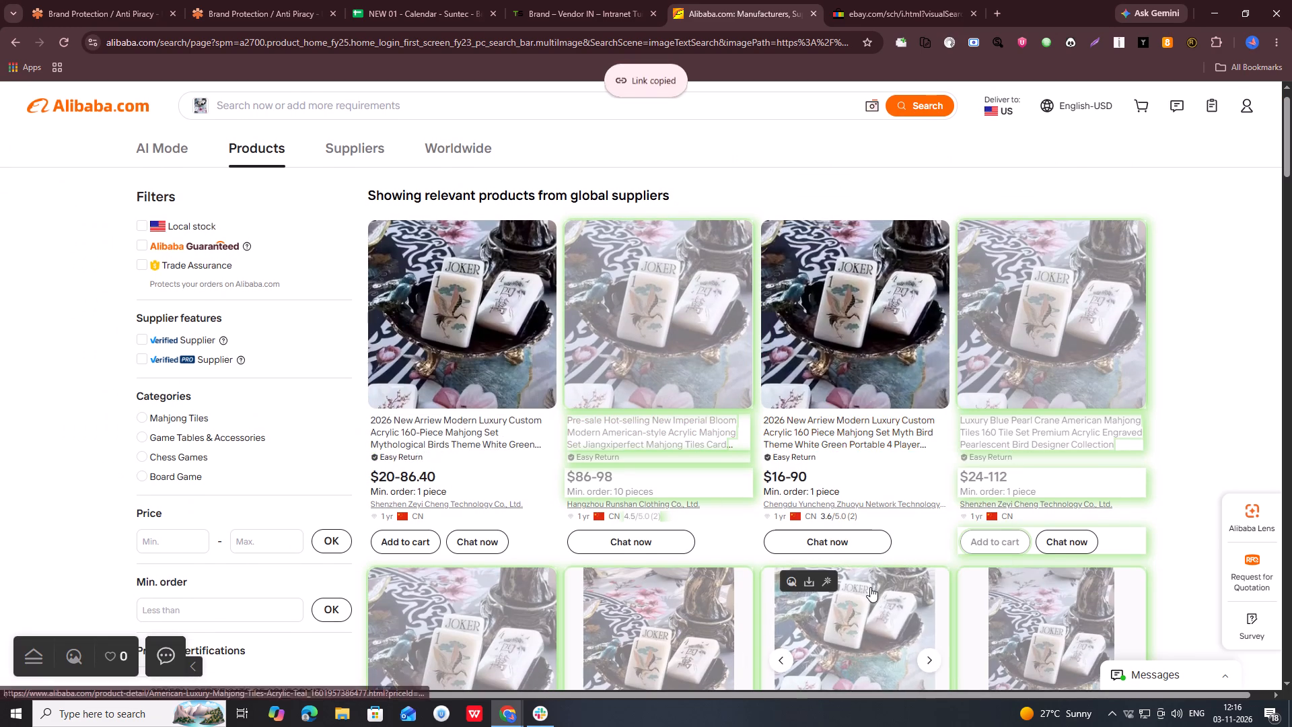
key("ctrl+v")
key("Down")
Copy the link of Alibaba's unmarked $20-86.40 Hot-selling New Product Imperial Bloom mahjong set into the next empty Links cell of Manual Detection Records.
key("alt+Tab")
key("Down")
key("Down")
key("Down")
key("Down")
key("Down")
key("Down")
key("Down")
key("Down")
key("Down")
key("Down")
key("Down")
key("Down")
key("Down")
key("Down")
key("Down")
key("Down")
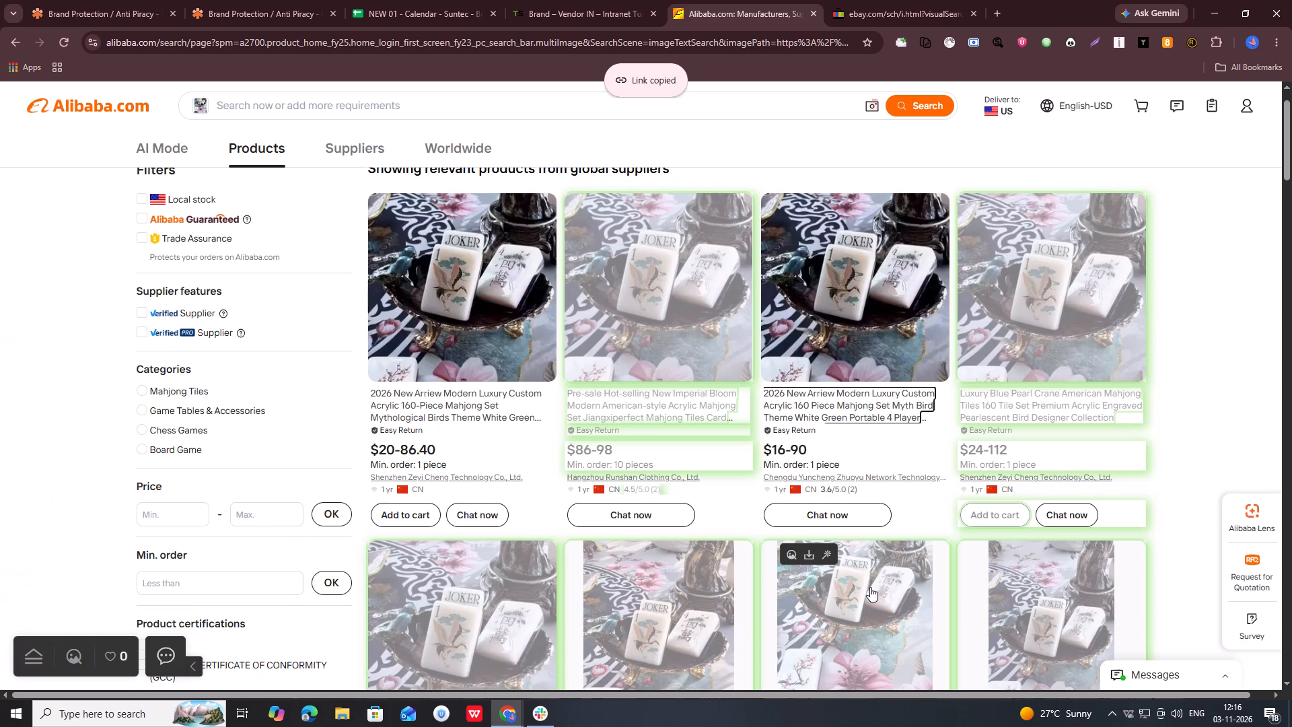
scroll(870, 587, "down", 6)
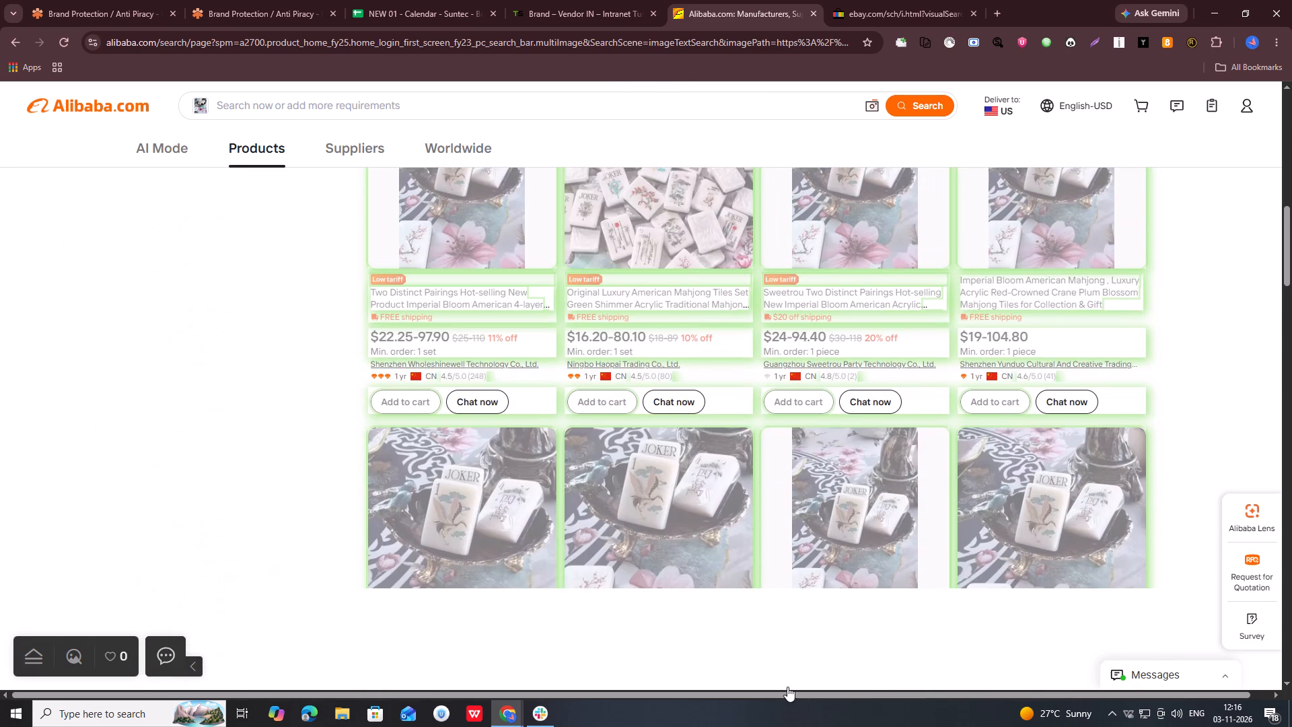
scroll(865, 516, "down", 5)
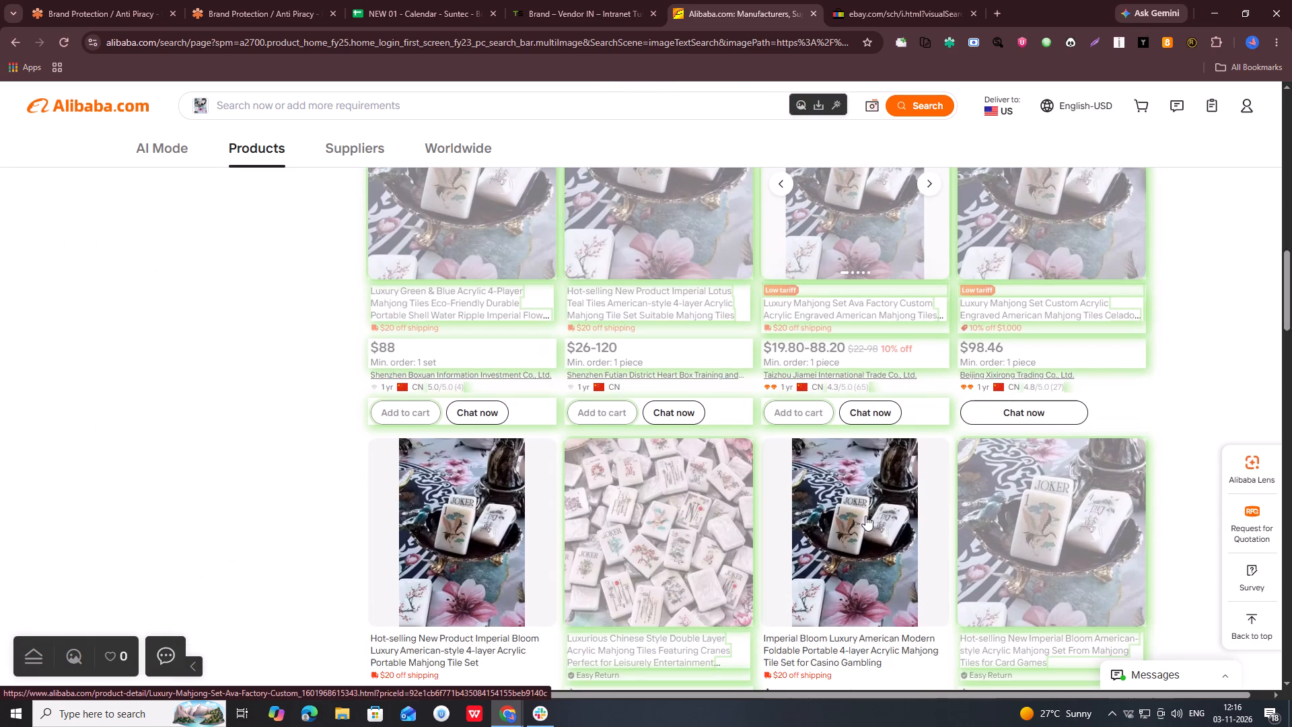
scroll(916, 509, "down", 3)
right_click(456, 444)
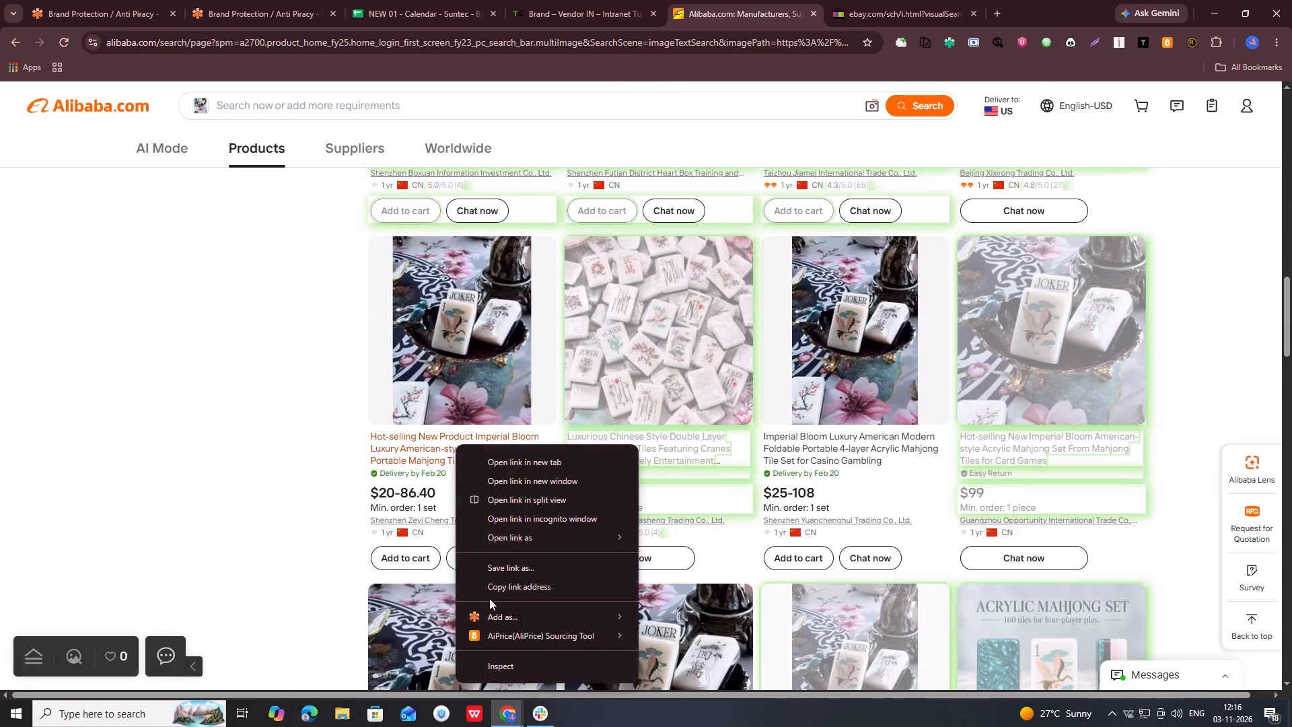
left_click(491, 587)
key("alt+Tab")
key("ctrl+v")
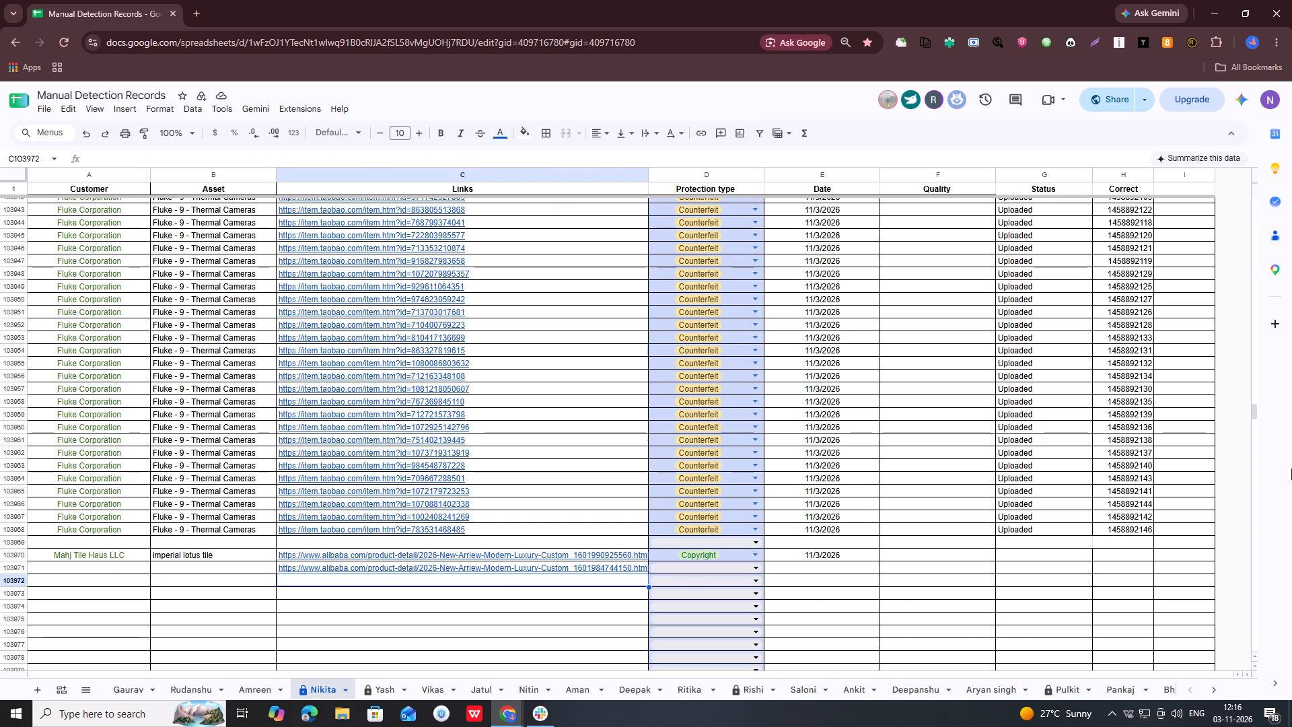
key("Down")
Copy the link of Alibaba's unmarked $25-108 Imperial Bloom Luxury American Modern Foldable mahjong set into the following Links cell.
key("alt+Tab")
right_click(867, 448)
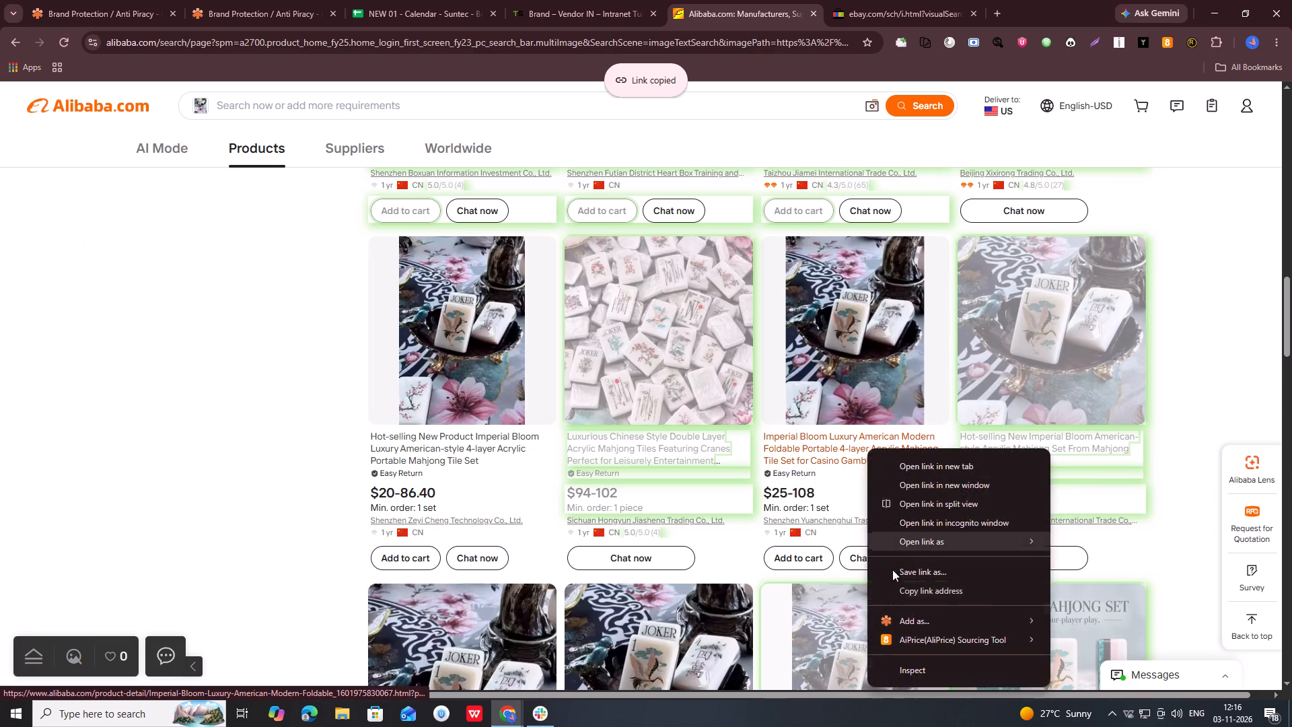
left_click(898, 594)
key("alt+Tab")
key("ctrl+v")
key("Down")
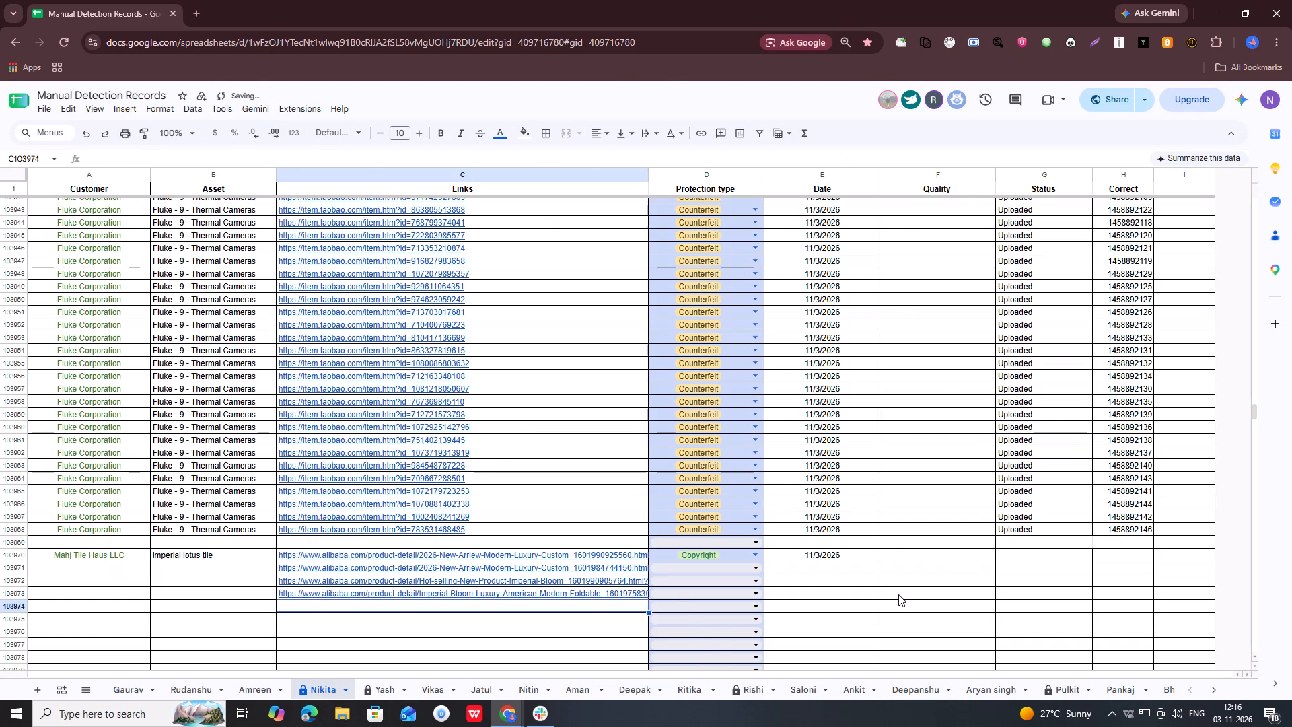
Copy the link of Alibaba's unmarked $16-96 Ready to Ship Mahj House Traditional Chinoiserie set into the next Links cell.
key("alt+Tab")
key("Down")
scroll(969, 631, "down", 6)
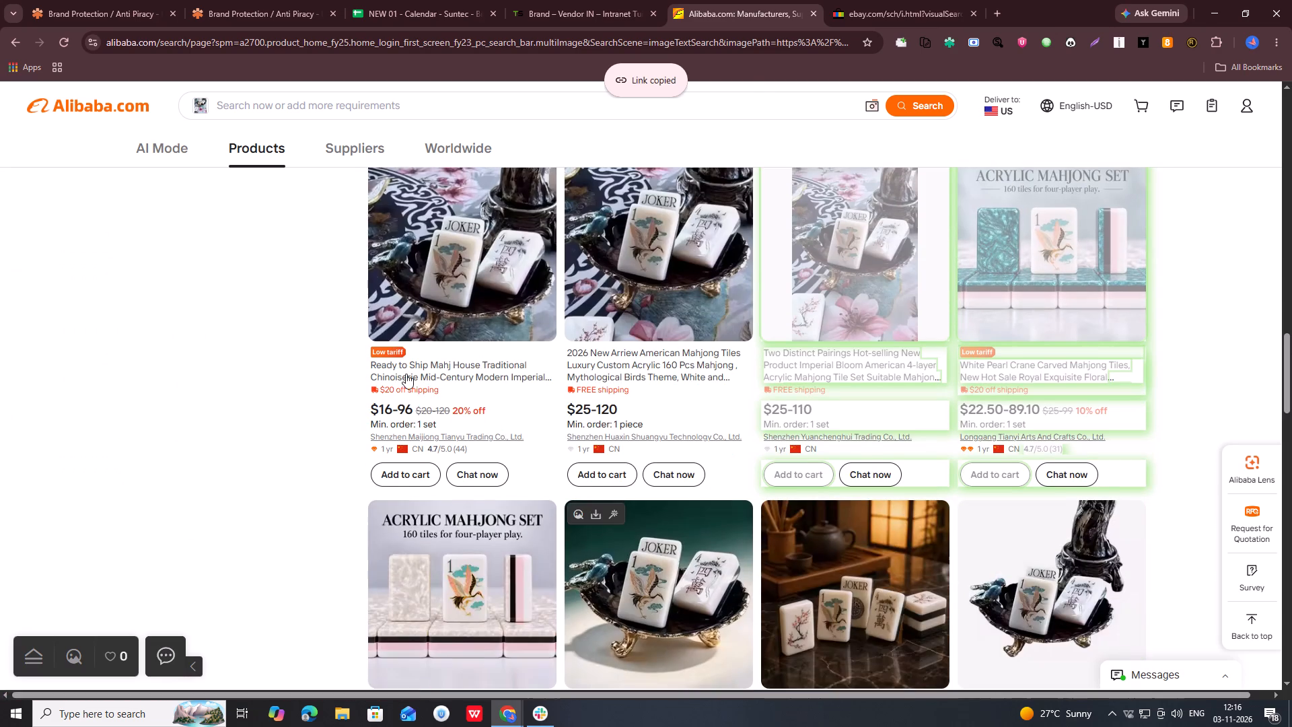
right_click(408, 373)
left_click(427, 506)
key("alt+Tab")
key("ctrl+v")
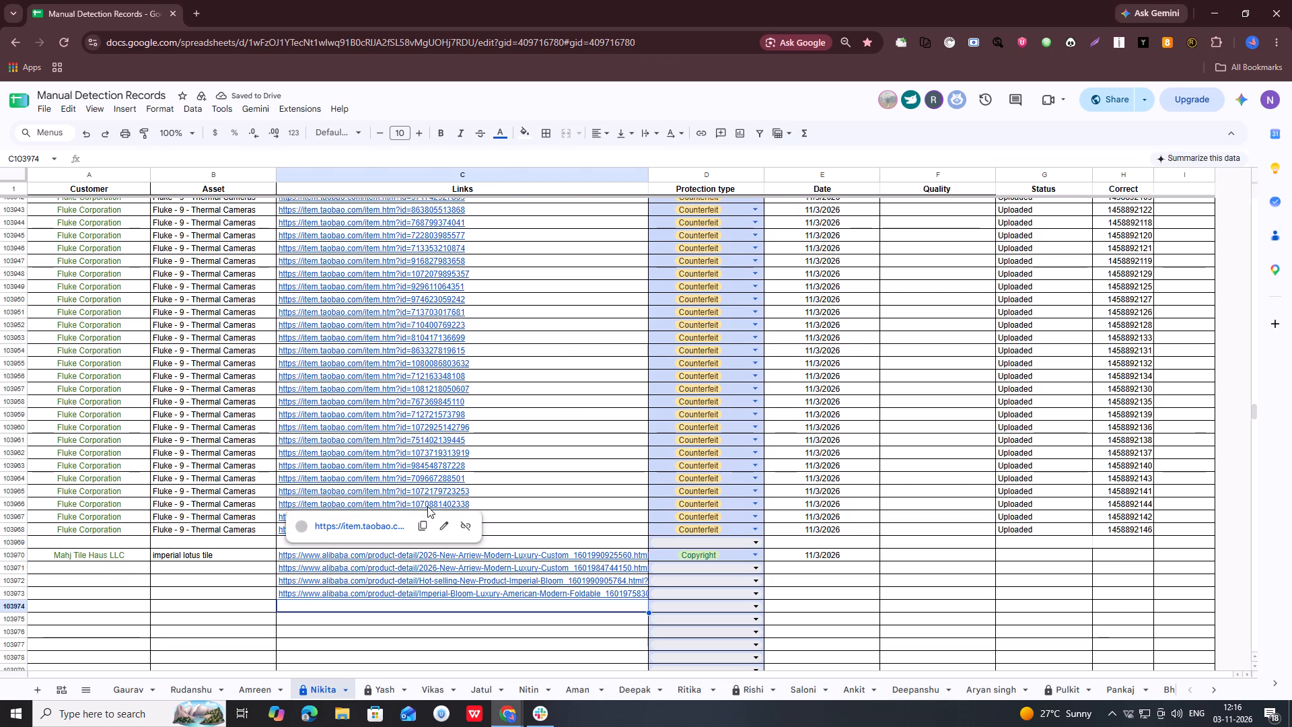
key("Down")
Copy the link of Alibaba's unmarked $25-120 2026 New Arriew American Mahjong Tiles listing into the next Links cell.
key("alt+Tab")
key("Right")
right_click(618, 360)
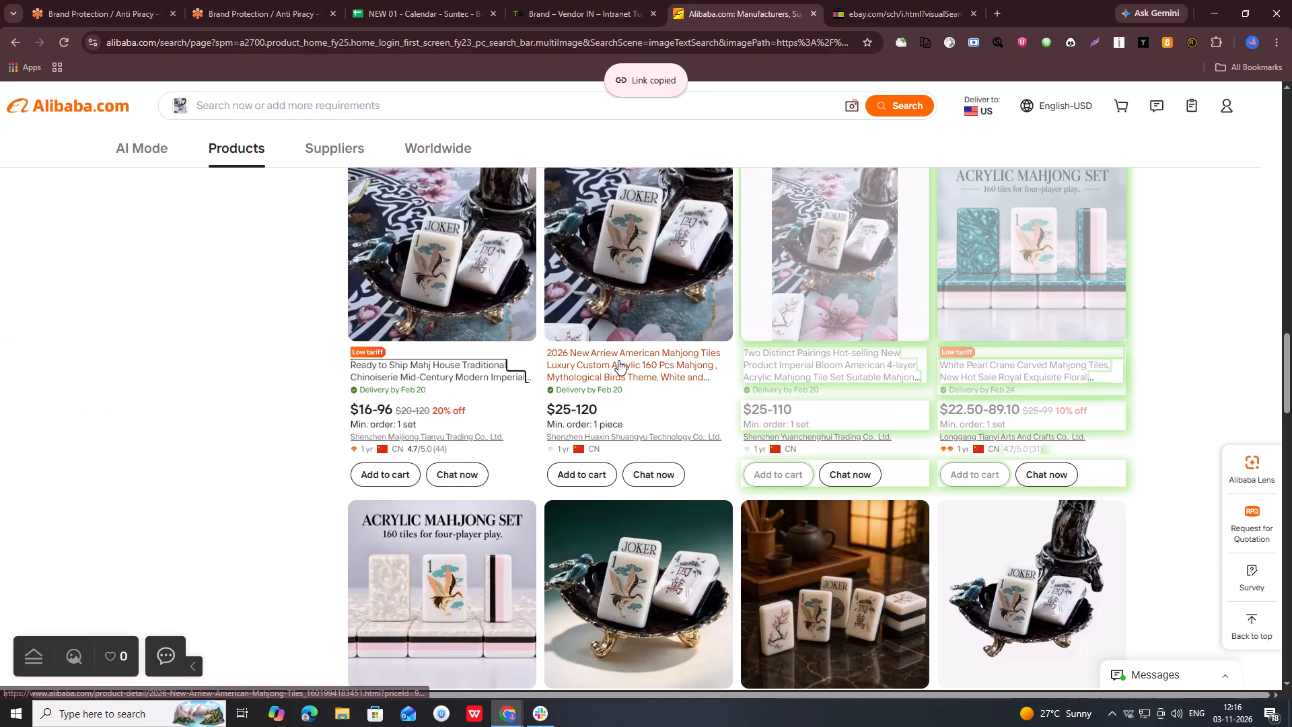
left_click(629, 506)
key("alt+Tab")
key("ctrl+v")
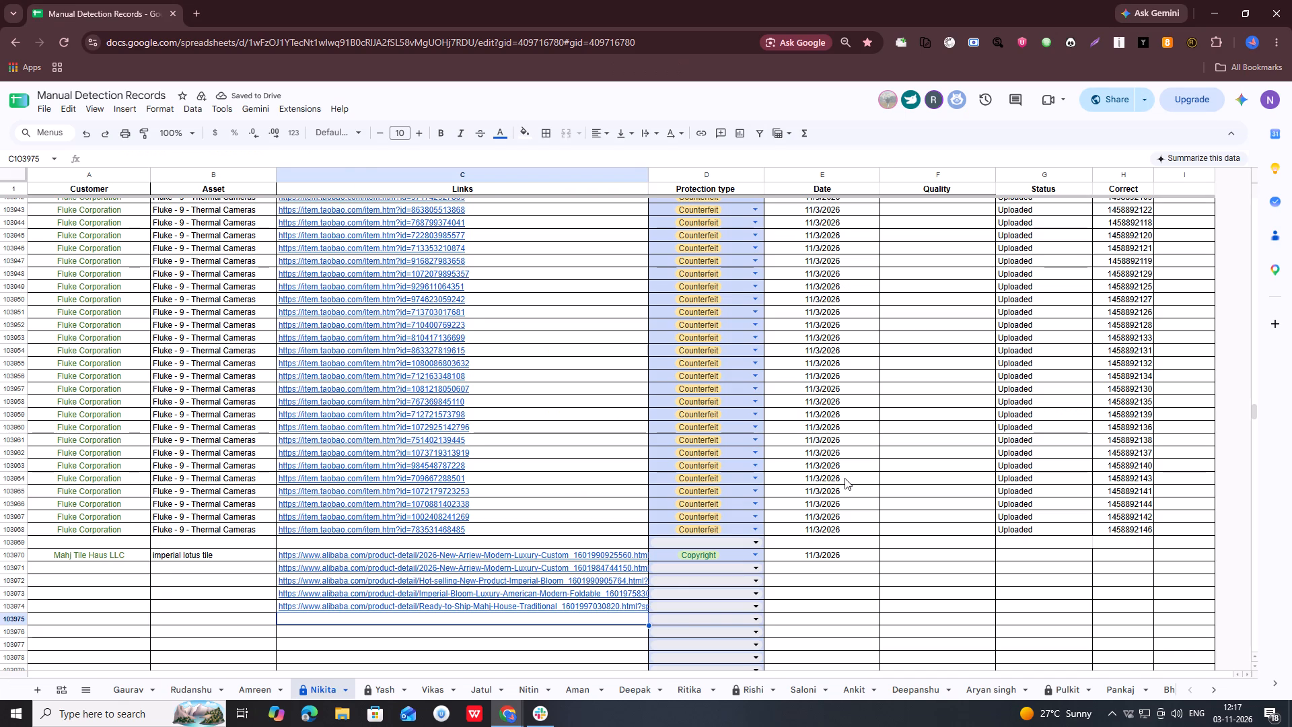
key("Down")
Examine the photos of Alibaba's $76.80 Luxury Acrylic Mahjong Tiles Chinese Crane listing for use of the official images.
key("alt+Tab")
scroll(839, 497, "down", 3)
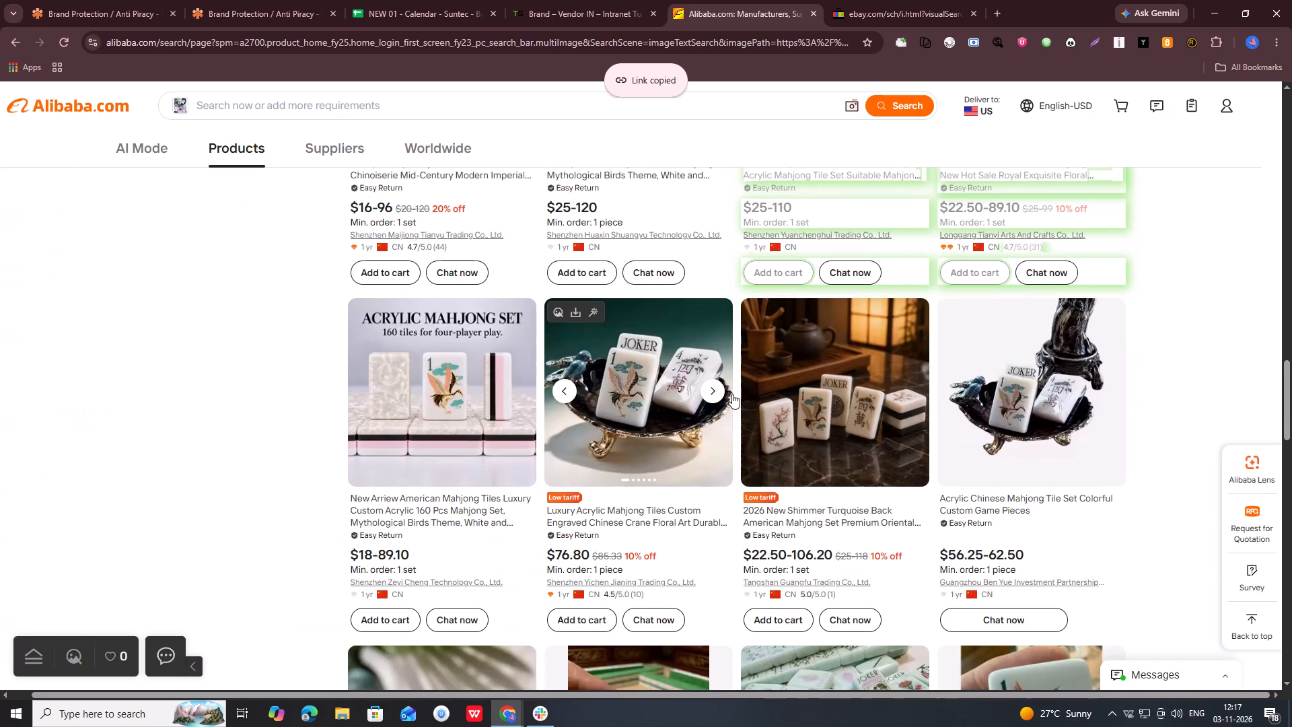
left_click(713, 394)
left_click(713, 394)
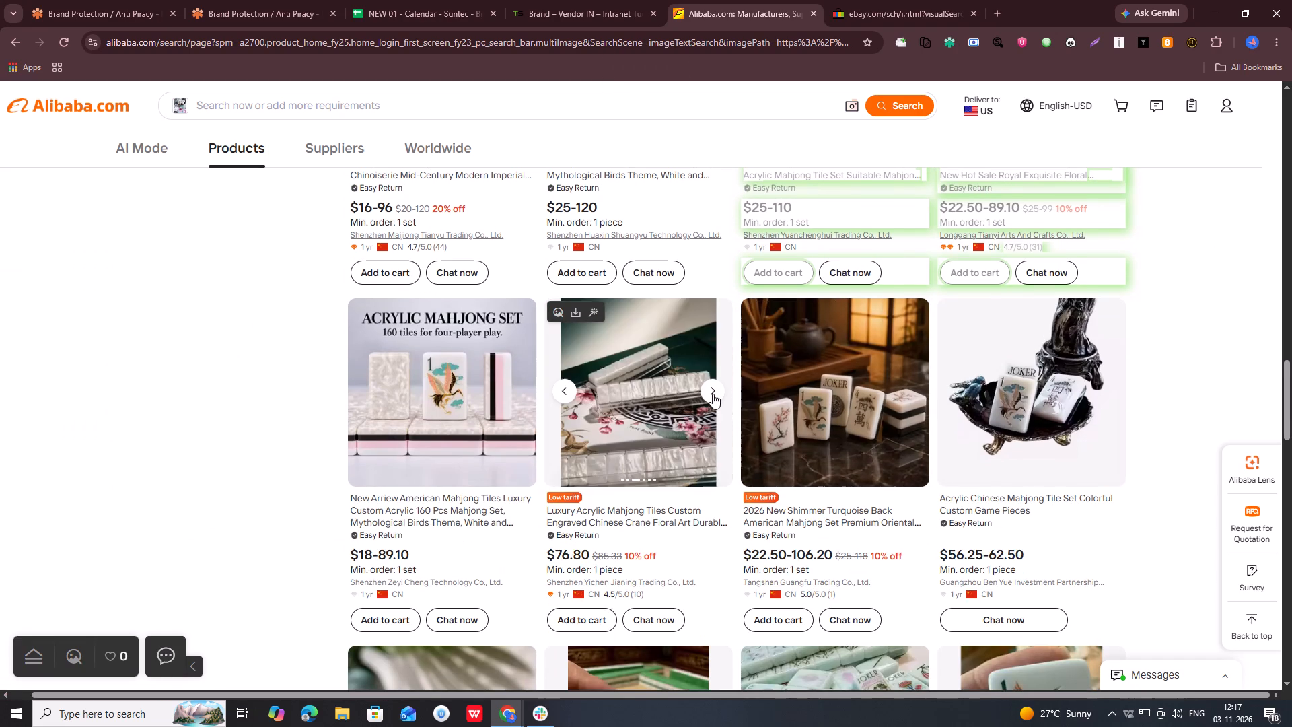
left_click(713, 394)
left_click(713, 394)
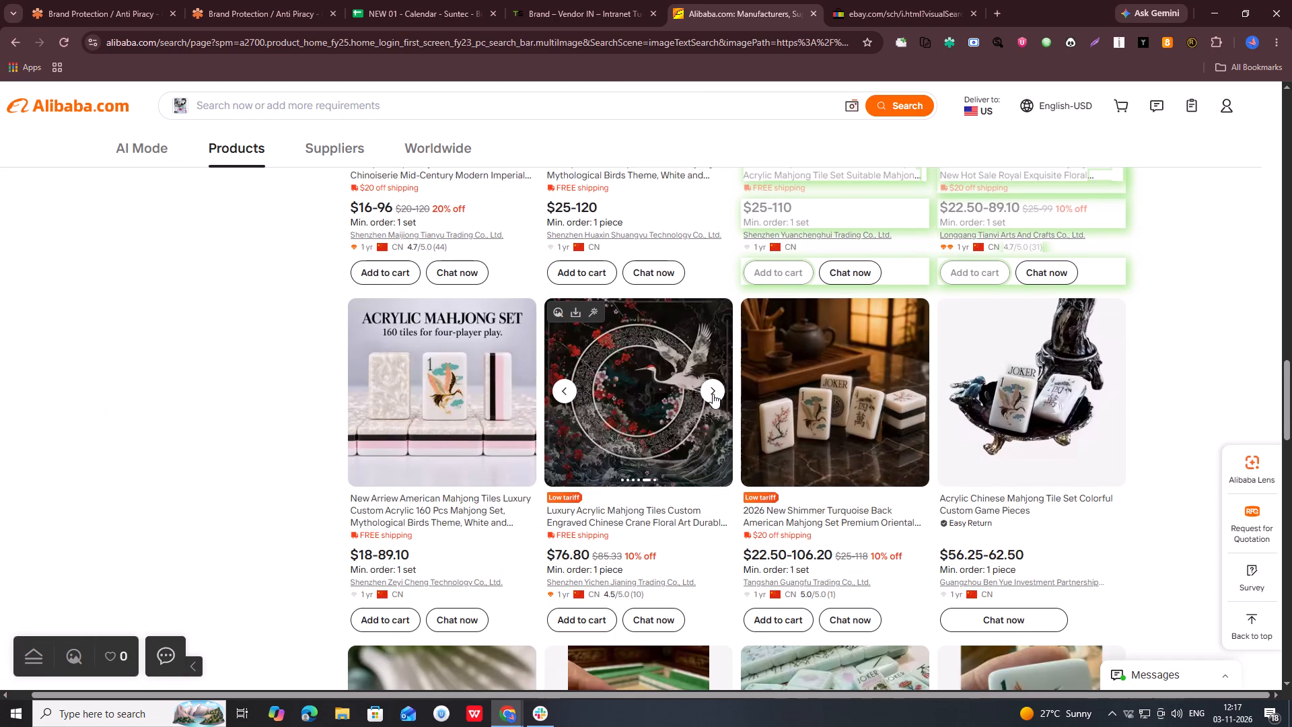
left_click(713, 394)
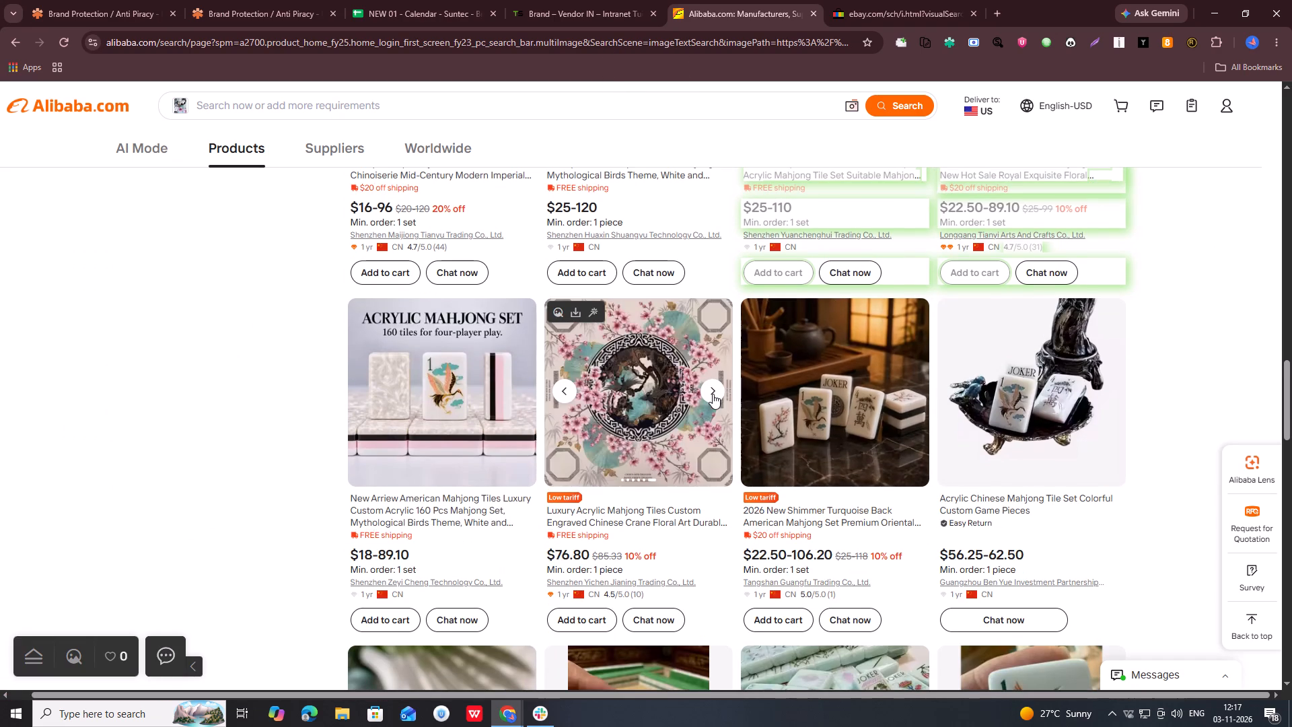
Check the photos of Alibaba's $56.25-62.50 Acrylic Chinese Mahjong Tile Set Colorful listing and copy its link into the next Links cell.
left_click(1109, 391)
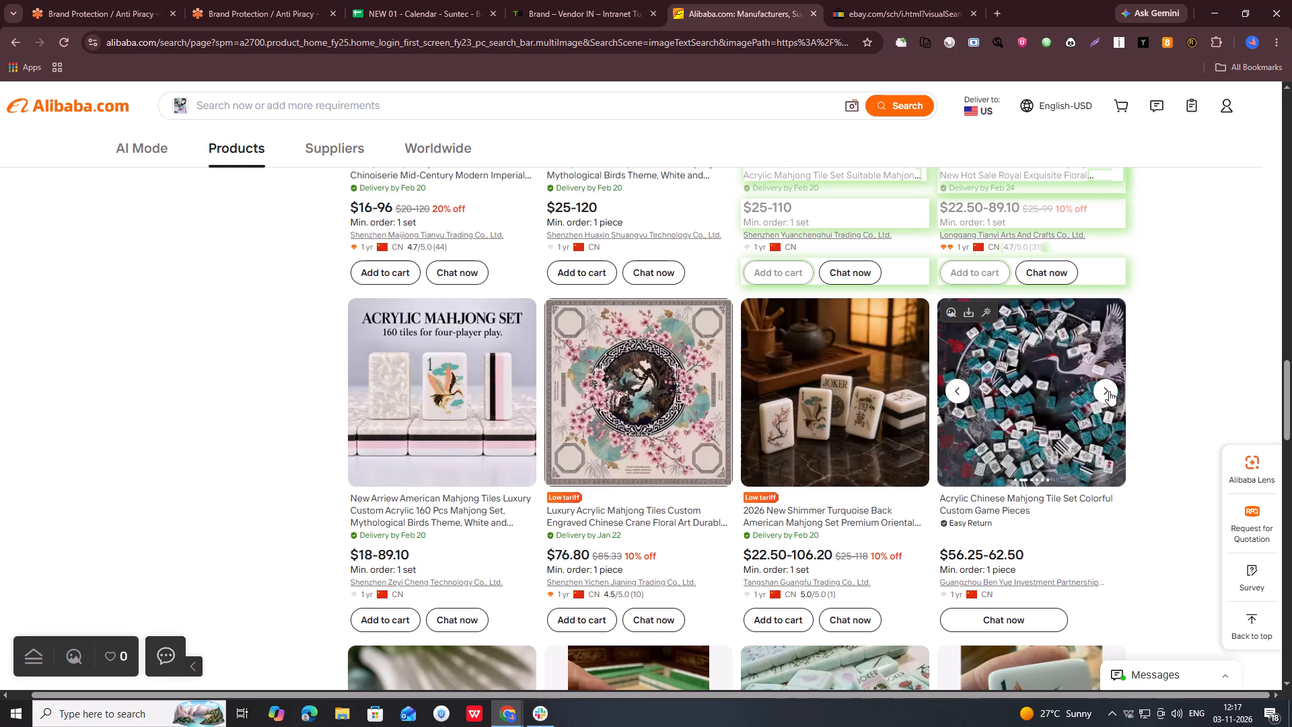
left_click(1109, 391)
right_click(1019, 499)
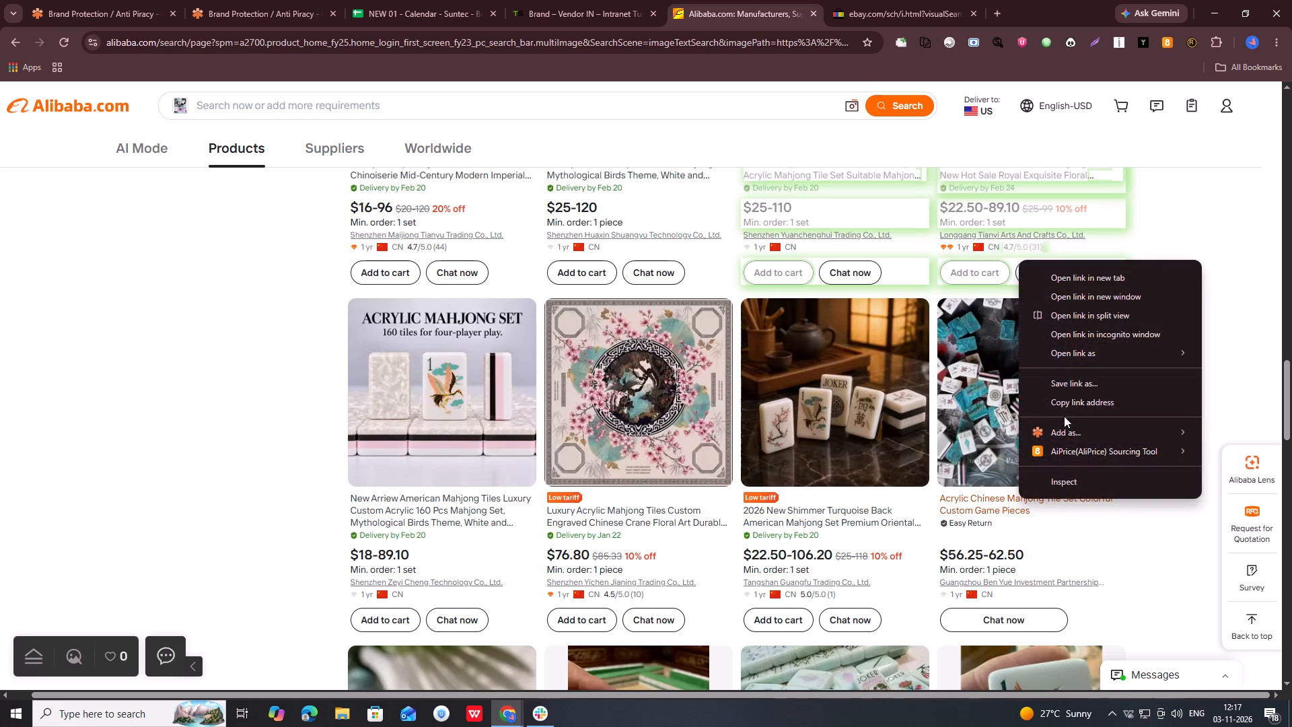
left_click(1069, 409)
key("alt+Tab")
key("ctrl+v")
key("Down")
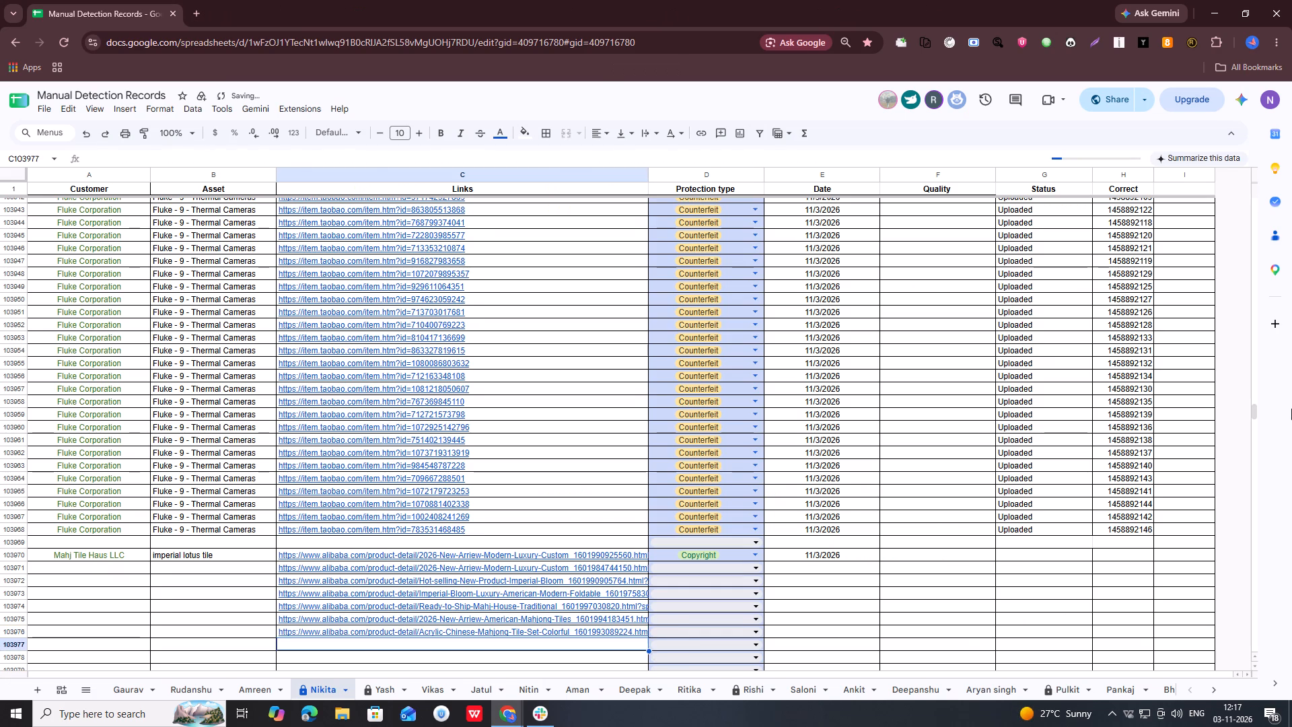
Review the remaining listings on the first page of Alibaba's image search results for infringing mahjong sets.
key("alt+Tab")
key("Down")
scroll(1089, 469, "down", 6)
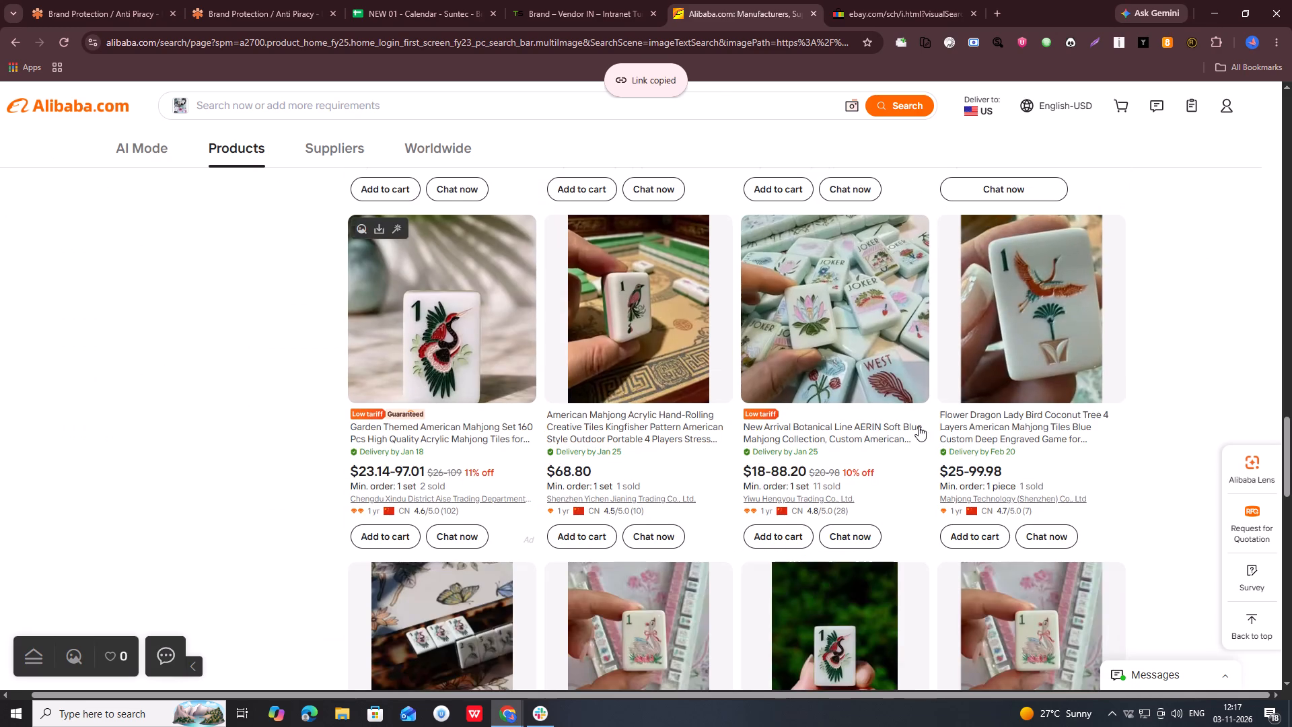
scroll(865, 452, "down", 5)
scroll(872, 520, "down", 6)
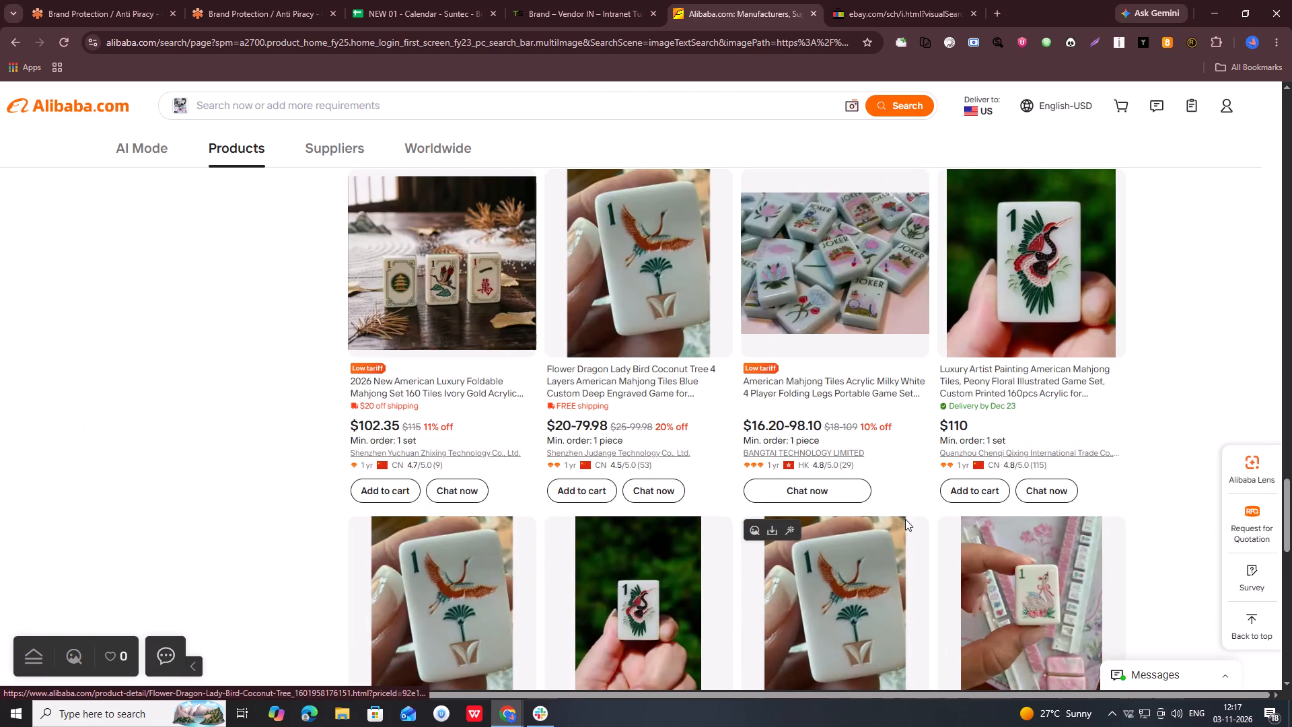
scroll(893, 507, "down", 7)
scroll(711, 567, "down", 8)
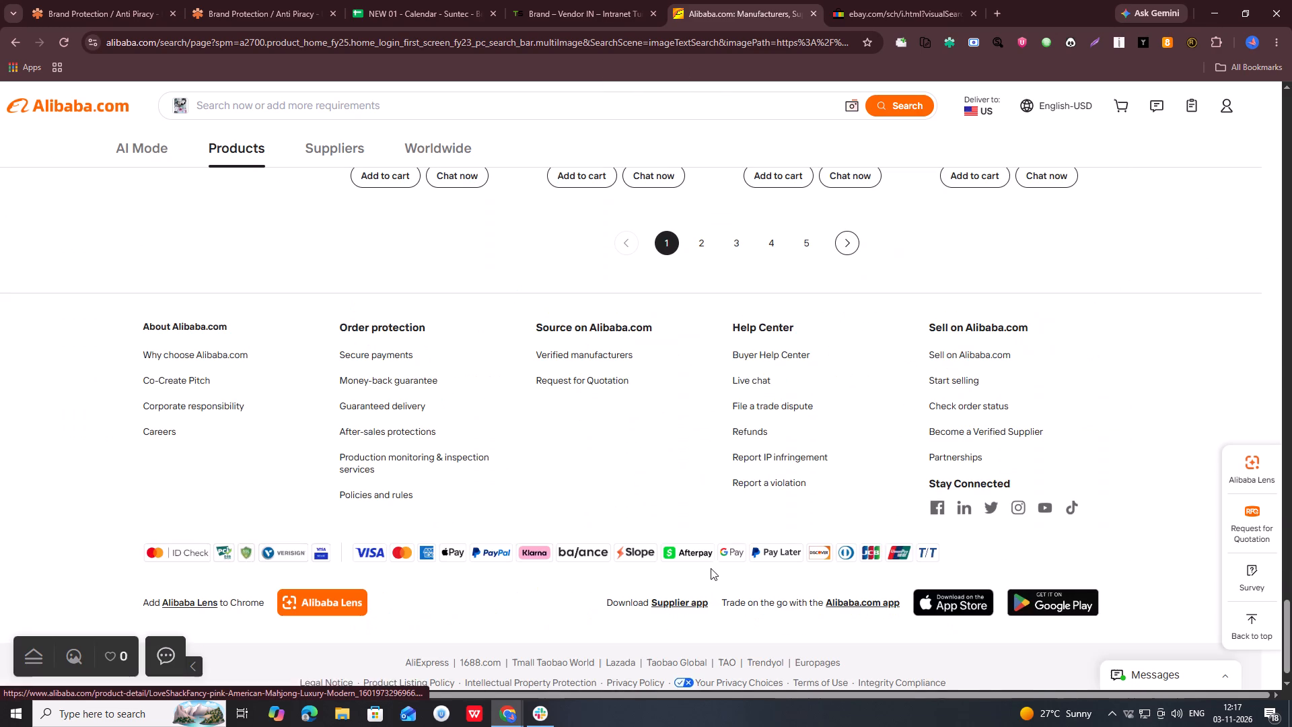
Review the second page of Alibaba's image search results for listings using the official mahjong images.
left_click(701, 248)
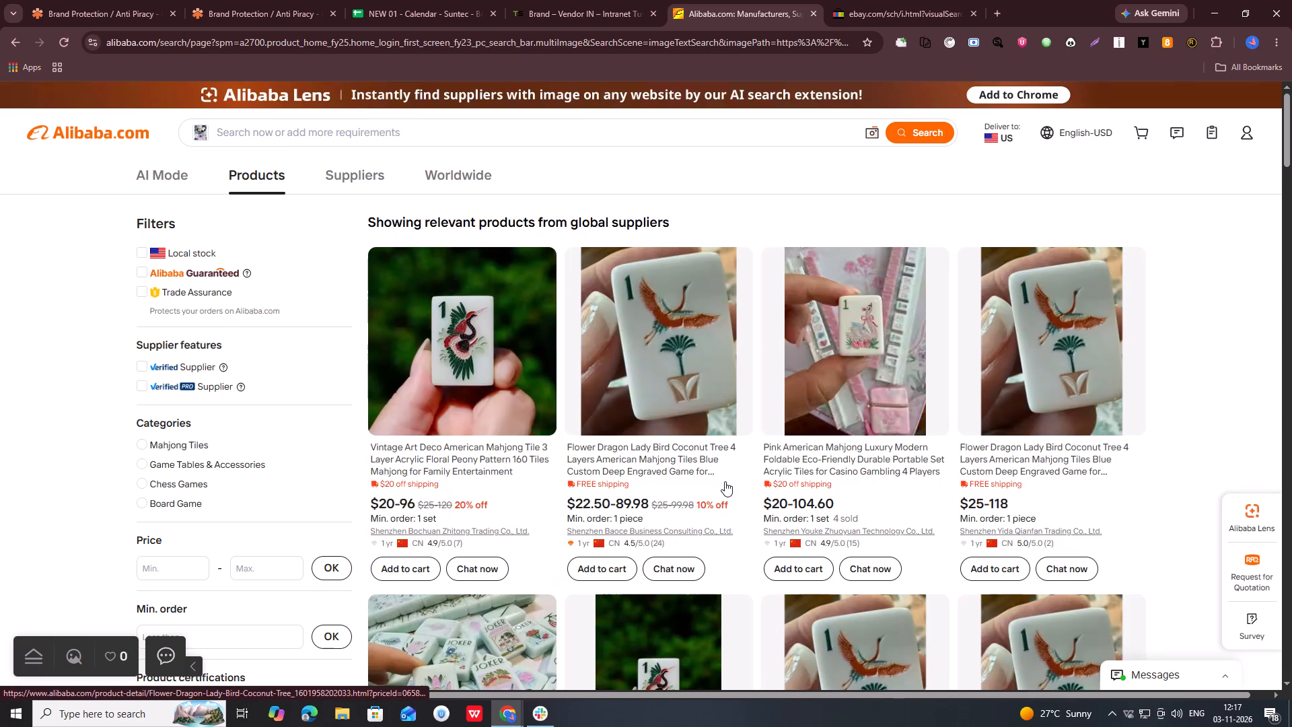
scroll(670, 471, "down", 13)
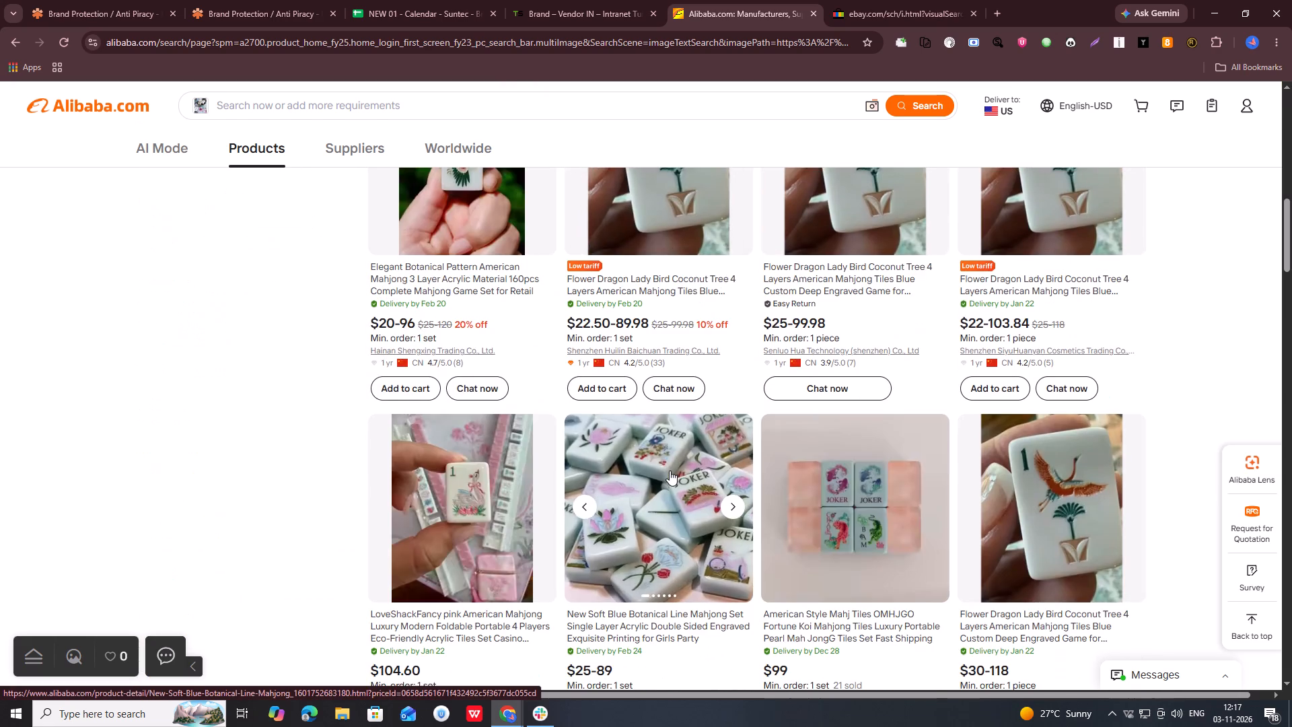
scroll(670, 471, "down", 16)
scroll(676, 477, "down", 8)
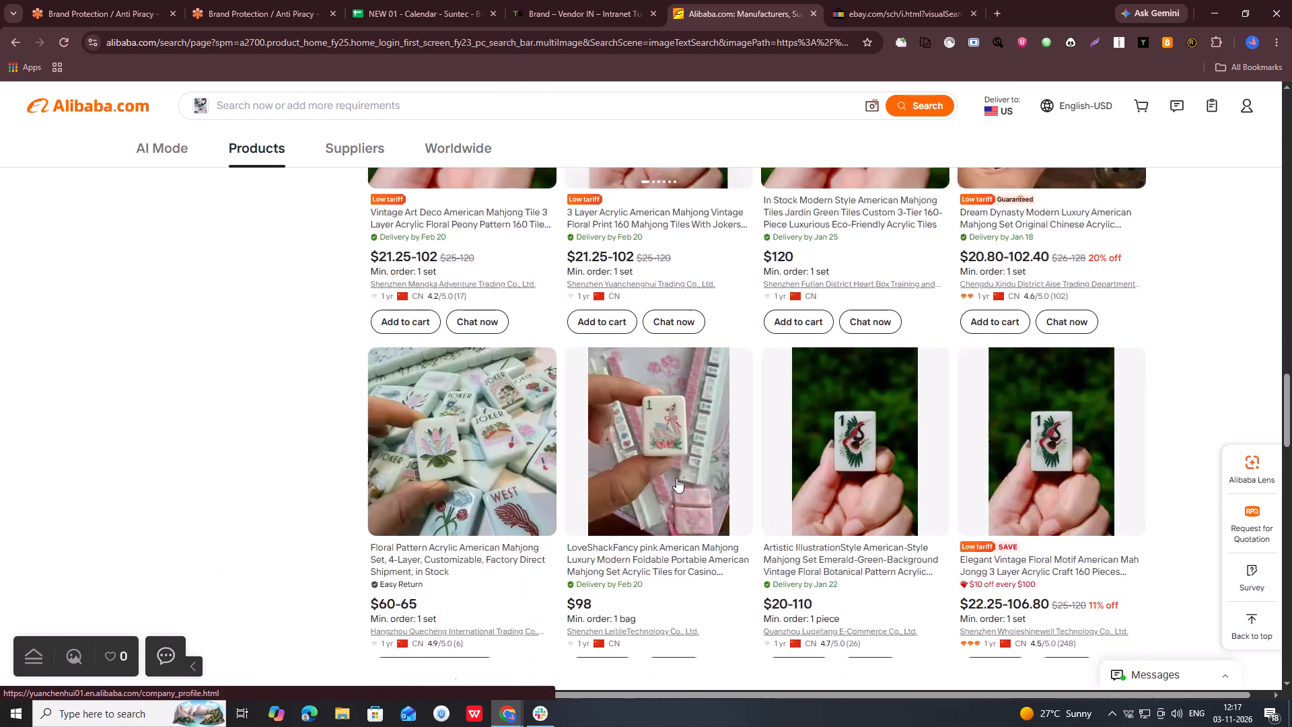
scroll(676, 478, "down", 8)
scroll(676, 478, "down", 20)
scroll(686, 472, "up", 9)
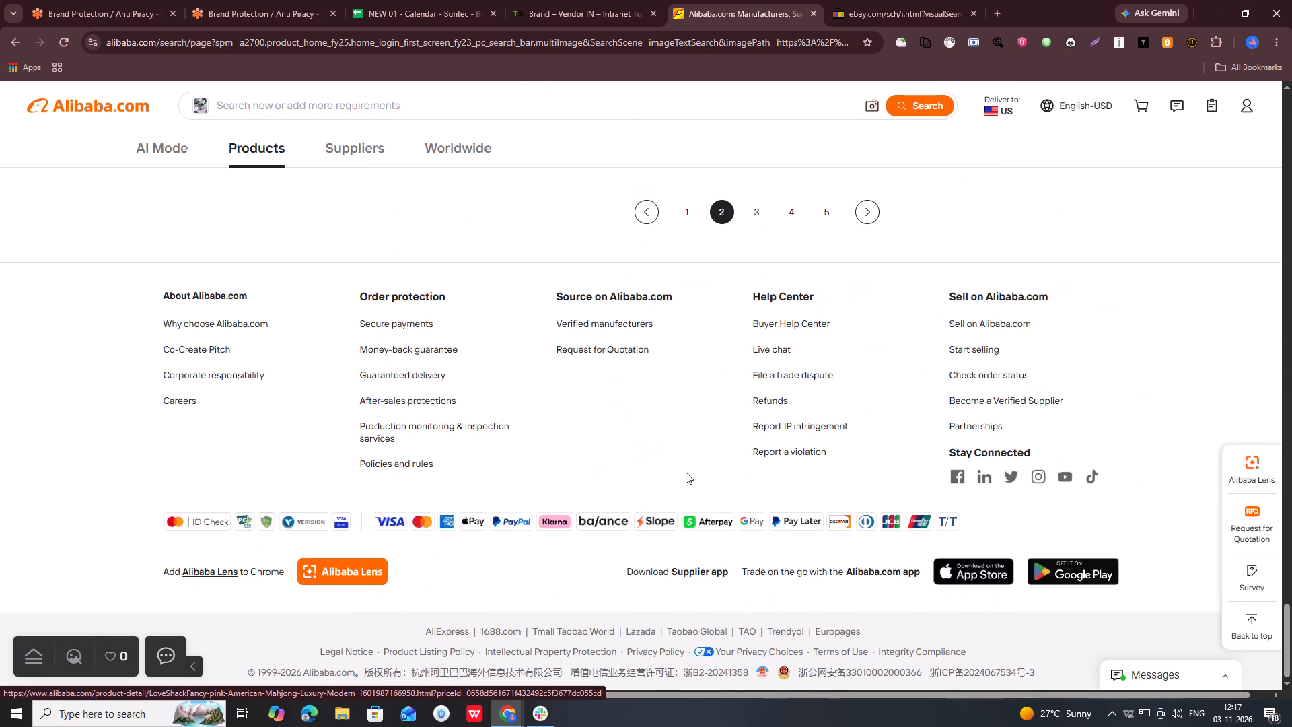
Switch to the eBay image search results and check the photos of the $146.60 Emerald Green American Mahjong Tiles listing.
left_click(916, 0)
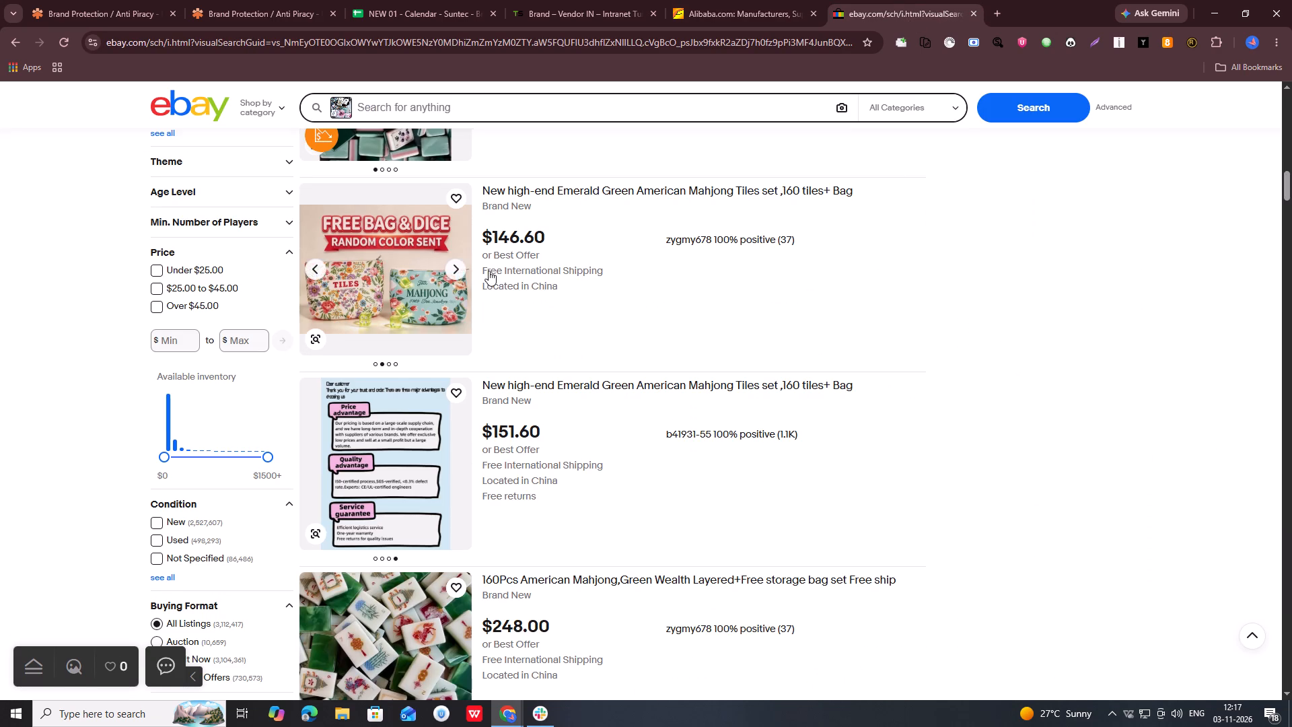
left_click(457, 266)
left_click(457, 266)
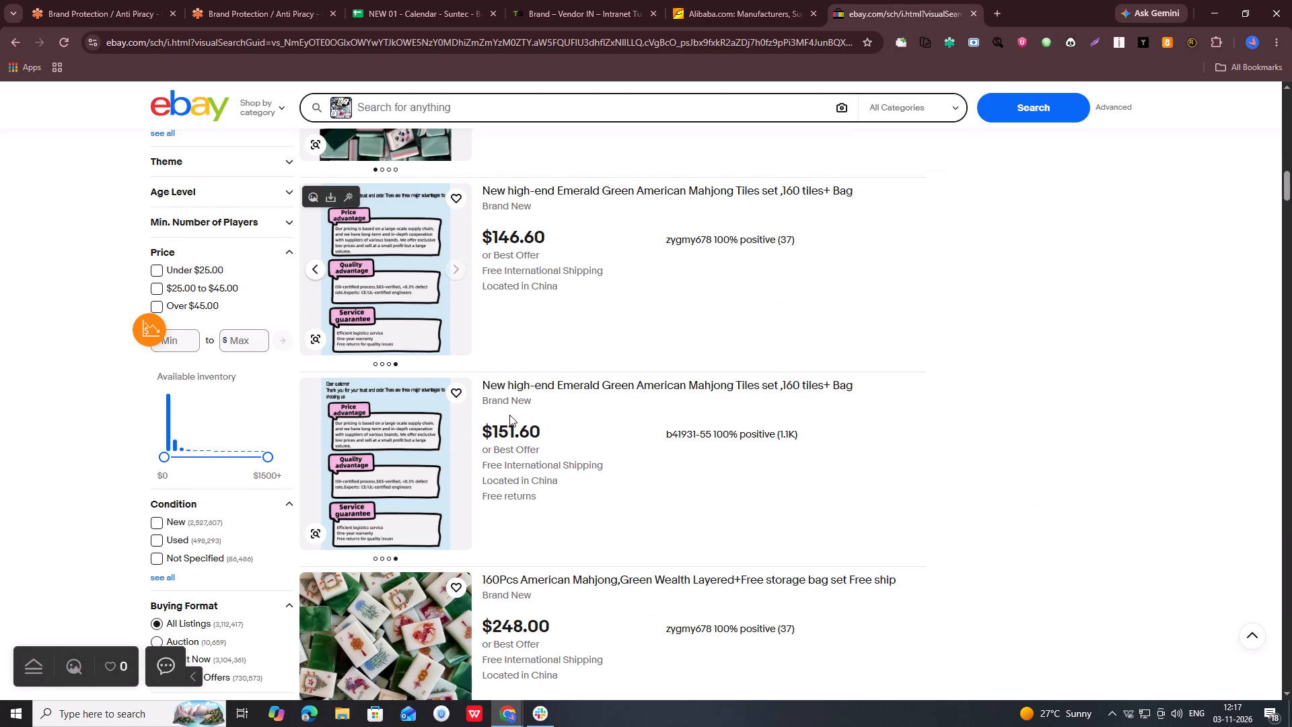
Review further listings on the first page of eBay's image search results for use of the official mahjong images.
scroll(515, 409, "down", 17)
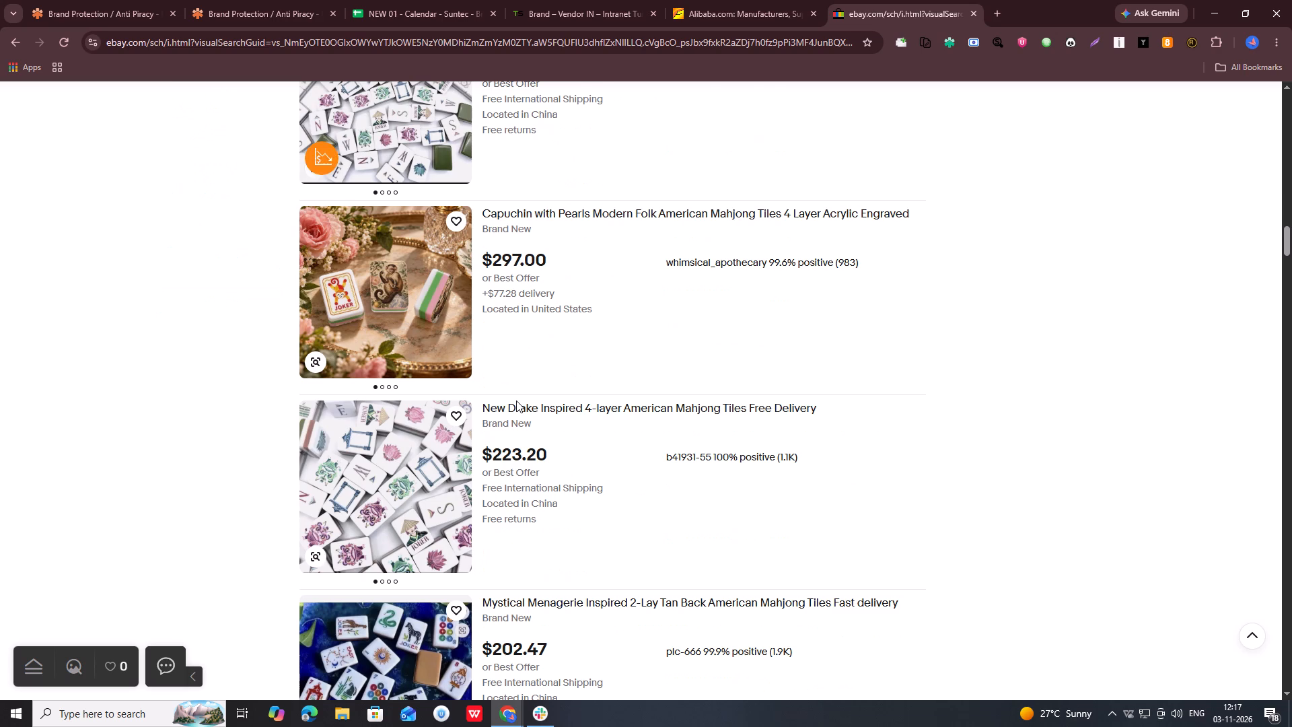
scroll(516, 401, "down", 18)
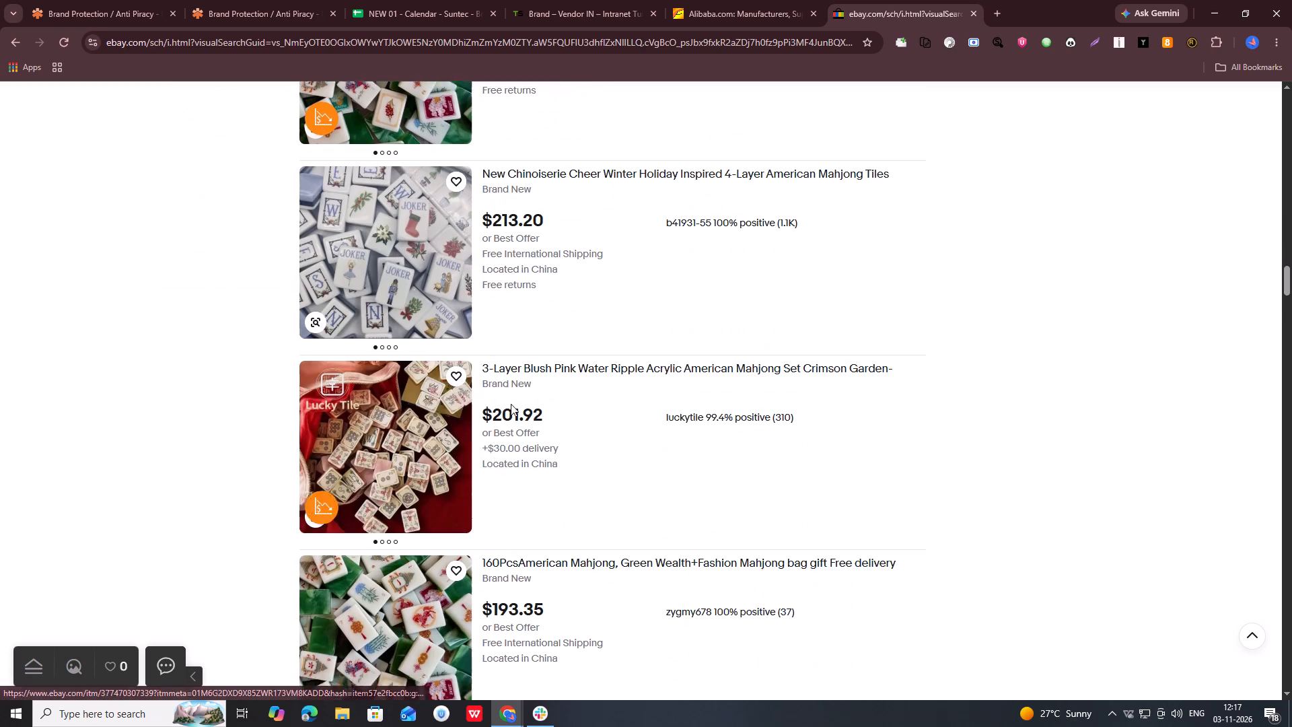
scroll(554, 500, "down", 6)
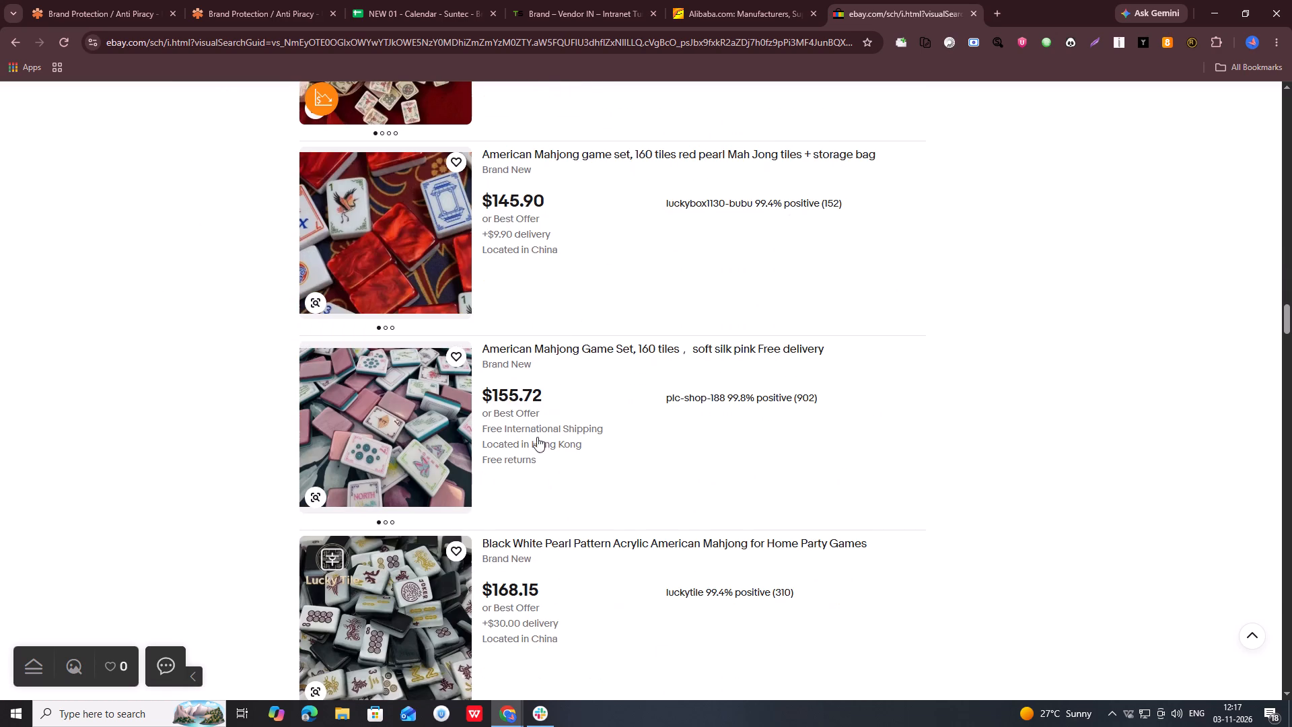
scroll(511, 478, "down", 15)
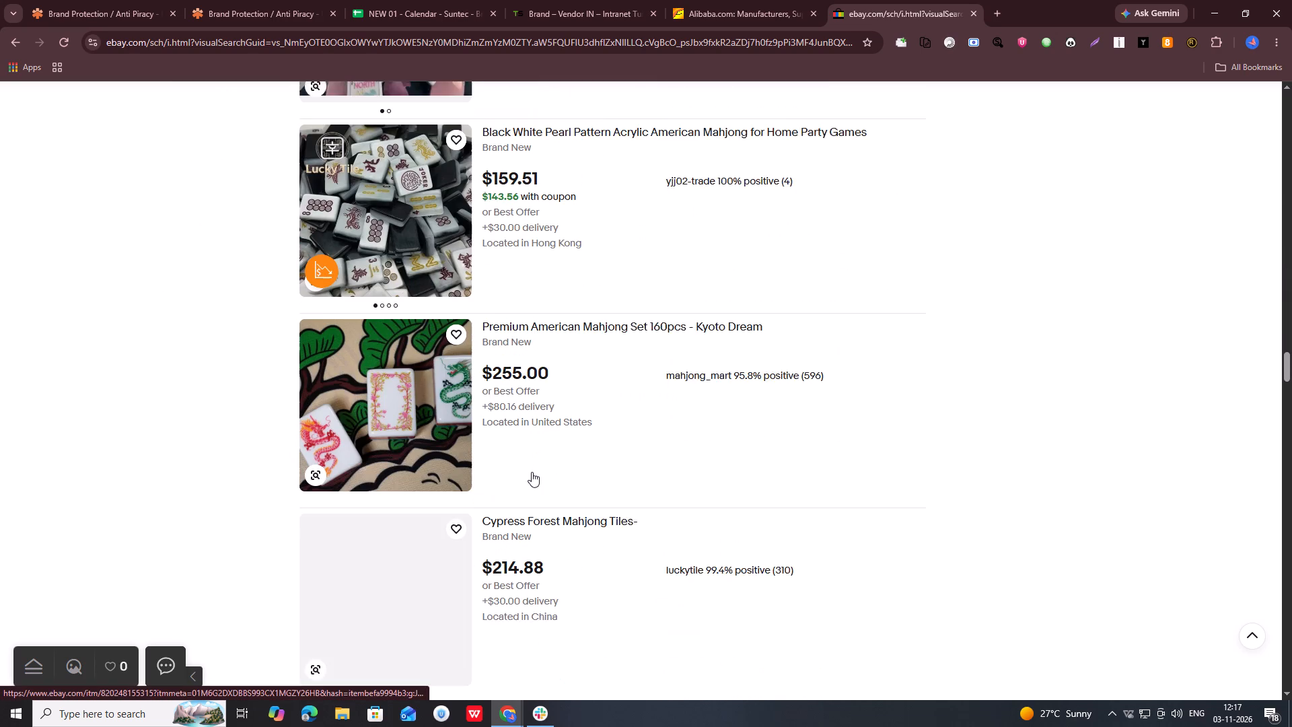
scroll(526, 471, "down", 13)
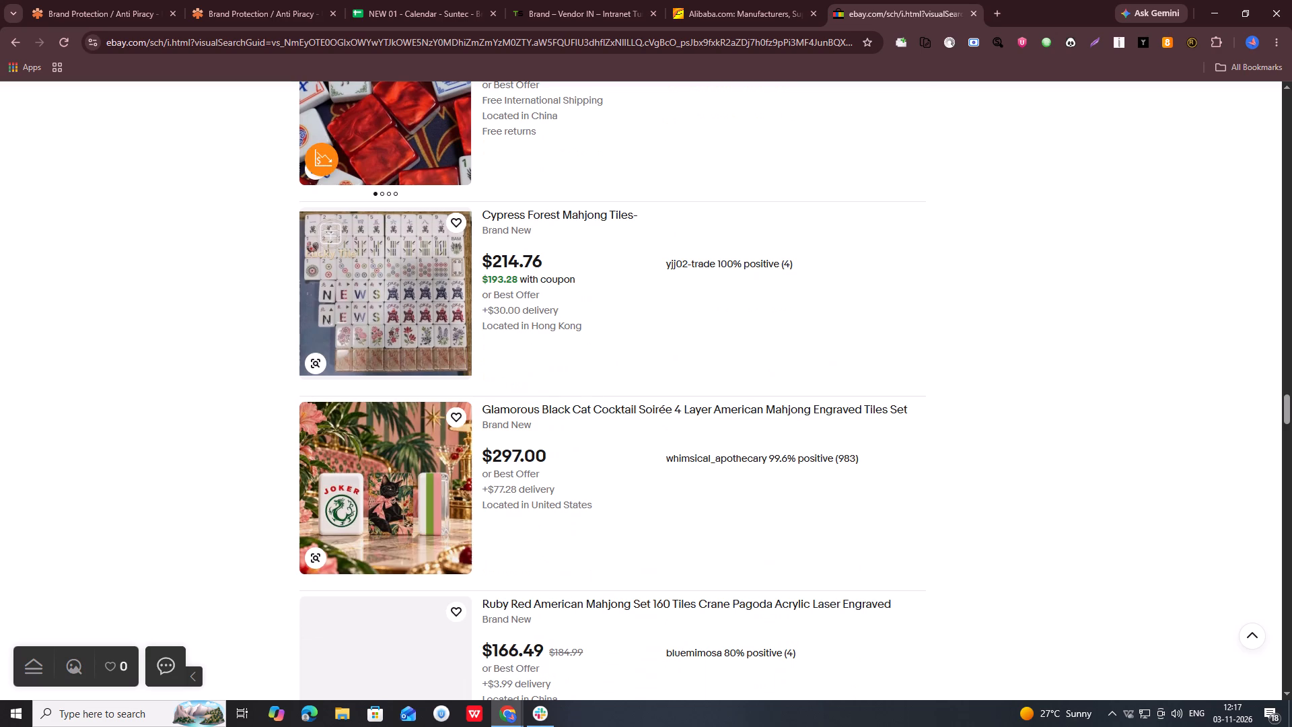
scroll(526, 471, "down", 6)
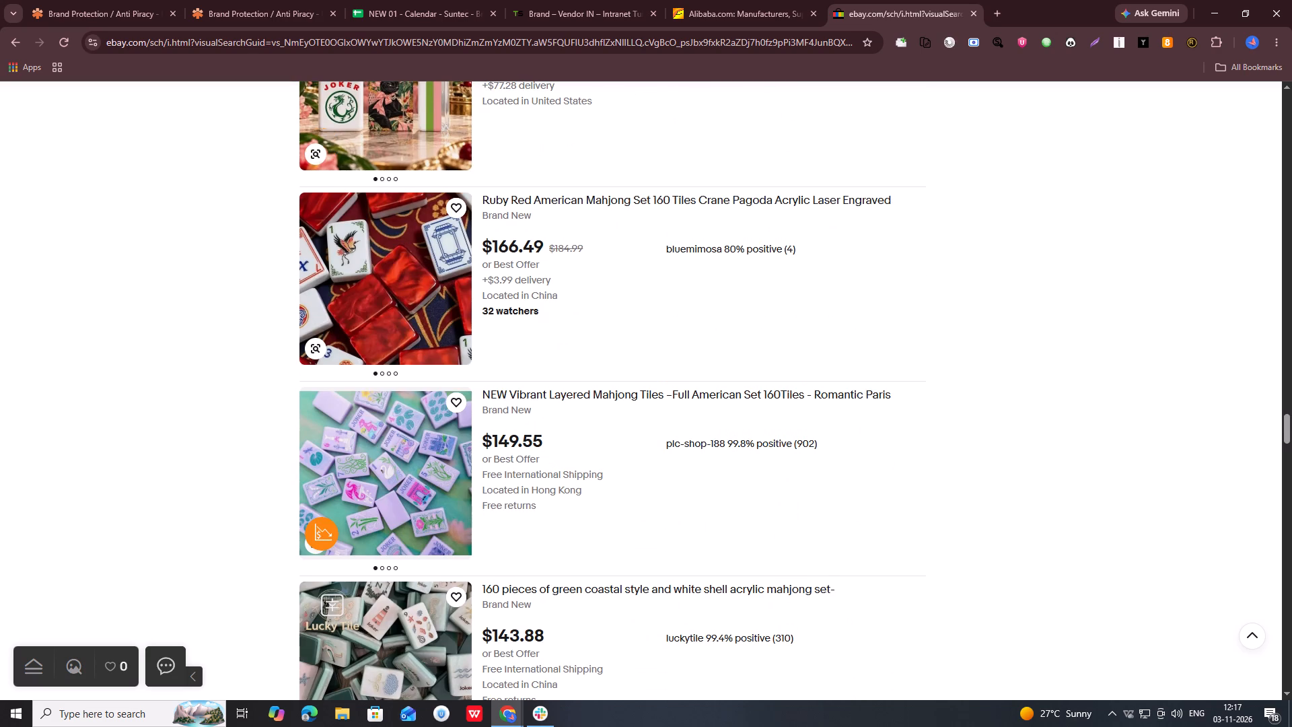
scroll(529, 469, "down", 6)
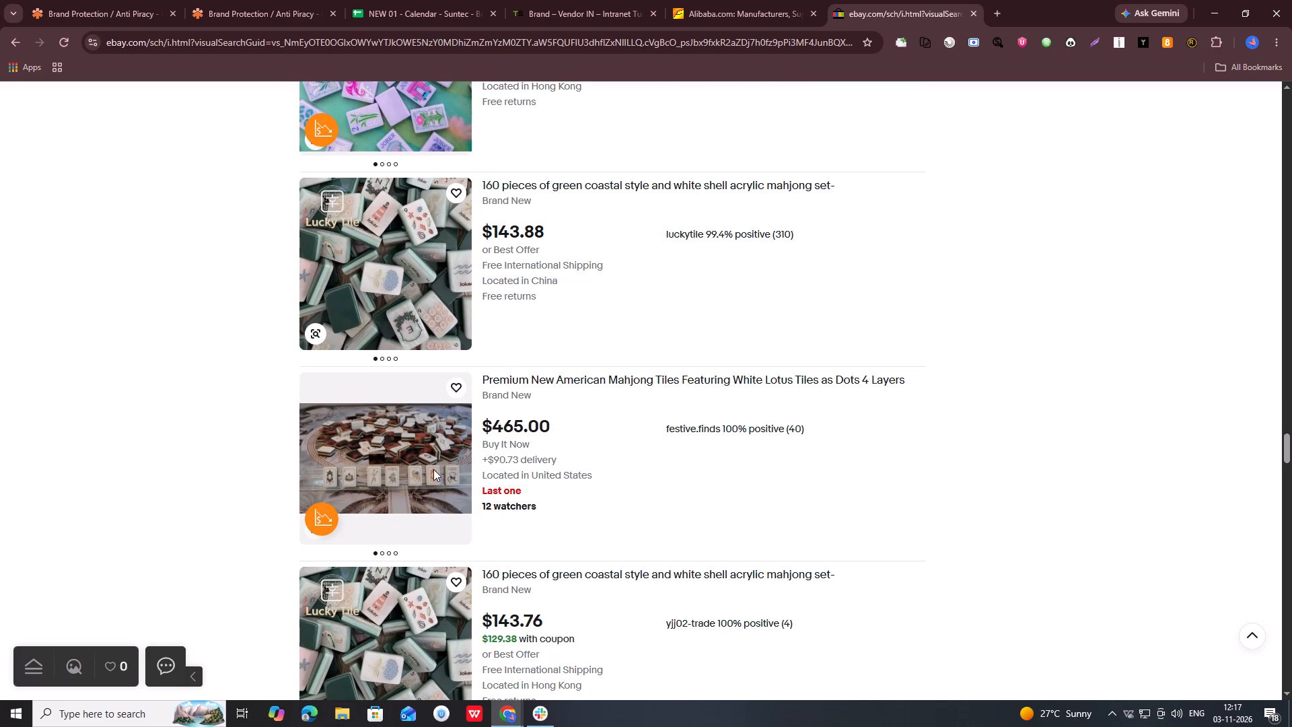
Examine the photos of eBay's $465.00 White Lotus Tiles as Dots 4 Layers listing for use of the official images.
left_click(460, 456)
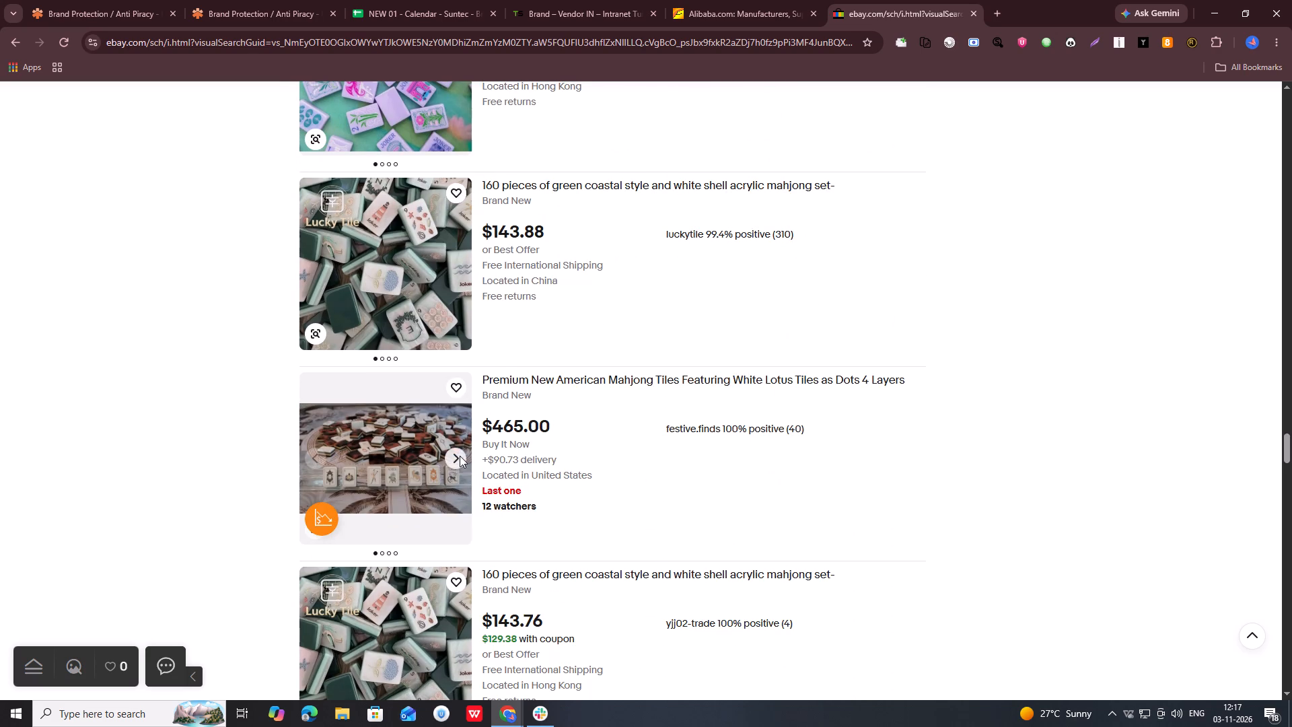
left_click(460, 456)
left_click(460, 456)
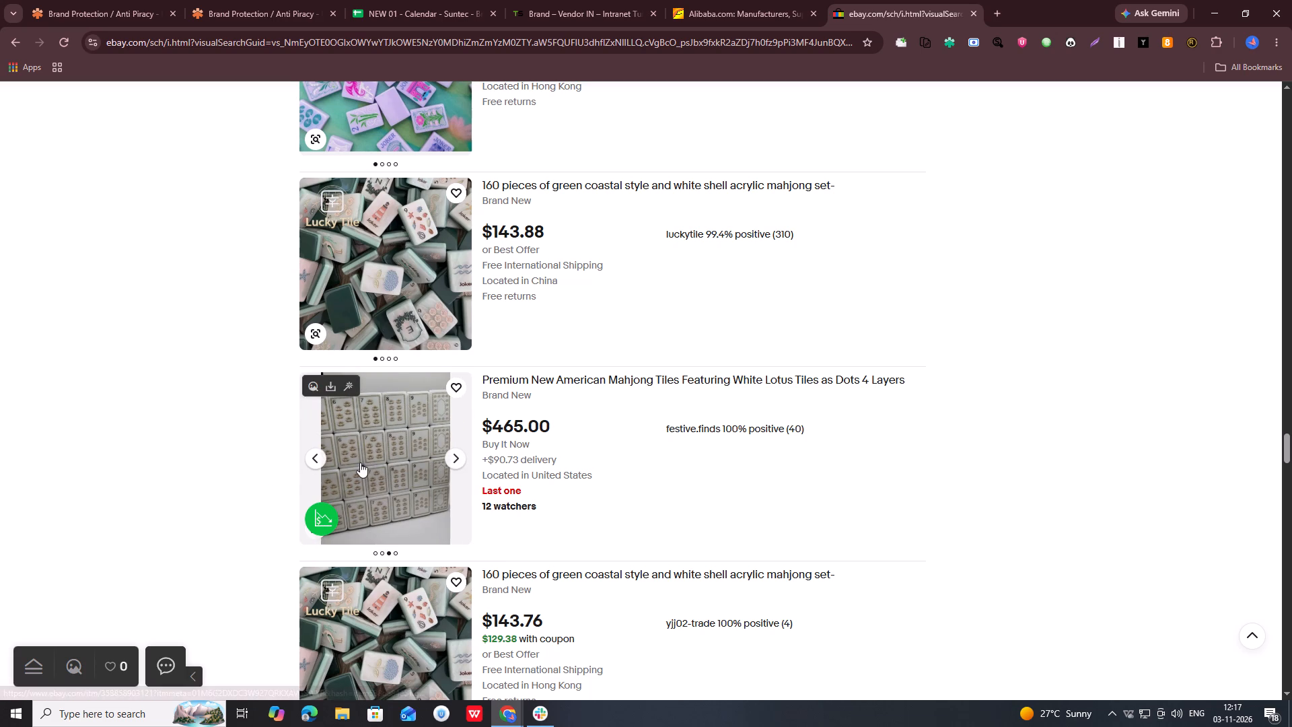
left_click(461, 459)
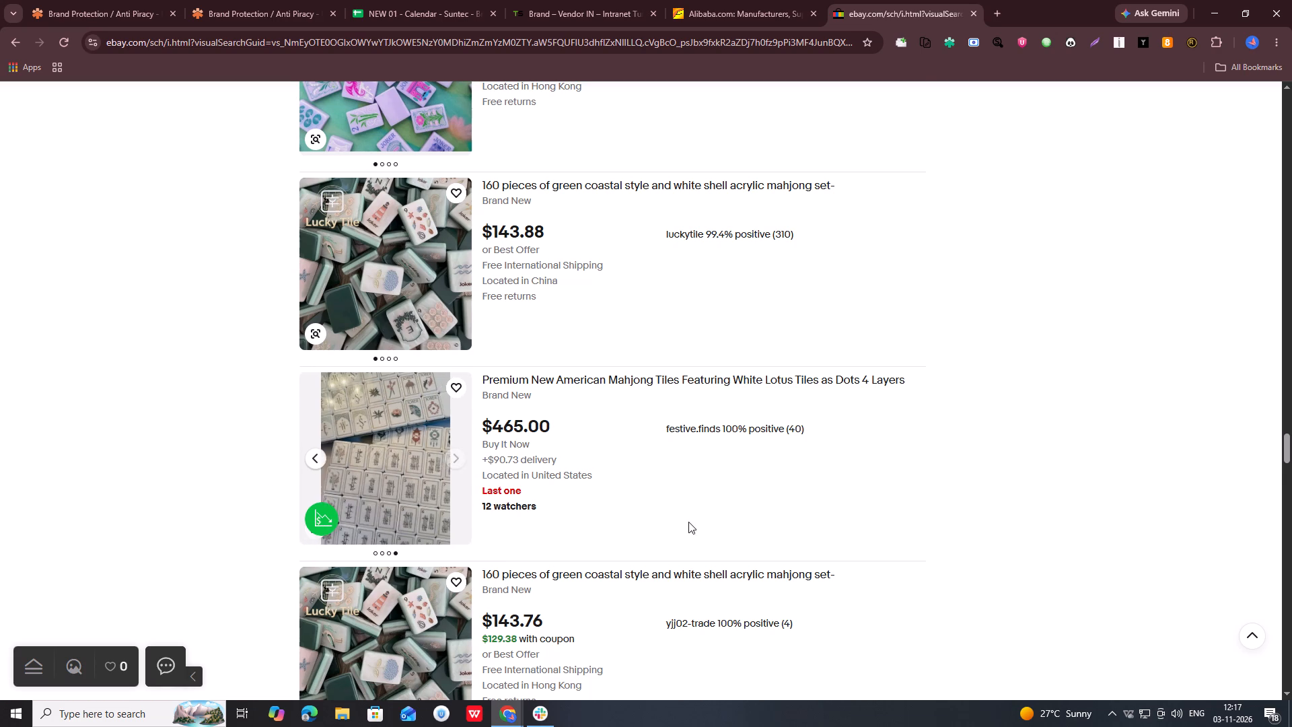
Continue through eBay's results and check the photos of the $156.20 Macaron and Cake Themed American Mahjong listing.
scroll(688, 522, "down", 11)
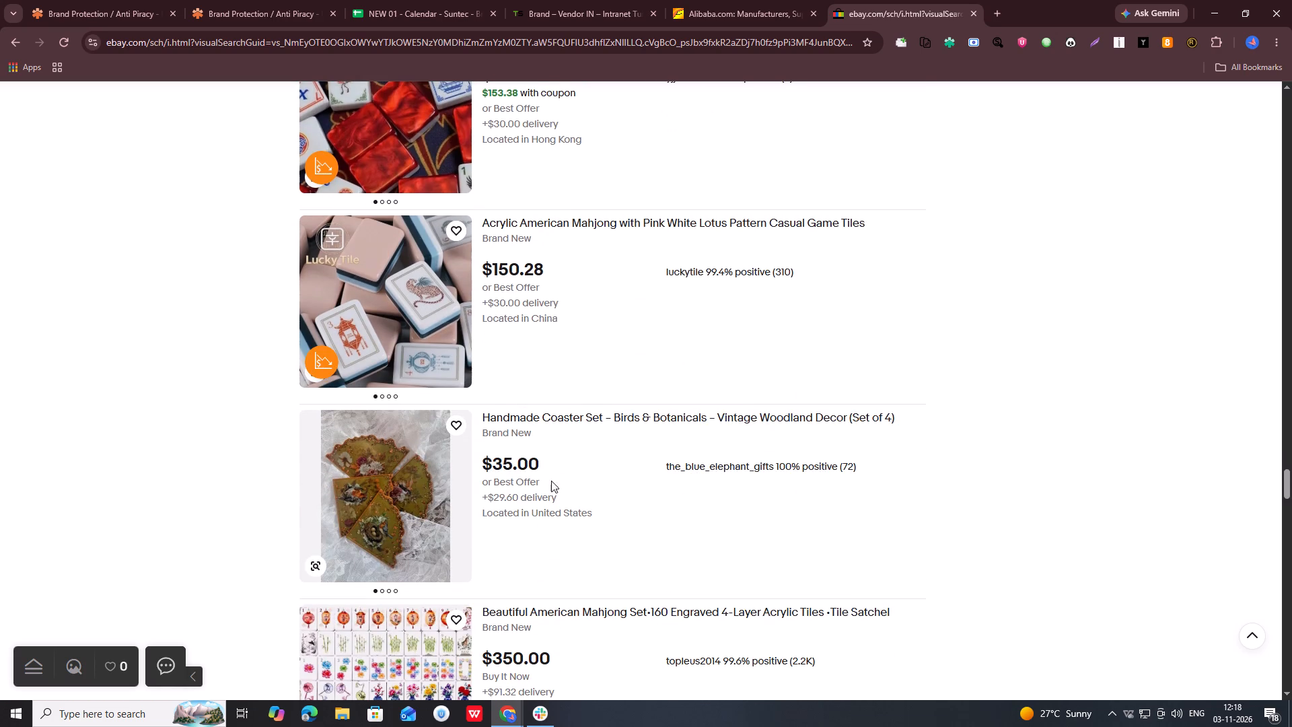
scroll(628, 529, "down", 14)
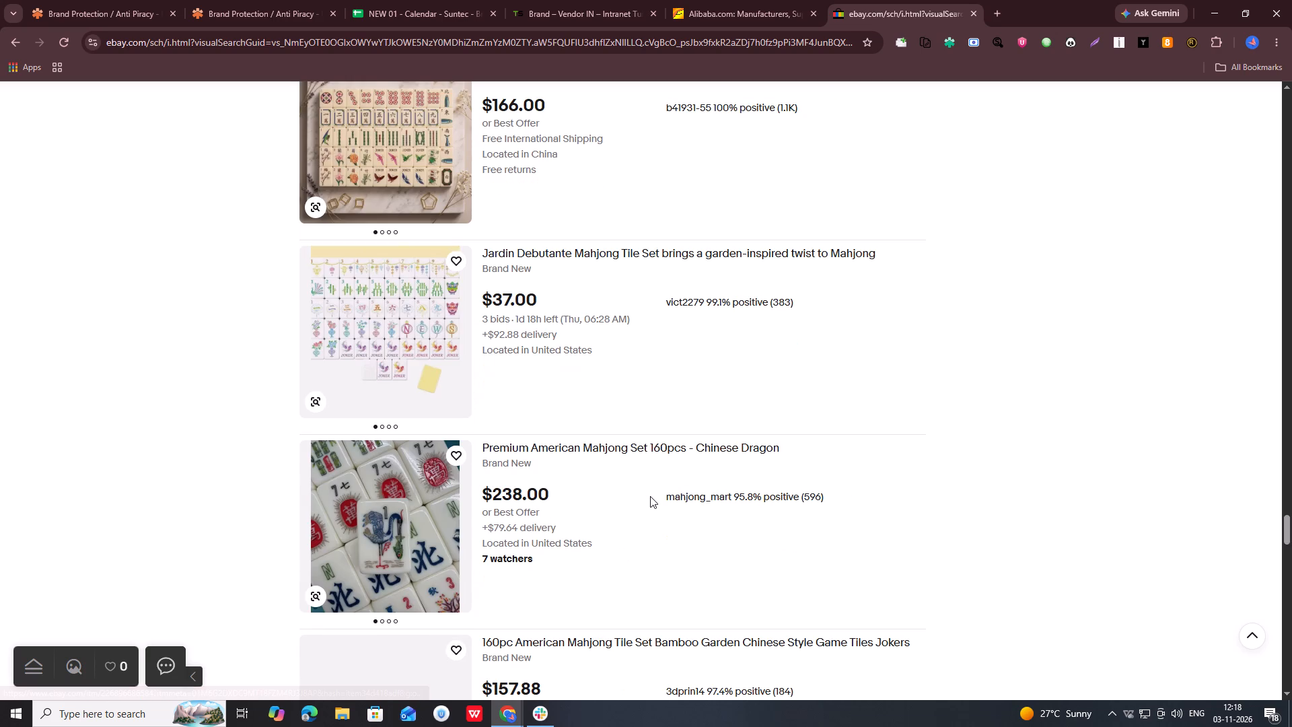
scroll(659, 479, "down", 7)
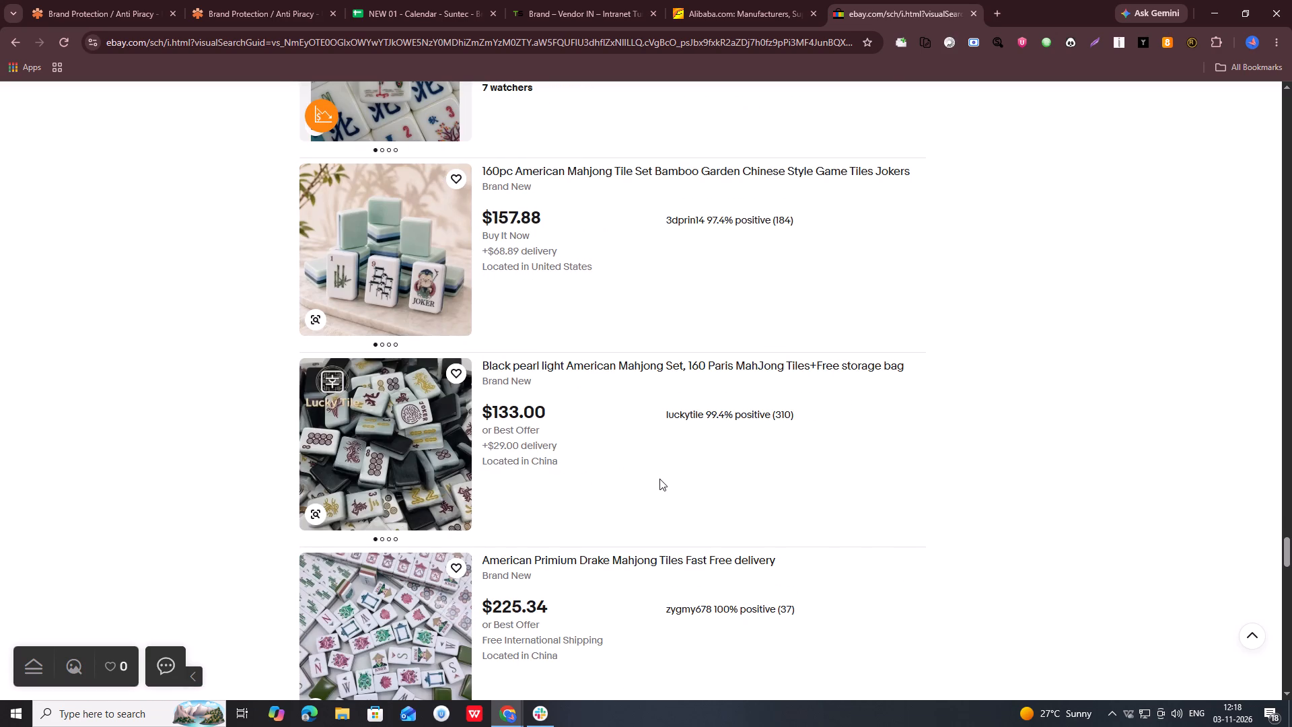
scroll(659, 479, "down", 13)
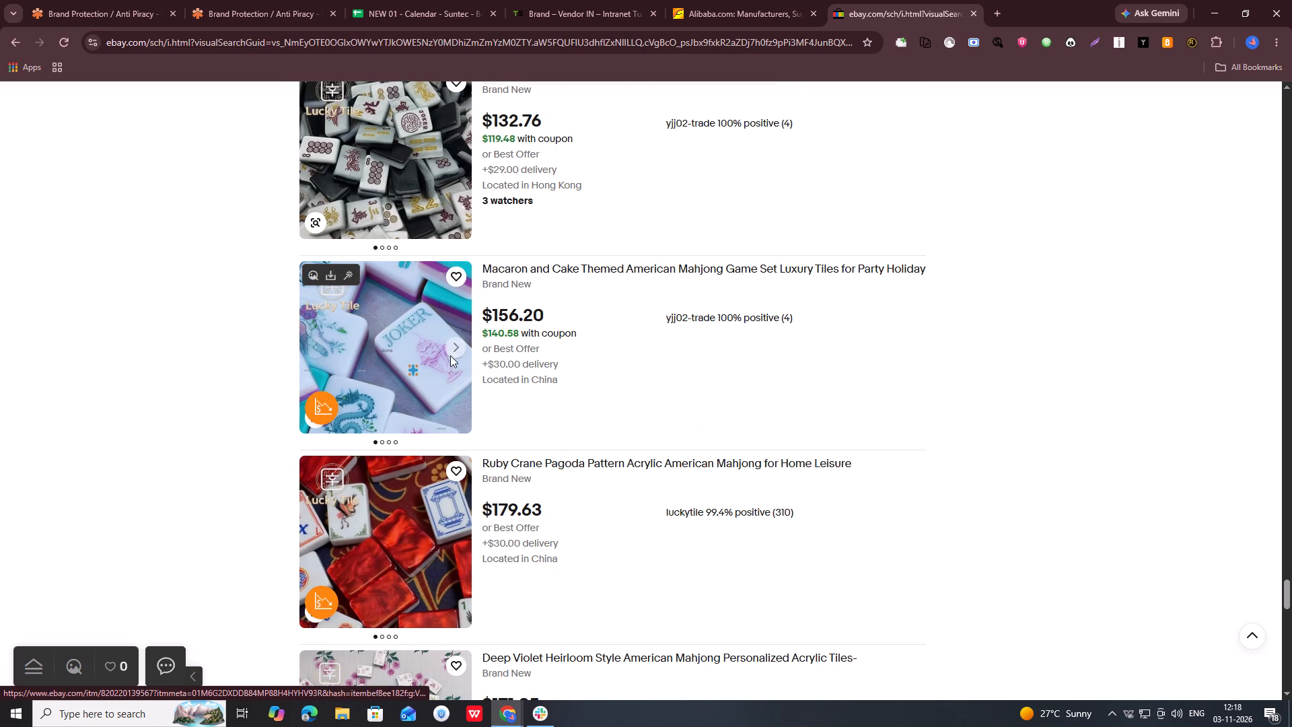
left_click(456, 351)
left_click(456, 351)
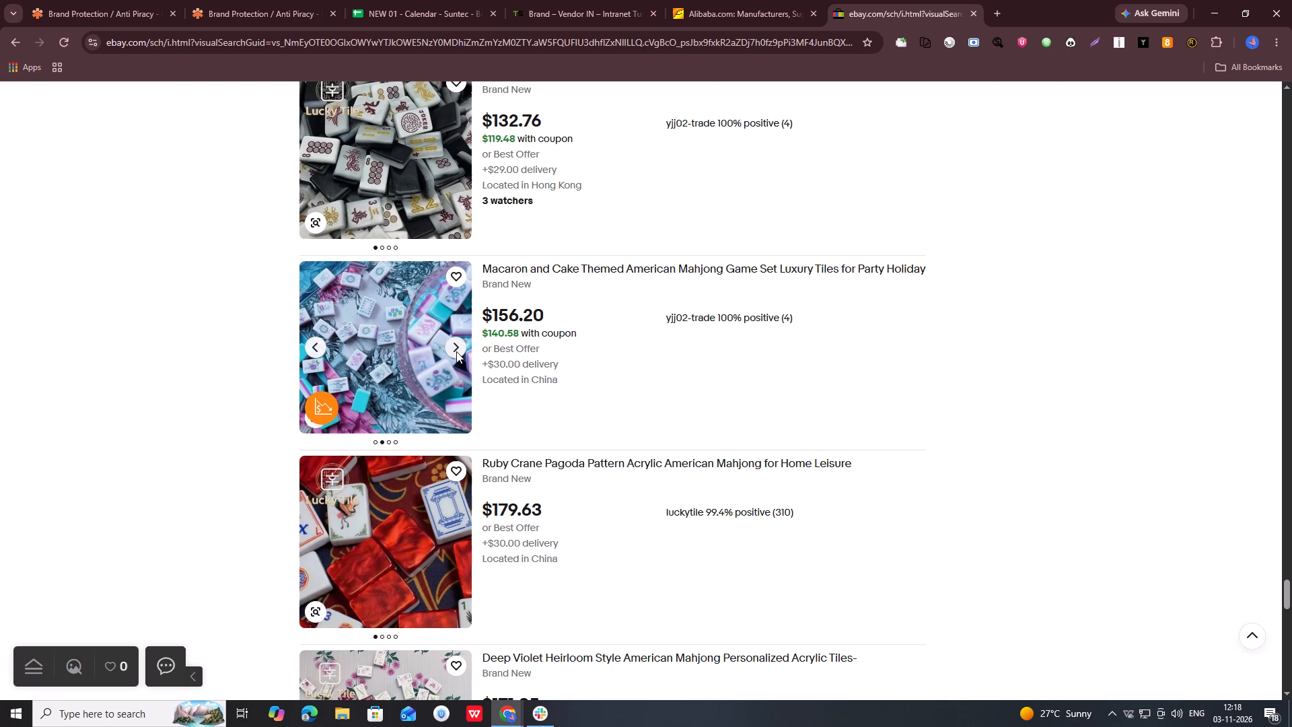
Copy the link of eBay's $156.20 Macaron and Cake Themed listing into Links cell C103979 of Manual Detection Records.
right_click(585, 275)
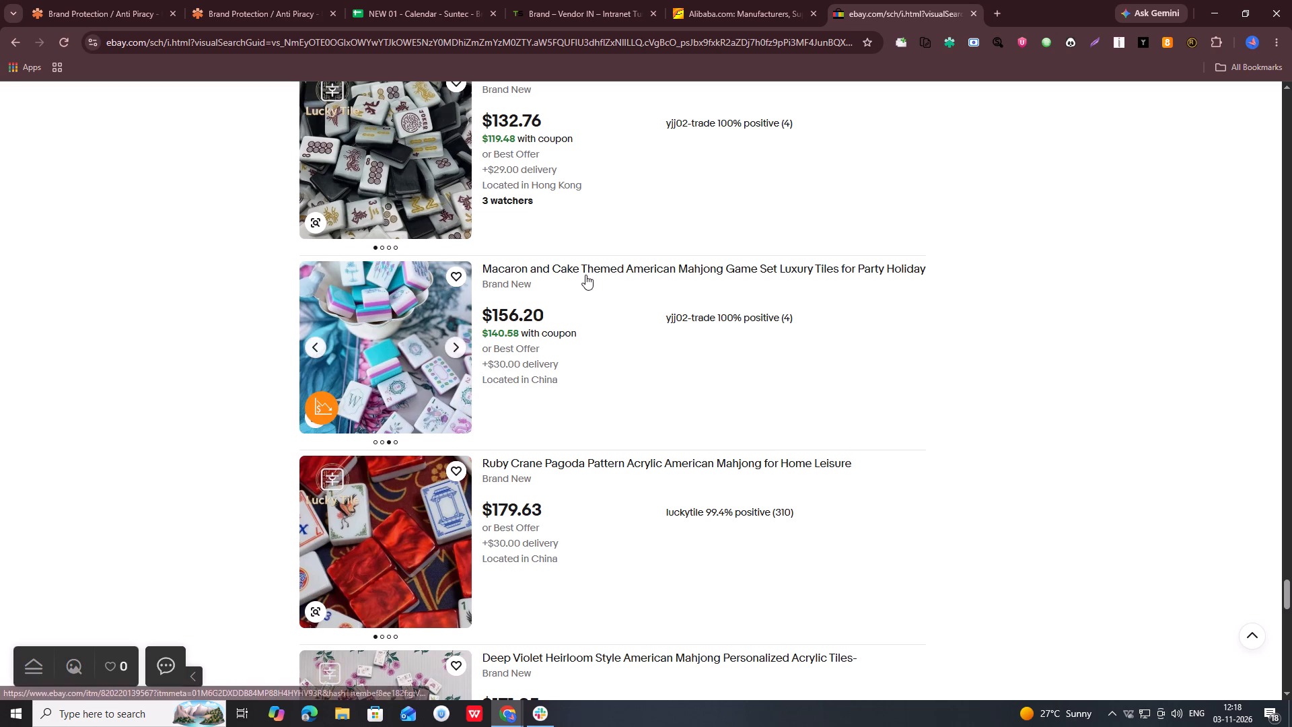
left_click(608, 422)
key("alt+Tab")
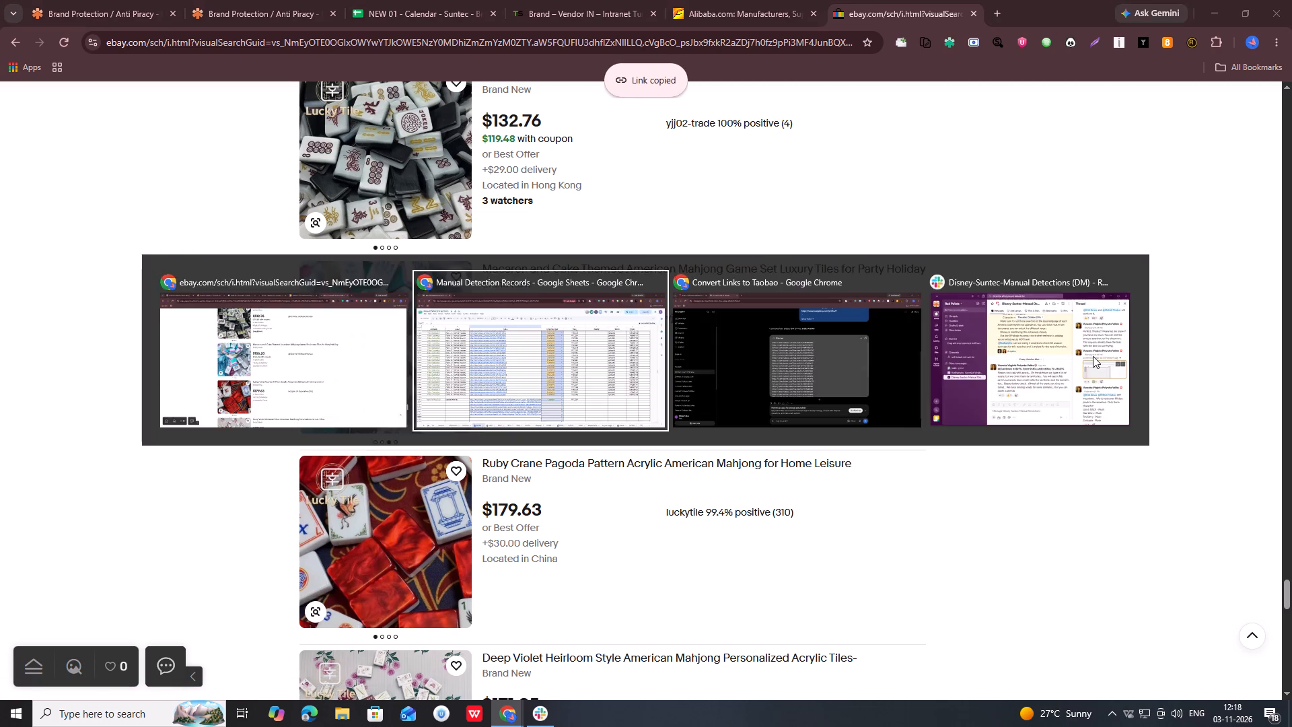
key("Down")
key("Down")
key("ctrl+v")
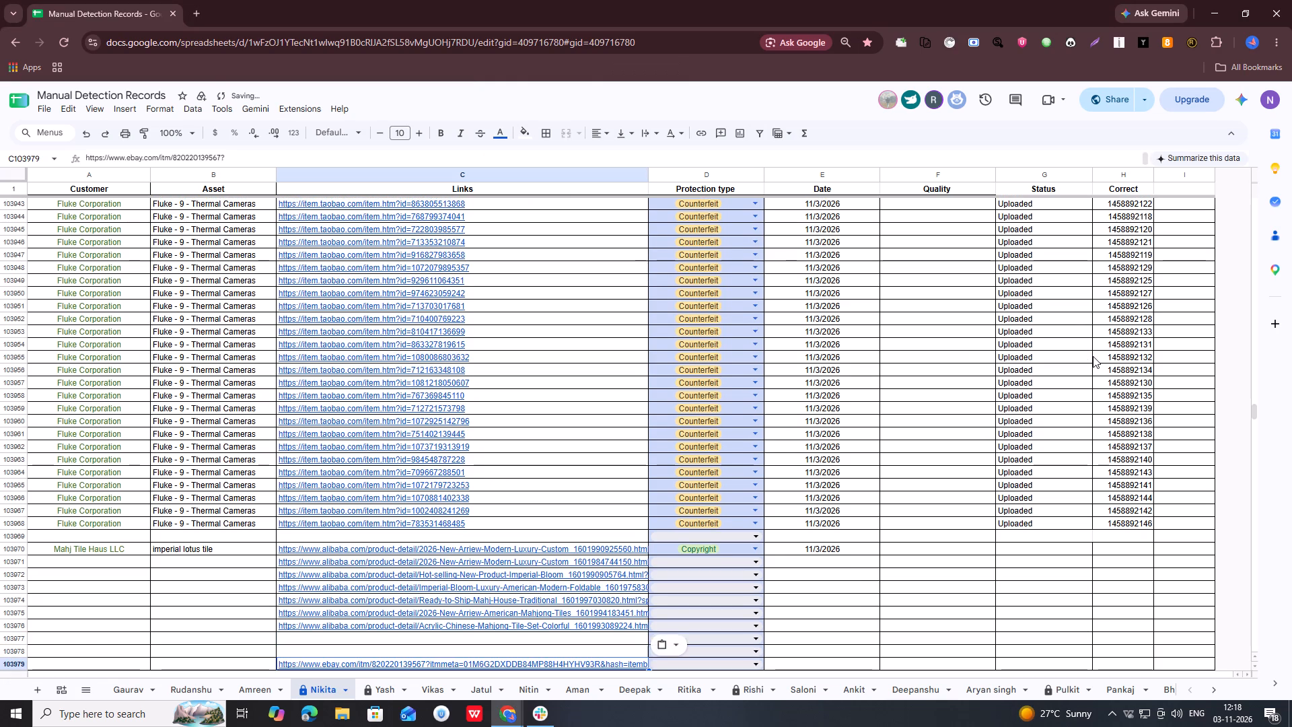
Select Mahj Tile -28- Couture Confection Tiles in the Red Points incident form and copy the name into the eBay row's Asset cell.
key("Left")
key("alt+Tab")
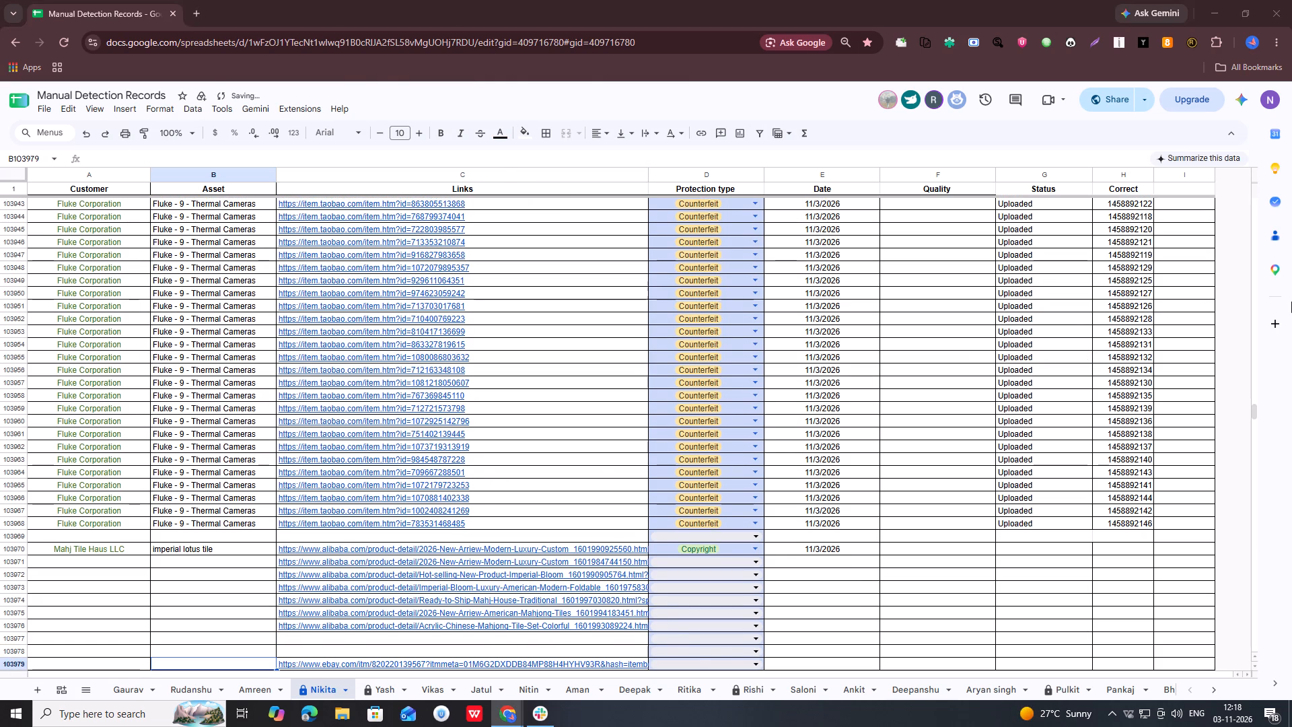
left_click(85, 0)
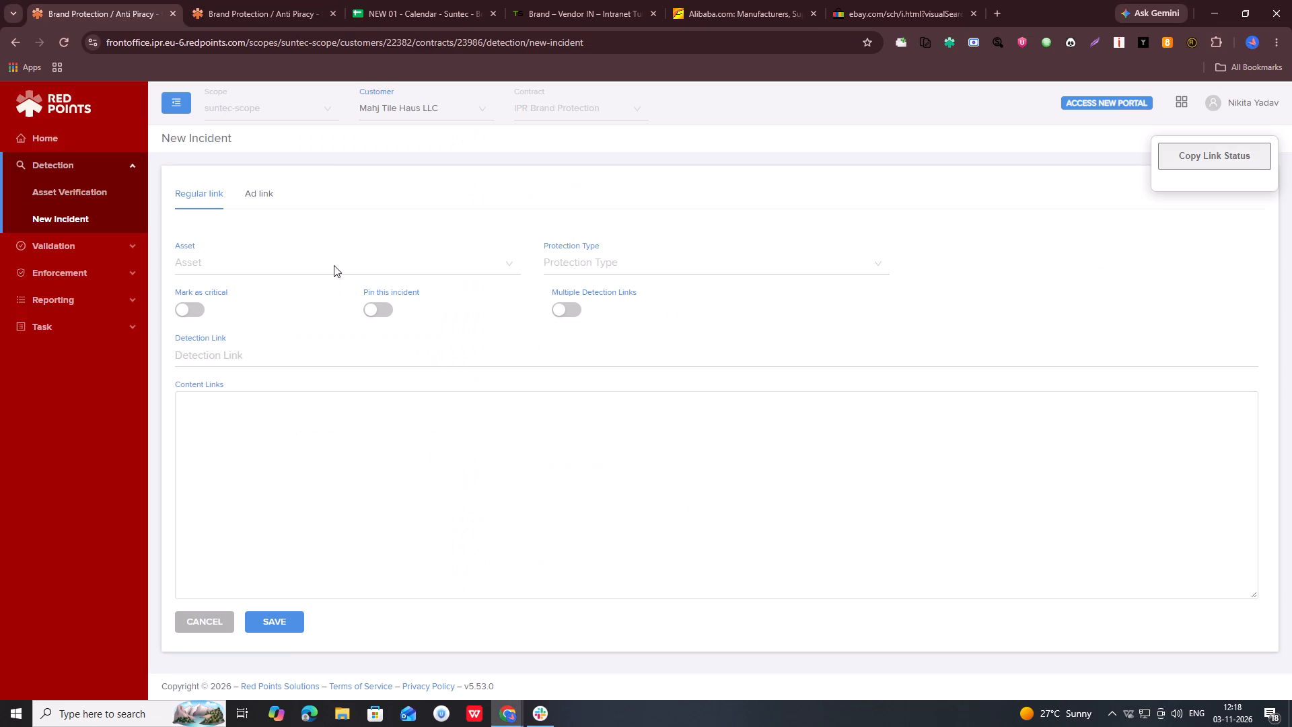
left_click(334, 261)
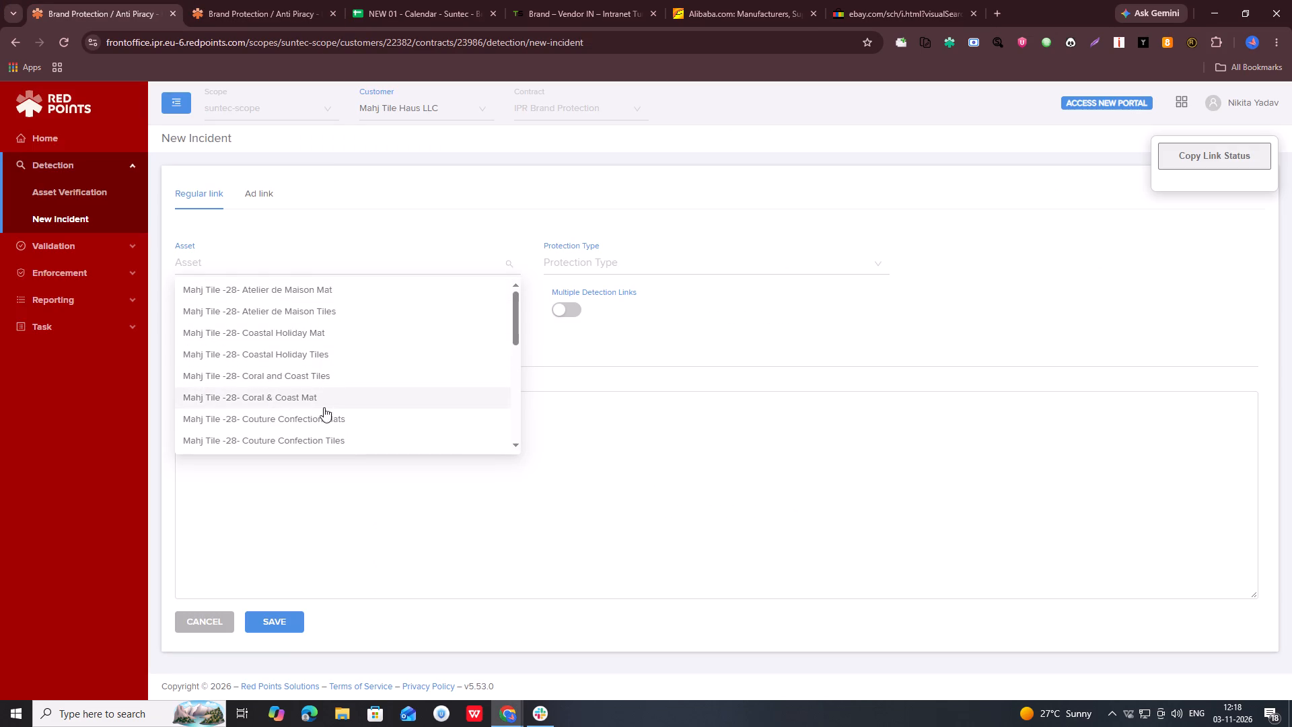
left_click(315, 441)
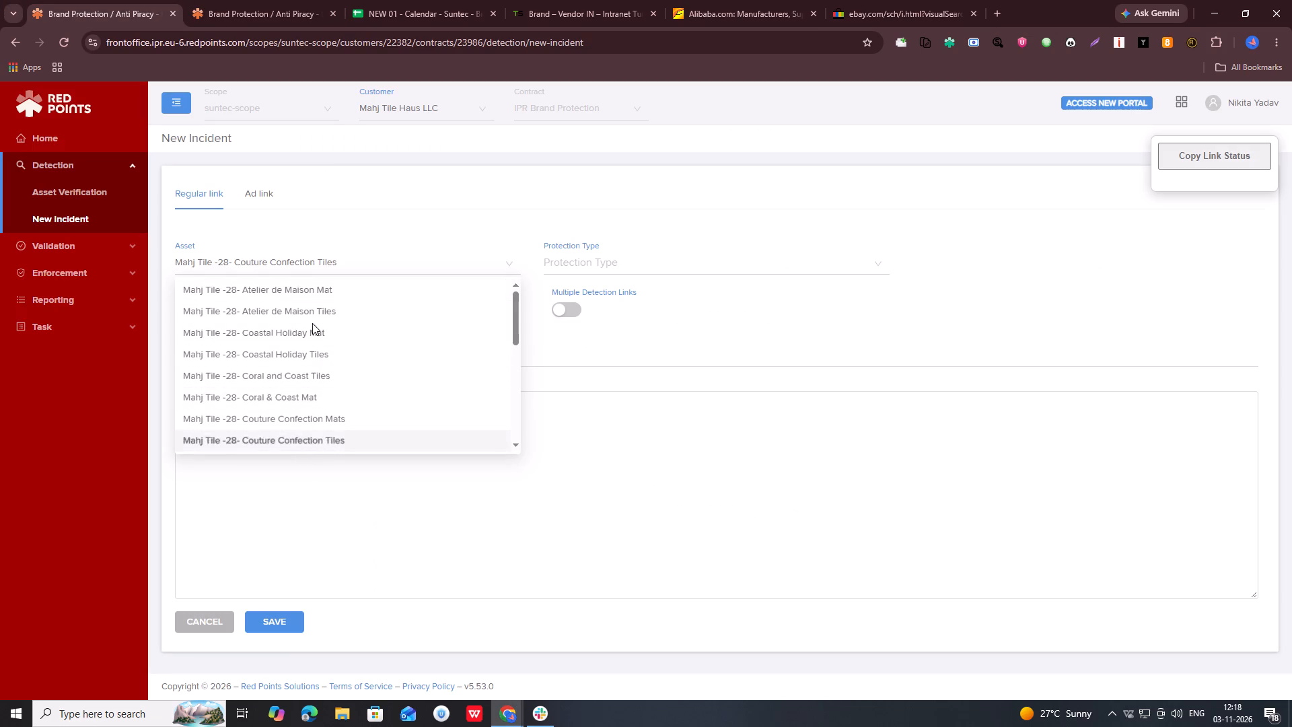
left_click(312, 262, "alt")
key("alt+Tab")
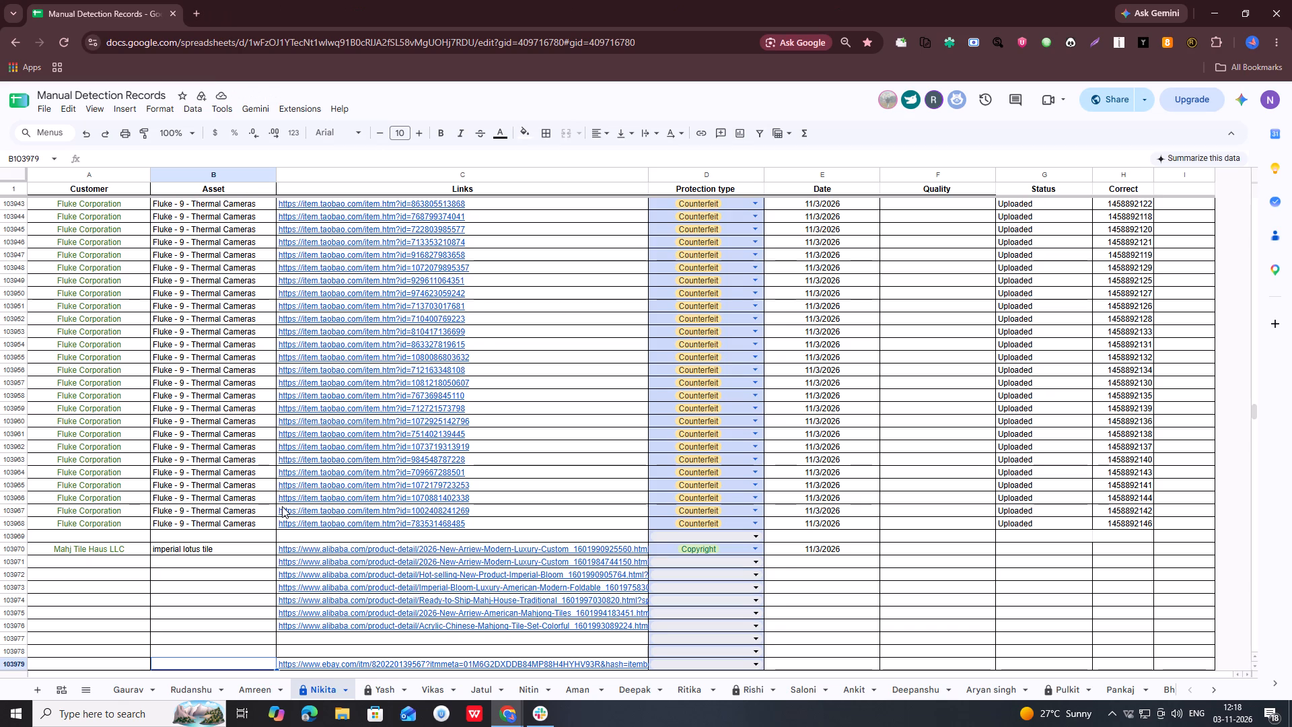
key("ctrl+v")
key("Down")
key("Right")
Return to eBay and review the remaining listings on the first page of image search results.
key("alt+Tab")
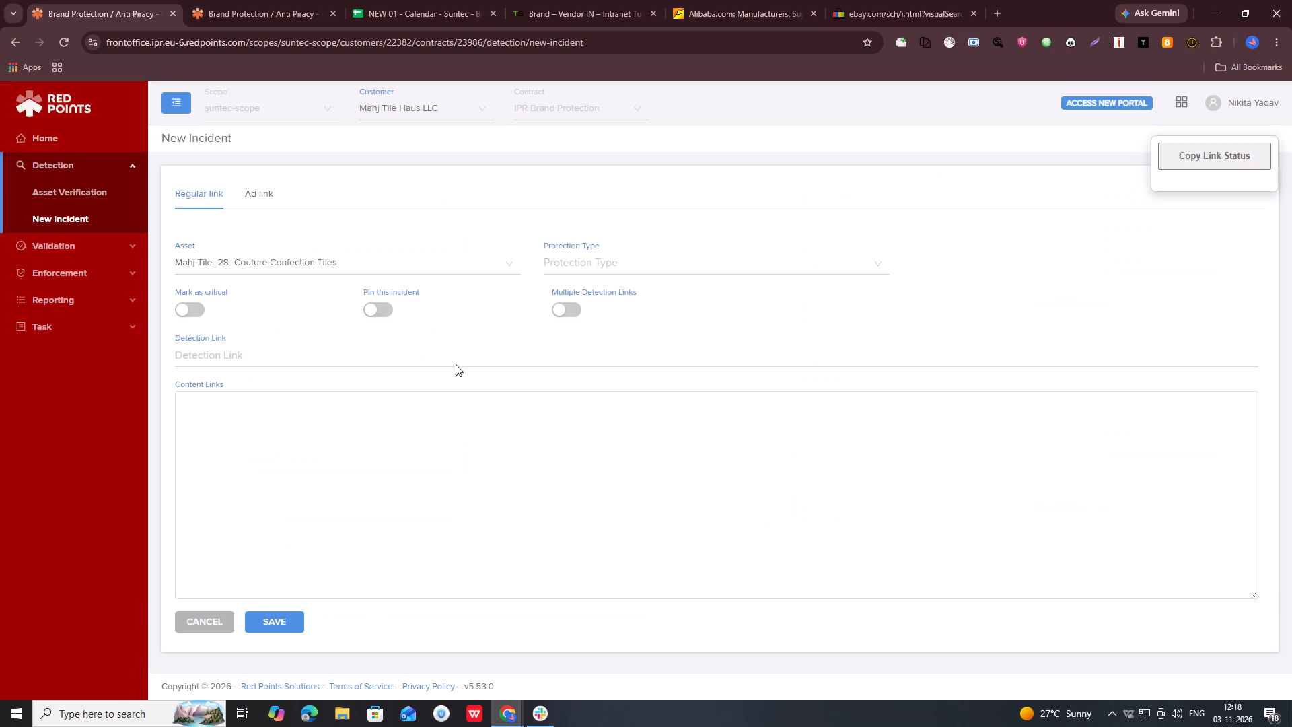
left_click(902, 0)
scroll(392, 410, "down", 6)
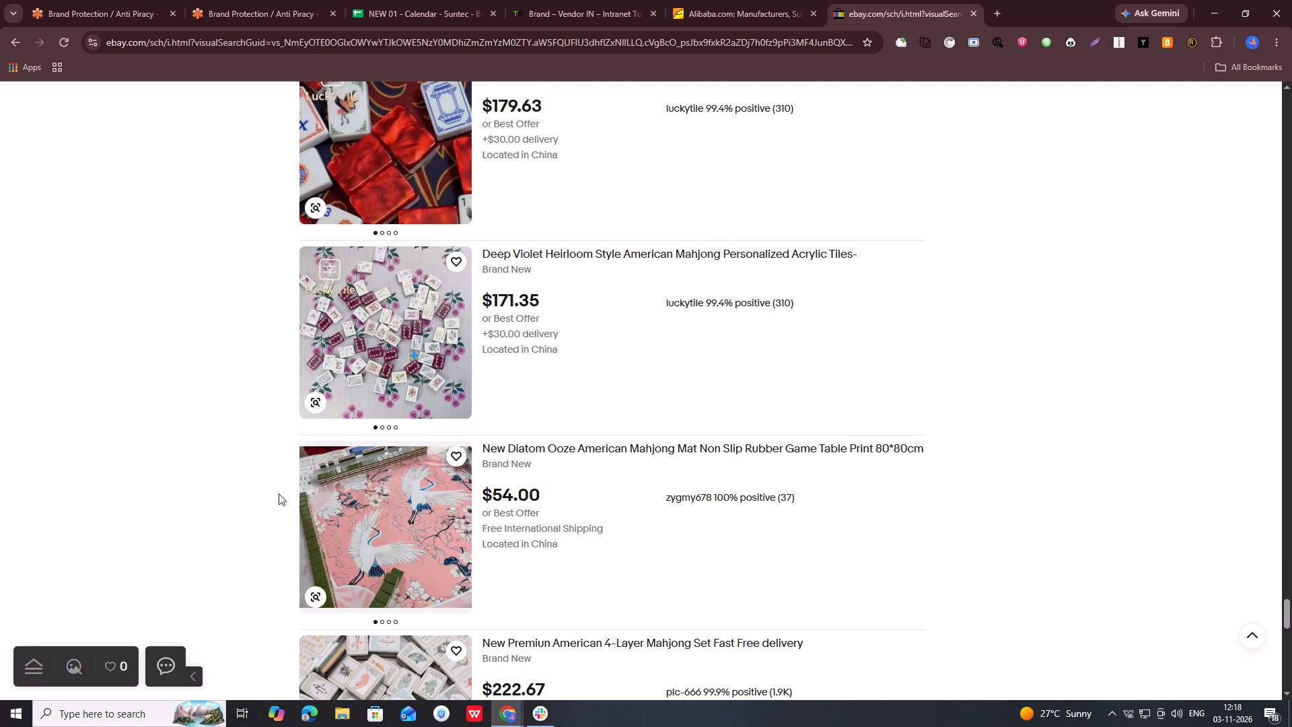
scroll(610, 561, "down", 6)
scroll(544, 539, "down", 7)
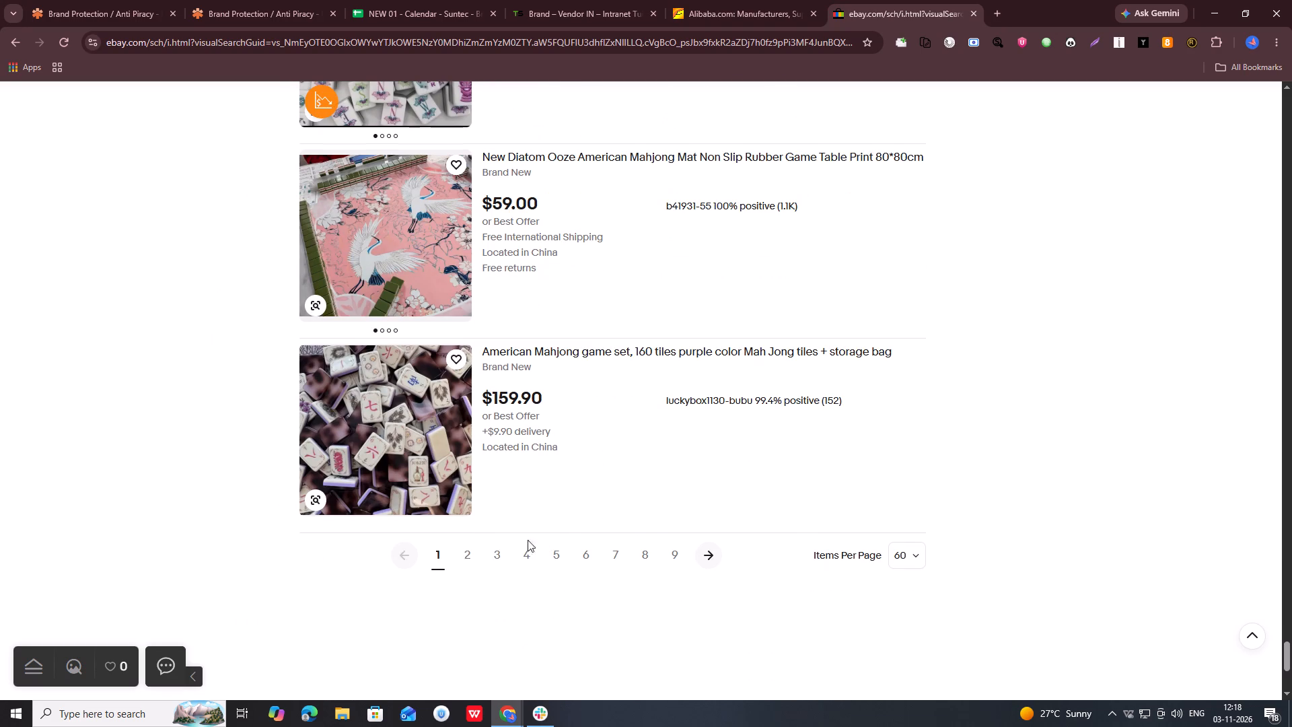
Open the second page of eBay's image search results and look through its listings for infringing mahjong sets.
left_click(474, 557)
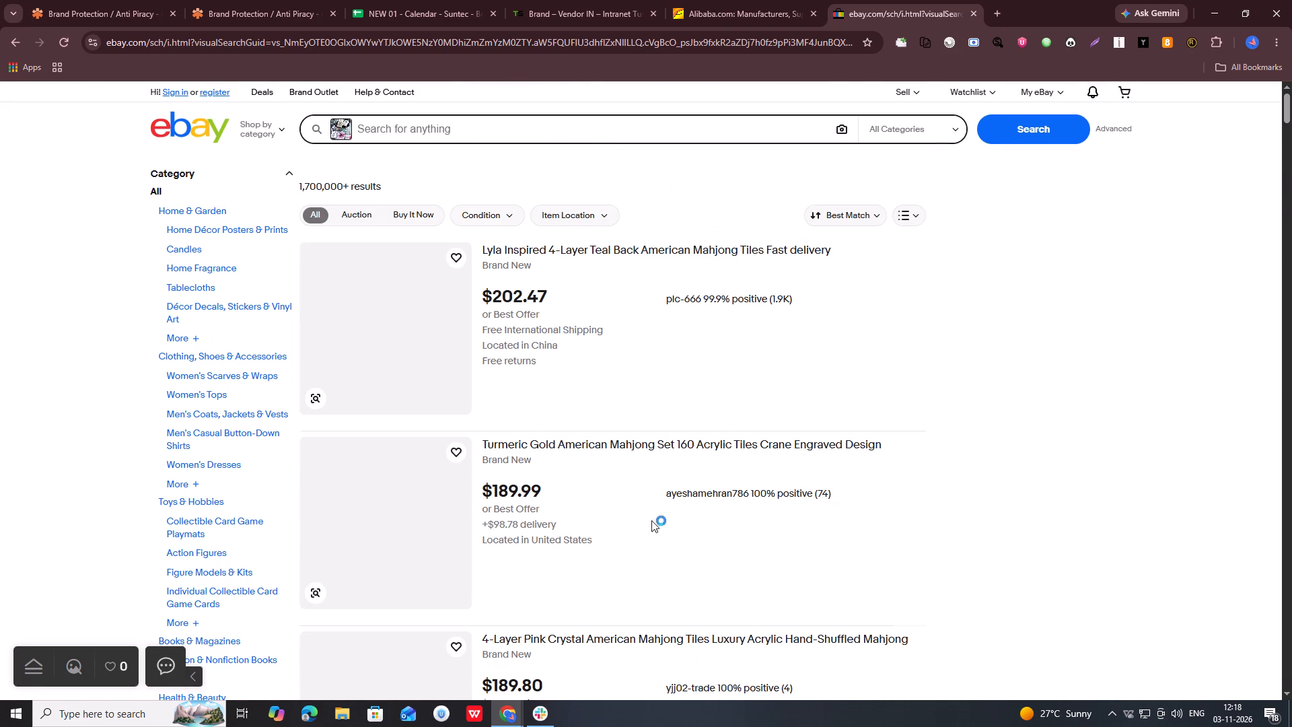
scroll(349, 517, "down", 17)
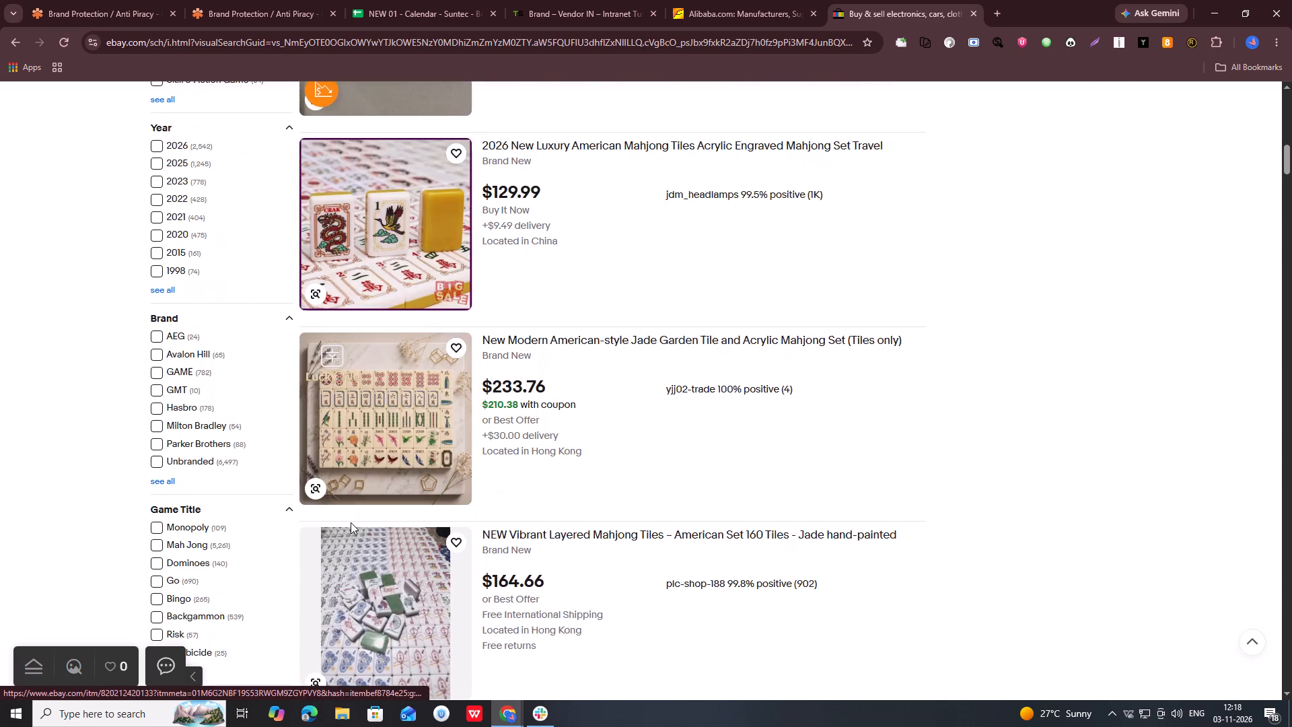
scroll(351, 522, "down", 16)
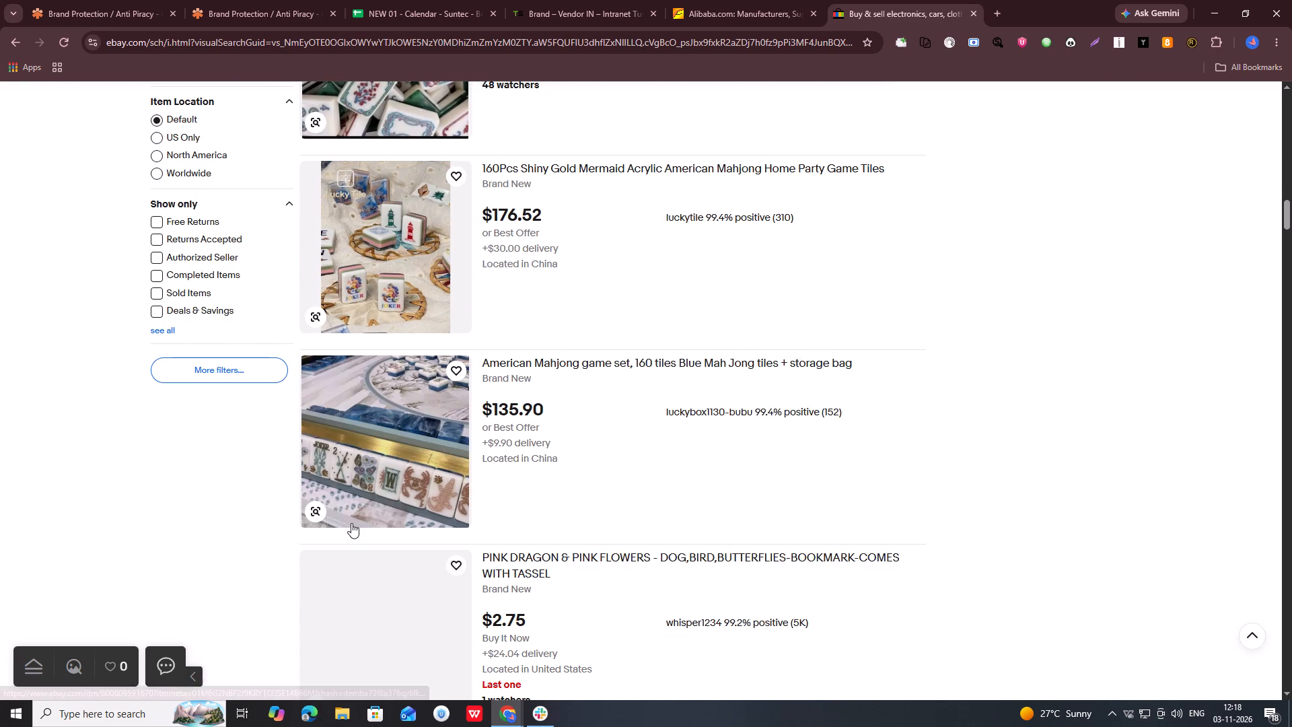
scroll(351, 523, "down", 7)
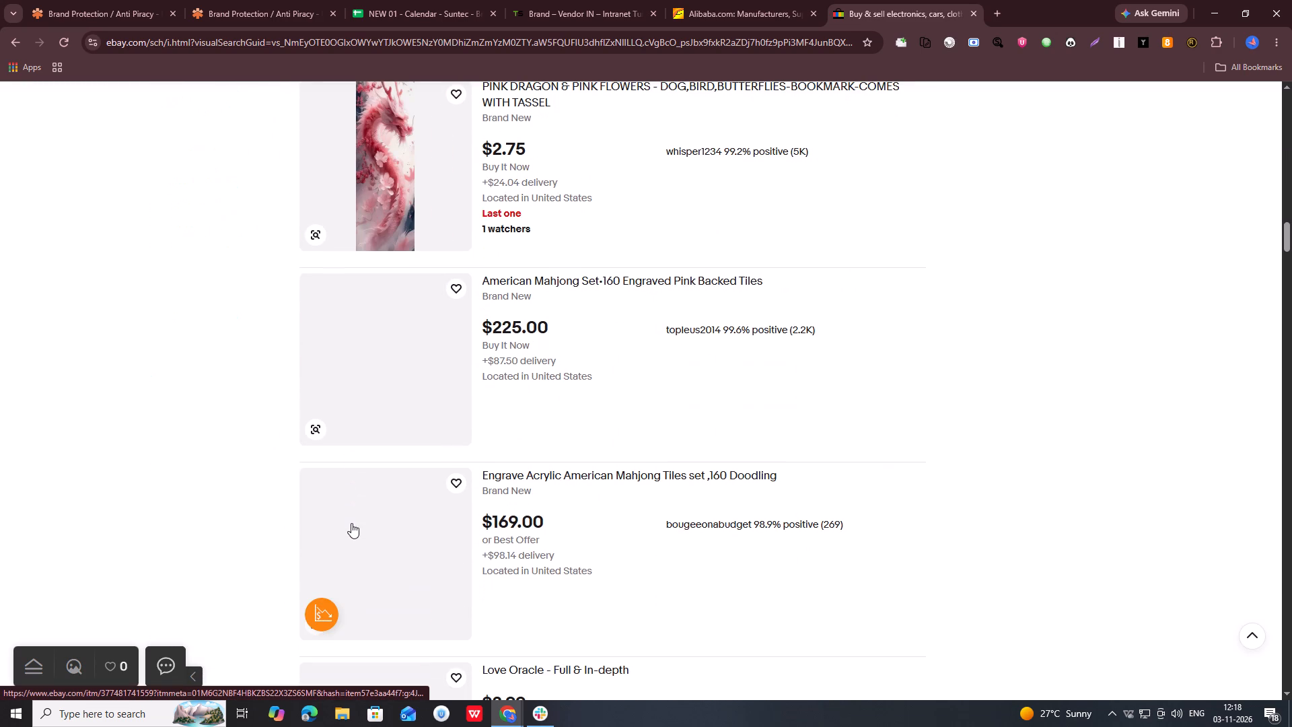
scroll(351, 523, "down", 11)
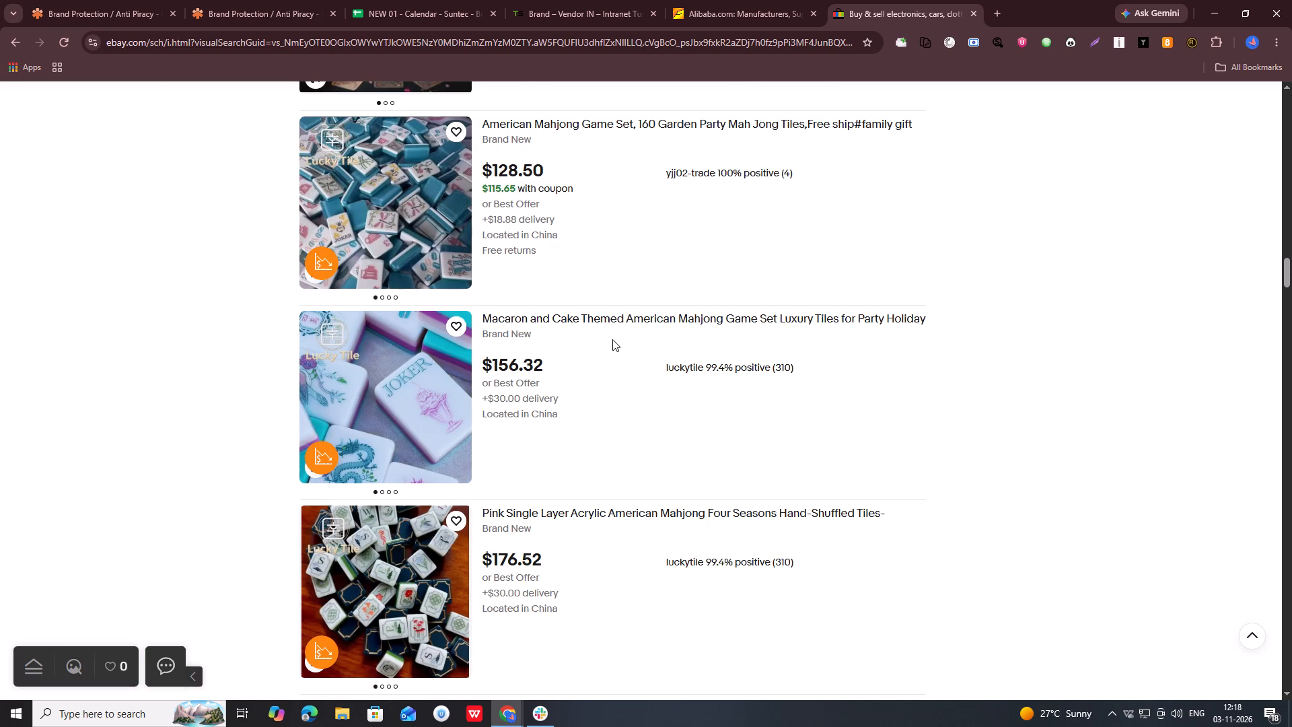
Copy the link of eBay's $156.32 Macaron and Cake Themed mahjong listing into Links cell C103980 of Manual Detection Records.
right_click(607, 323)
left_click(645, 459)
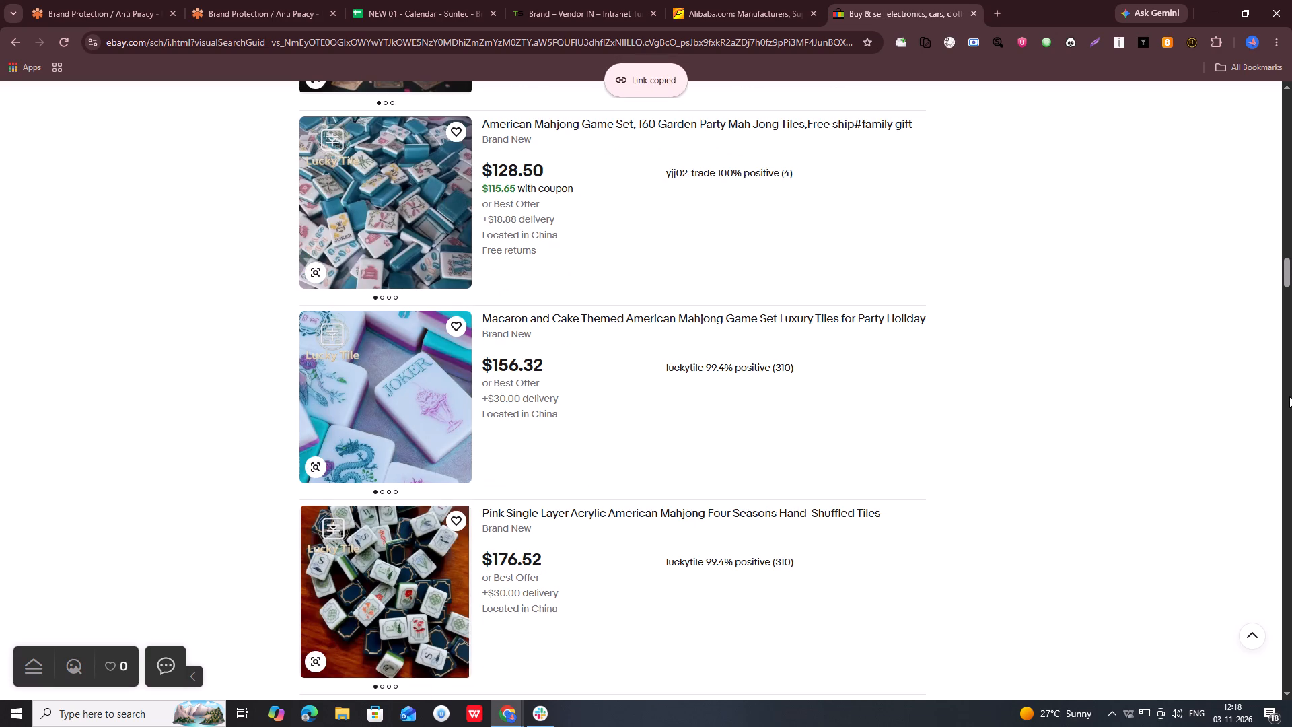
key("alt+Tab")
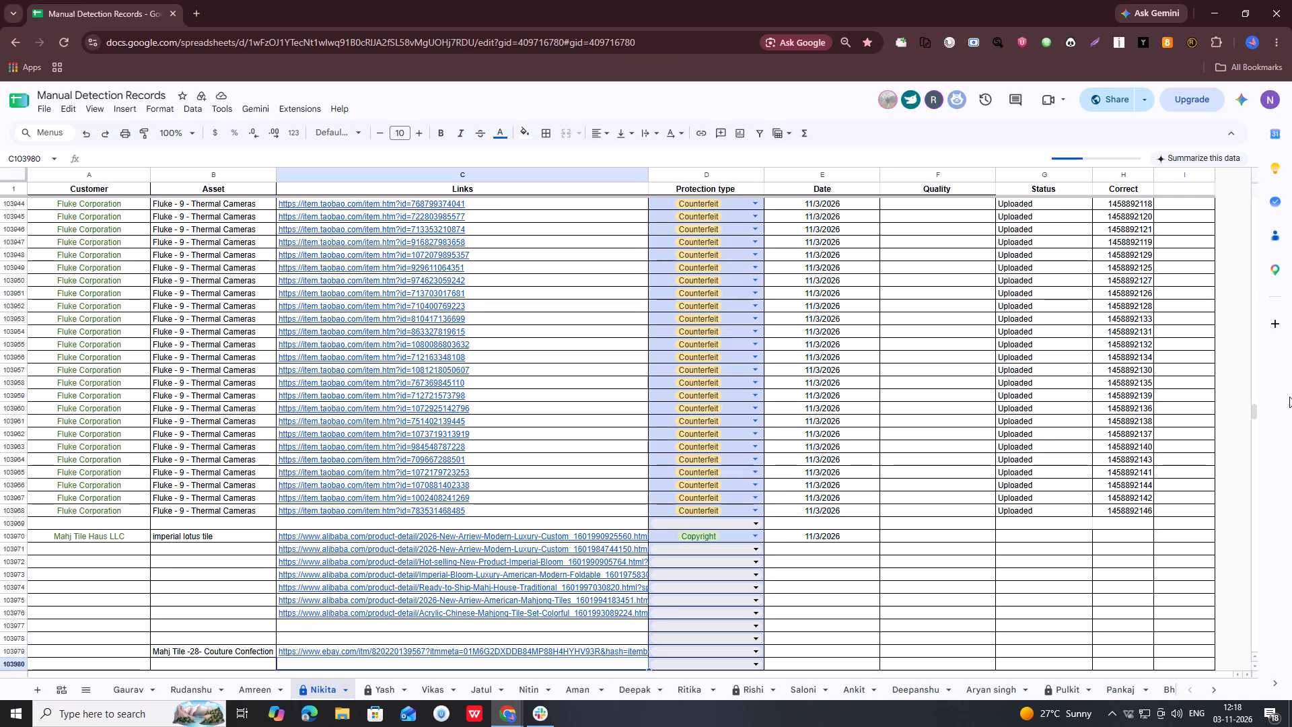
key("ctrl+v")
key("Down")
Find eBay's $137.26 Macaron Cake American Mahjong Set listing and copy its link into Links cell C103981 of Manual Detection Records.
key("alt+Tab")
key("Down")
key("Down")
key("Down")
key("Down")
key("Down")
key("Down")
key("Down")
key("Down")
key("Down")
key("Down")
key("Down")
key("Down")
key("Down")
key("Down")
key("Down")
key("Down")
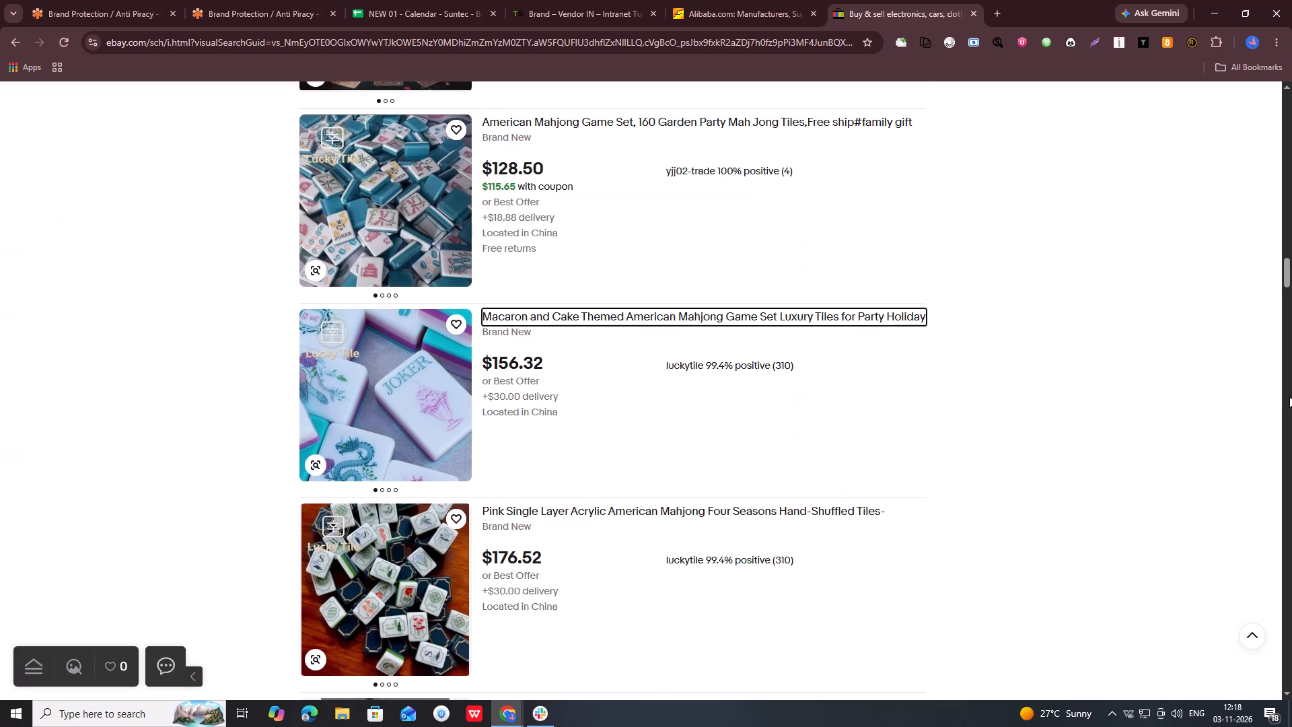
key("Down")
key("Down")
key("Down")
key("Down")
key("Down")
key("Down")
key("Down")
key("Down")
key("Down")
key("Down")
key("Down")
key("Down")
key("Down")
key("Down")
key("Down")
key("Down")
key("Down")
key("Down")
key("Down")
key("Down")
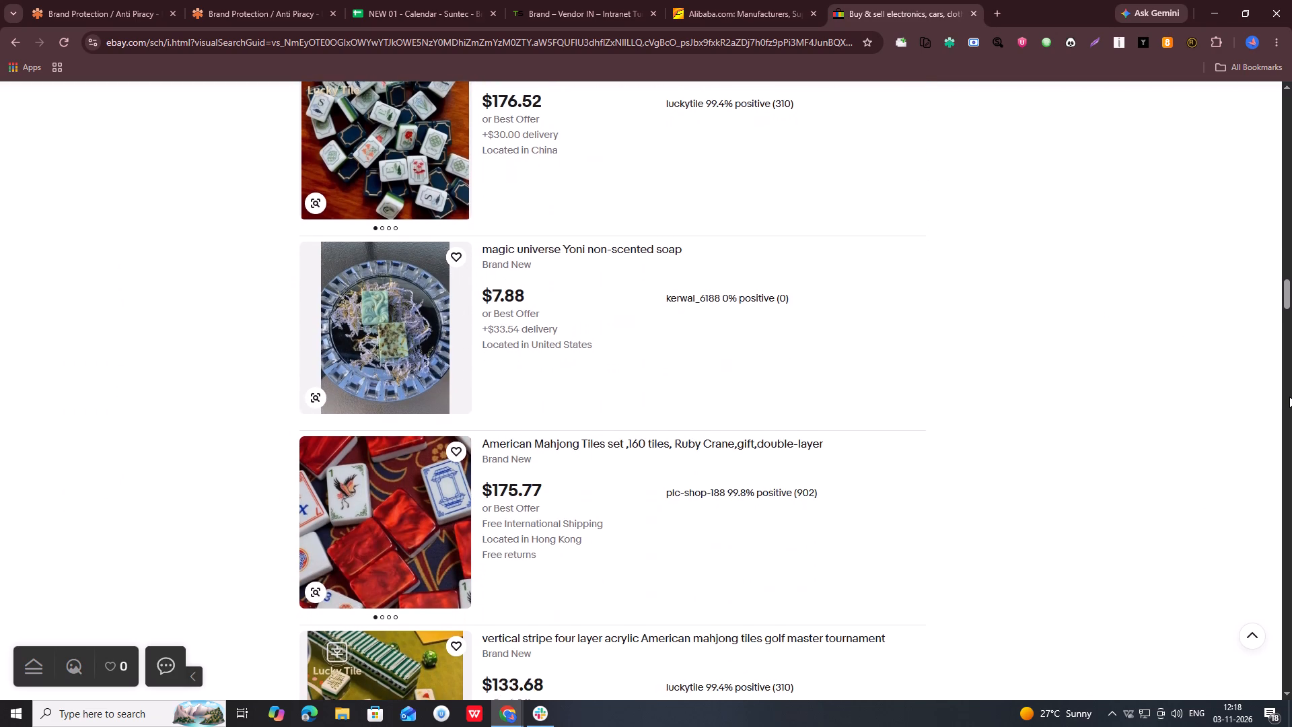
key("Down")
key("Down")
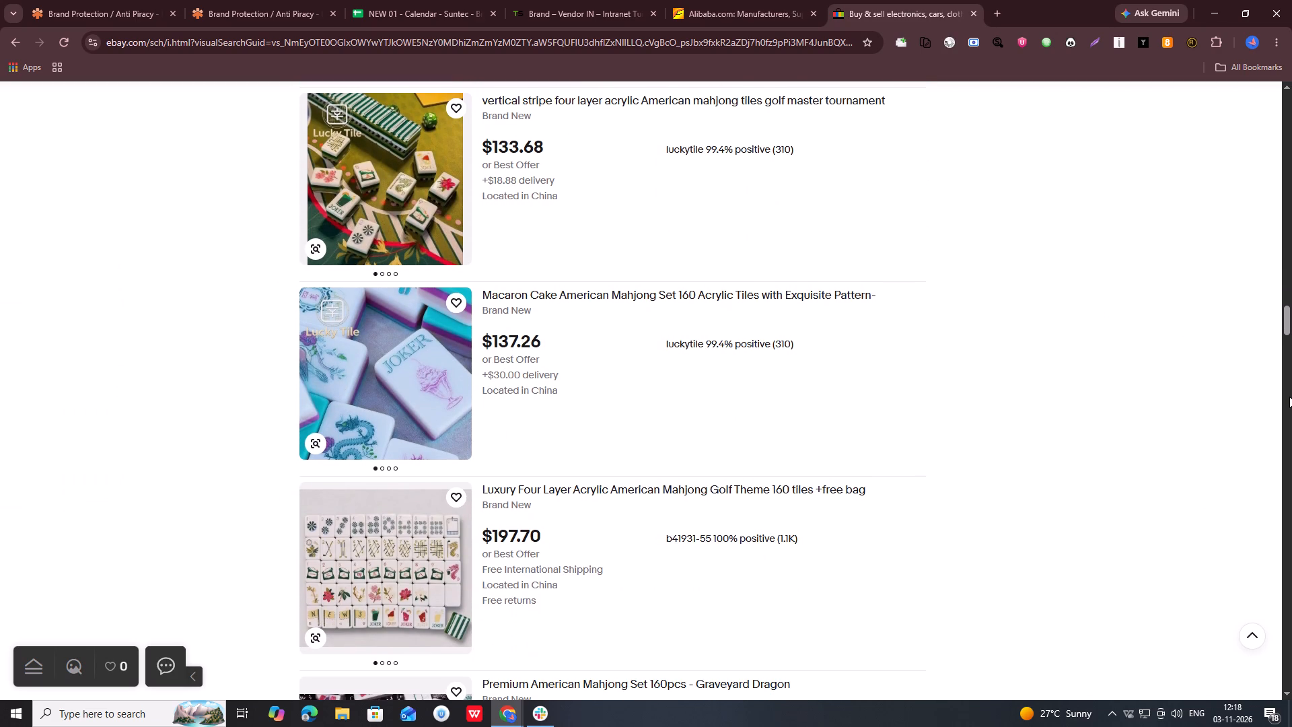
right_click(612, 297)
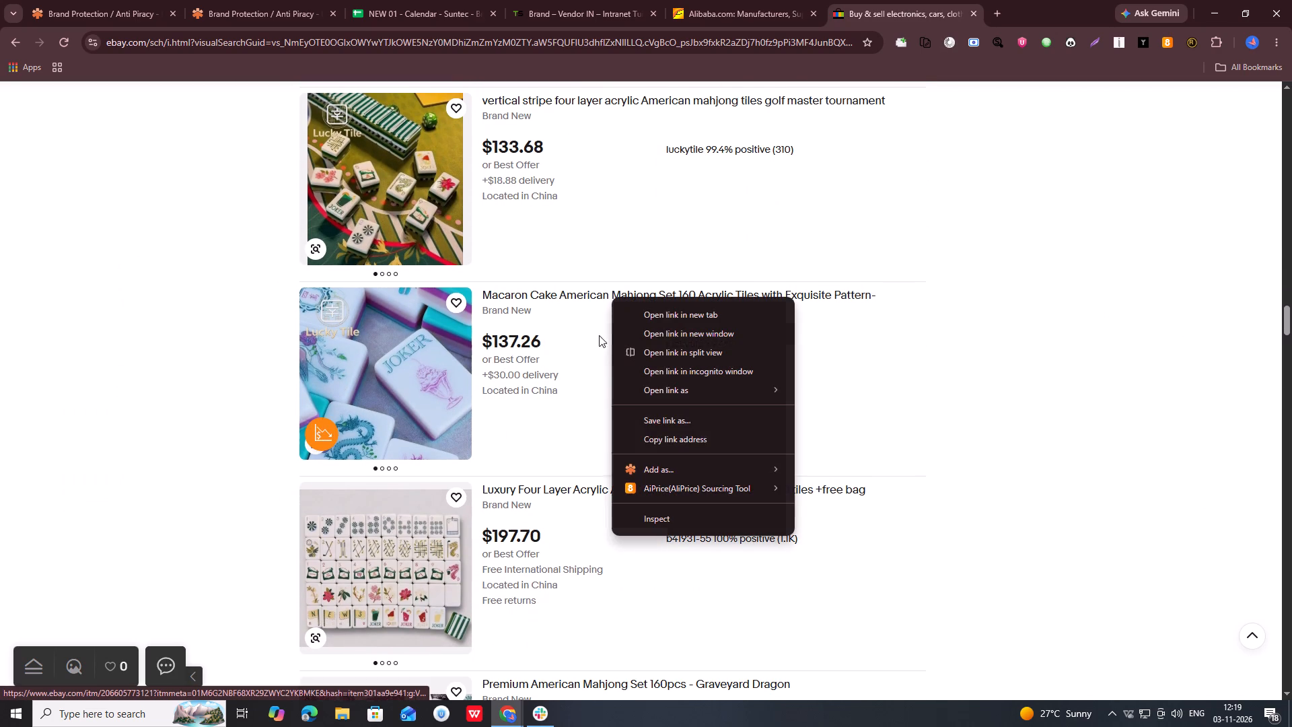
left_click(645, 438)
key("alt+Tab")
key("ctrl+v")
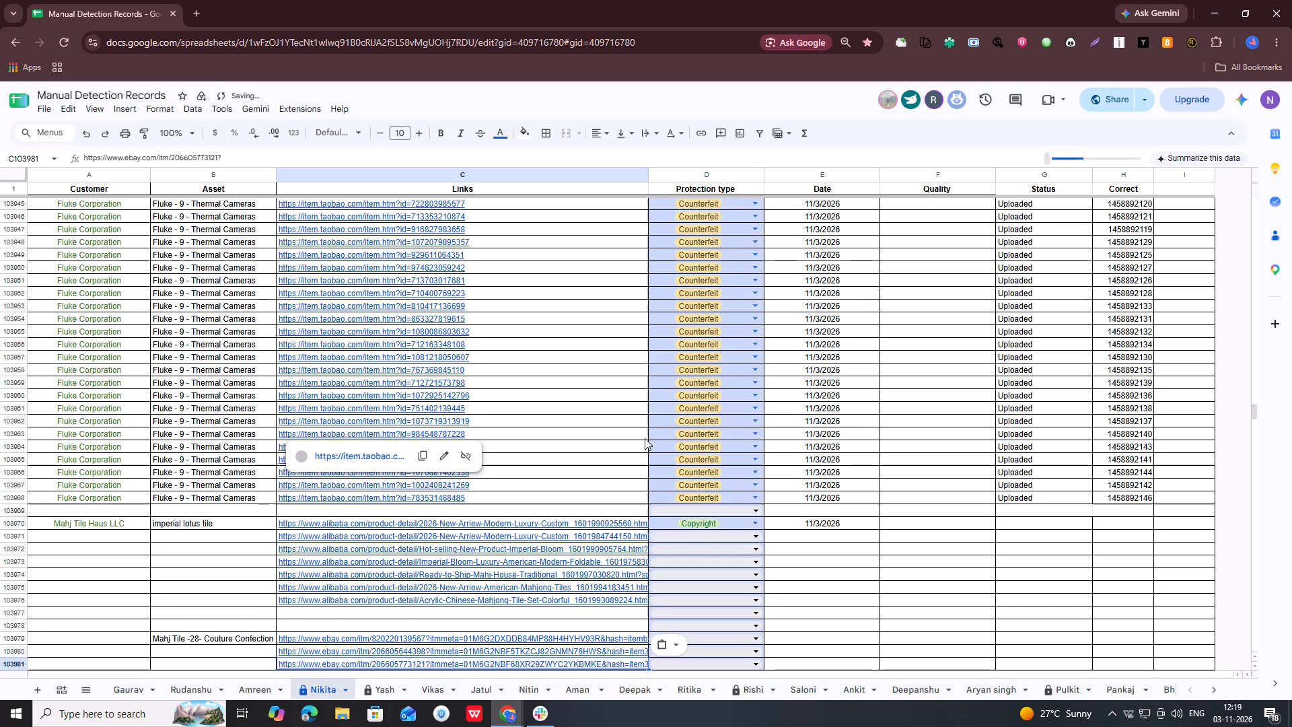
key("Down")
Return to eBay and look through the further listings on the second results page for more infringing mahjong sets.
key("alt+Tab")
key("Down")
scroll(684, 454, "down", 5)
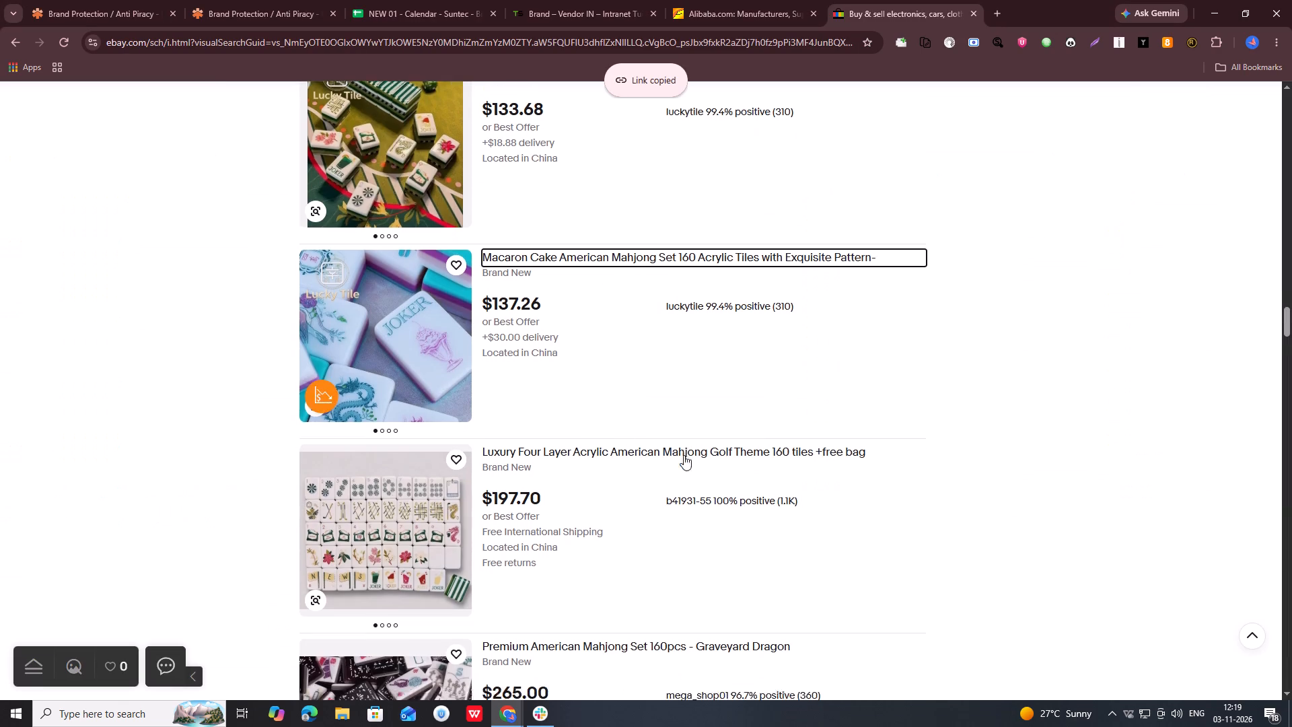
scroll(612, 493, "down", 13)
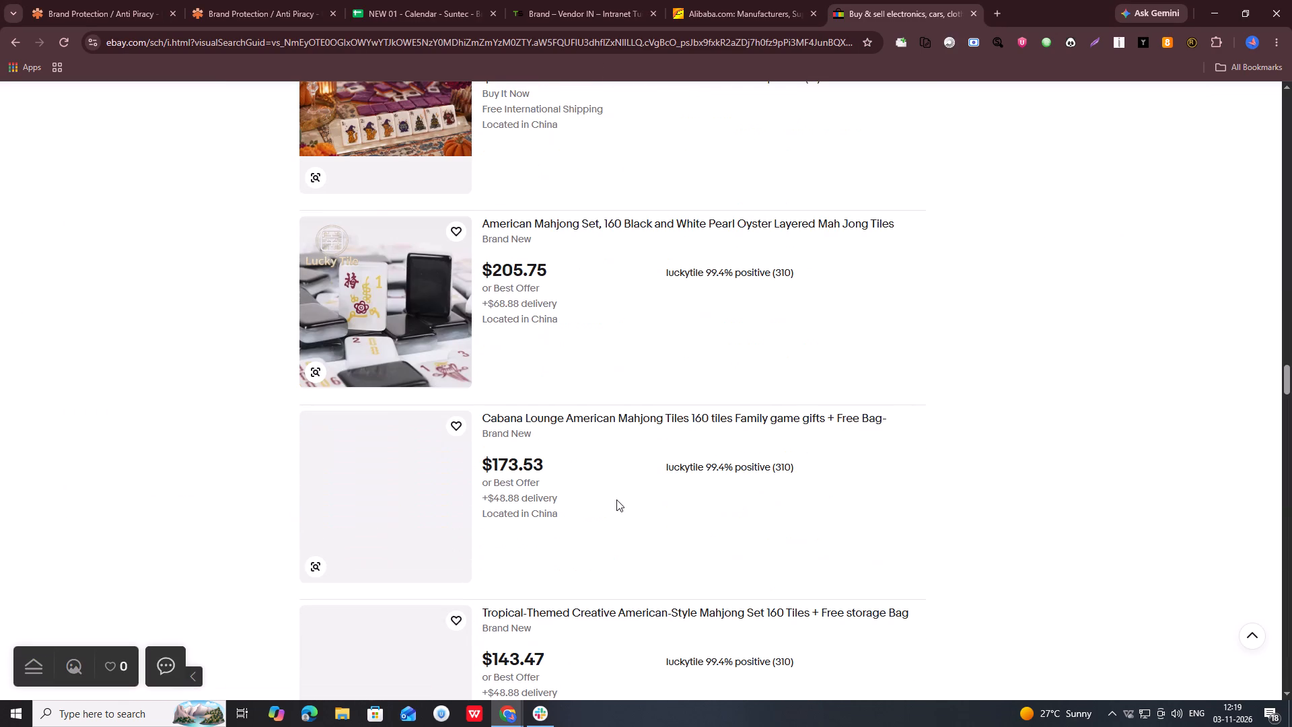
scroll(611, 472, "down", 7)
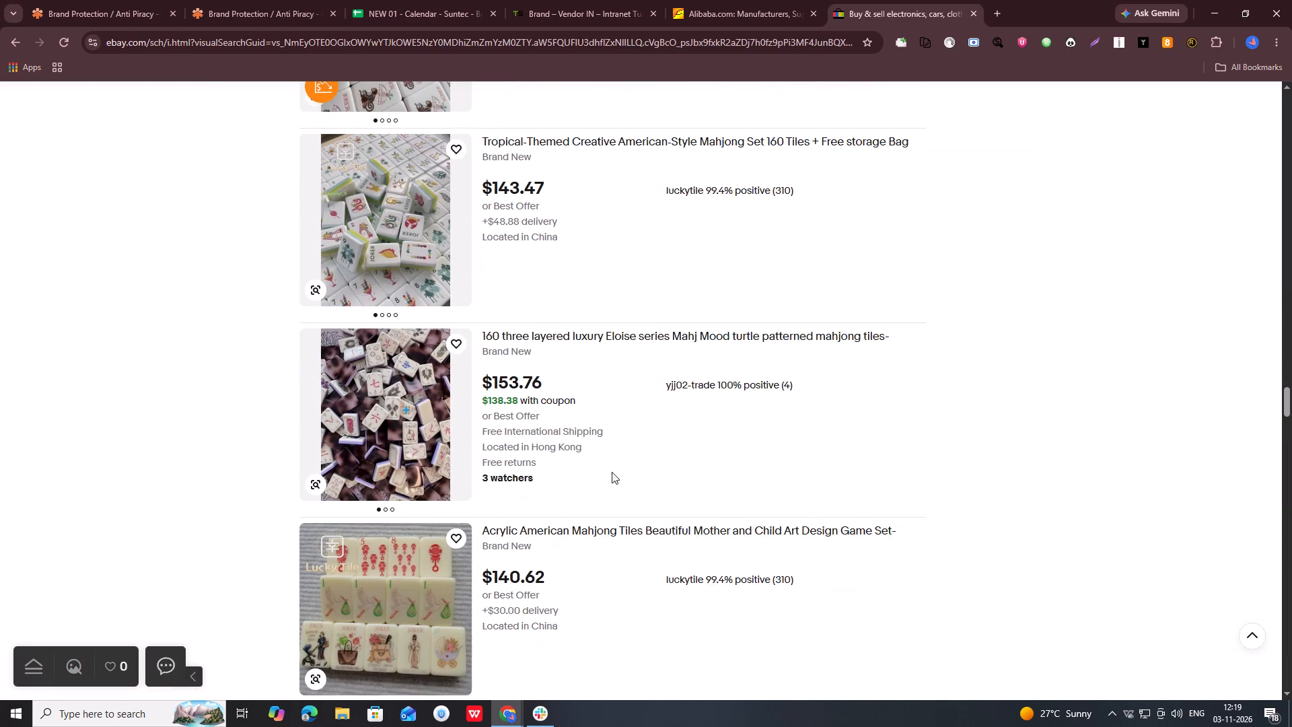
scroll(612, 472, "down", 6)
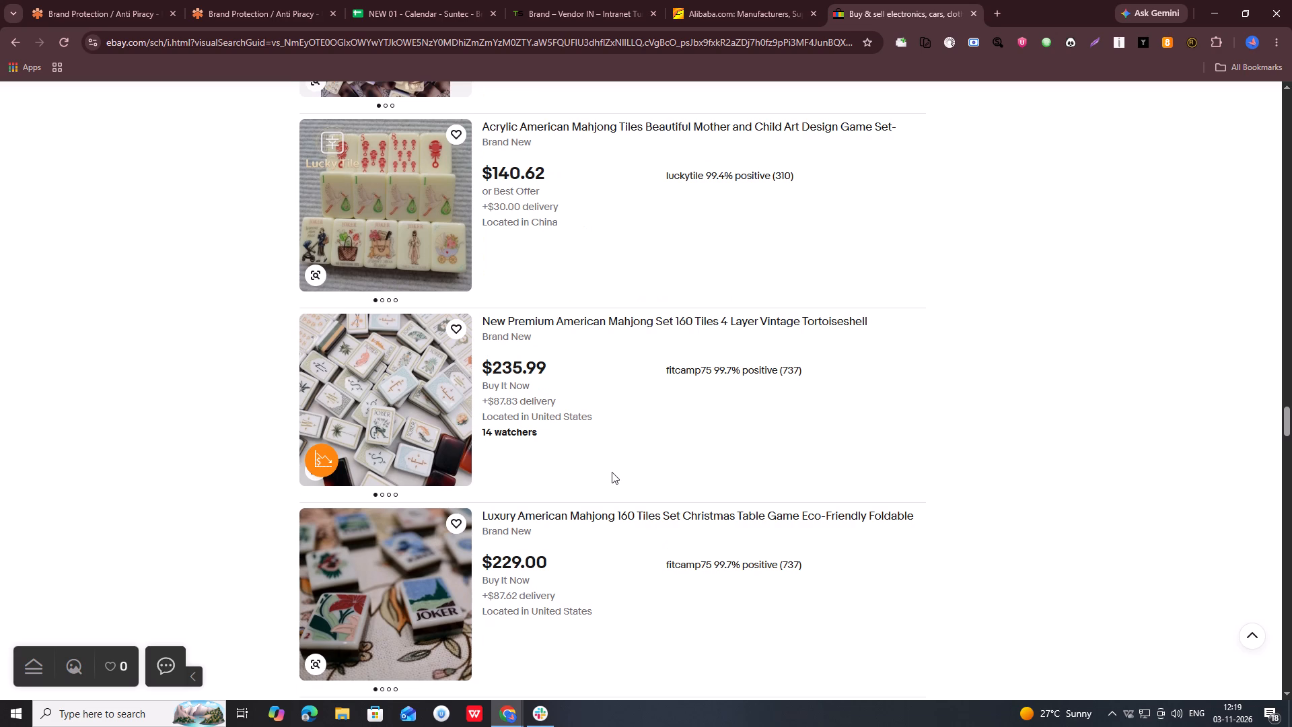
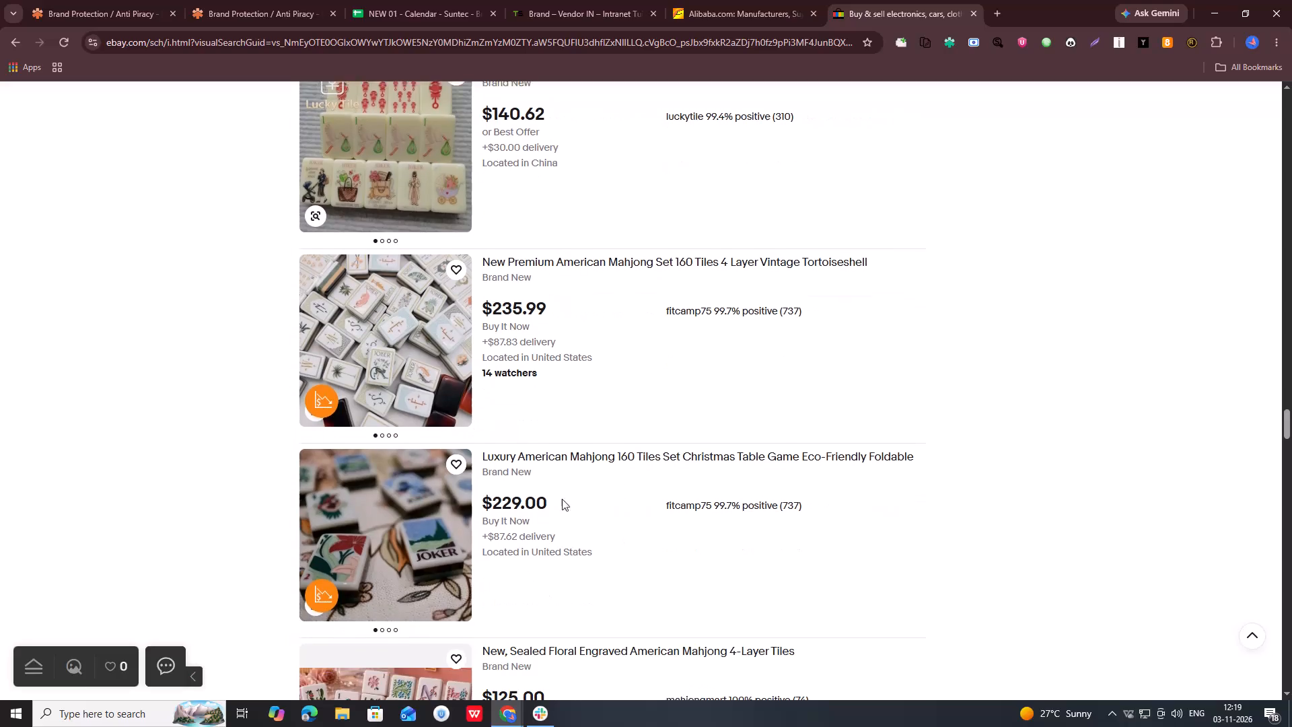
Look through the remaining listings on eBay's second results page, checking photos of the $235.99 Vintage Tortoiseshell and $176.55 Green Heron mahjong sets.
left_click(458, 328)
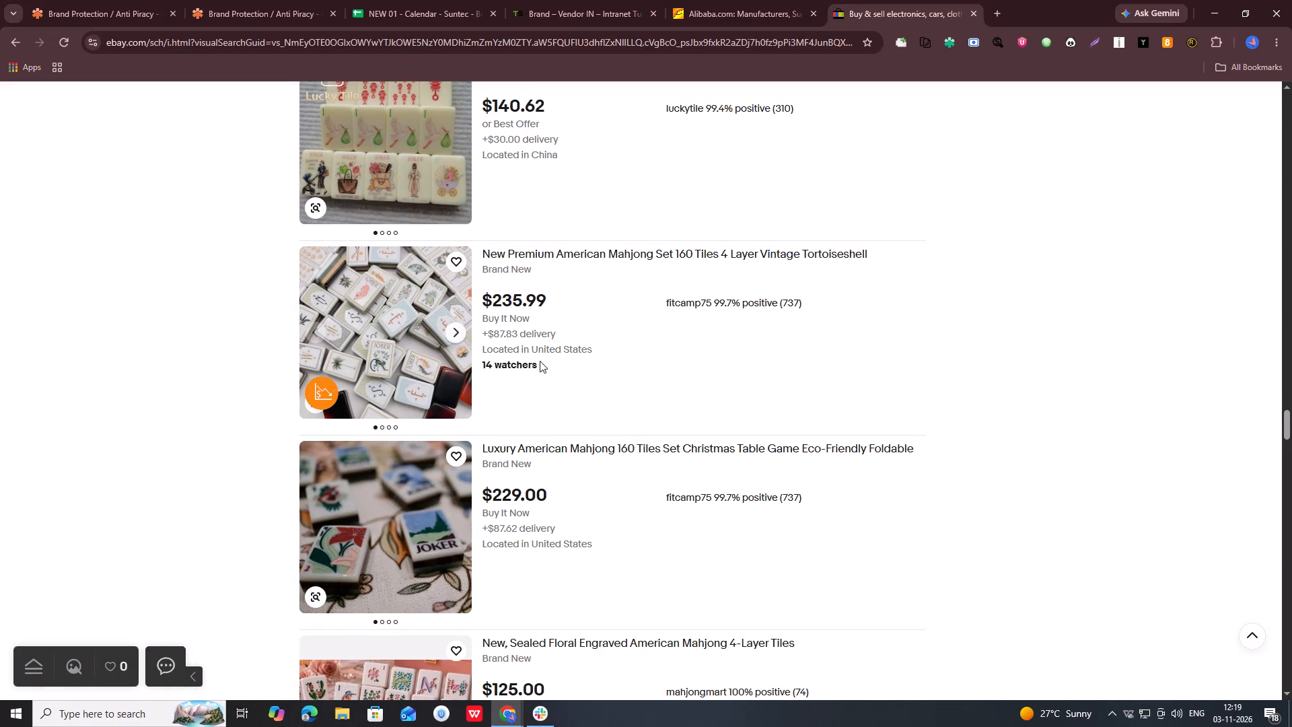
left_click(461, 333)
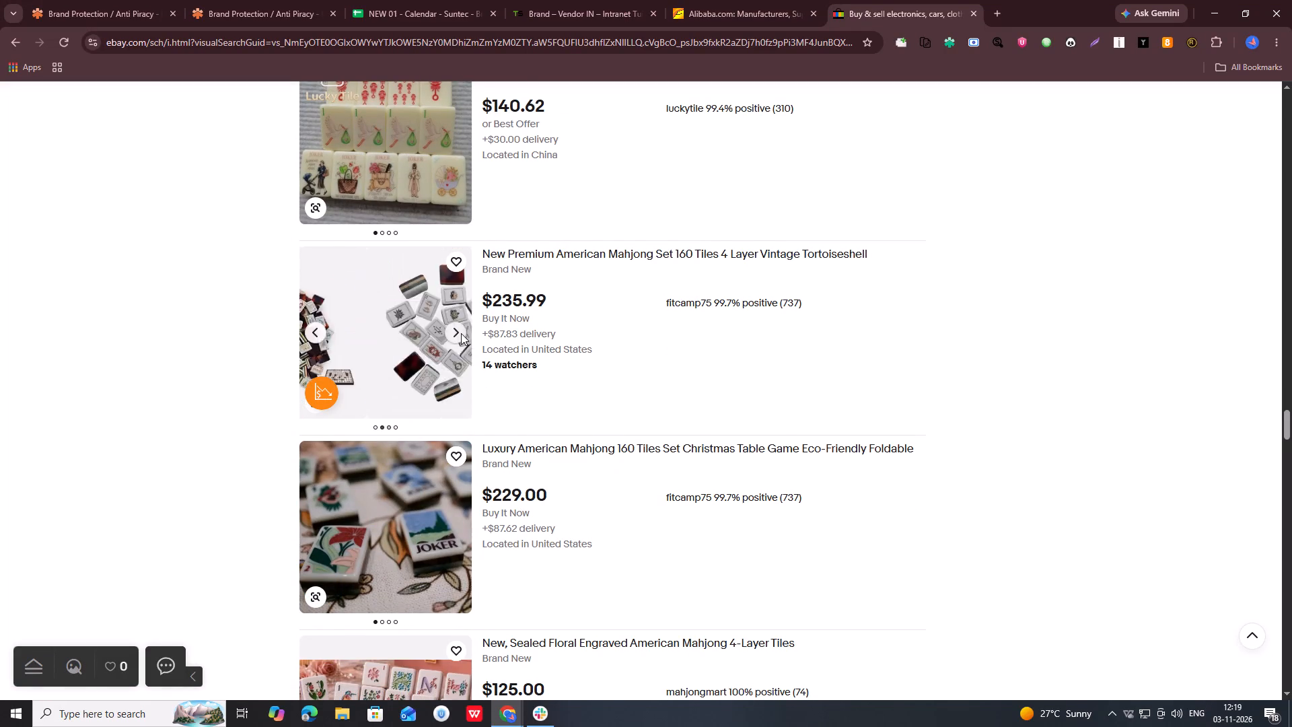
left_click(461, 333)
scroll(761, 365, "down", 5)
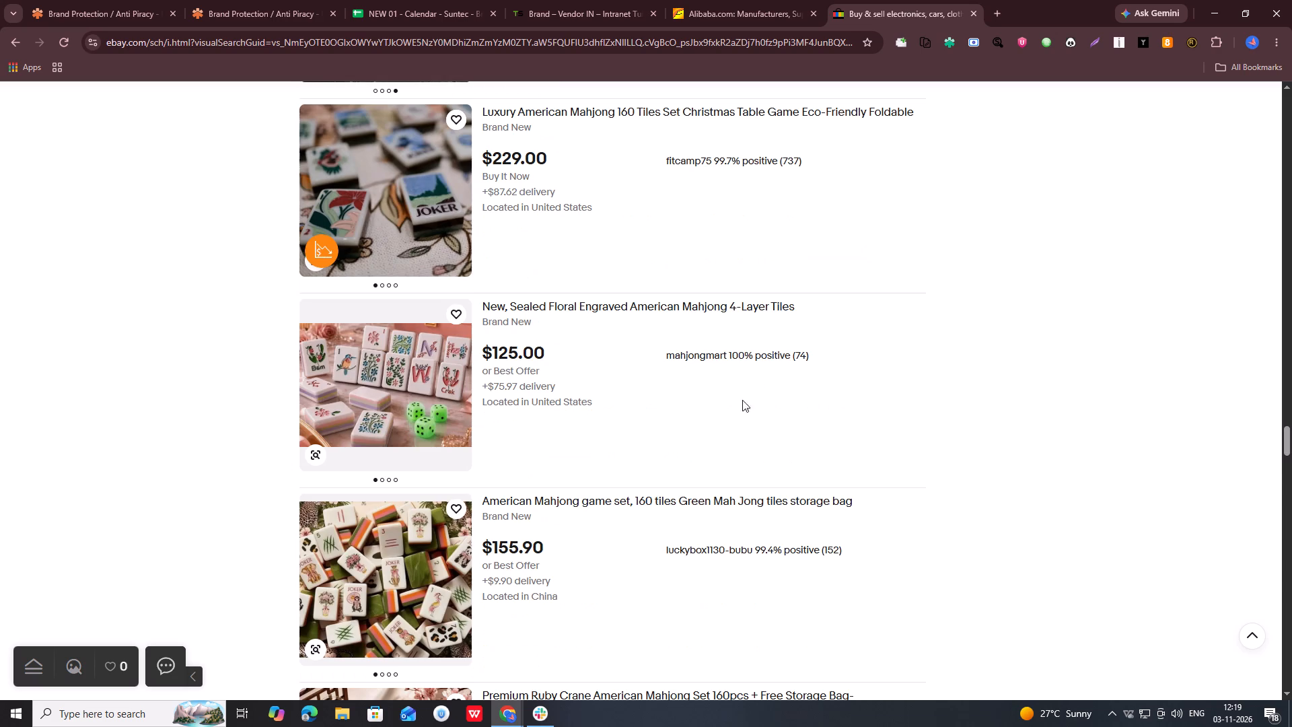
scroll(712, 433, "down", 17)
scroll(720, 428, "down", 6)
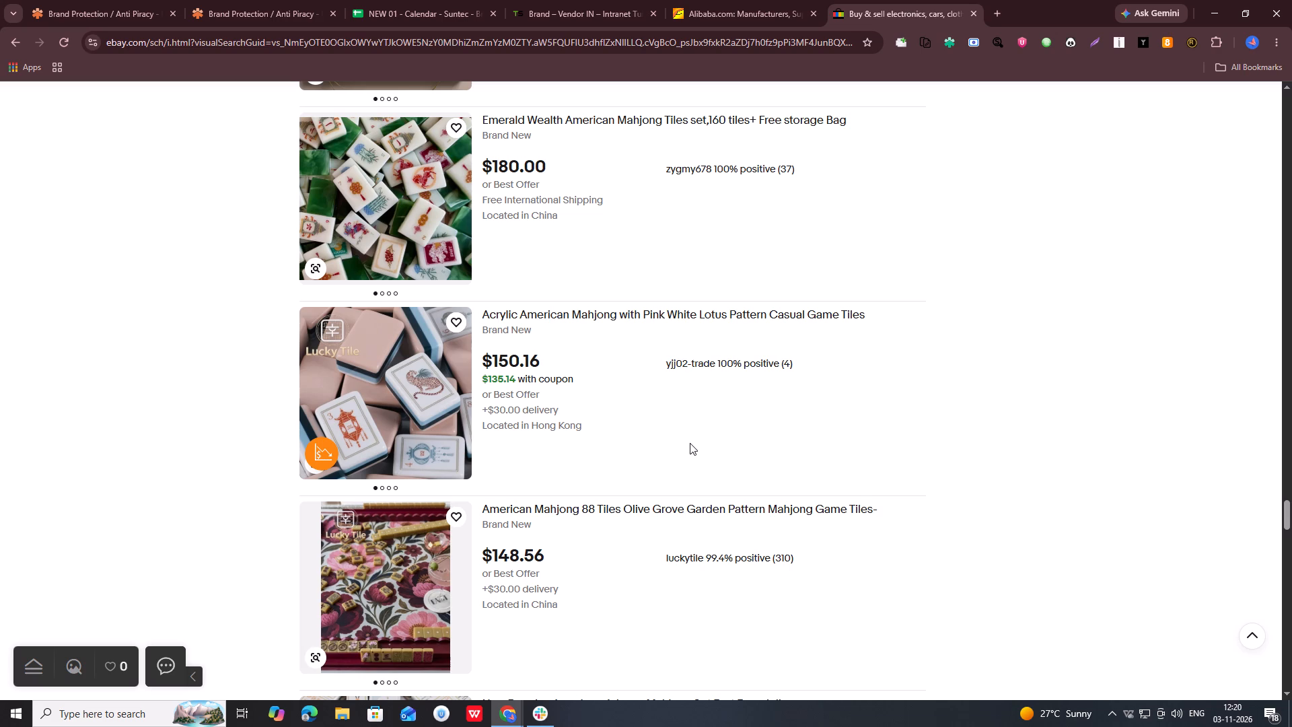
scroll(676, 413, "down", 6)
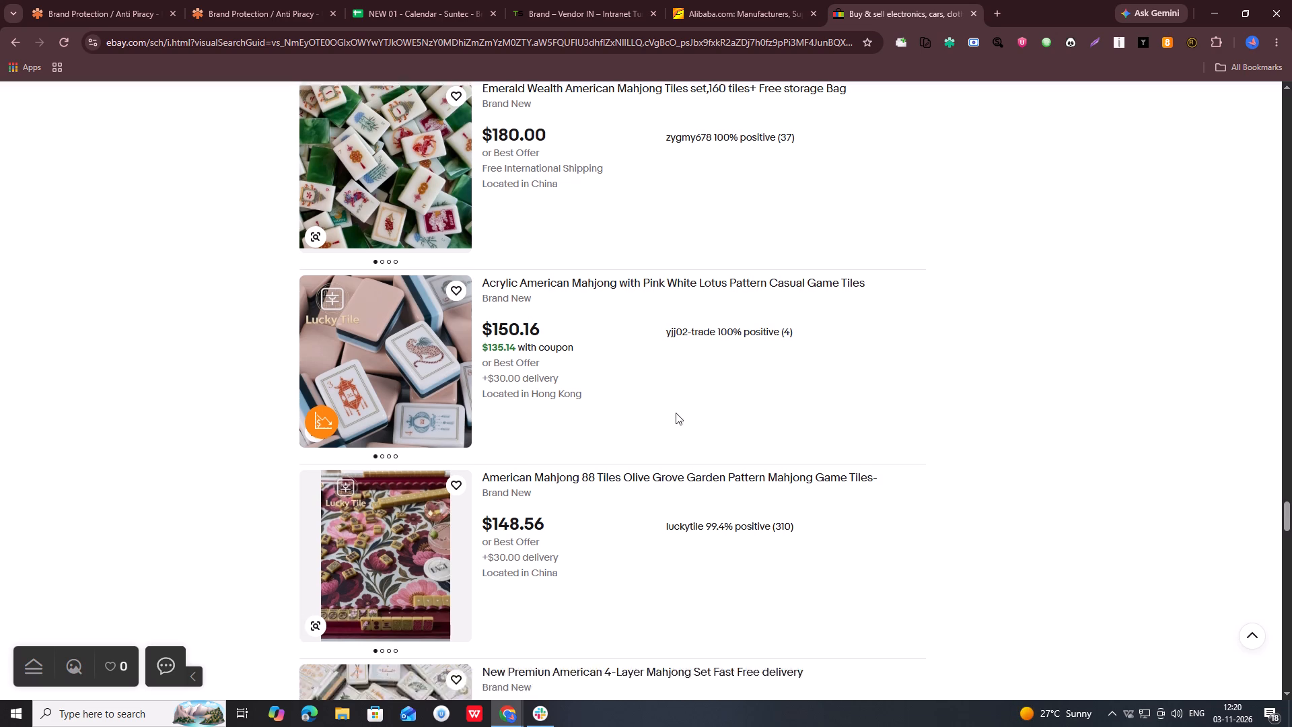
scroll(577, 434, "down", 10)
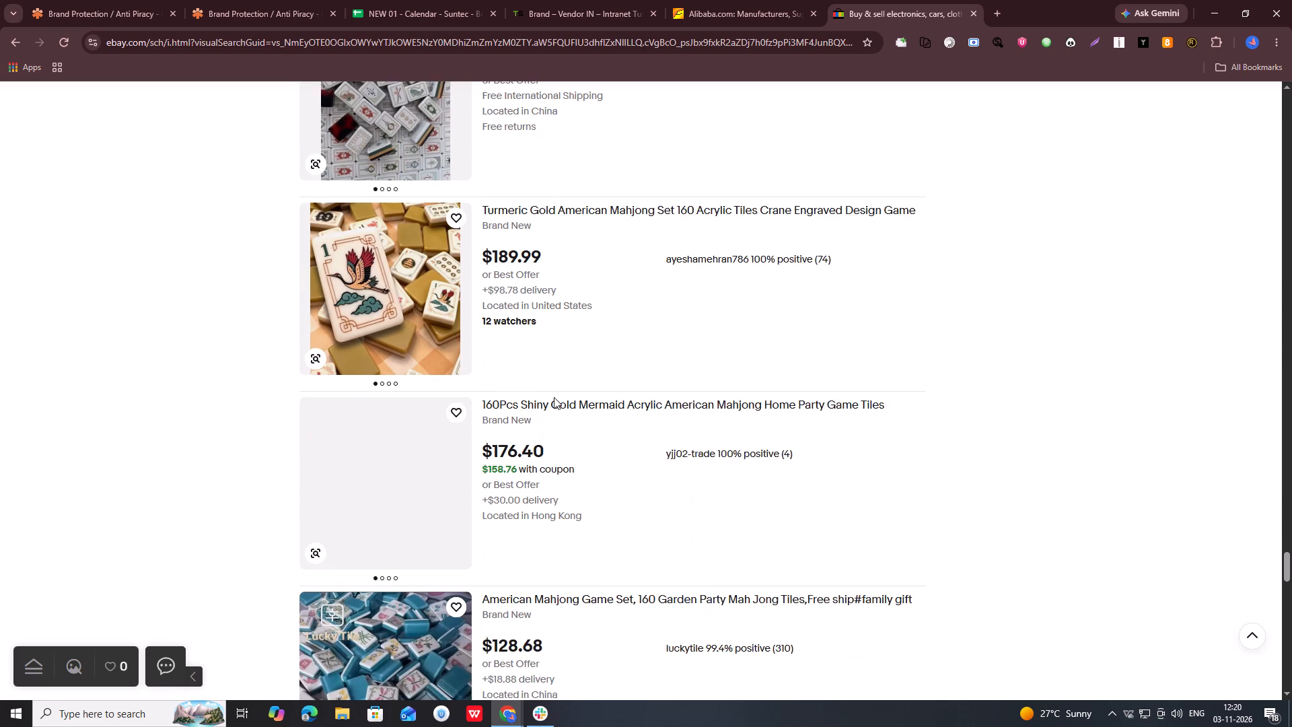
scroll(554, 397, "down", 5)
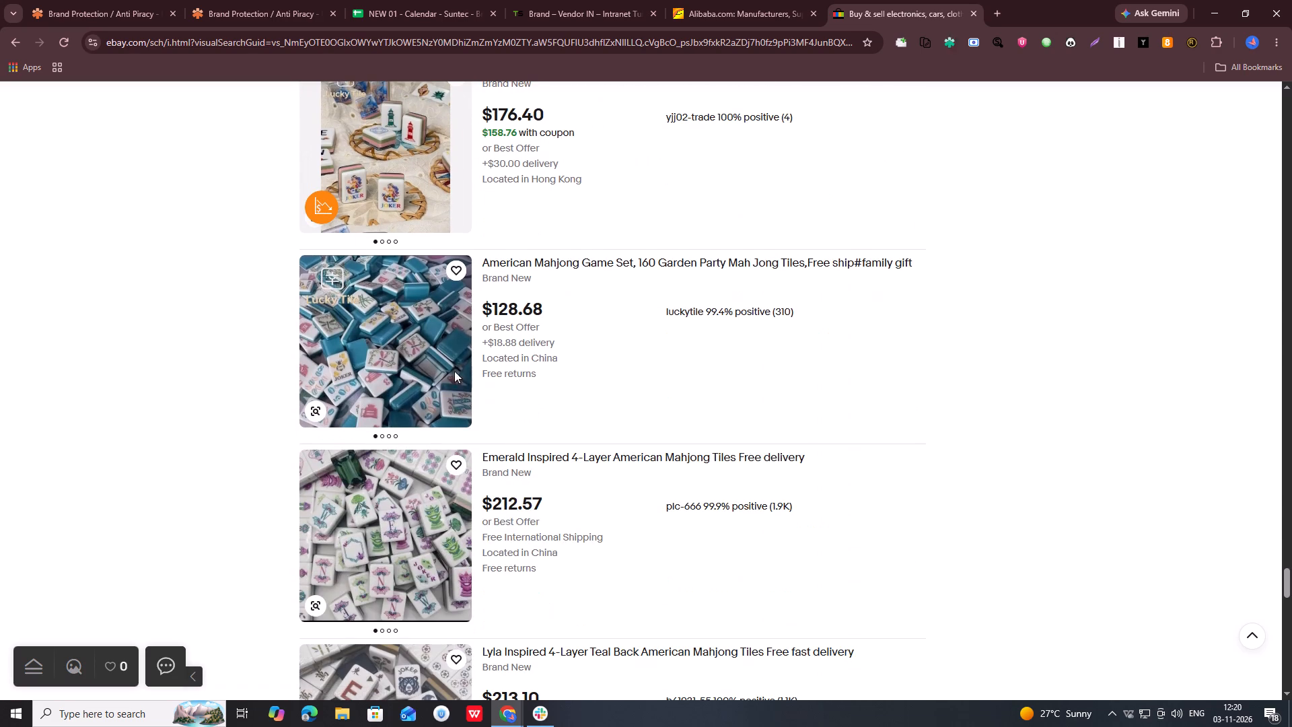
scroll(638, 397, "down", 10)
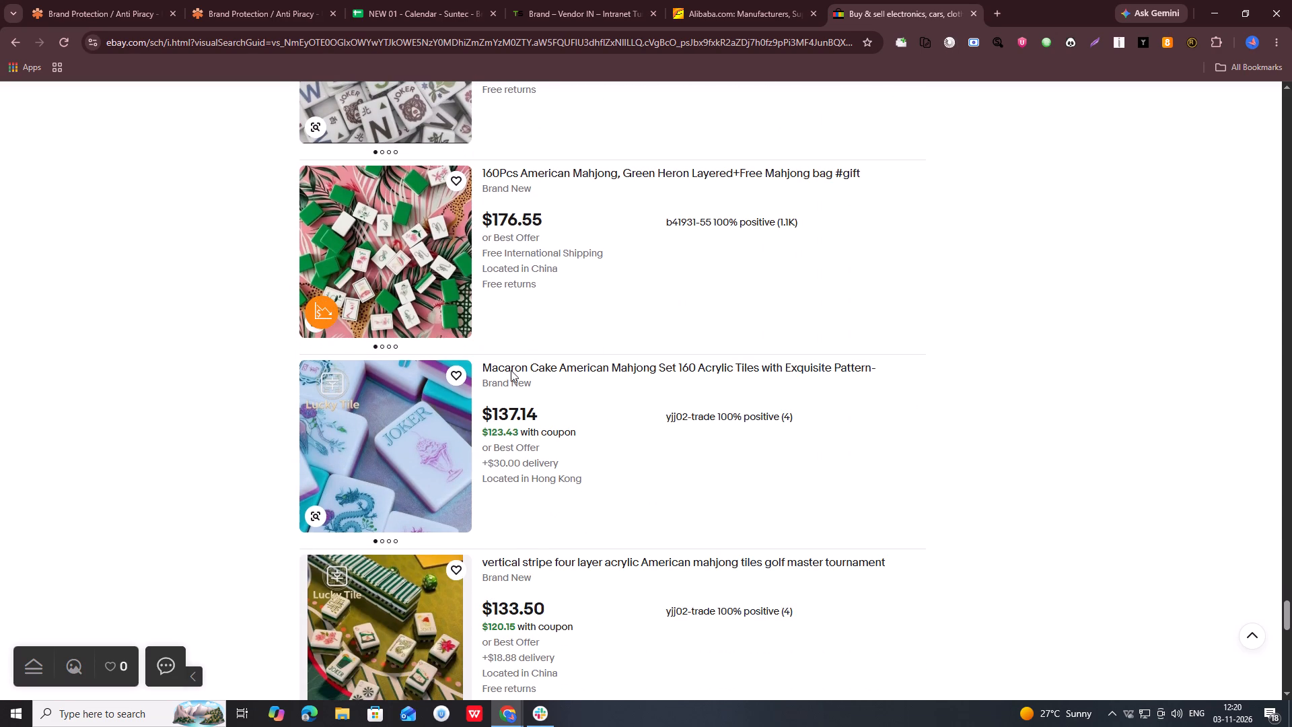
left_click(458, 251)
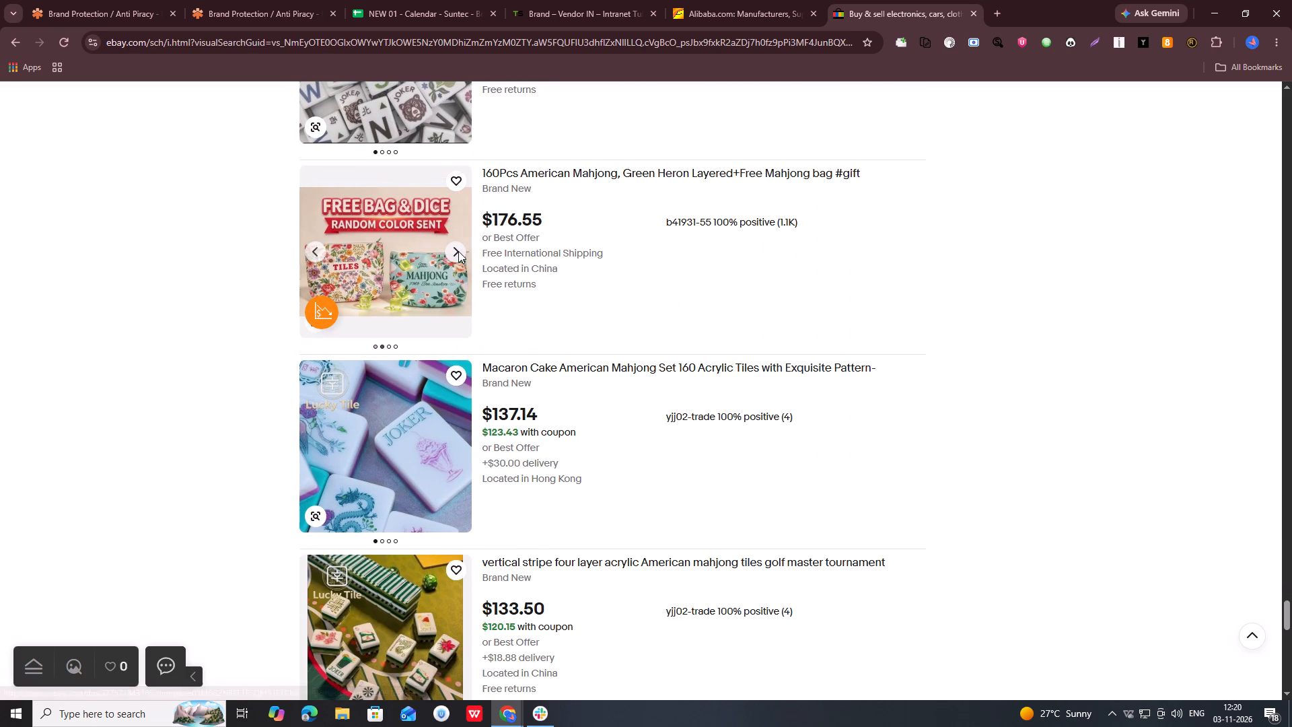
left_click(458, 251)
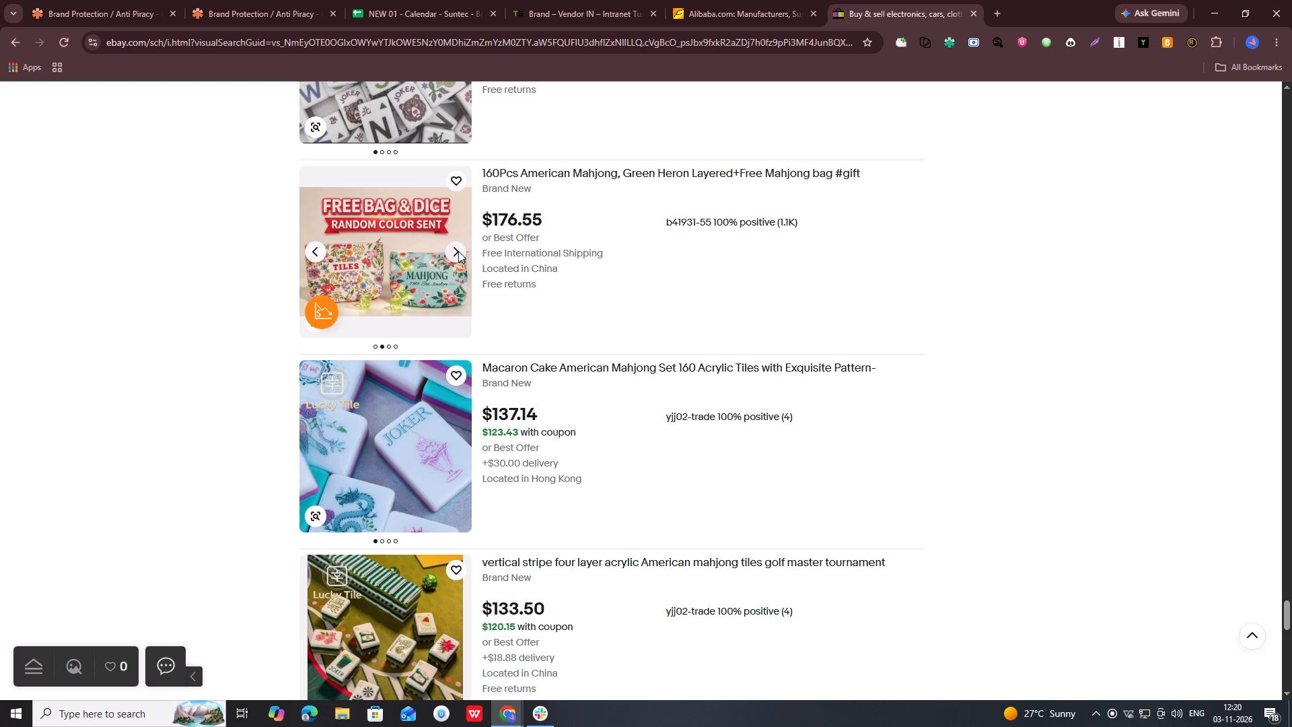
left_click(458, 251)
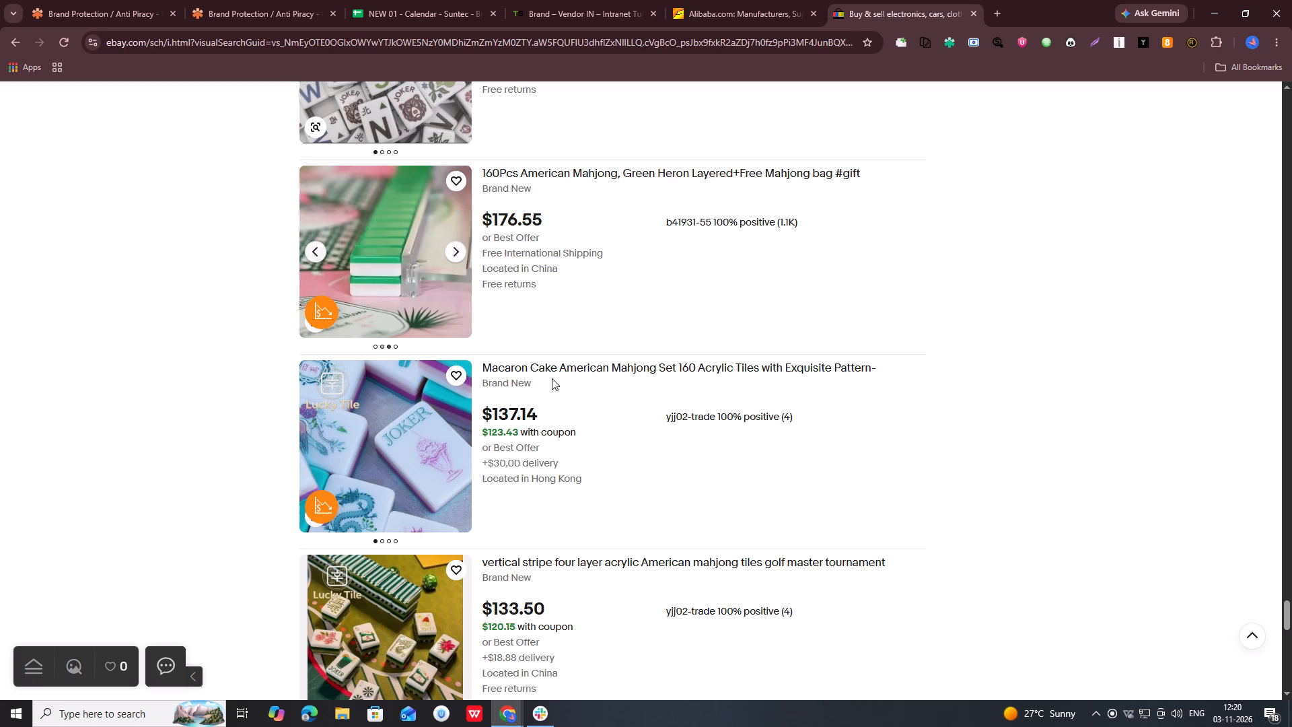
left_click(459, 252)
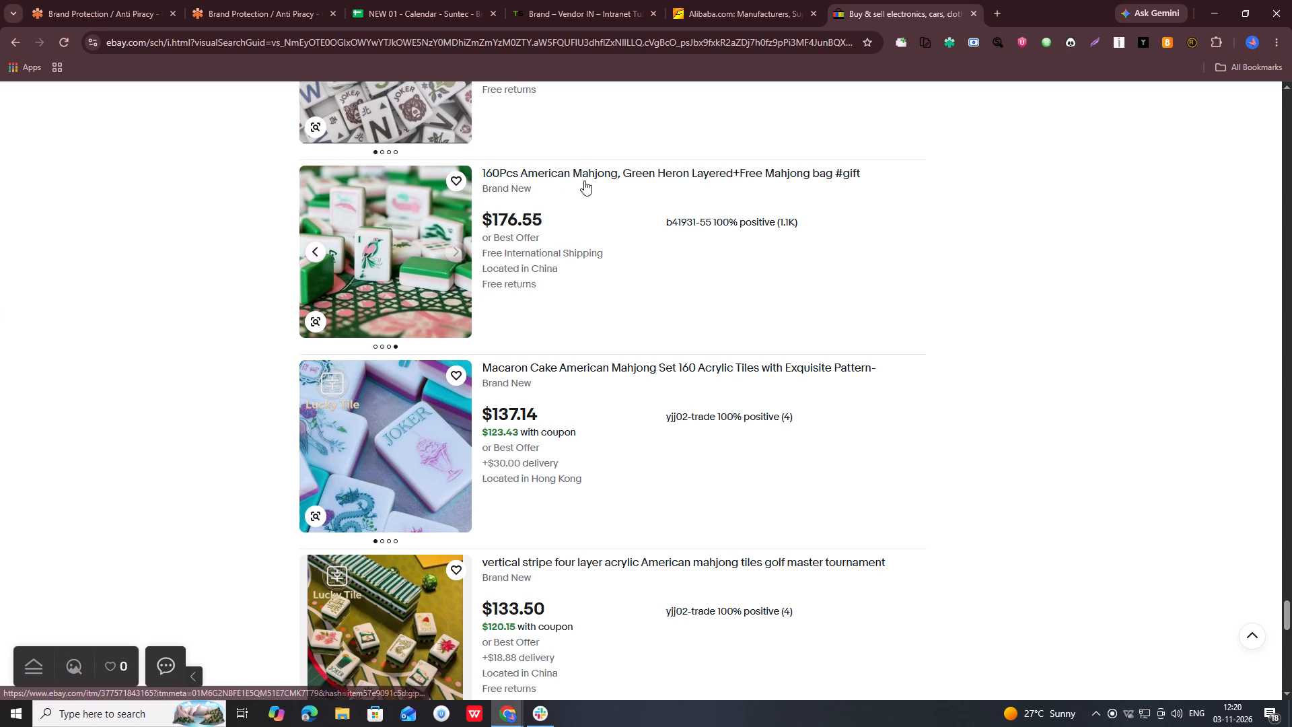
Copy the link of eBay's $137.14 Macaron Cake American Mahjong Set listing into Links cell C103982 of Manual Detection Records.
right_click(569, 363)
left_click(603, 506)
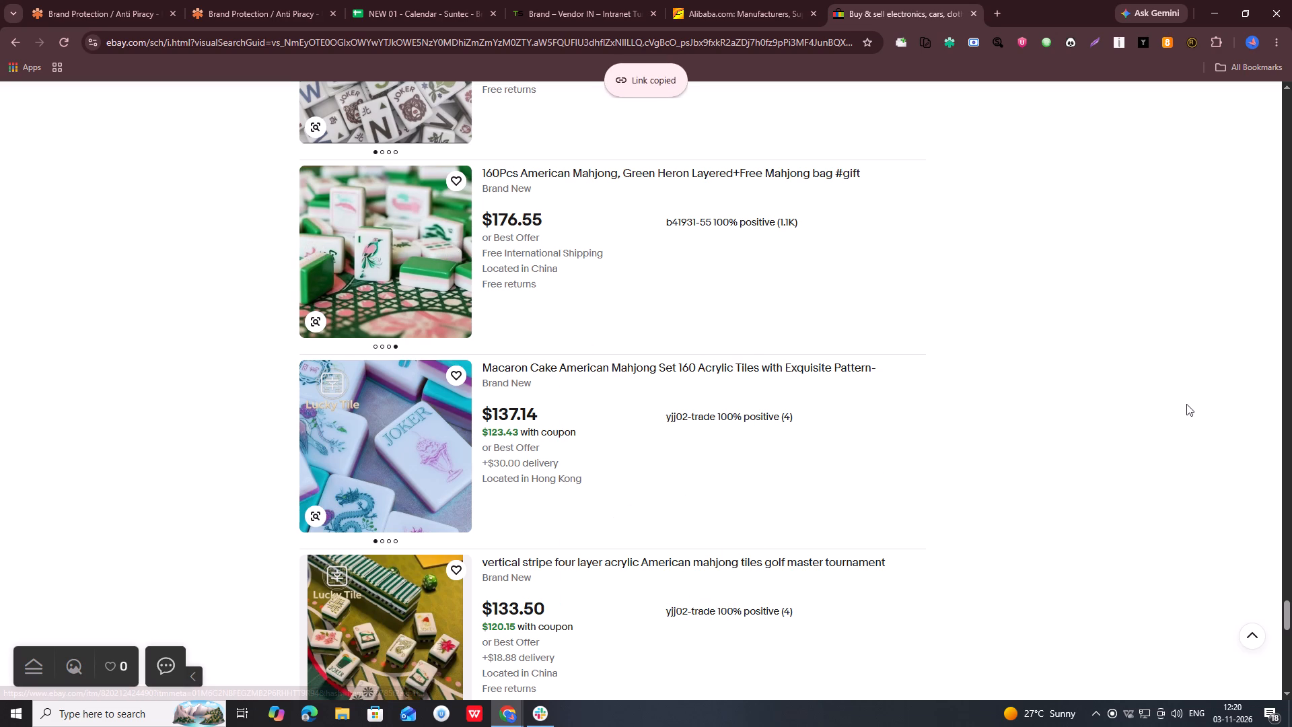
key("alt+Tab")
key("ctrl+v")
key("Down")
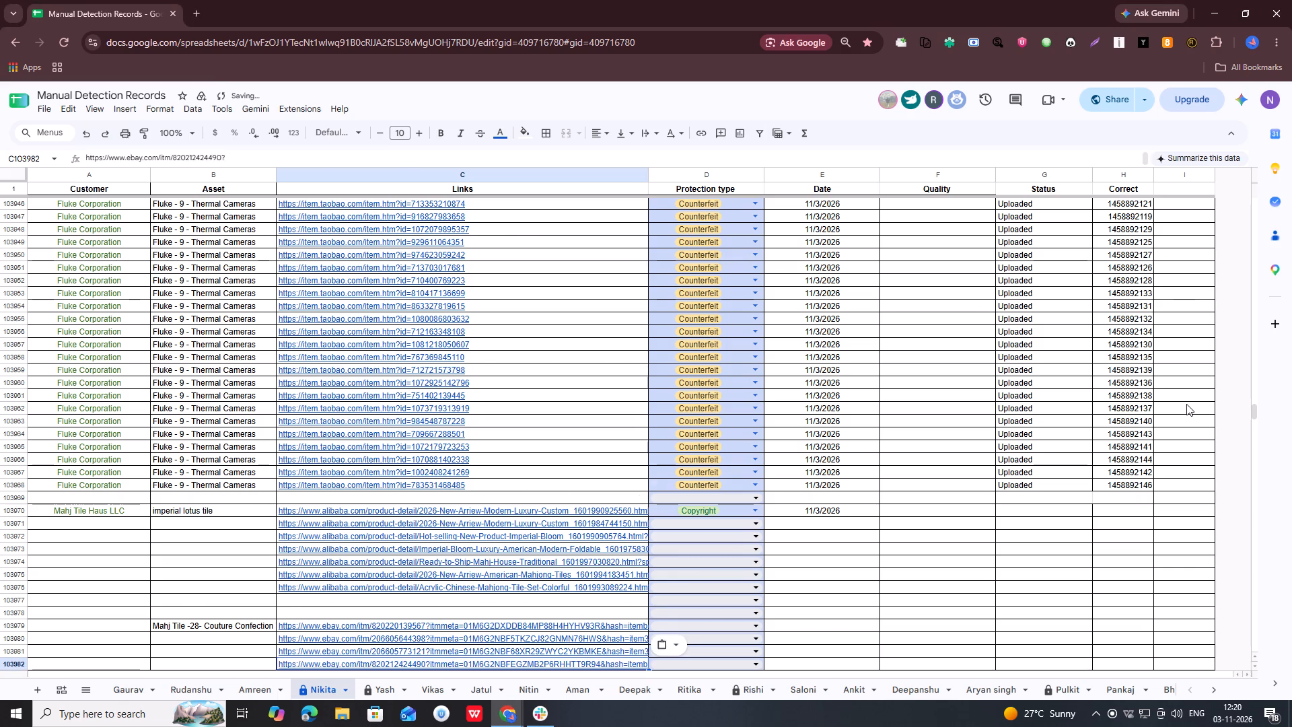
Copy the link of eBay's $176.55 Green Heron mahjong listing into Links cell C103985 of Manual Detection Records.
key("alt+Tab")
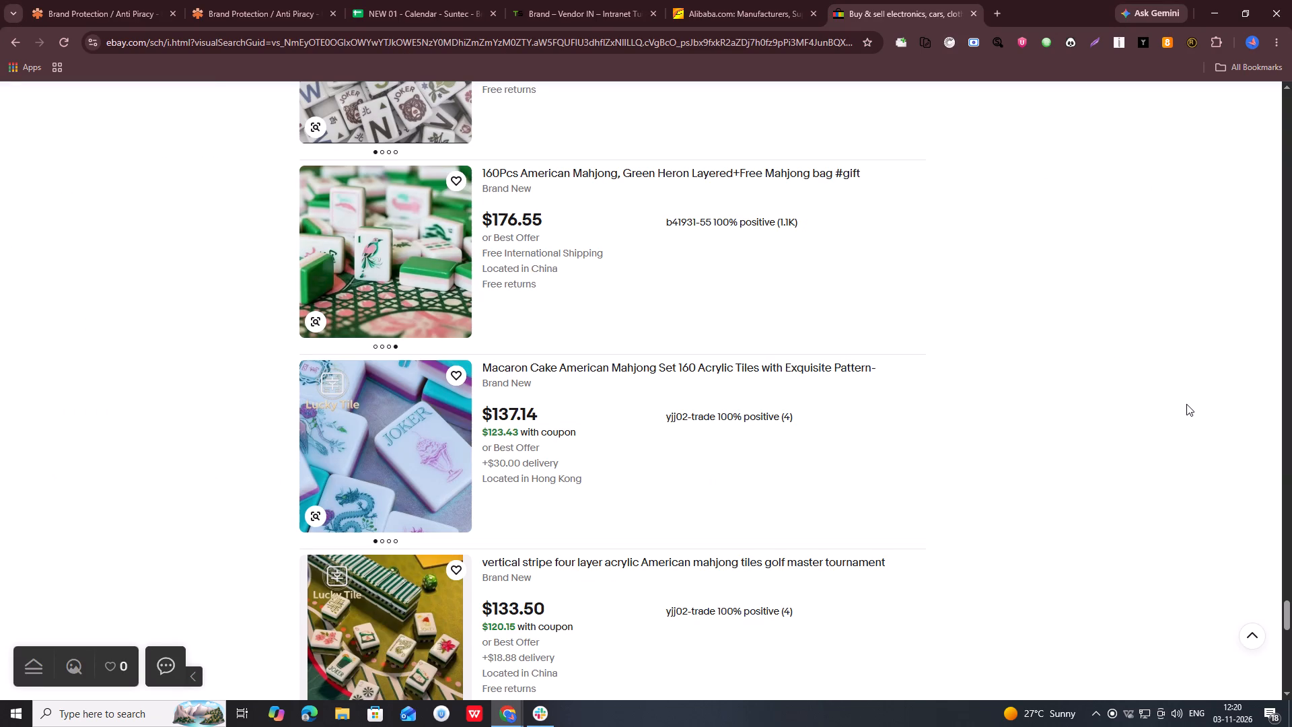
scroll(606, 383, "up", 1)
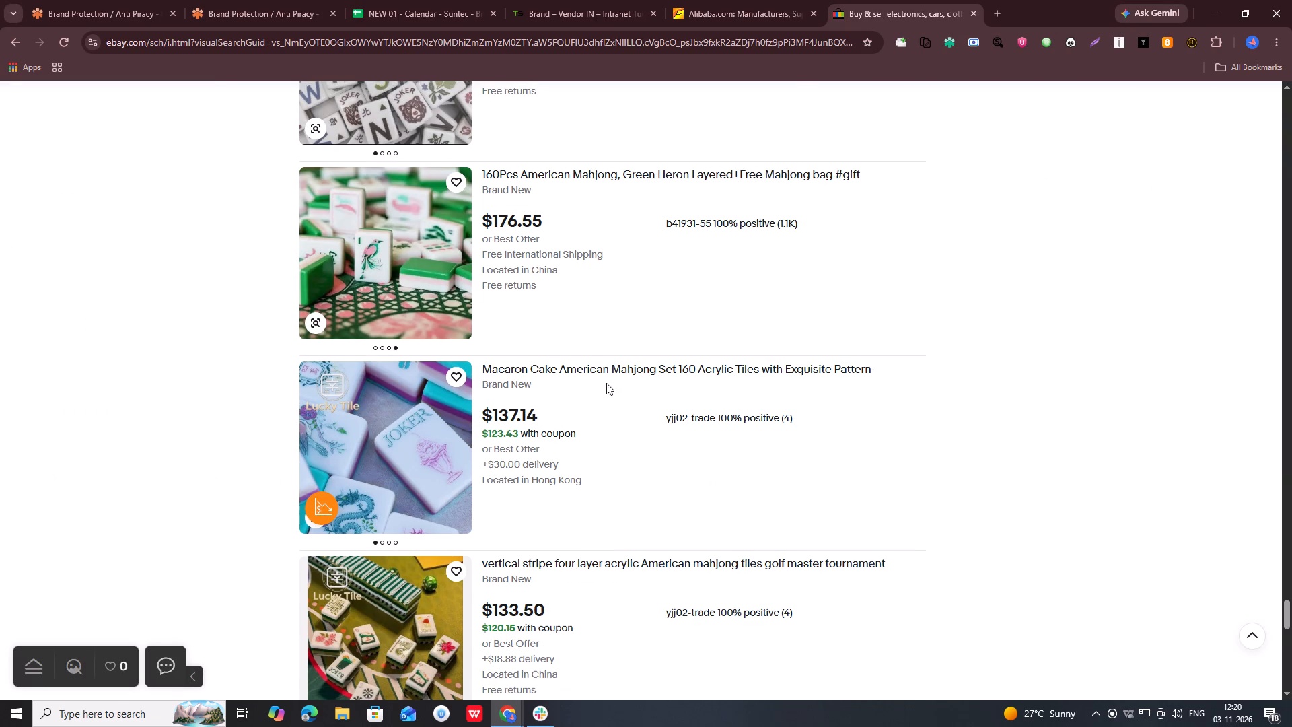
scroll(606, 383, "up", 1)
right_click(580, 314)
left_click(611, 456)
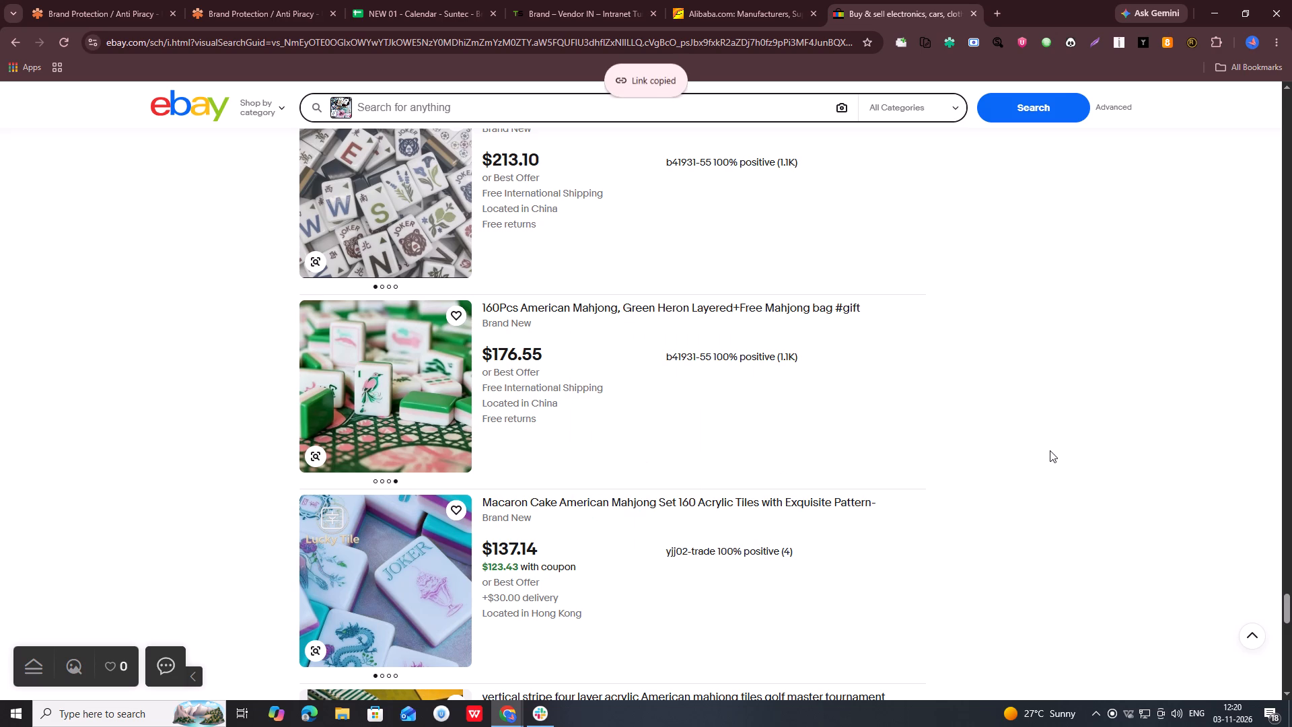
key("alt+Tab")
key("Down")
key("Down")
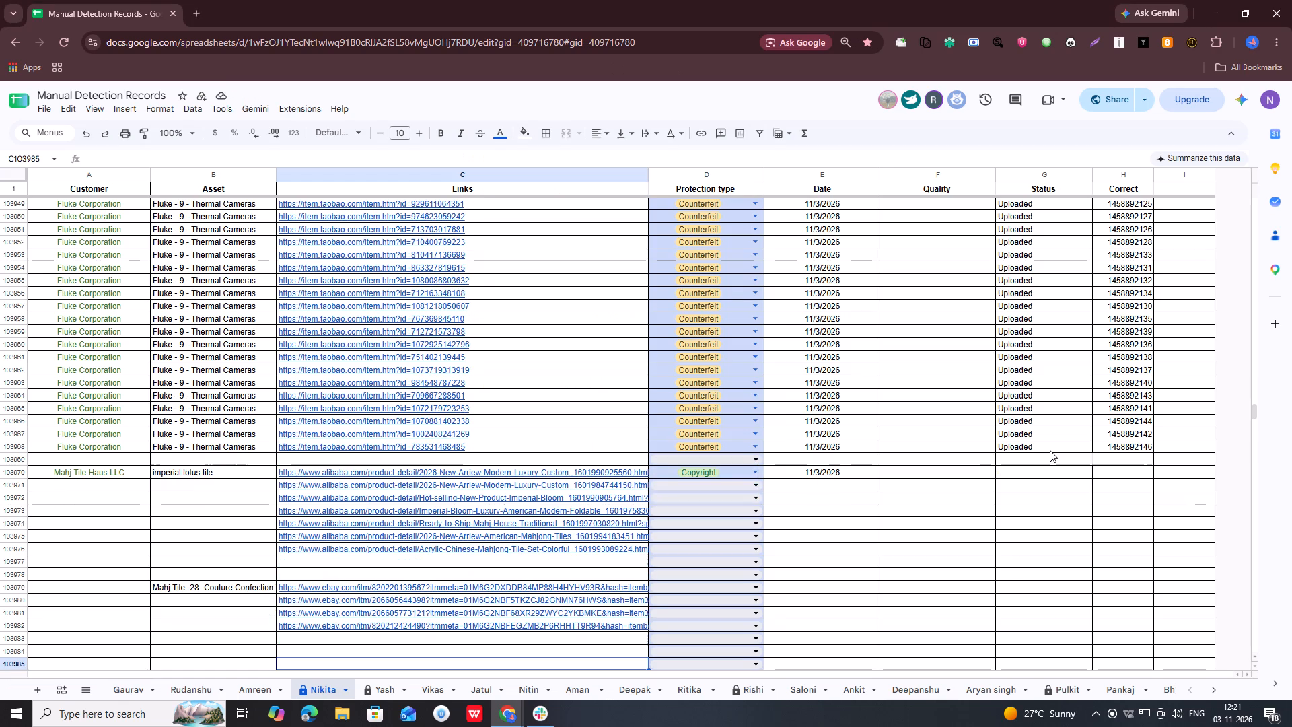
key("ctrl+v")
Enter "palm royal tile" as the asset in cell B103985, beside the Green Heron listing's link.
key("Left")
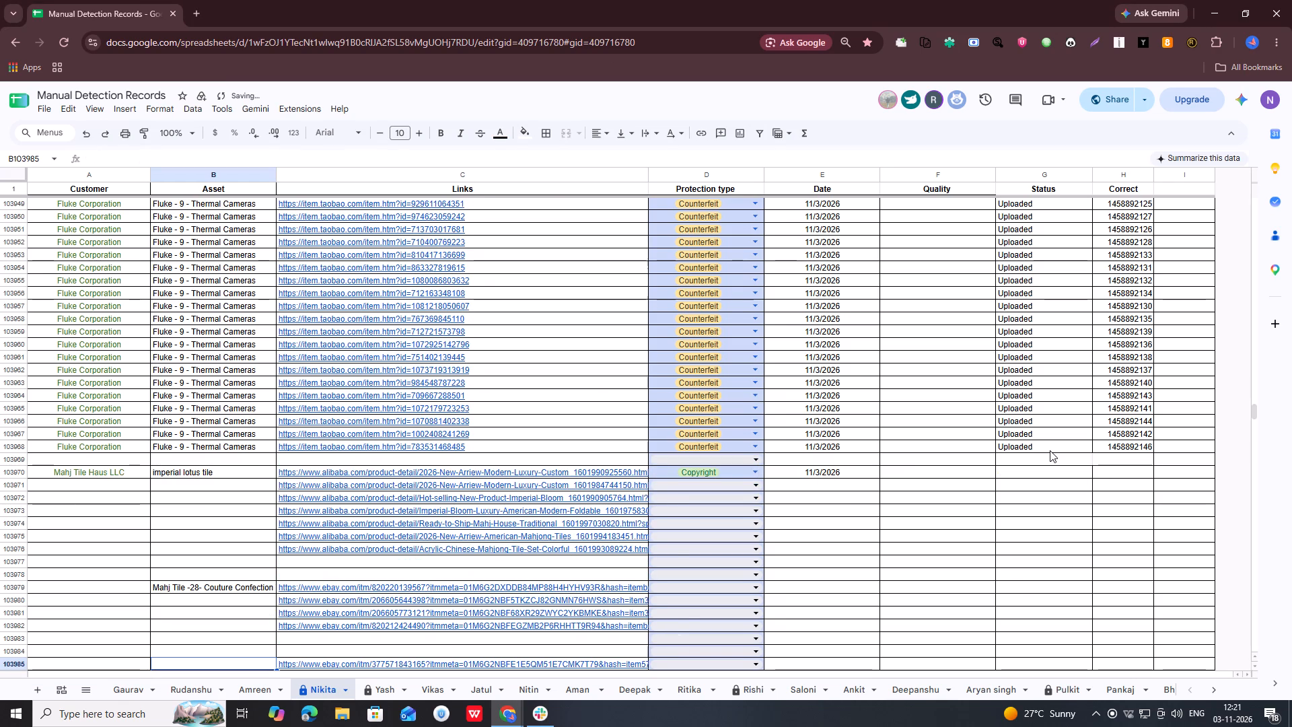
type("pa")
type("lm royal tile")
key("Right")
key("Down")
Return to eBay, open the third page of image search results and check the photos of the $246.00 Minimalist Peach mahjong set.
key("alt+Tab")
scroll(941, 407, "down", 6)
scroll(750, 503, "down", 6)
scroll(604, 484, "down", 4)
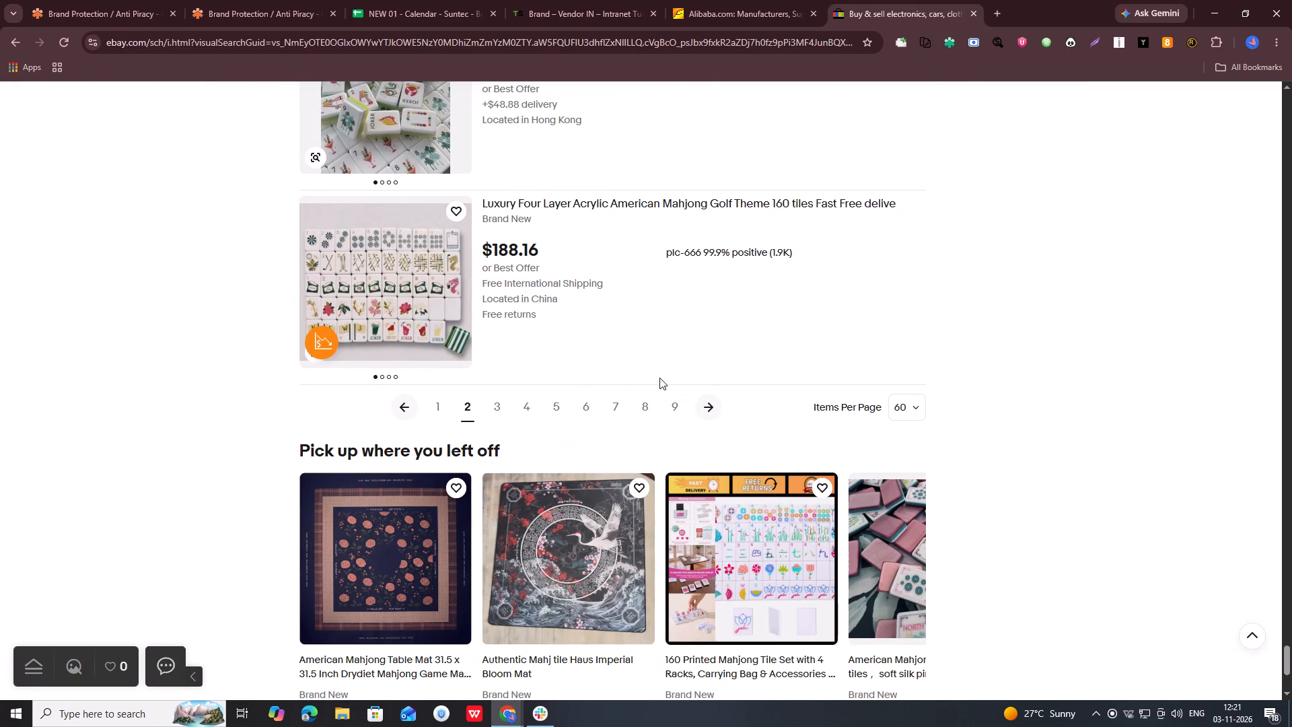
left_click(493, 407)
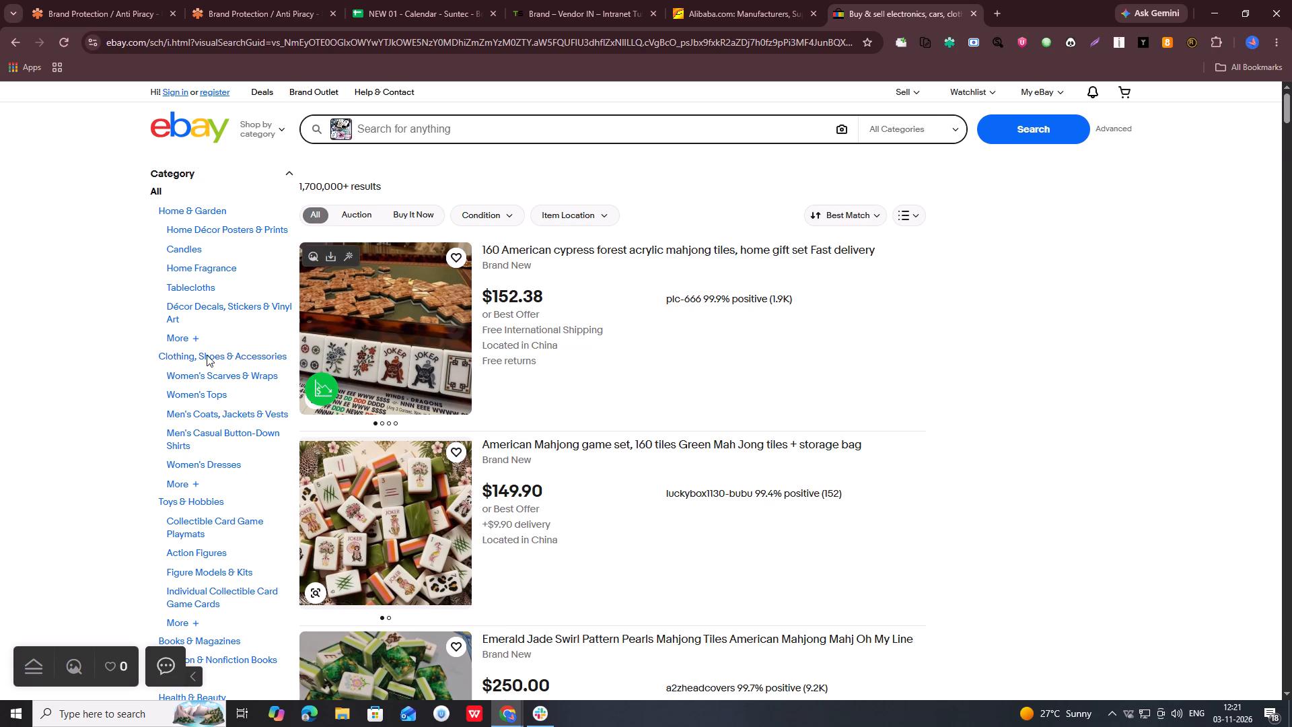
scroll(884, 529, "down", 6)
scroll(690, 501, "down", 2)
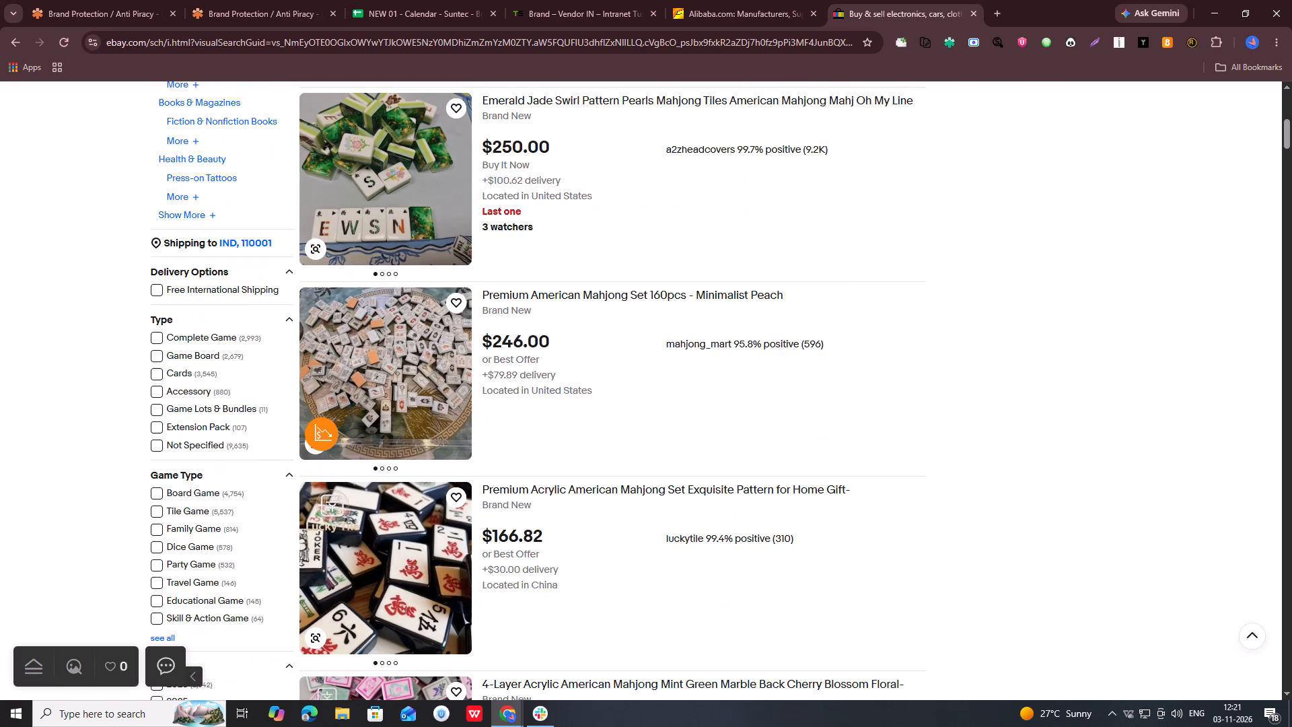
left_click(458, 369)
left_click(458, 369)
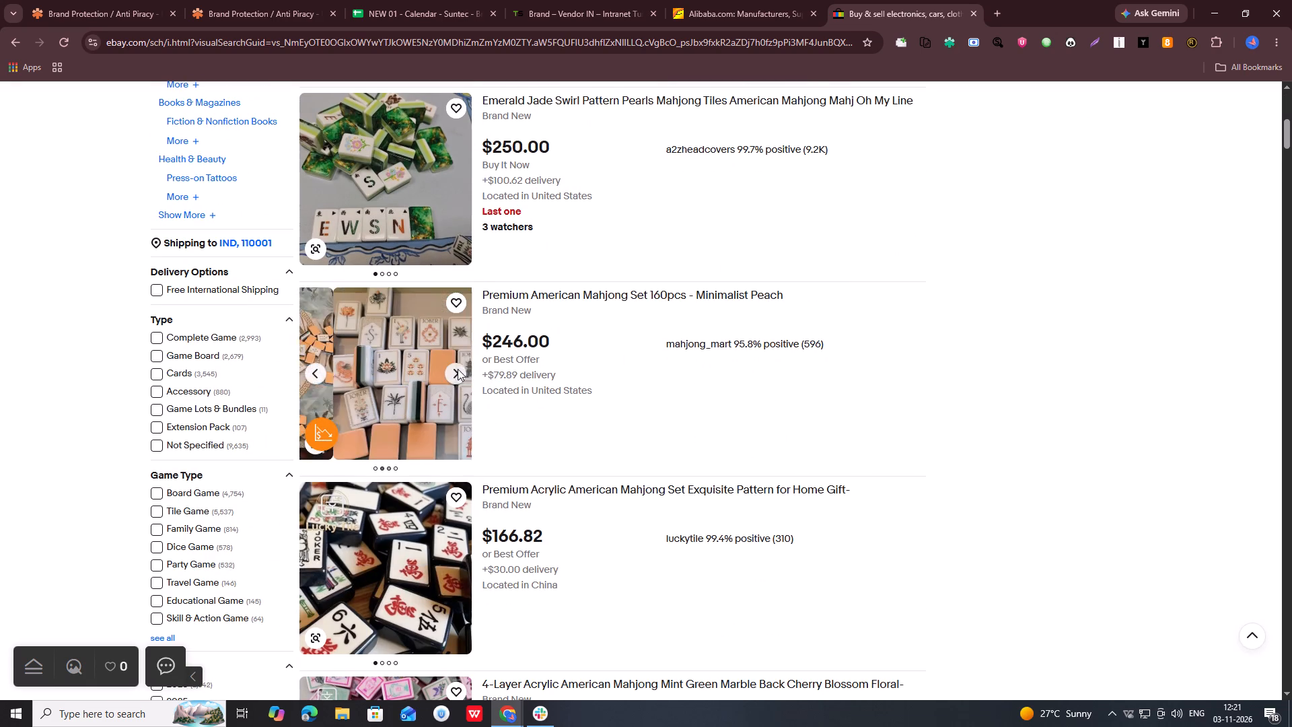
left_click(458, 369)
left_click(458, 369)
Look through the further listings on eBay's third results page for infringing mahjong sets.
scroll(827, 439, "down", 4)
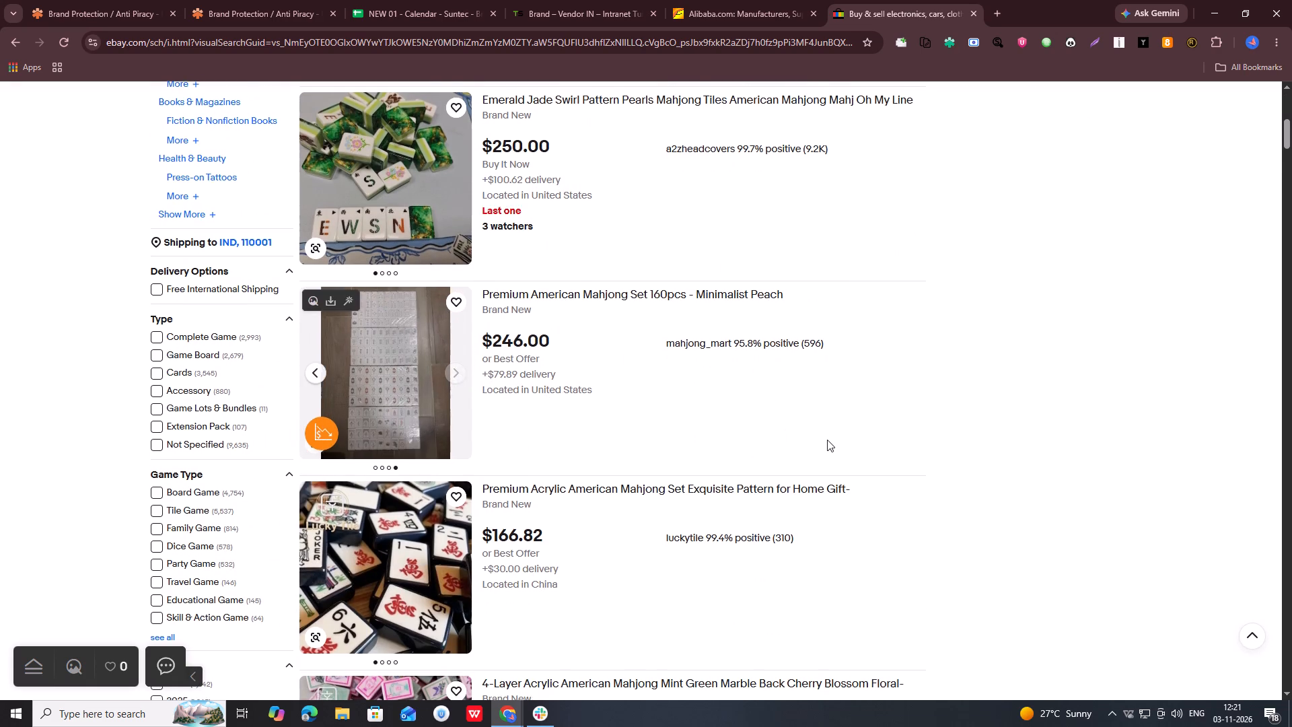
scroll(827, 440, "down", 2)
scroll(582, 462, "down", 6)
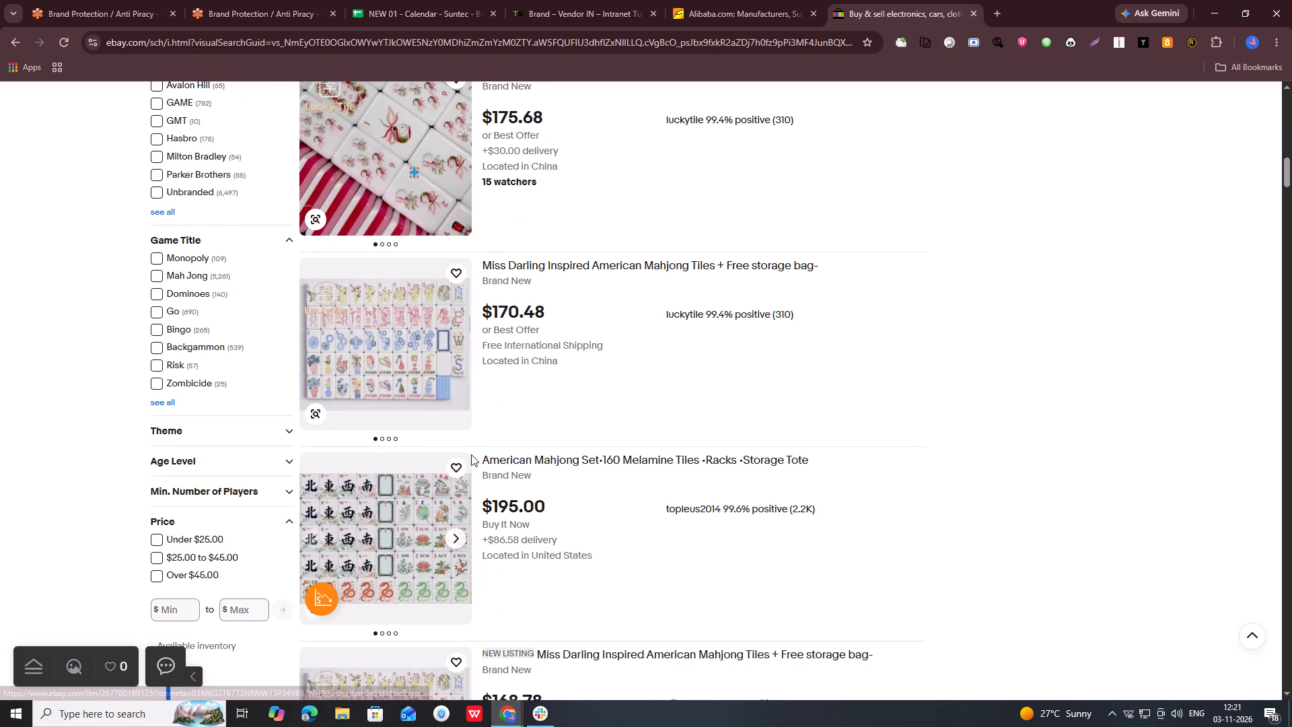
scroll(478, 452, "down", 13)
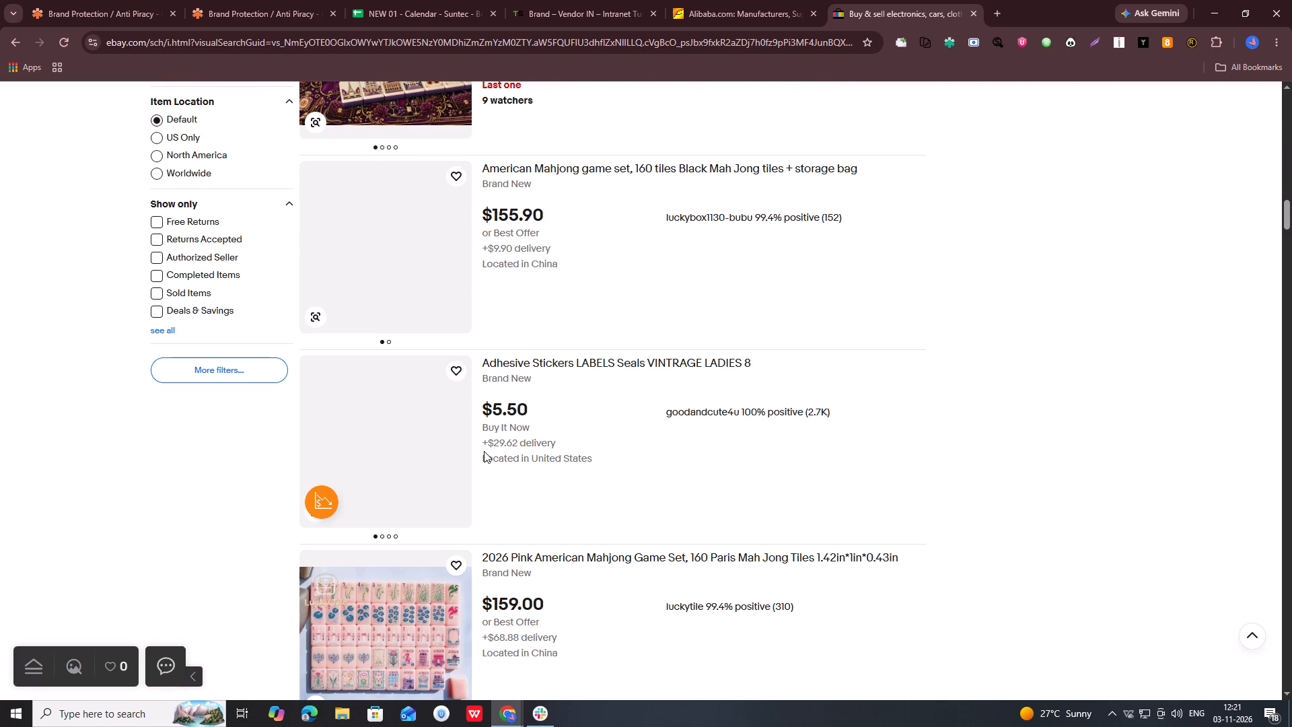
scroll(619, 502, "down", 15)
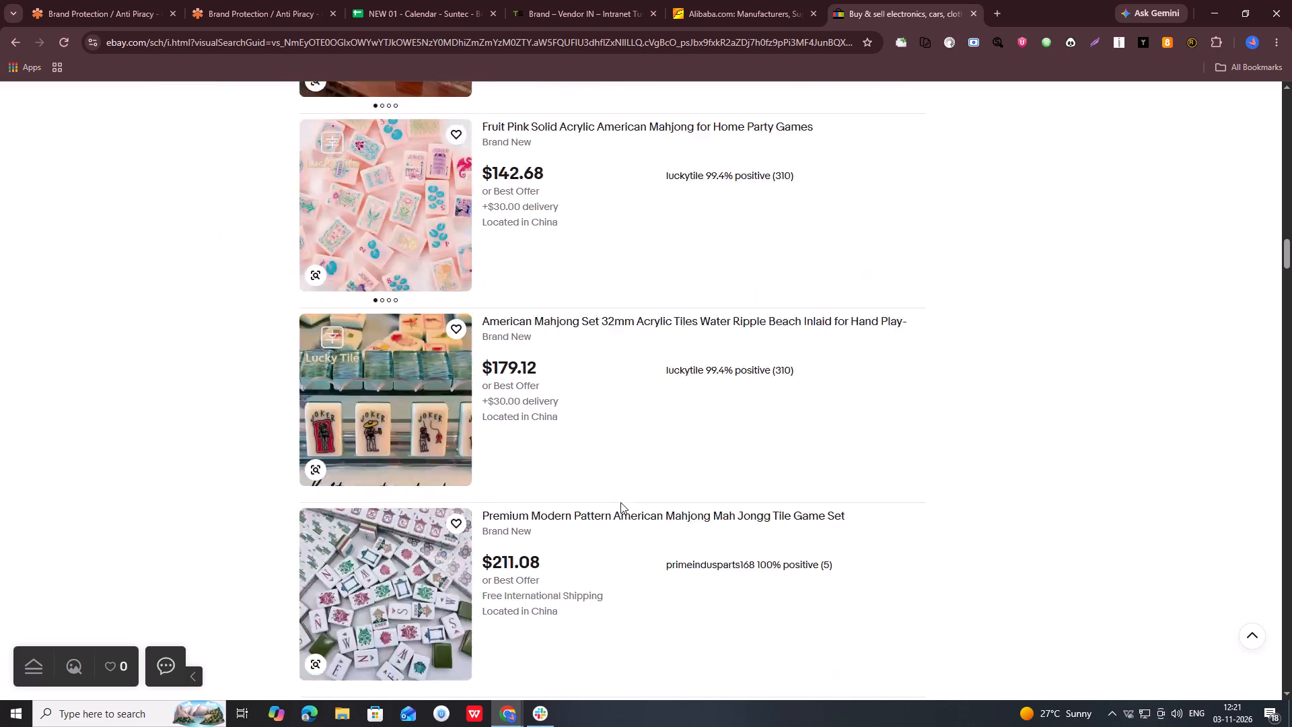
scroll(620, 502, "down", 15)
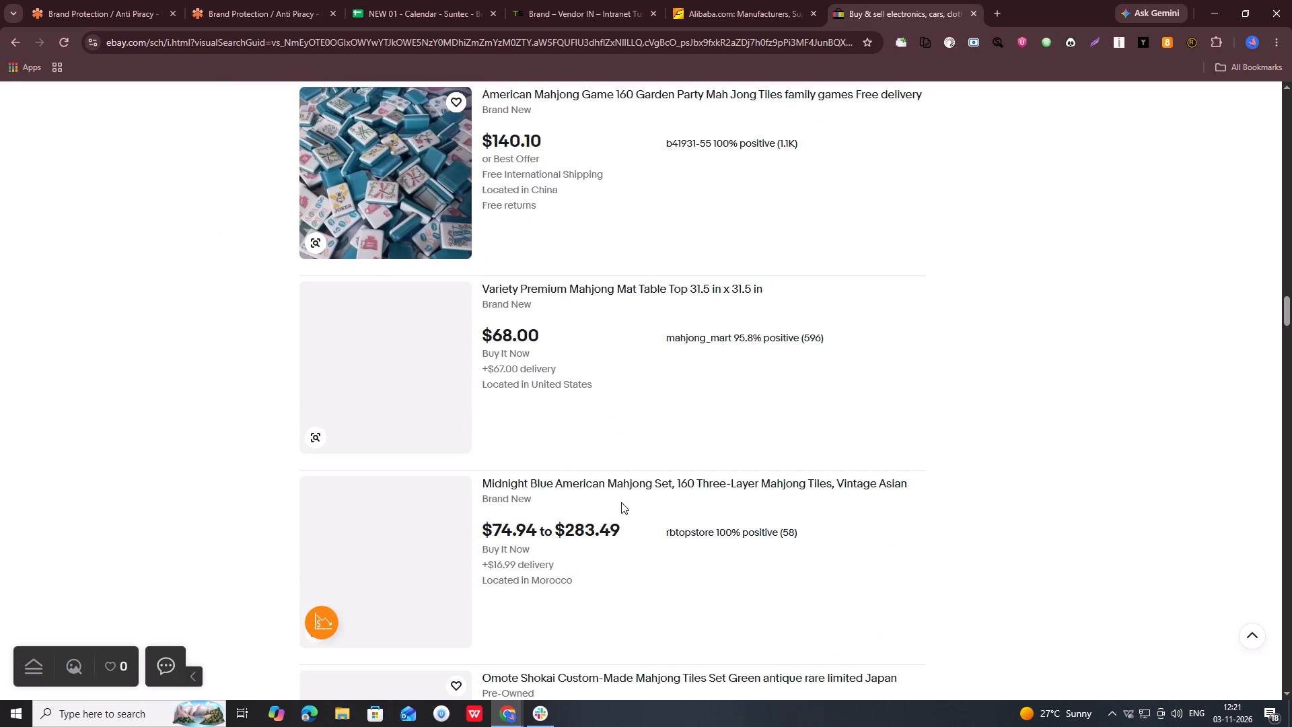
scroll(621, 502, "down", 7)
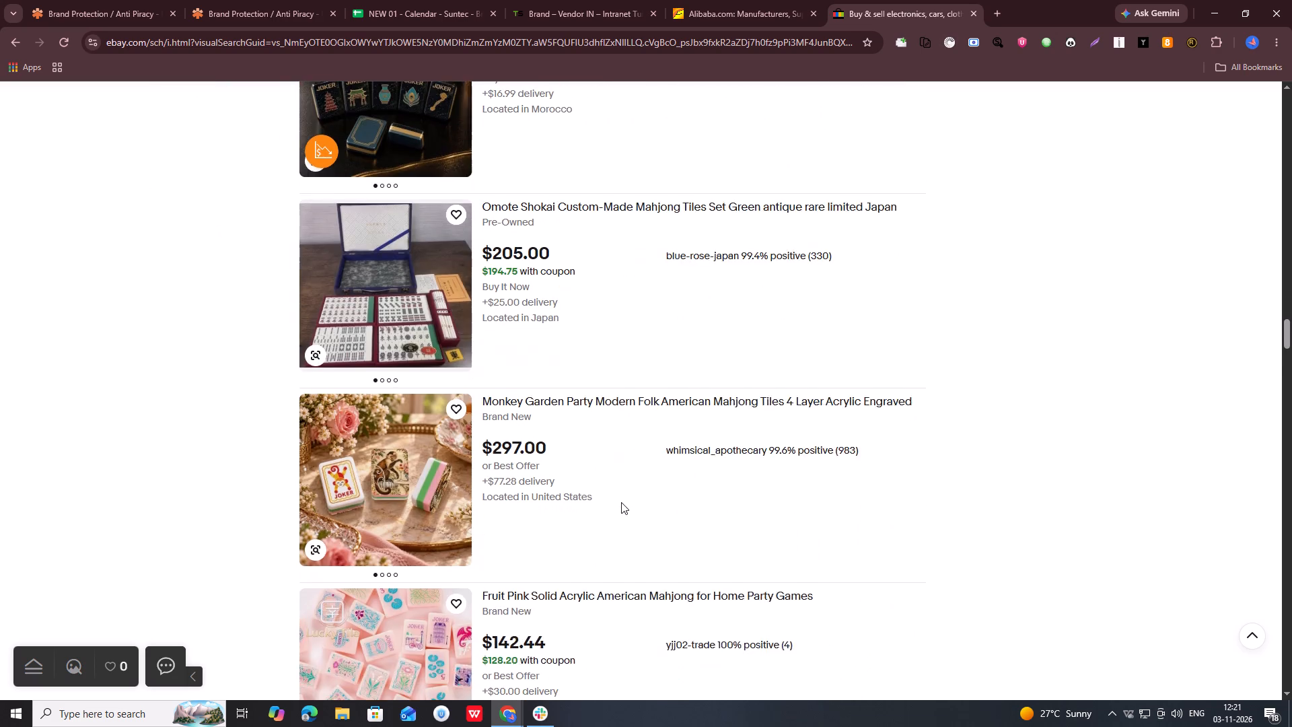
scroll(621, 502, "down", 20)
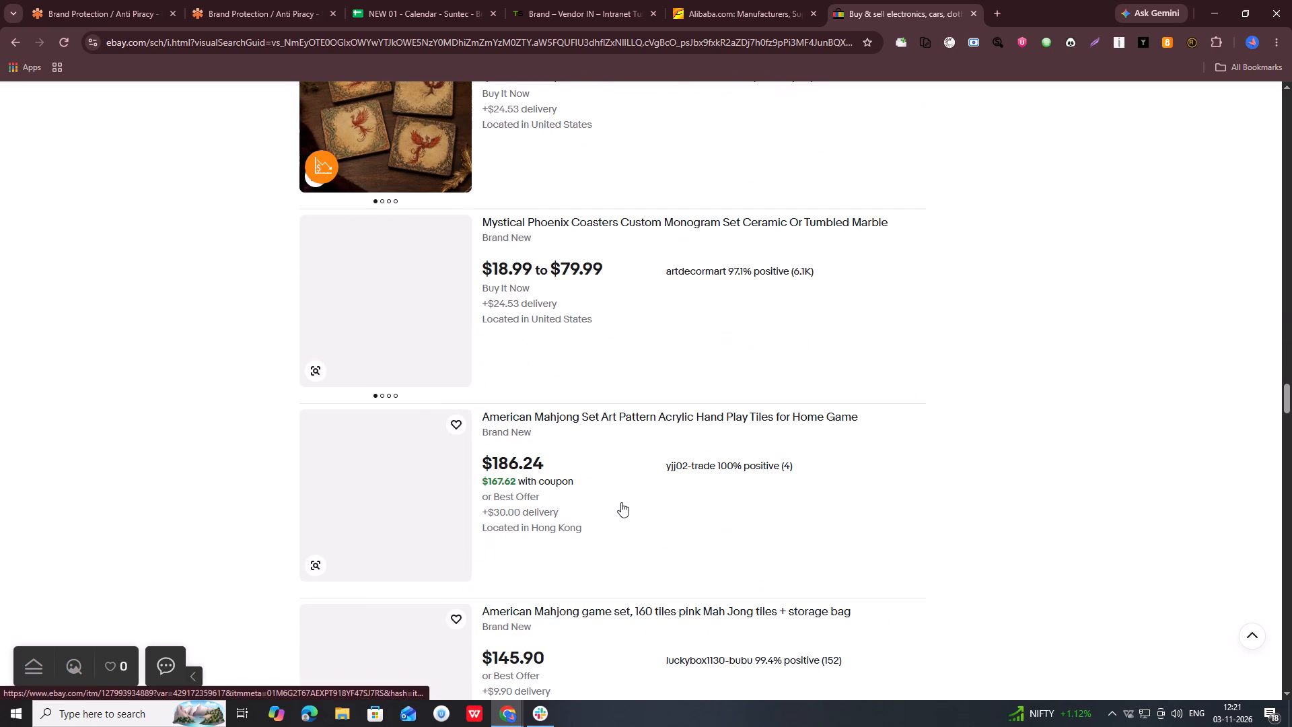
scroll(740, 518, "down", 8)
scroll(678, 508, "down", 7)
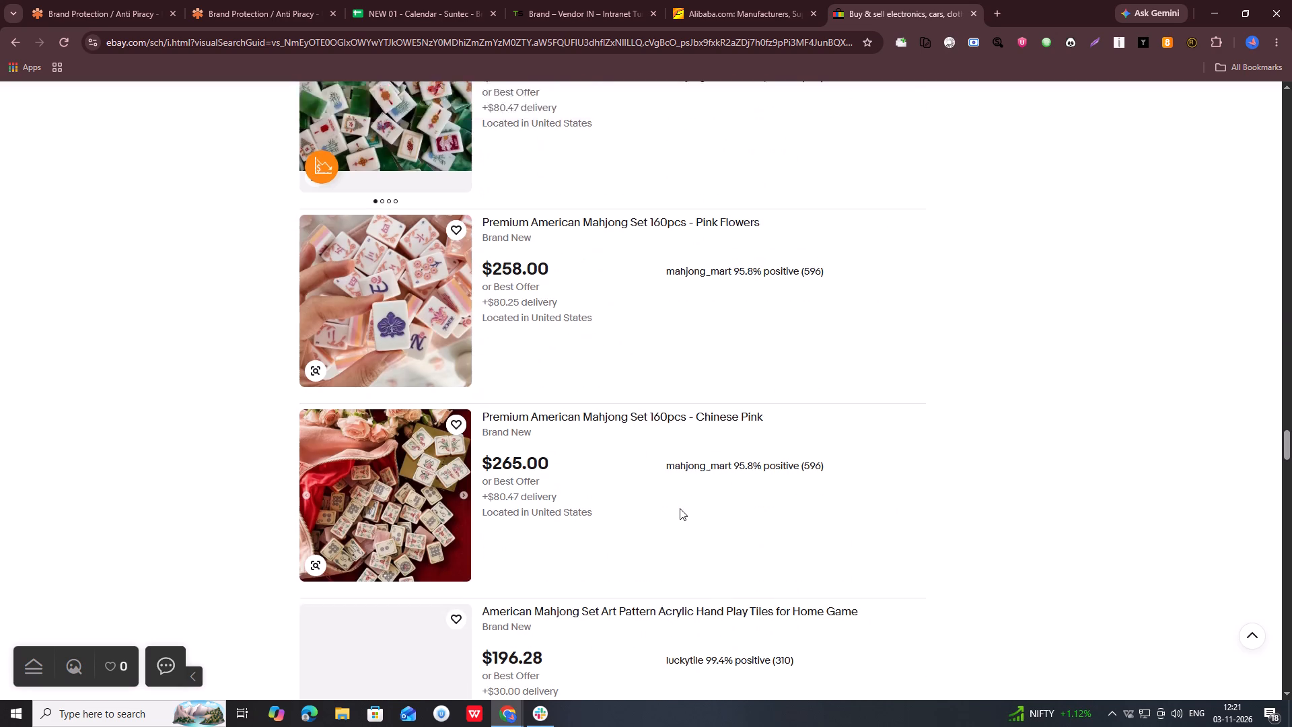
scroll(680, 508, "down", 11)
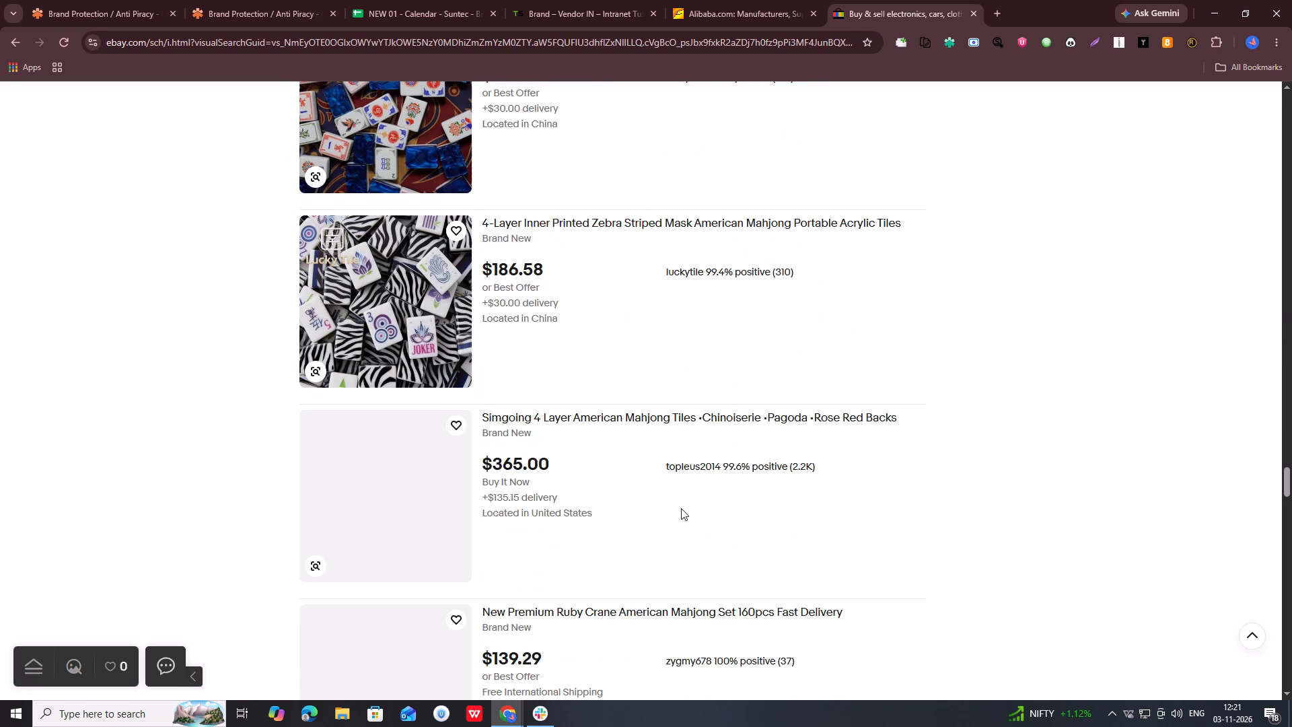
Find official image MahjTile151 of the Imperial Lotus collection and run an Alibaba image search with it.
left_click(788, 0)
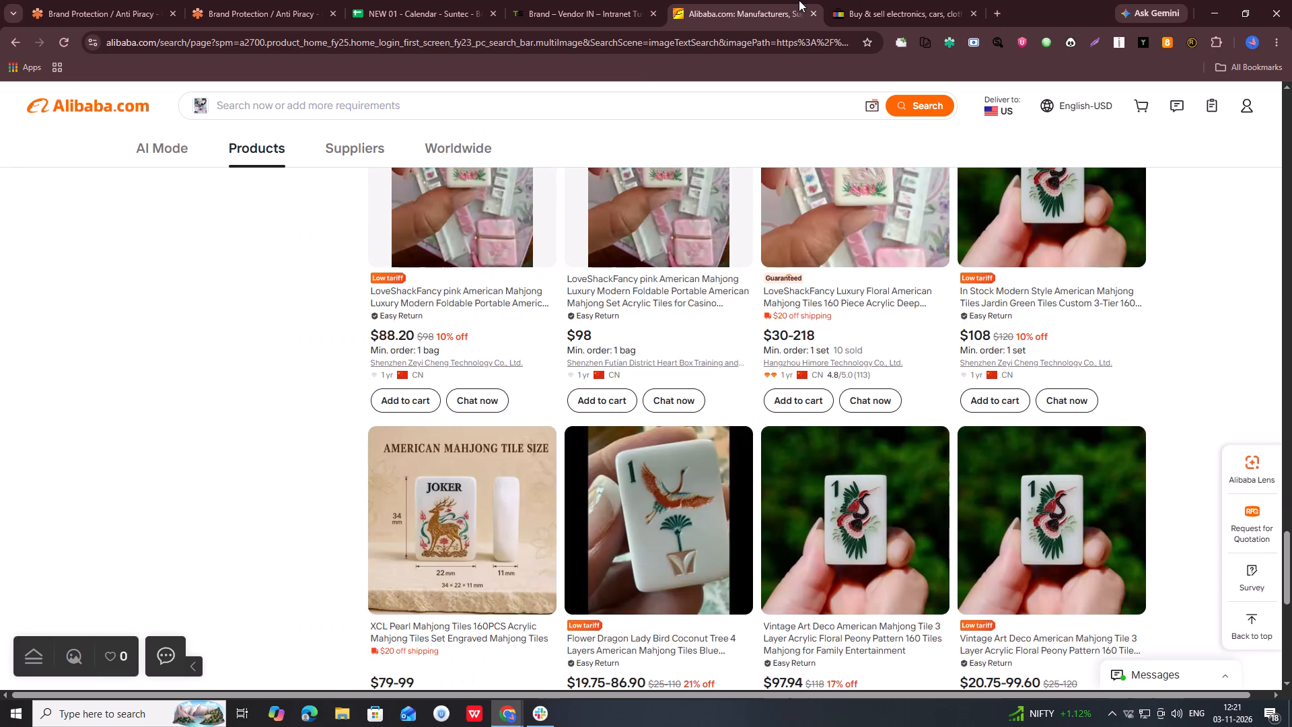
left_click(284, 0)
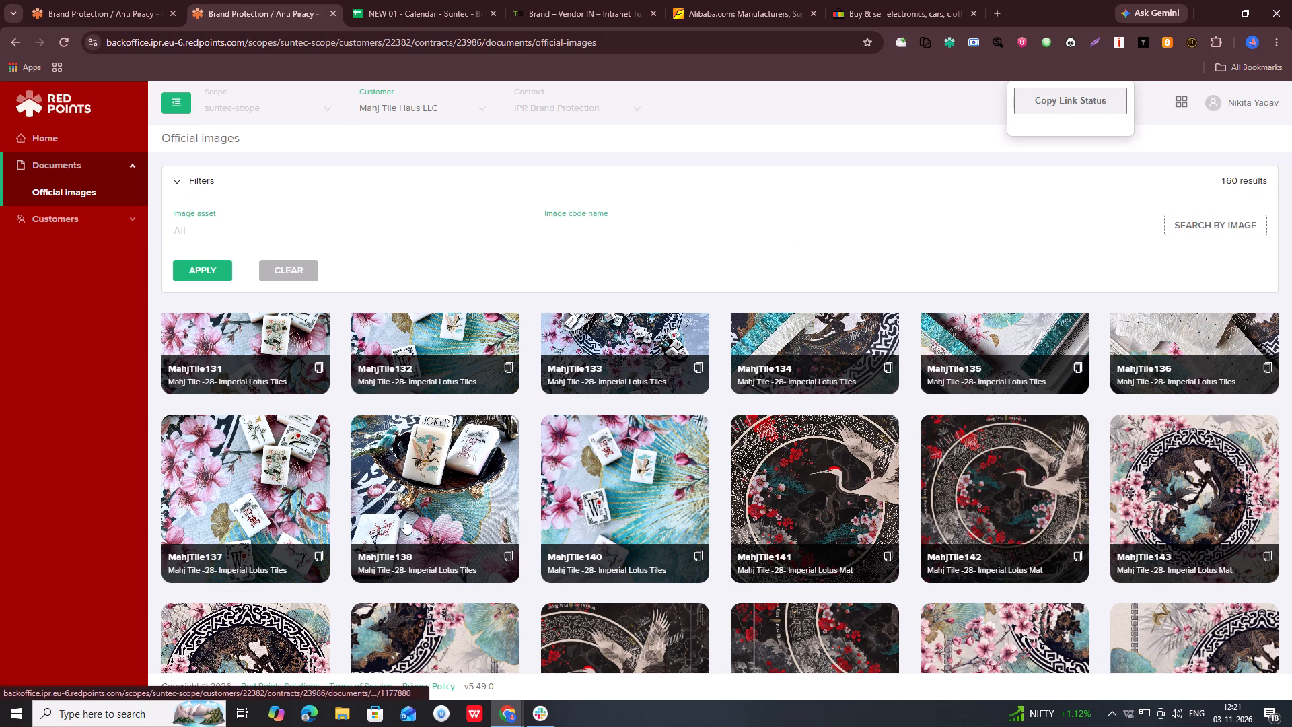
scroll(405, 515, "up", 2)
scroll(649, 535, "down", 3)
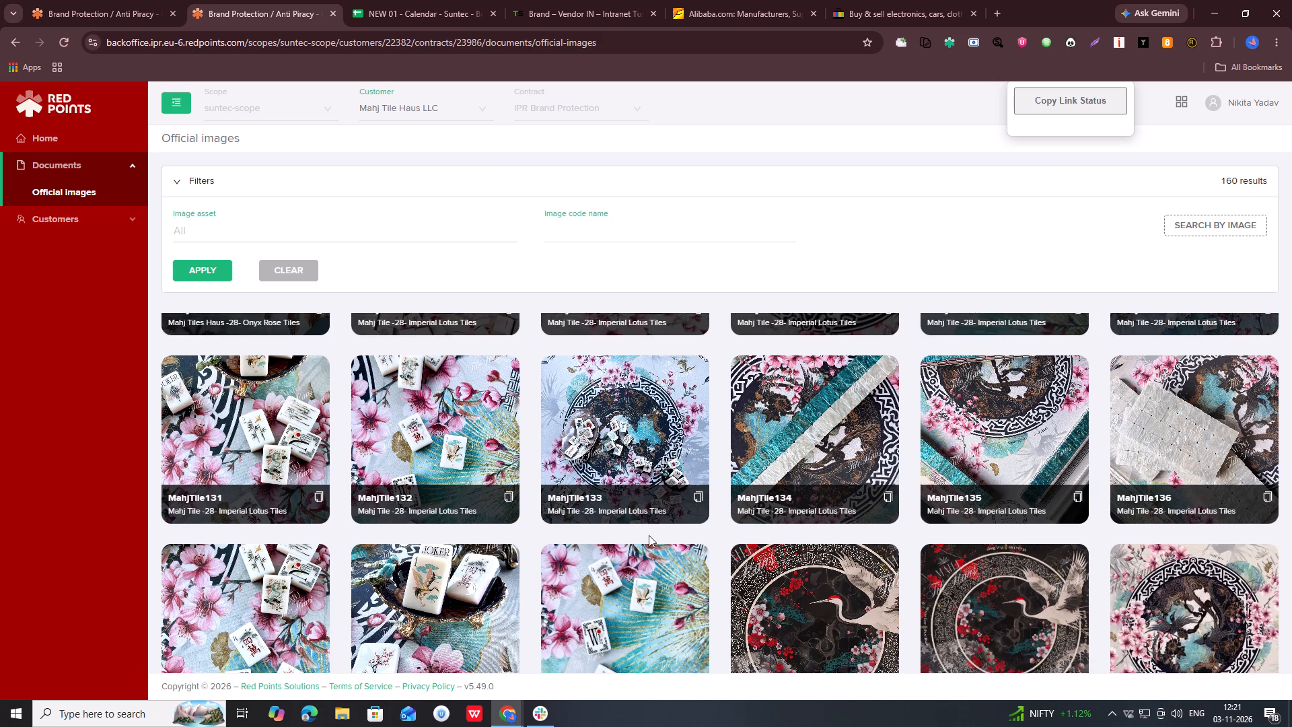
scroll(649, 535, "down", 3)
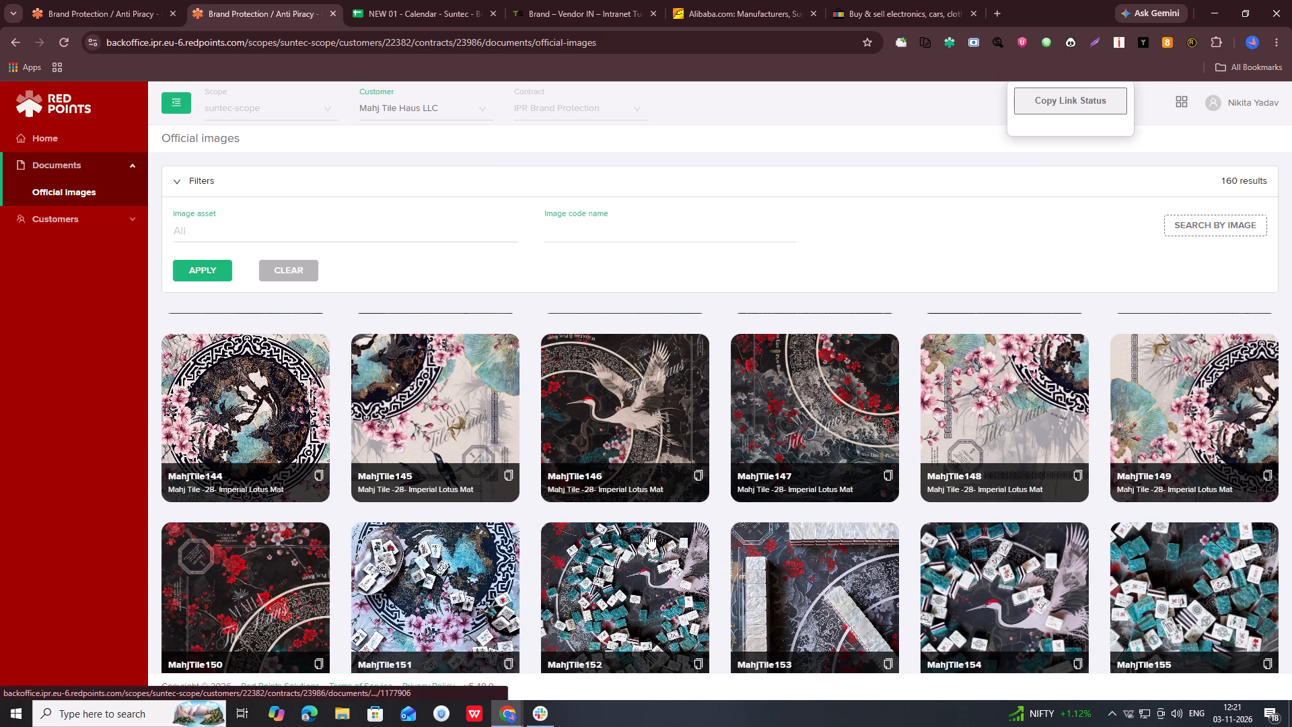
left_click_drag(439, 623, 727, 0)
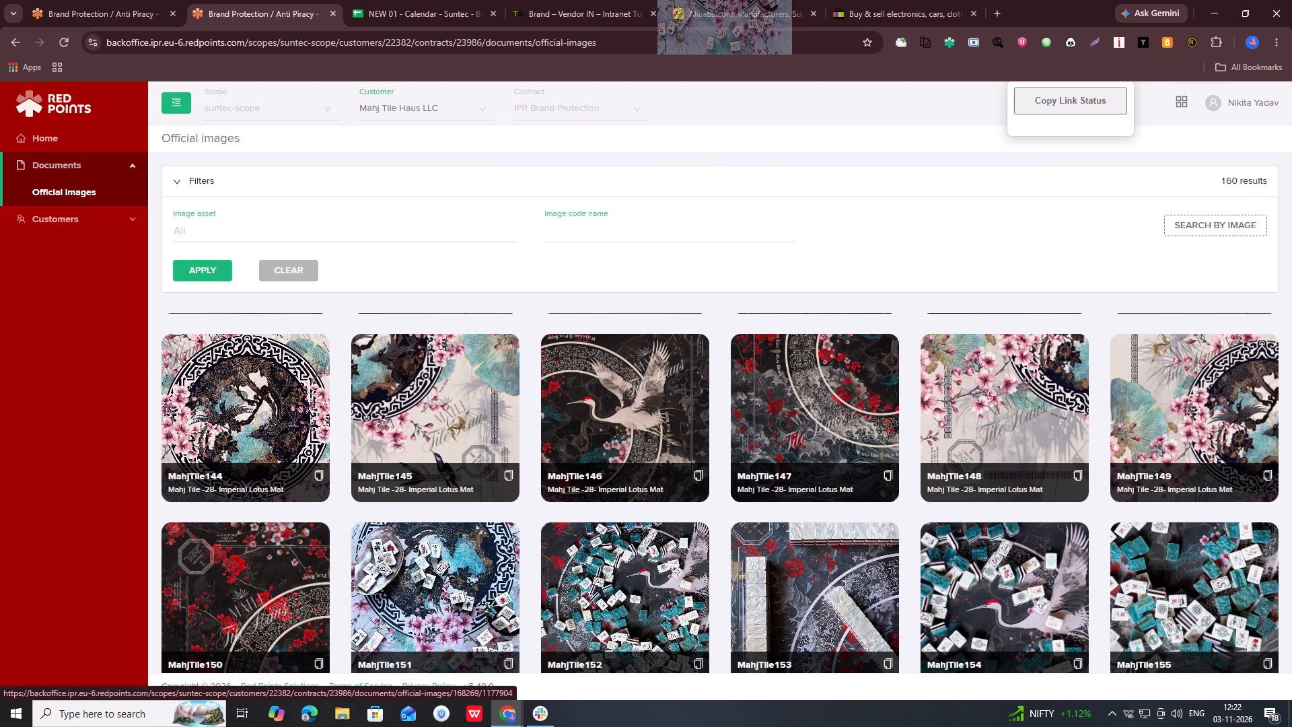
left_click_drag(727, 0, 616, 264)
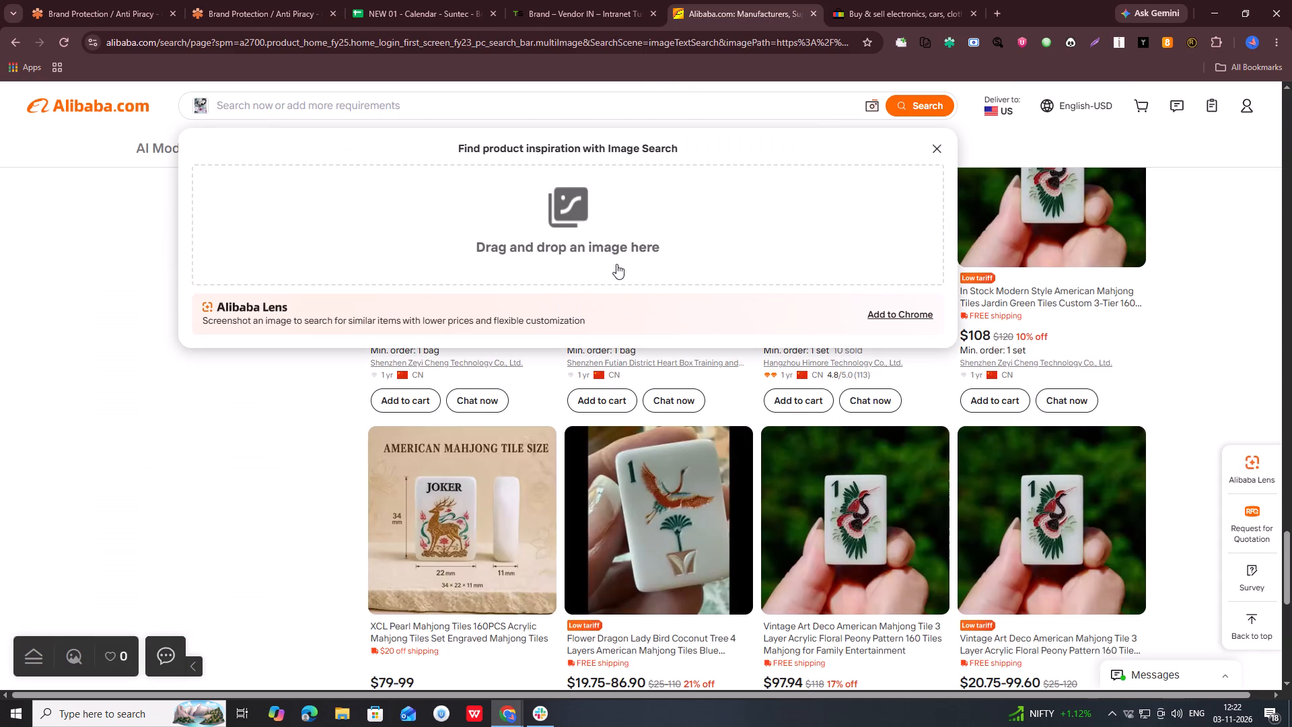
left_click(225, 0)
scroll(436, 545, "down", 2)
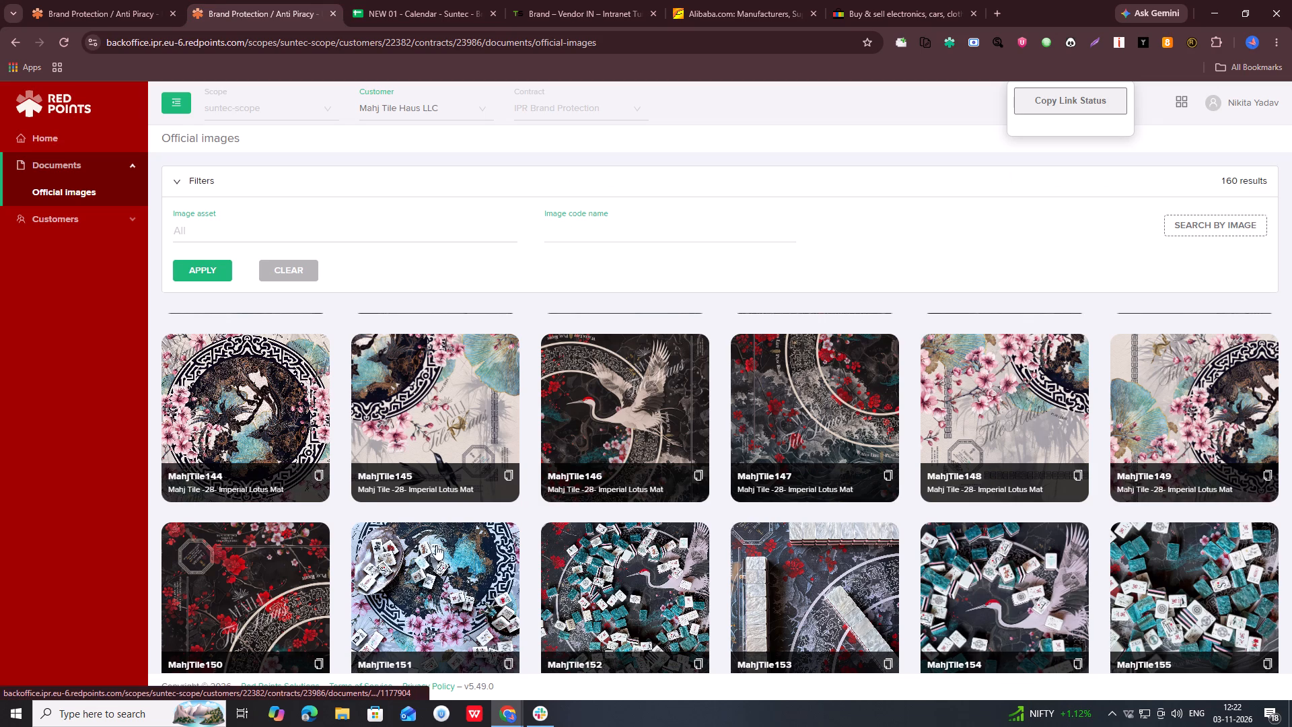
left_click(800, 0)
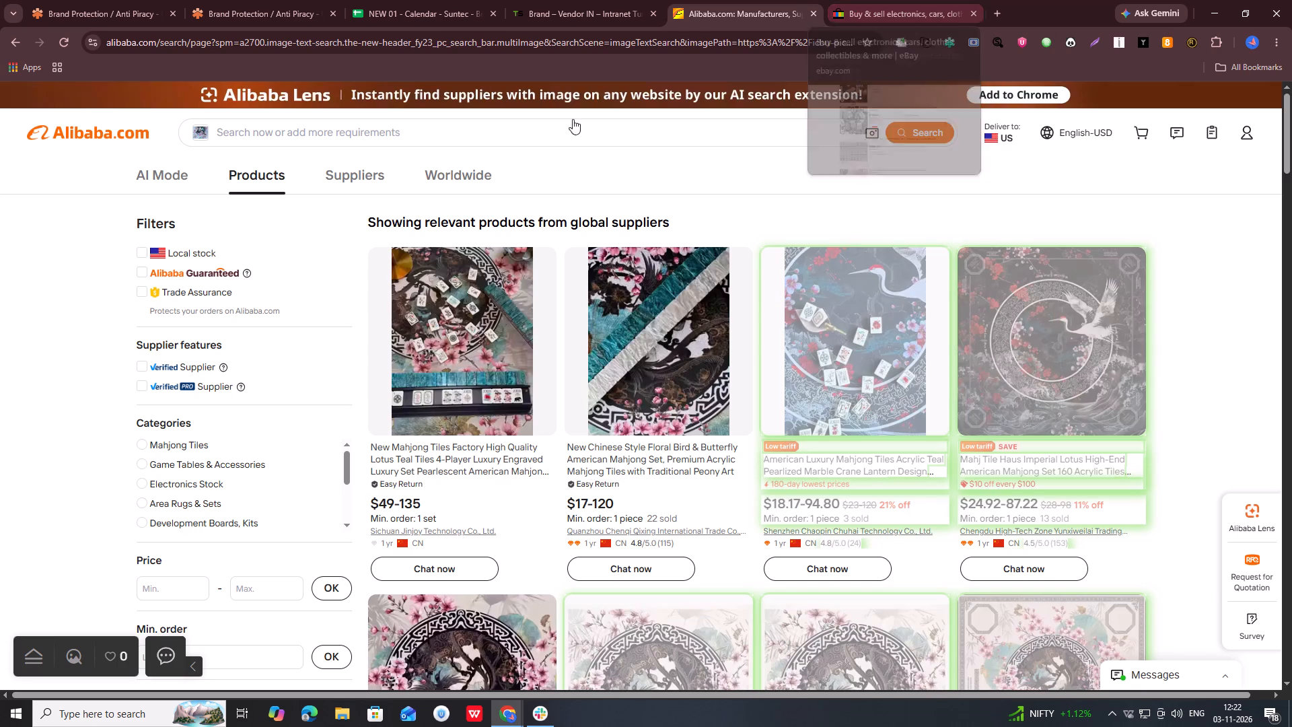
Check the photos of Alibaba's $49-135 Lotus Teal mahjong set from Sichuan Jinjoy for use of official images.
left_click(540, 341)
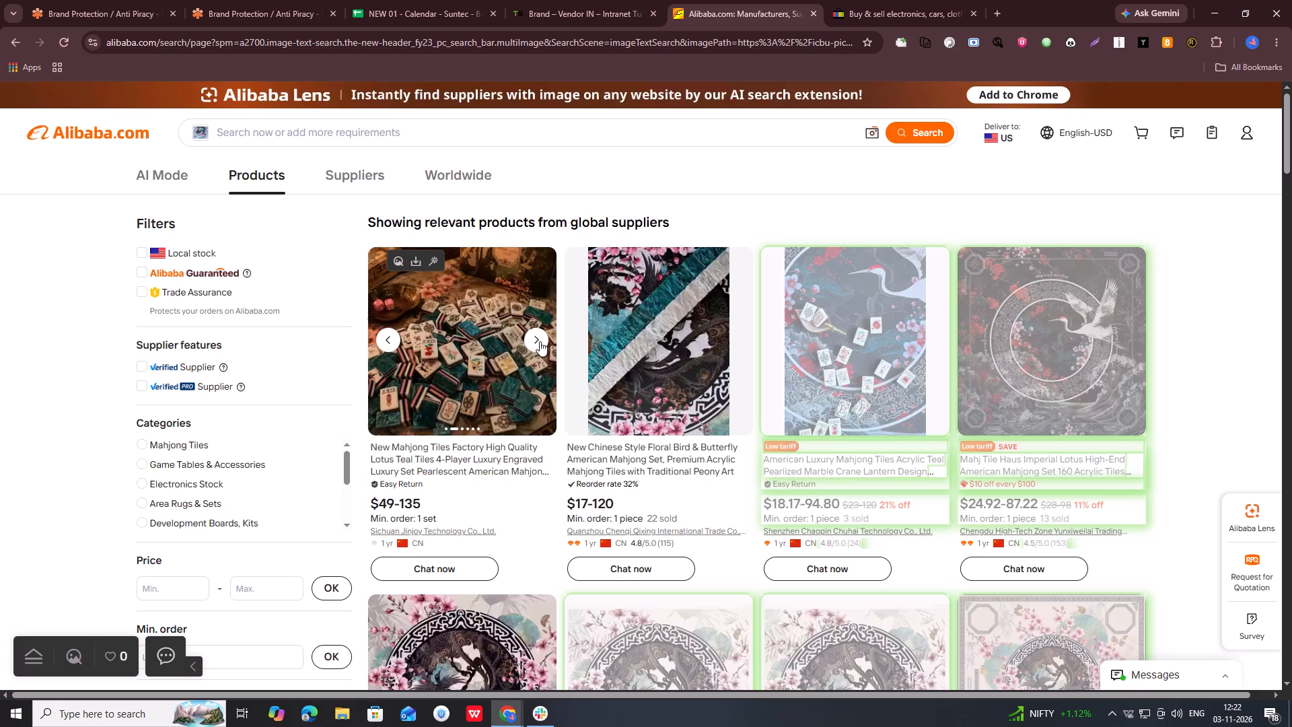
left_click(540, 341)
left_click(540, 341)
left_click(540, 341)
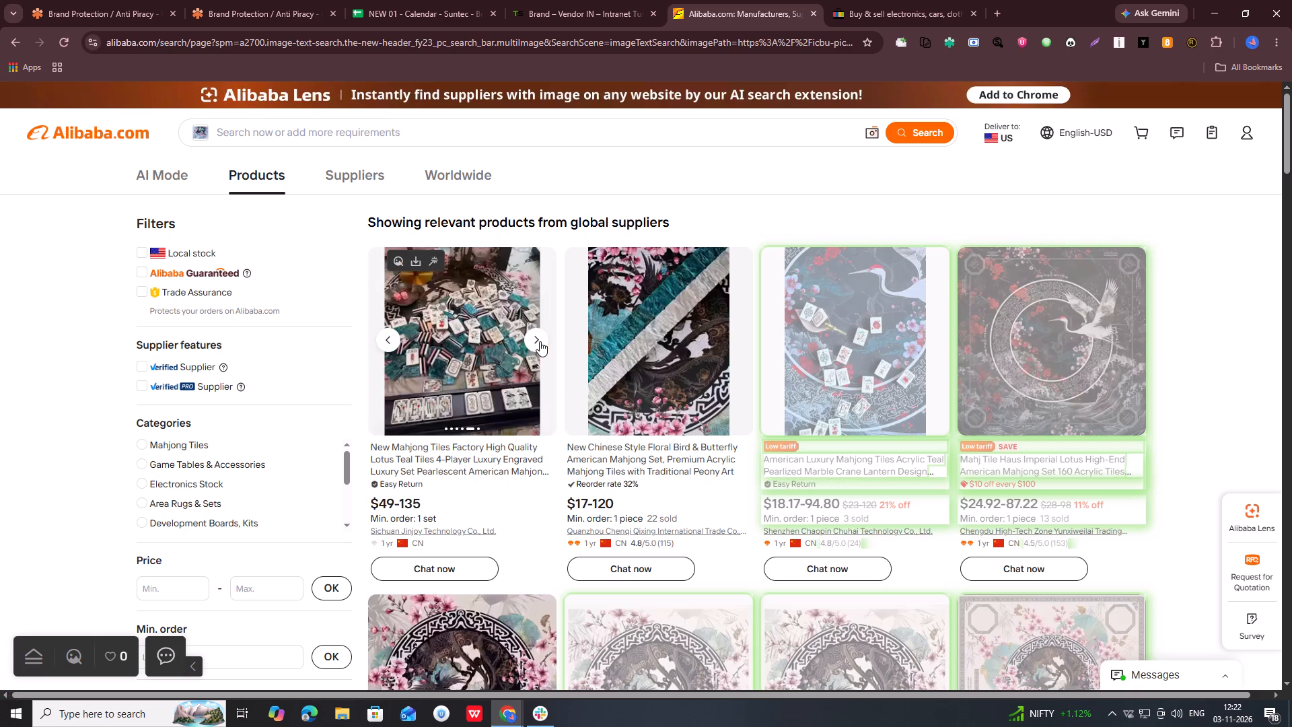
left_click(540, 341)
Check the $17-120 Floral Bird & Butterfly mahjong set's photos and copy its link into Links cell C103977 of Manual Detection Records.
left_click(740, 345)
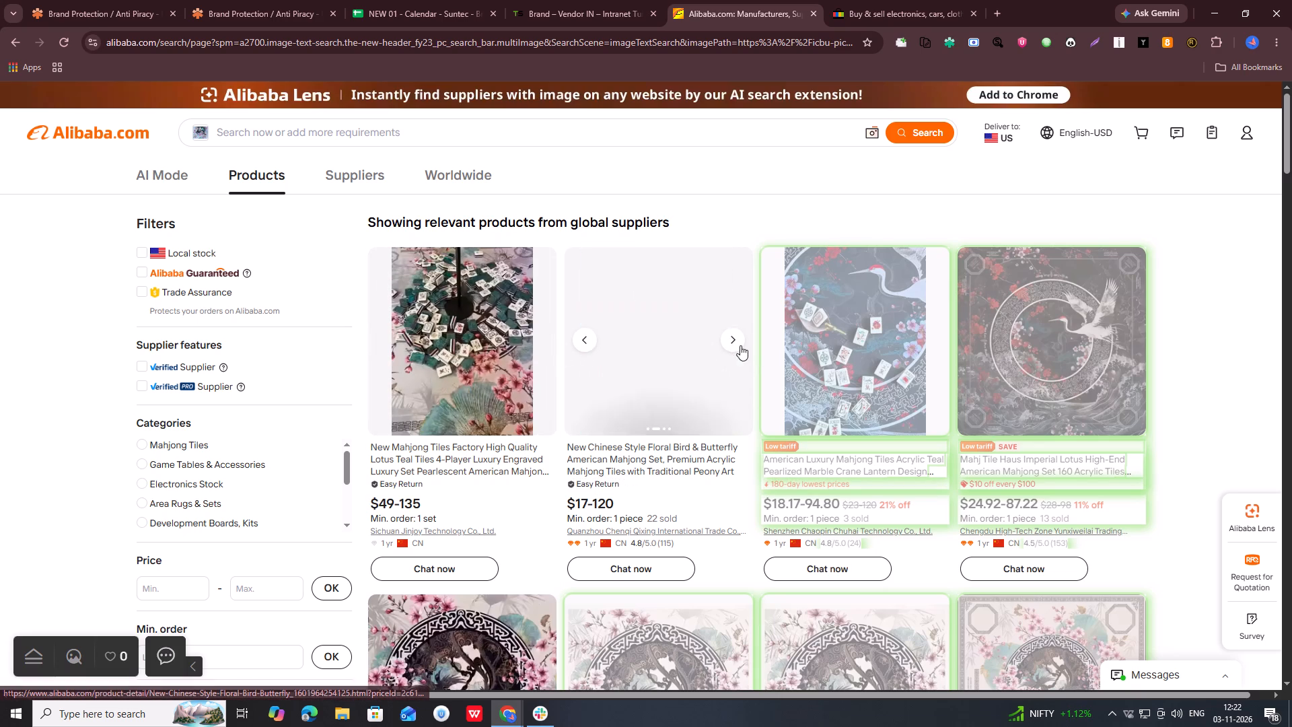
left_click(740, 345)
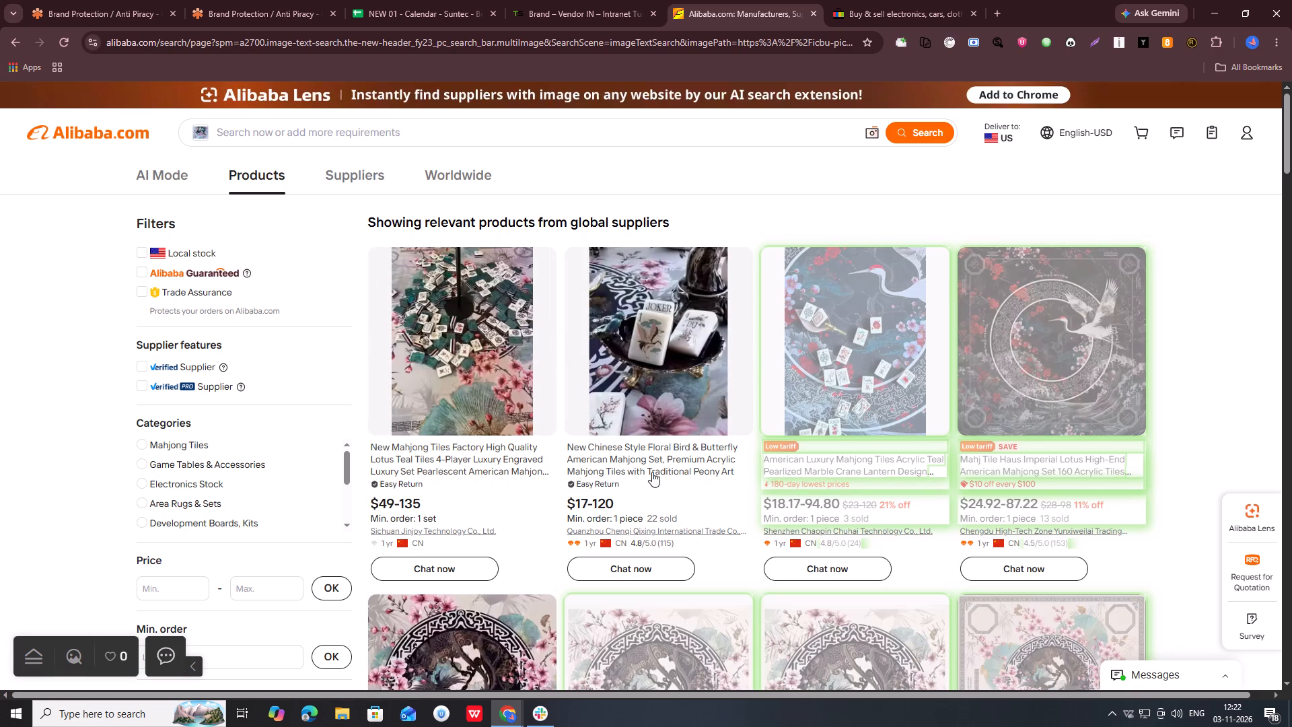
right_click(652, 466)
left_click(688, 373)
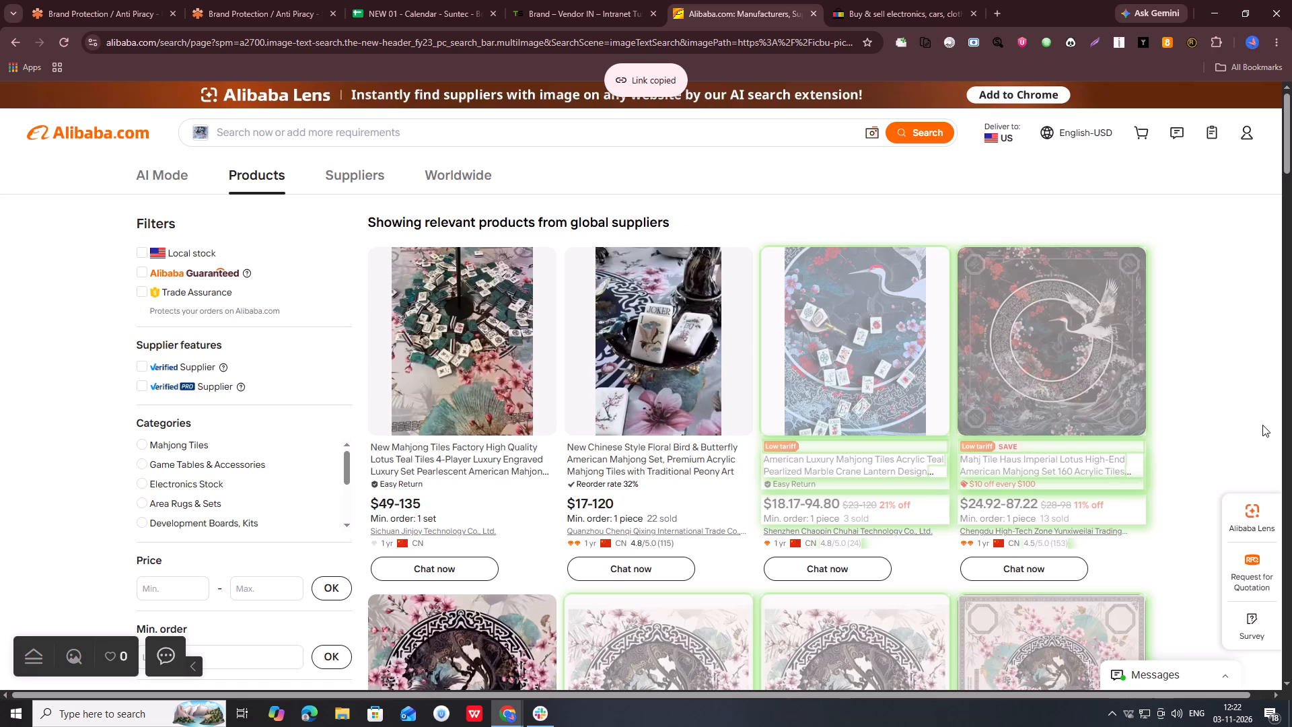
key("alt+Tab")
key("ctrl+Up")
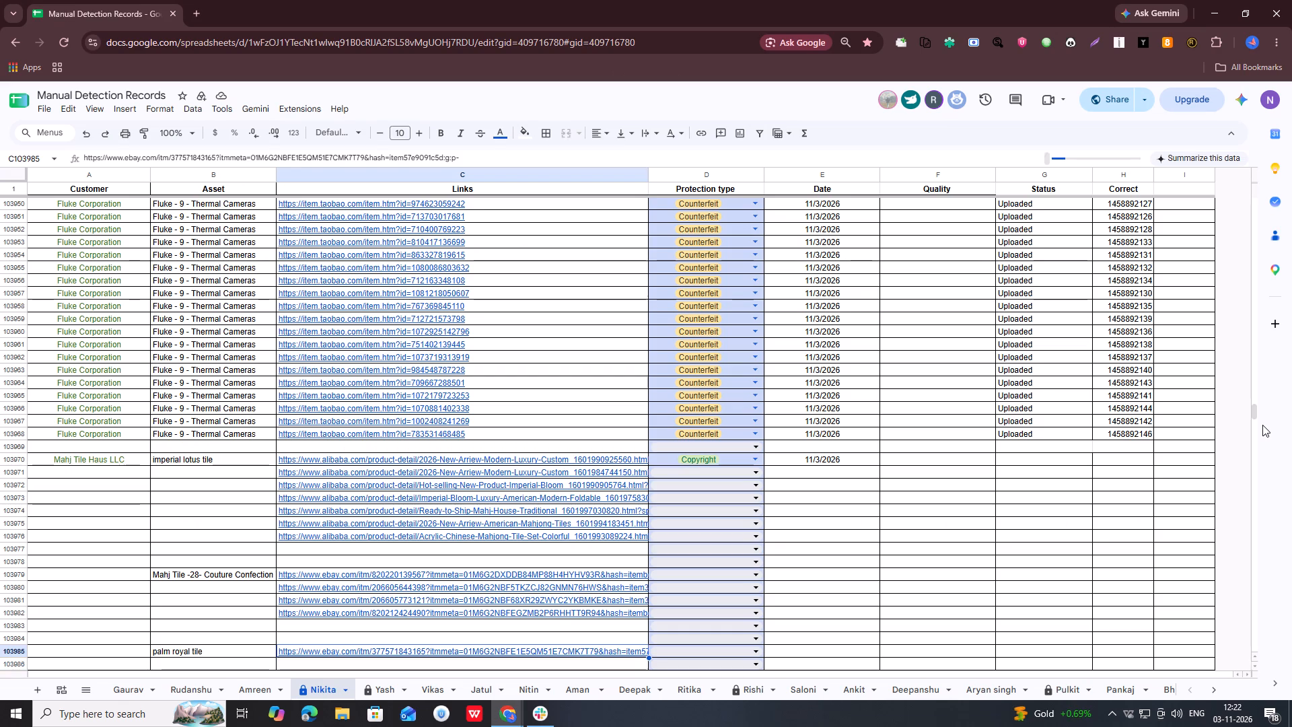
key("ctrl+Up")
key("ctrl+Up")
key("ctrl+Up")
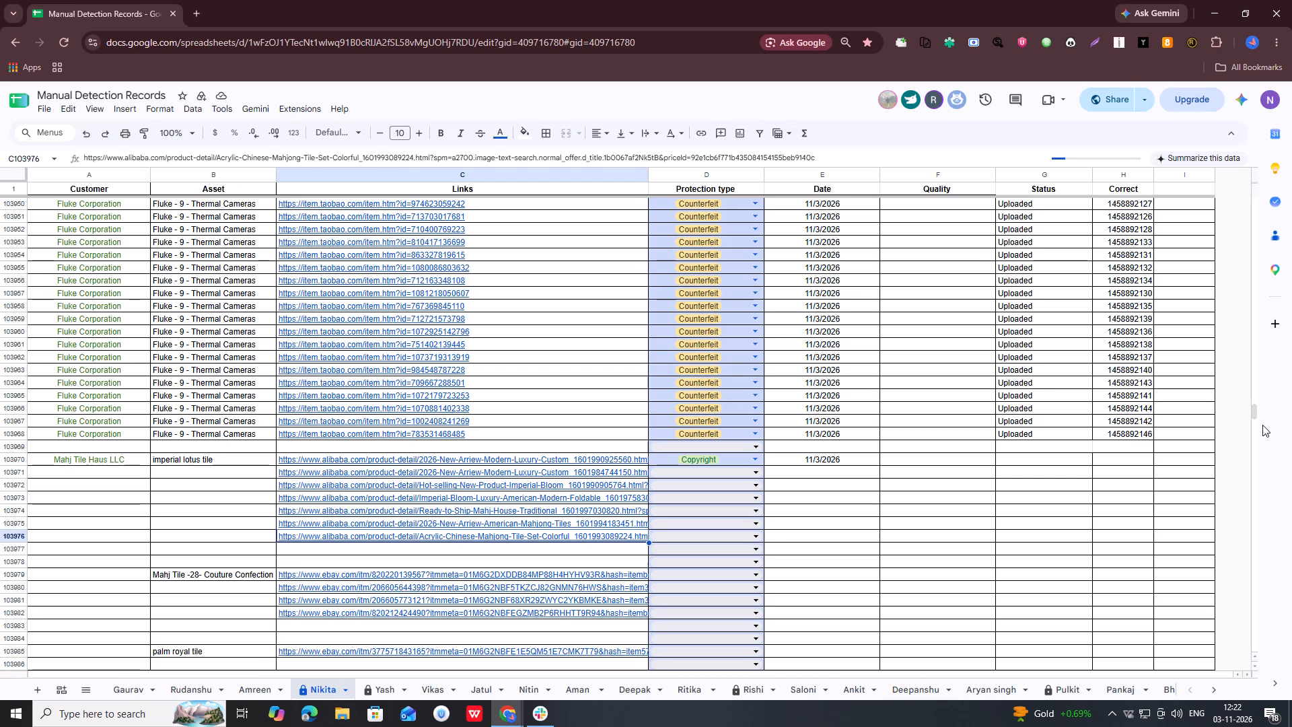
key("Down")
key("ctrl+v")
key("Down")
Return to Alibaba and check the photos of the $11.90-19.90 Xusheng mahjong mat and the $18-89.10 New Arriew mahjong set.
key("alt+Tab")
key("Down")
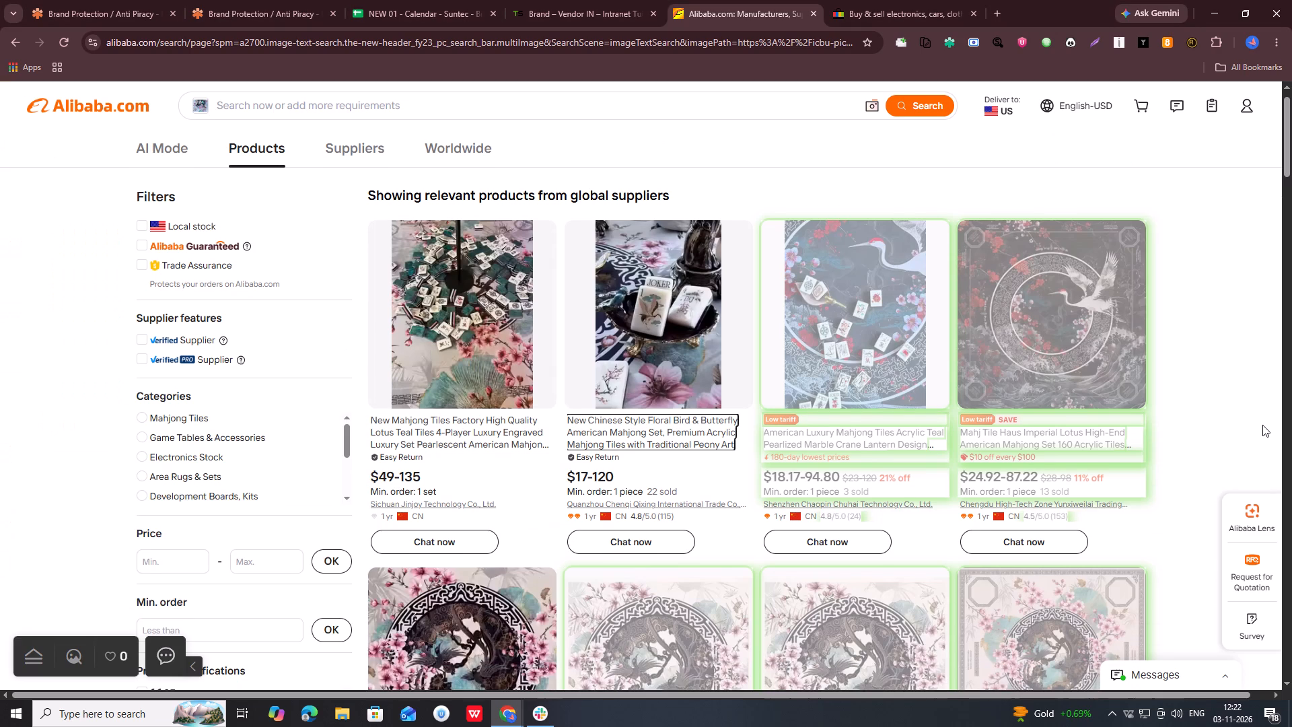
scroll(1262, 425, "down", 4)
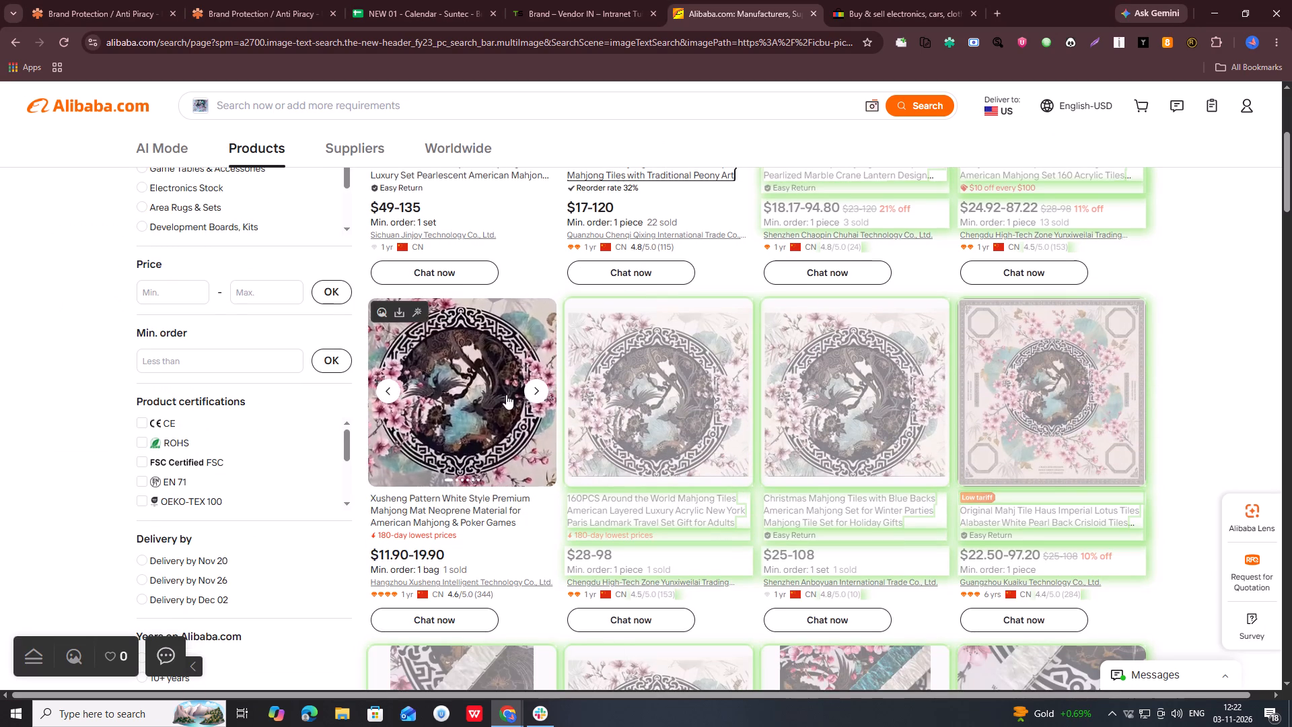
left_click(542, 389)
left_click(542, 389)
left_click(542, 389)
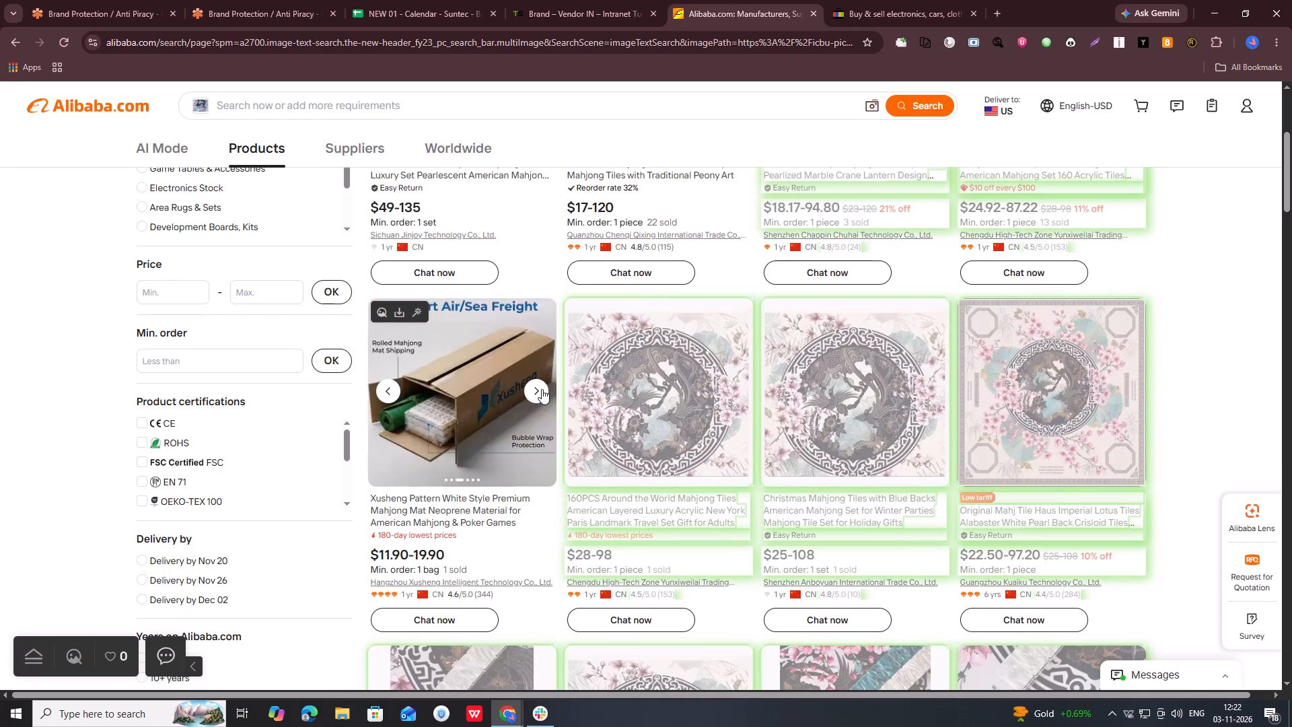
scroll(542, 389, "down", 12)
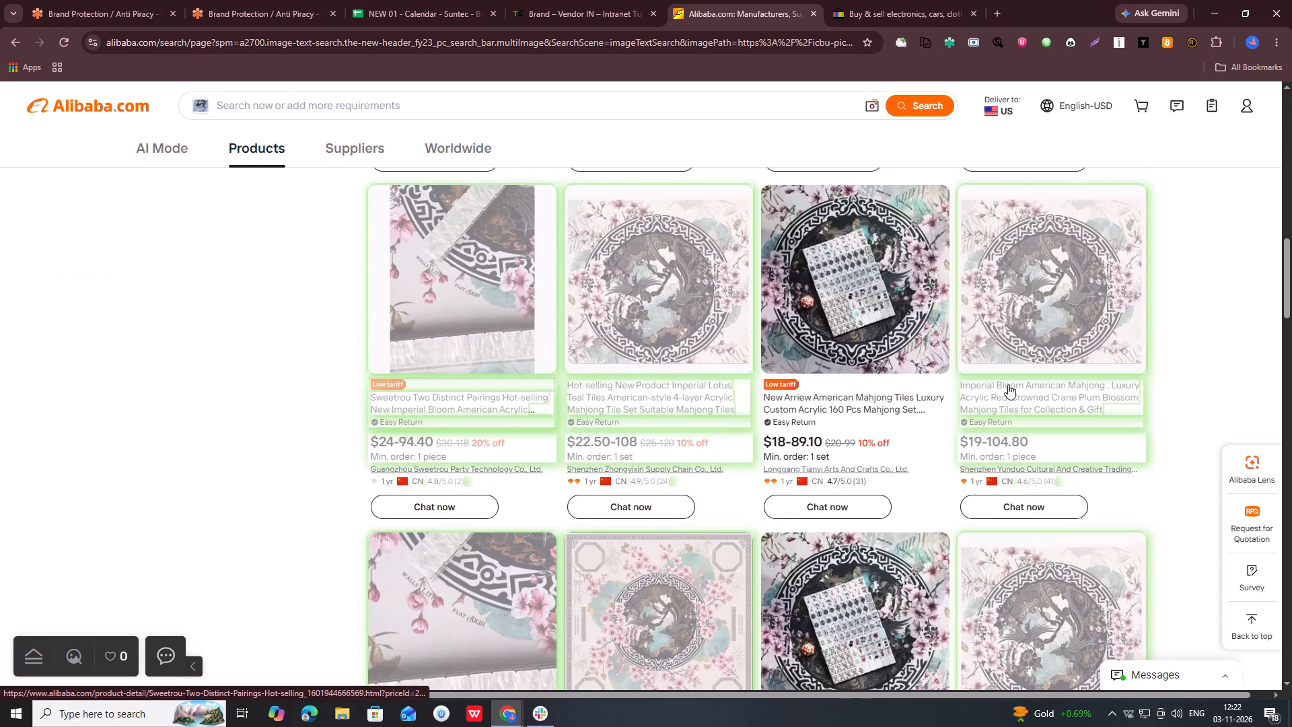
left_click(923, 278)
left_click(923, 278)
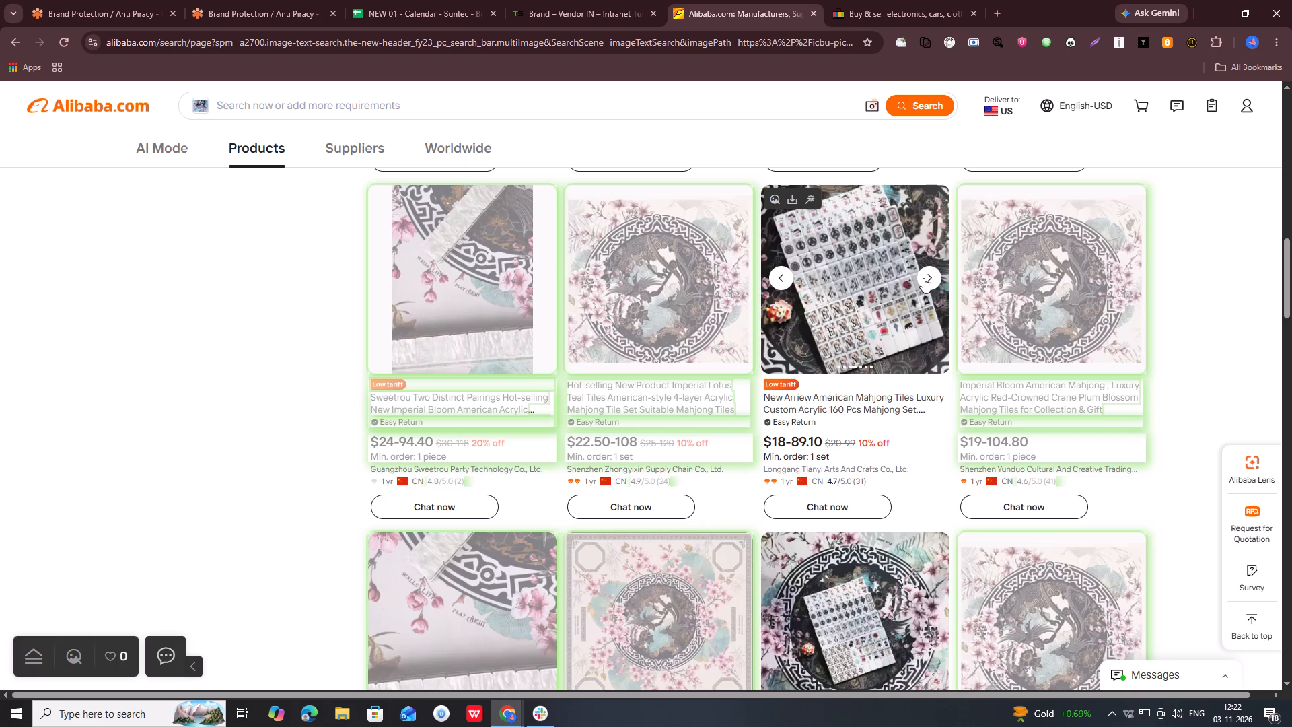
left_click(923, 278)
Check the photos of the $28-98 World Landmark mahjong set and the $10.53-12.51 Luxury Modern mahjong mat.
scroll(923, 278, "down", 9)
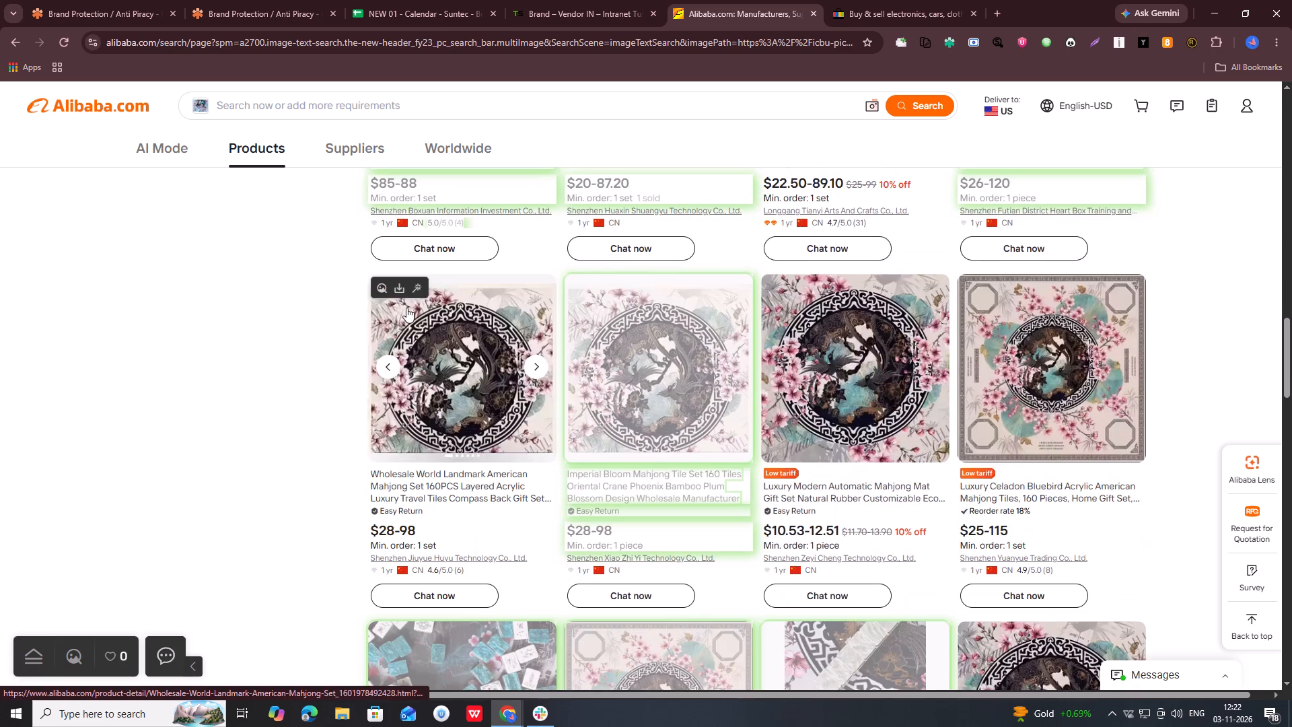
left_click(532, 365)
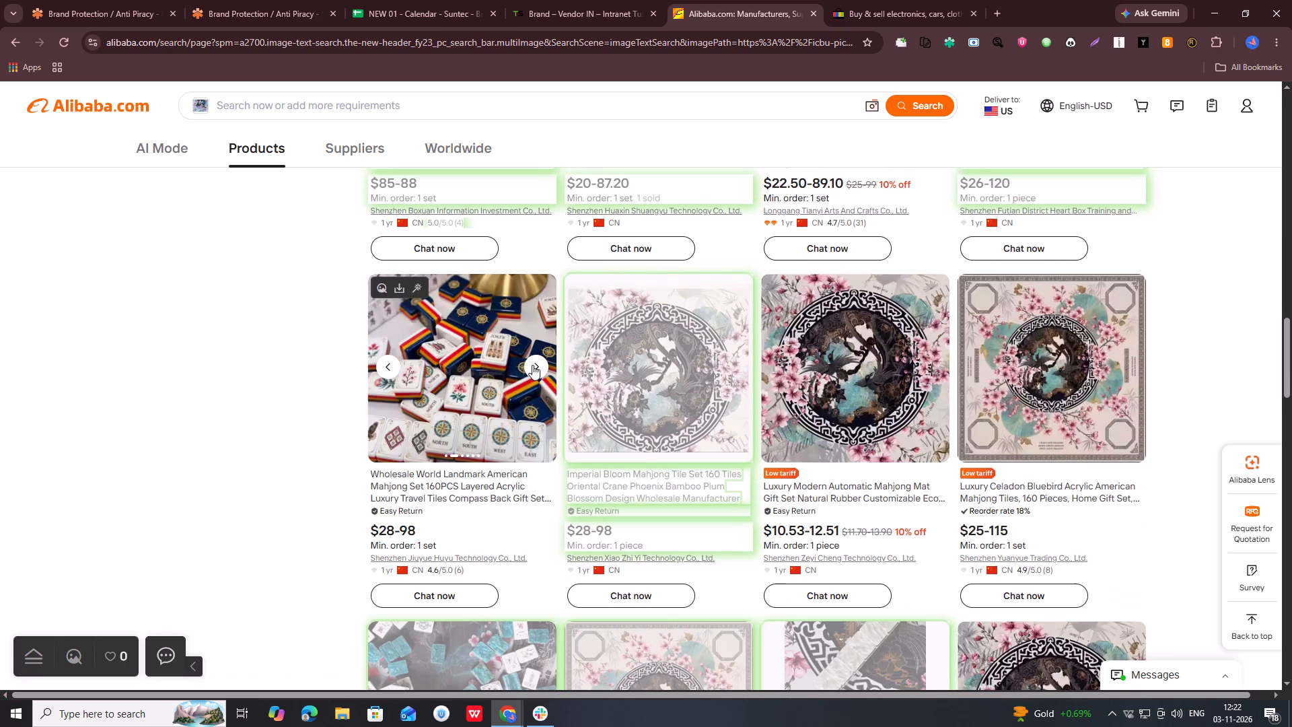
left_click(532, 365)
left_click(925, 368)
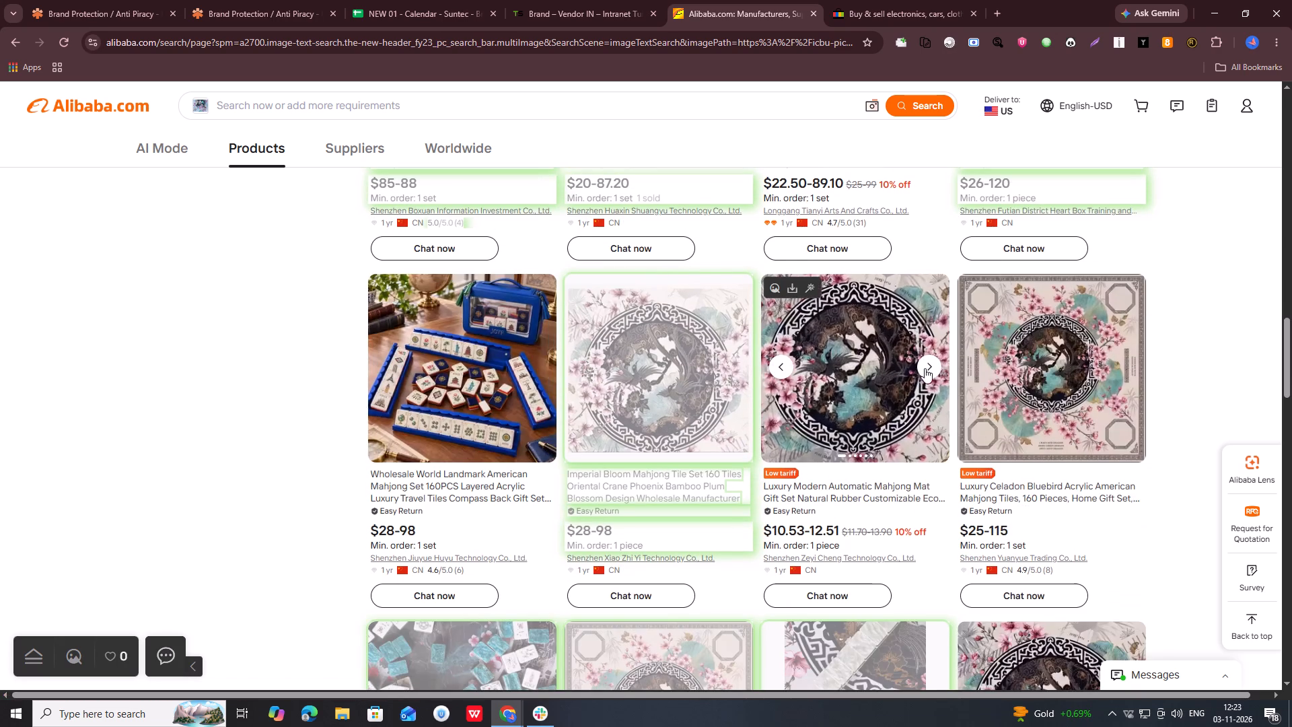
left_click(925, 368)
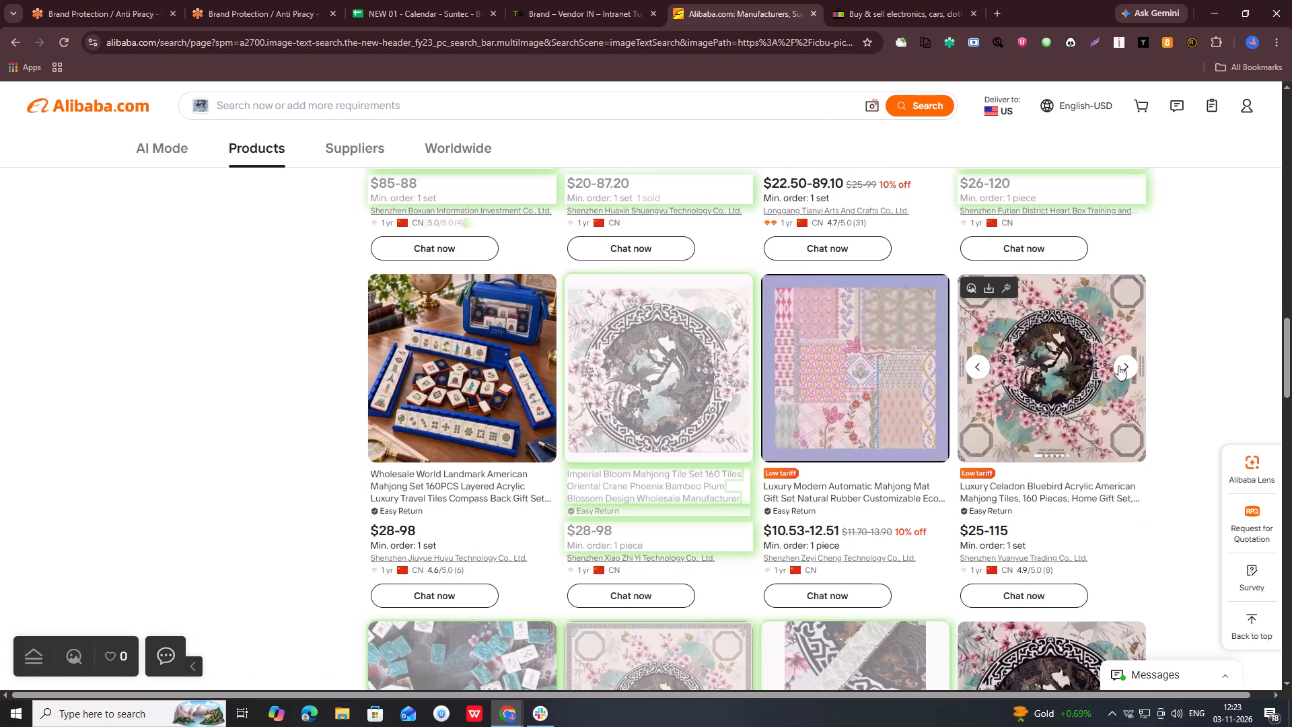
Check the photos of the $25-115 Luxury Celadon Bluebird mahjong set and copy its link for Manual Detection Records.
left_click(1118, 366)
left_click(1118, 365)
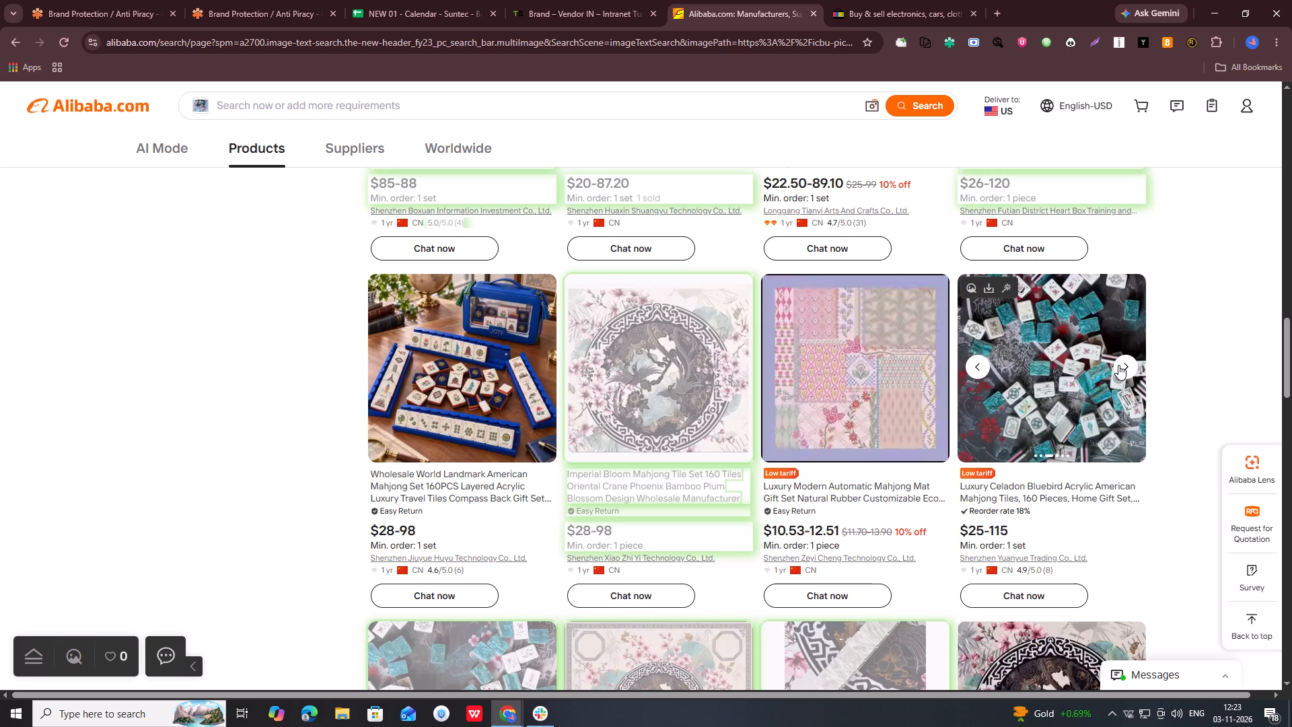
left_click(1118, 365)
right_click(1056, 486)
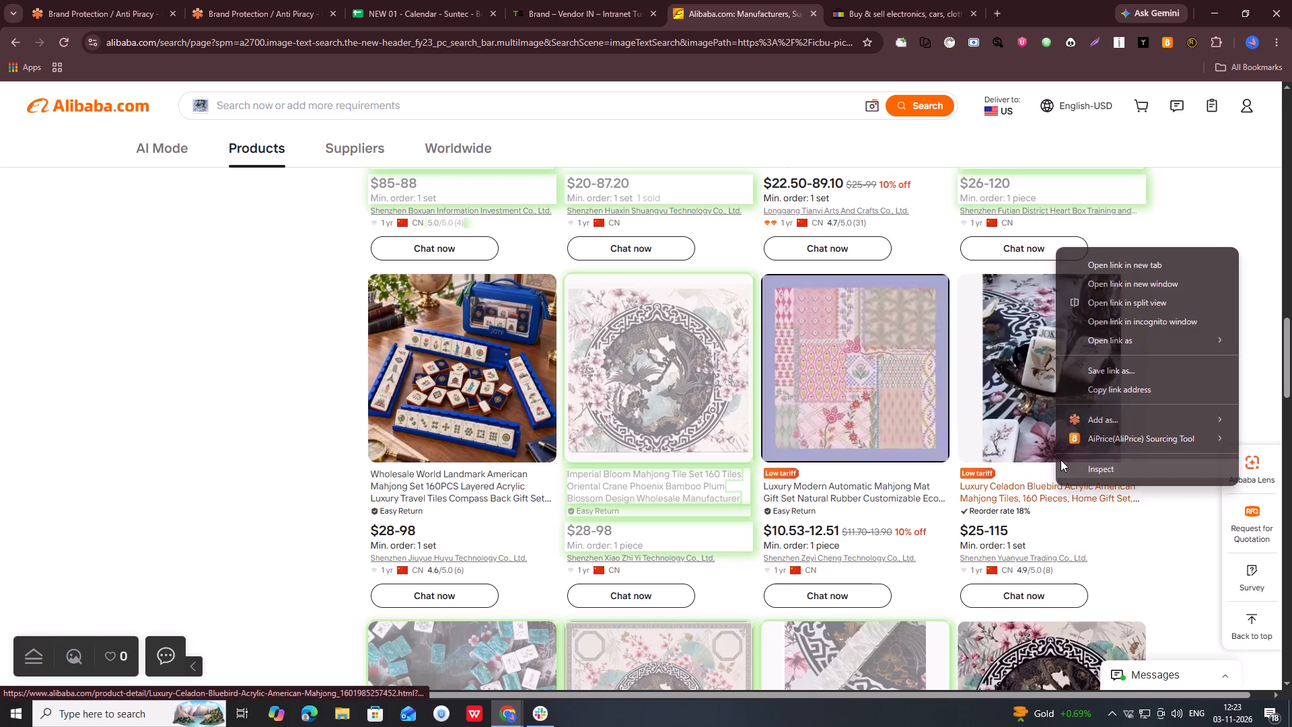
left_click(1108, 388)
key("alt+Tab")
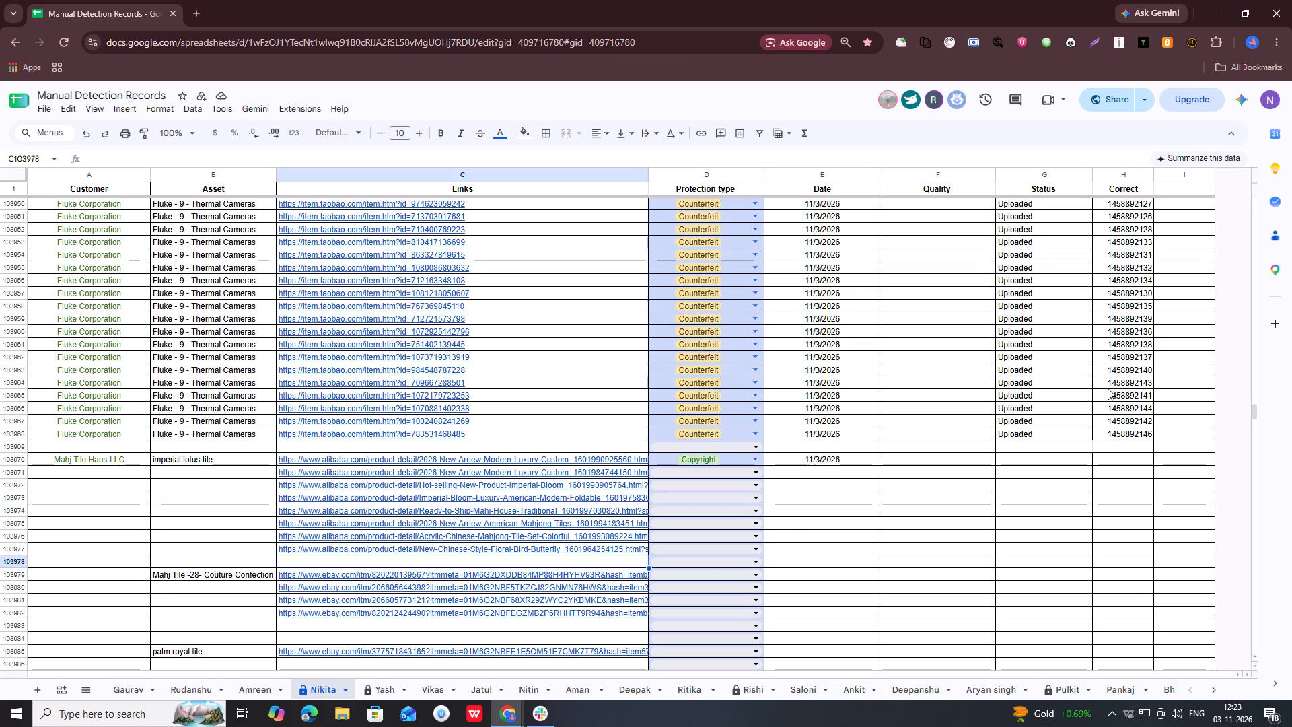
Insert five blank rows at row 103978, above the Mahj Tile -28- Couture Confection entries.
left_click(1, 559)
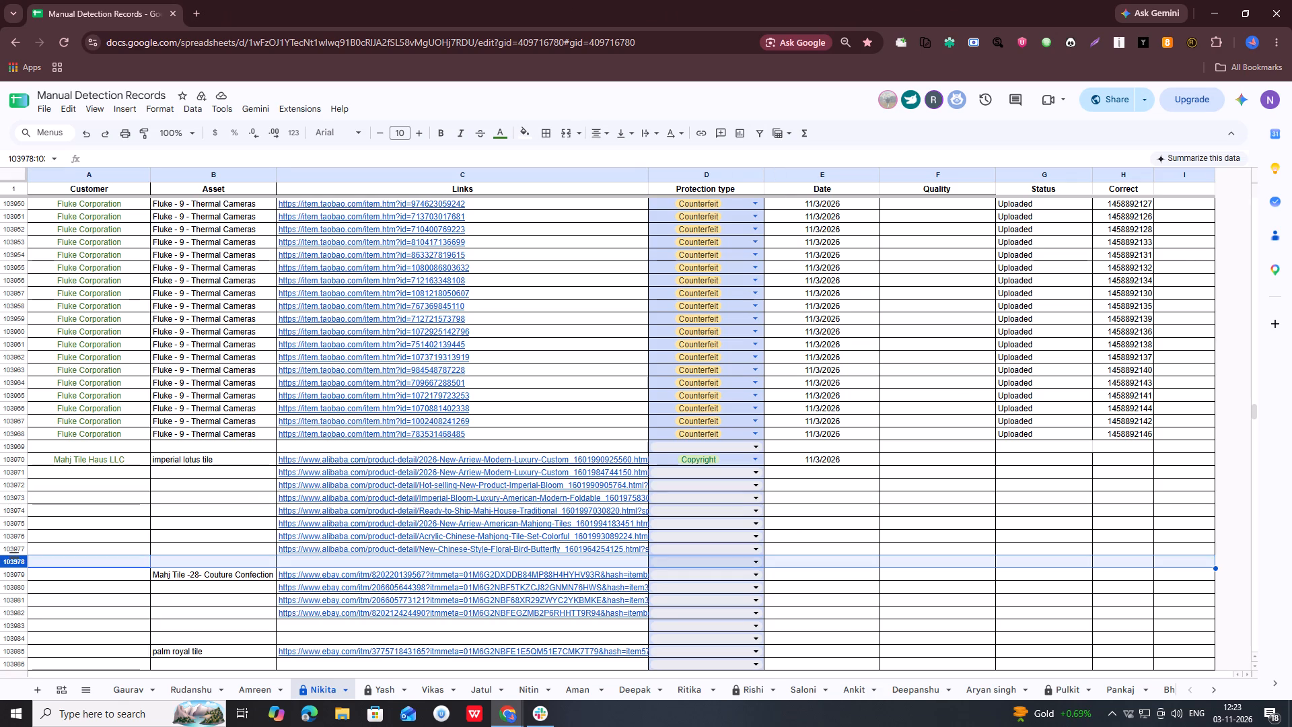
key("ctrl+alt+equal")
key("ctrl+alt+equal")
key("ctrl+alt+equal")
key("ctrl+alt+equal")
key("ctrl+alt+equal")
Paste the Luxury Celadon Bluebird listing's link into Links cell C103978.
key("Right")
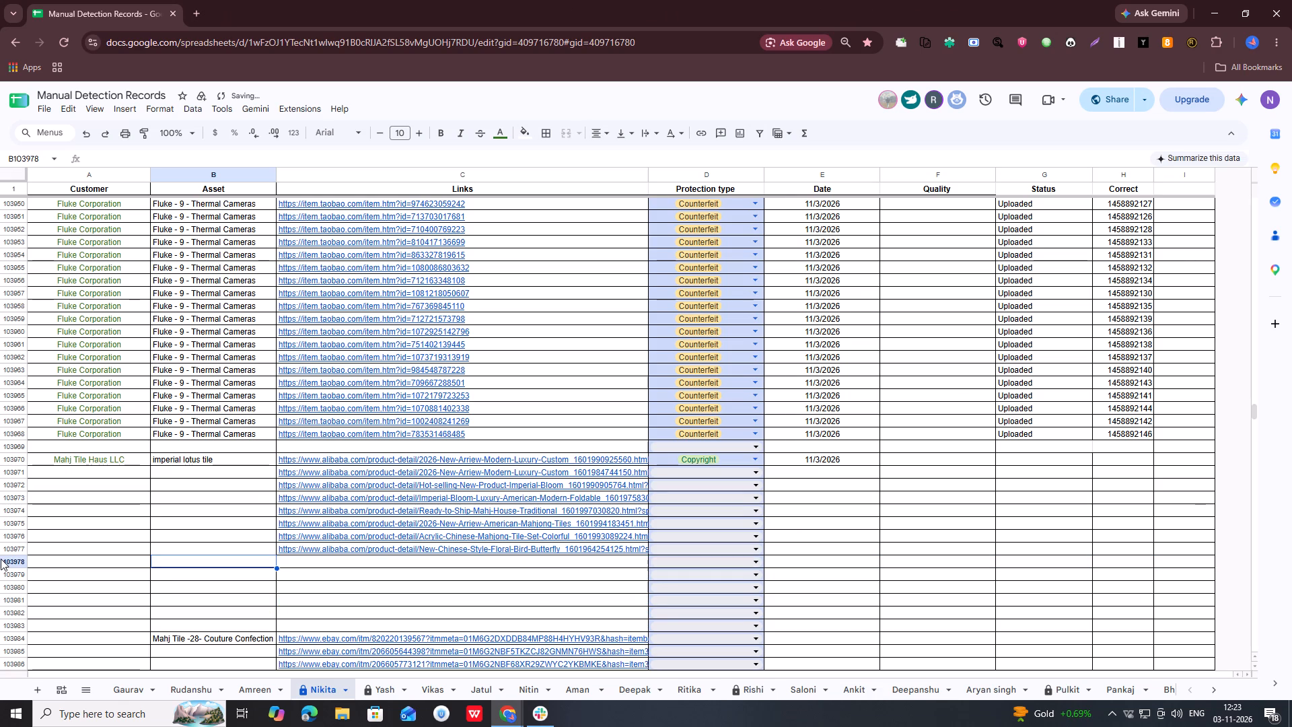
key("Right")
key("ctrl+v")
key("Down")
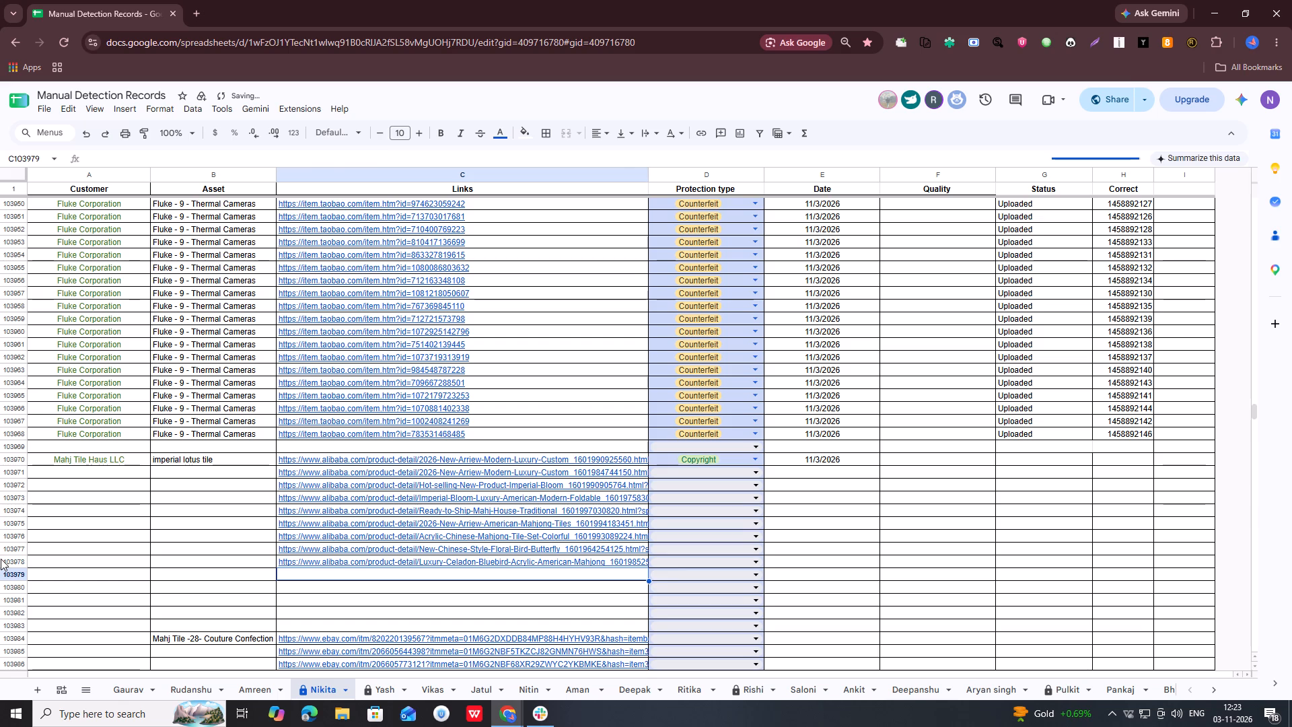
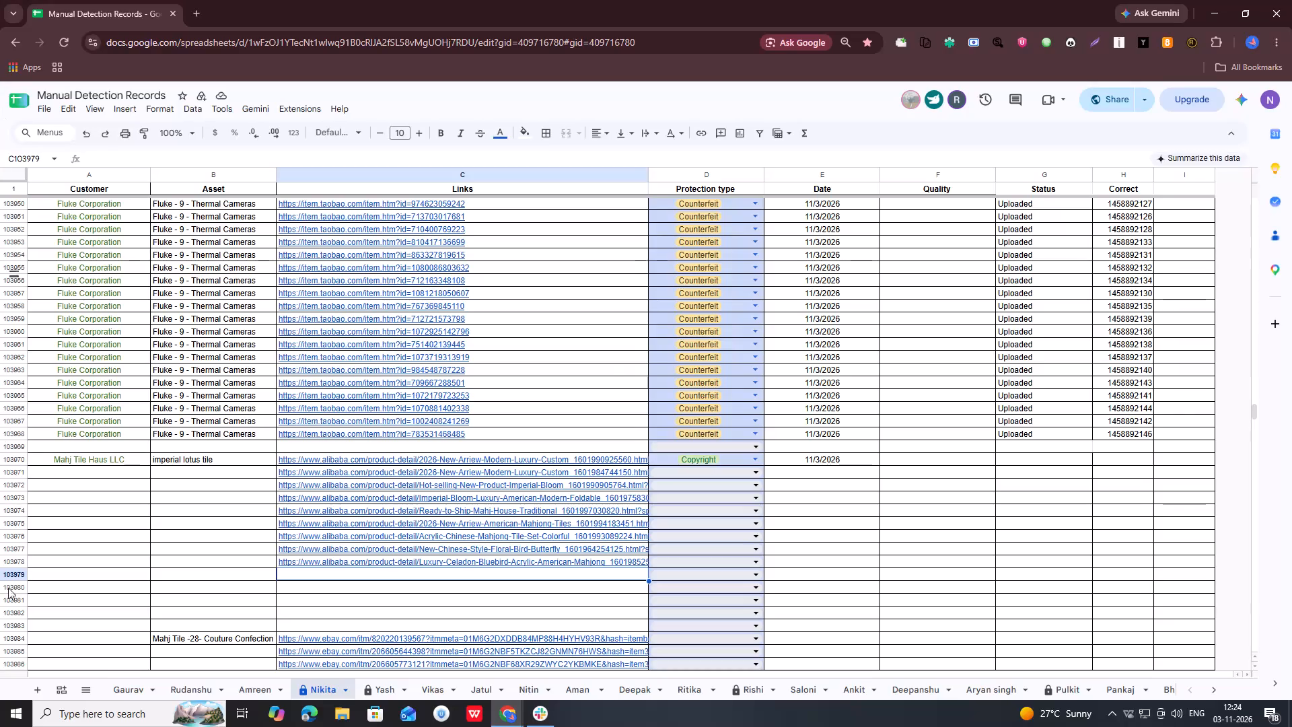
Copy the link of the $20-86.40 2026 New Arriew mahjong set on Alibaba and paste it into Links cell C103979 of Manual Detection Records.
key("alt+Tab")
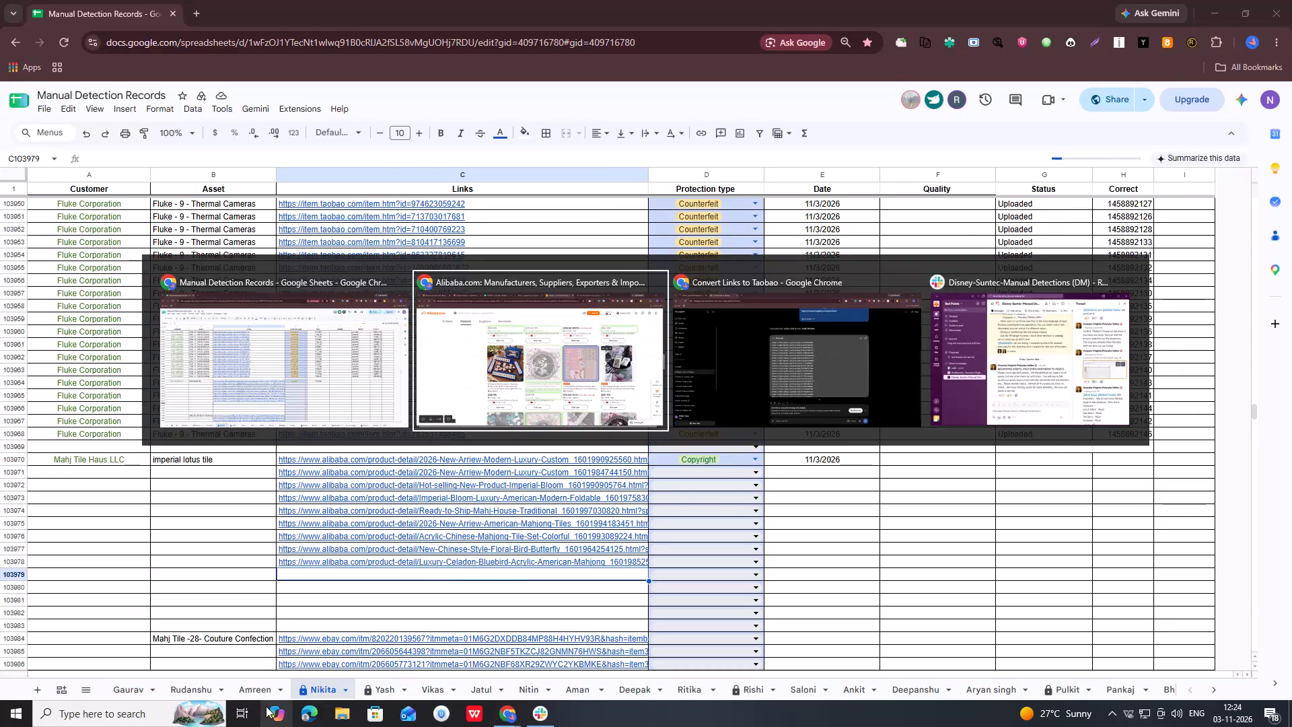
scroll(931, 456, "down", 6)
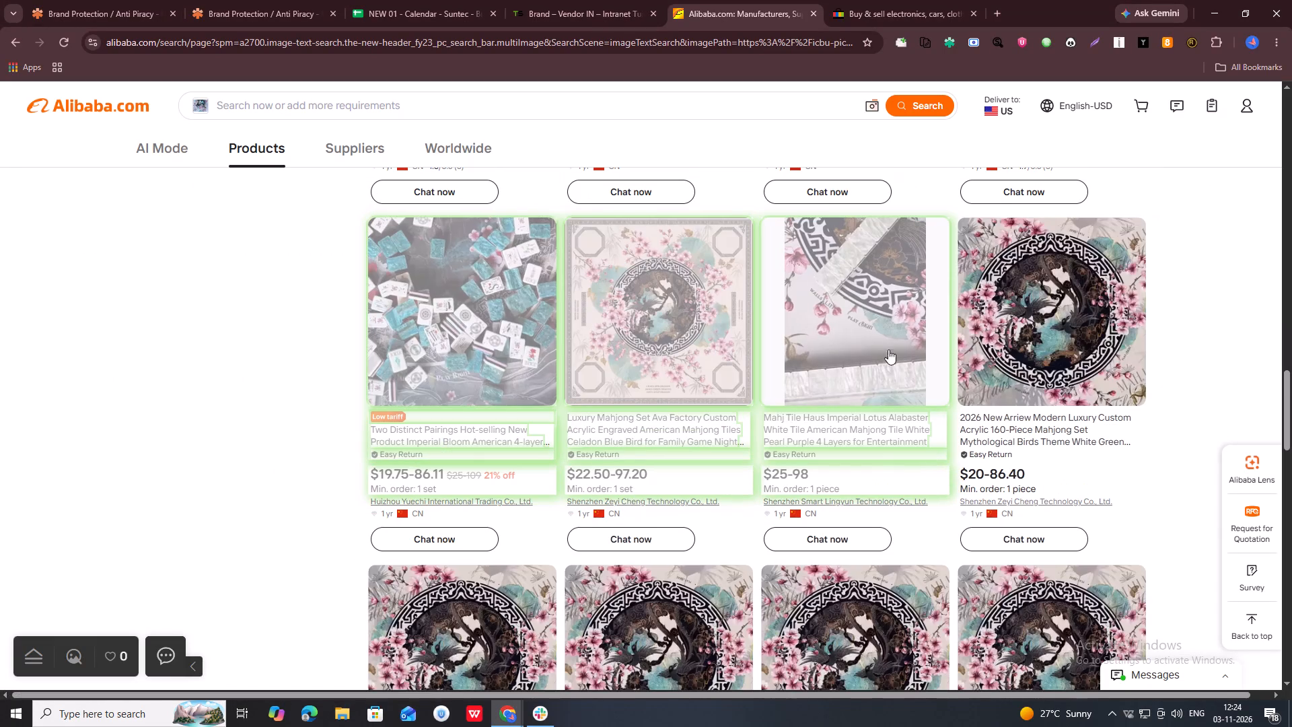
left_click(1118, 312)
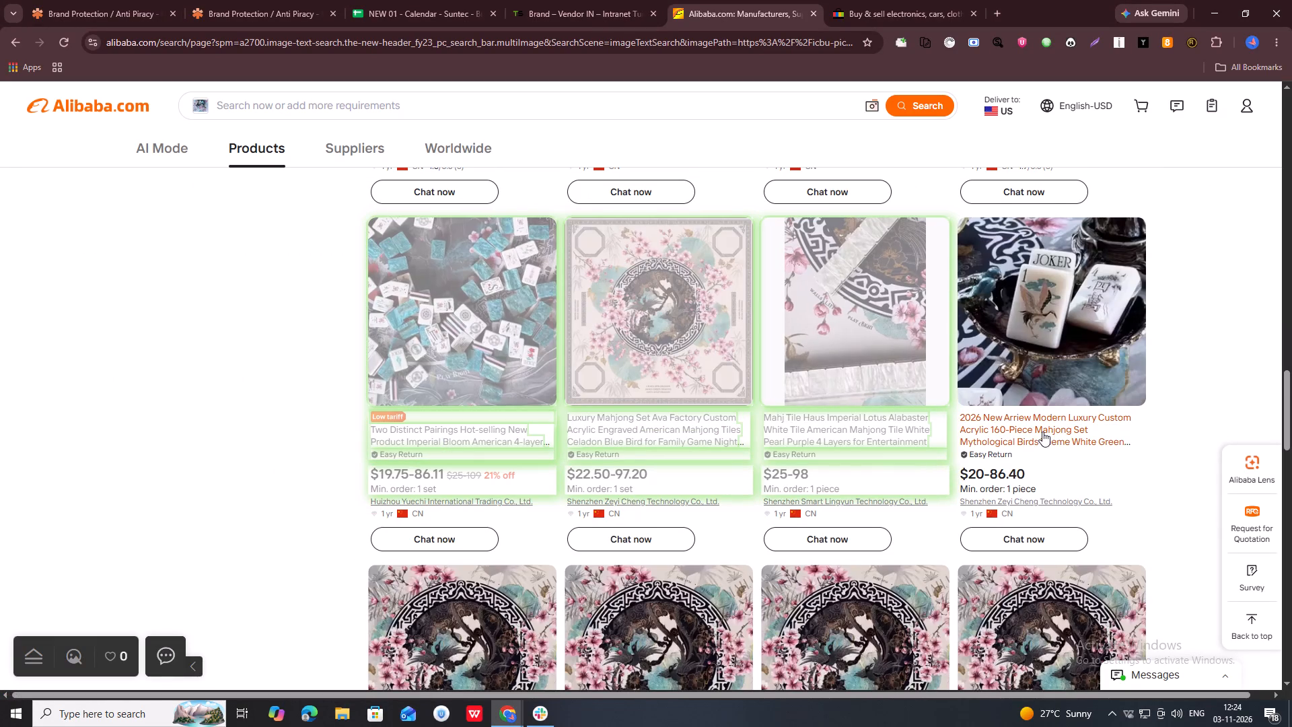
right_click(1041, 430)
right_click_drag(1048, 490, 1086, 689)
left_click(1089, 567)
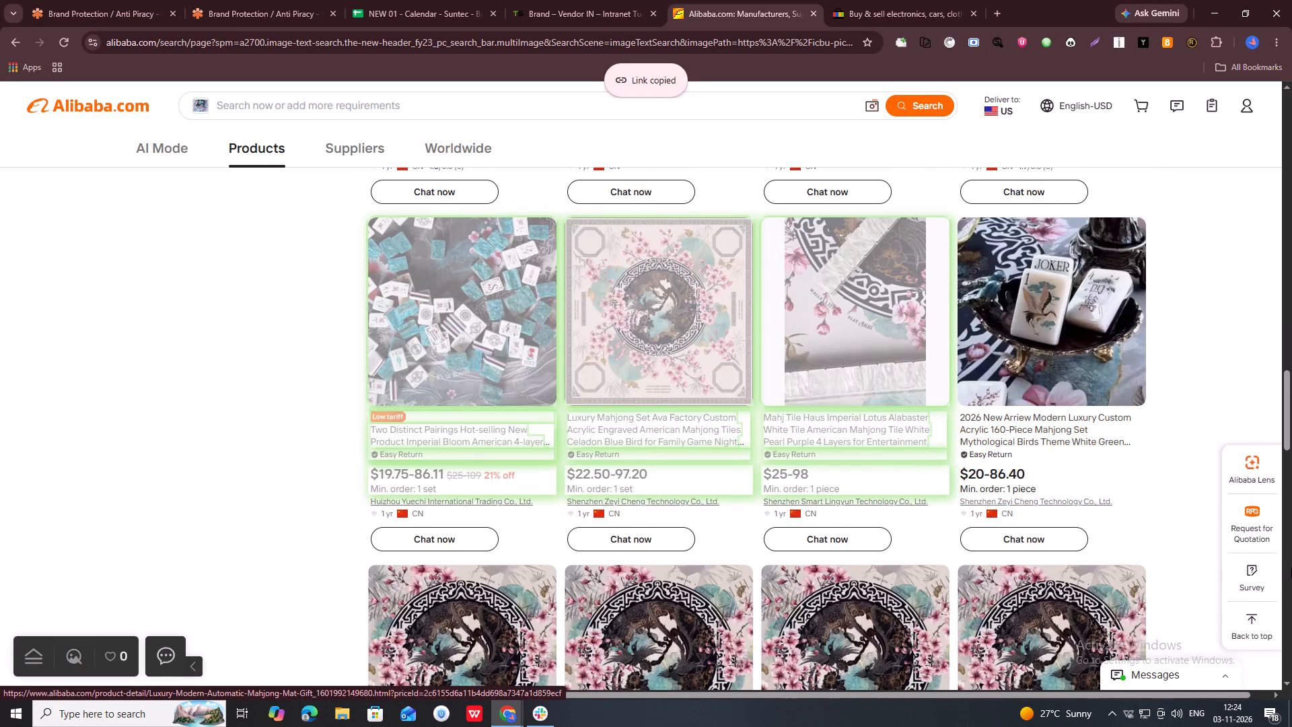
key("alt+Tab")
key("ctrl+v")
key("Down")
Back on Alibaba, check the photos of the $18-89.10 New Arriew American Mahjong Tiles set.
key("alt+Tab")
scroll(863, 619, "down", 4)
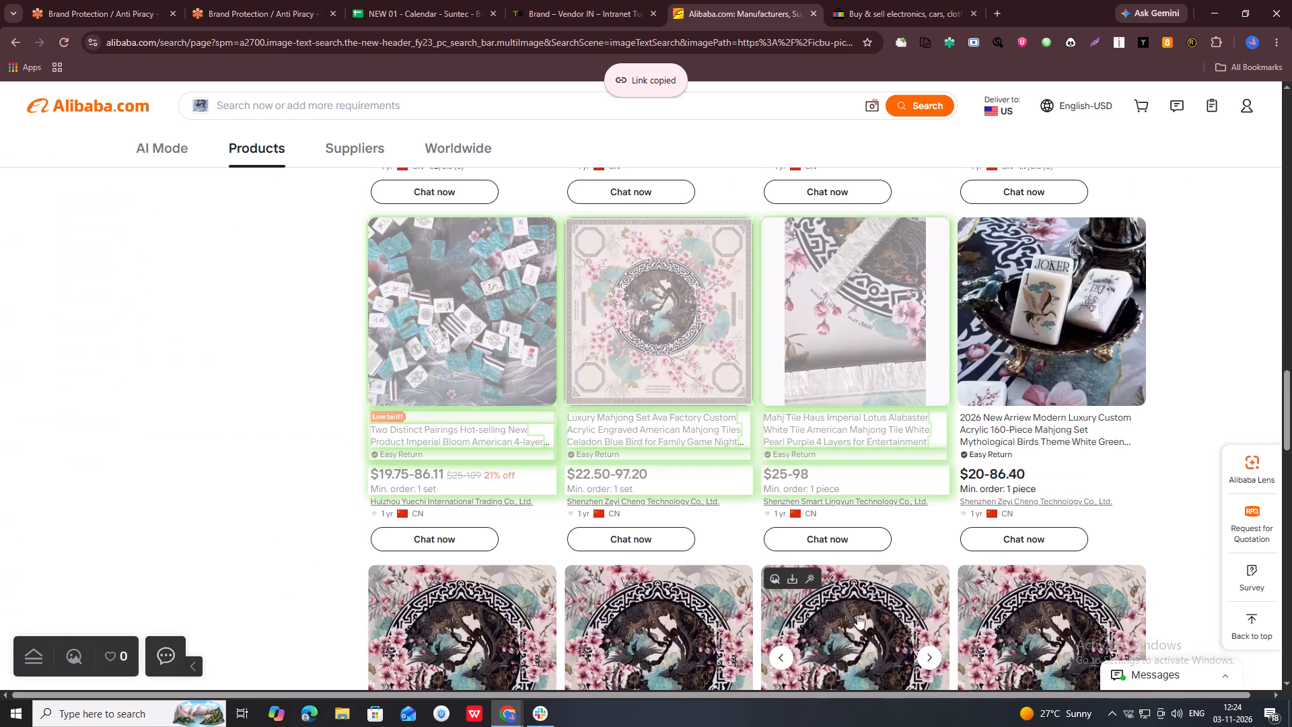
left_click(548, 387)
left_click(548, 387)
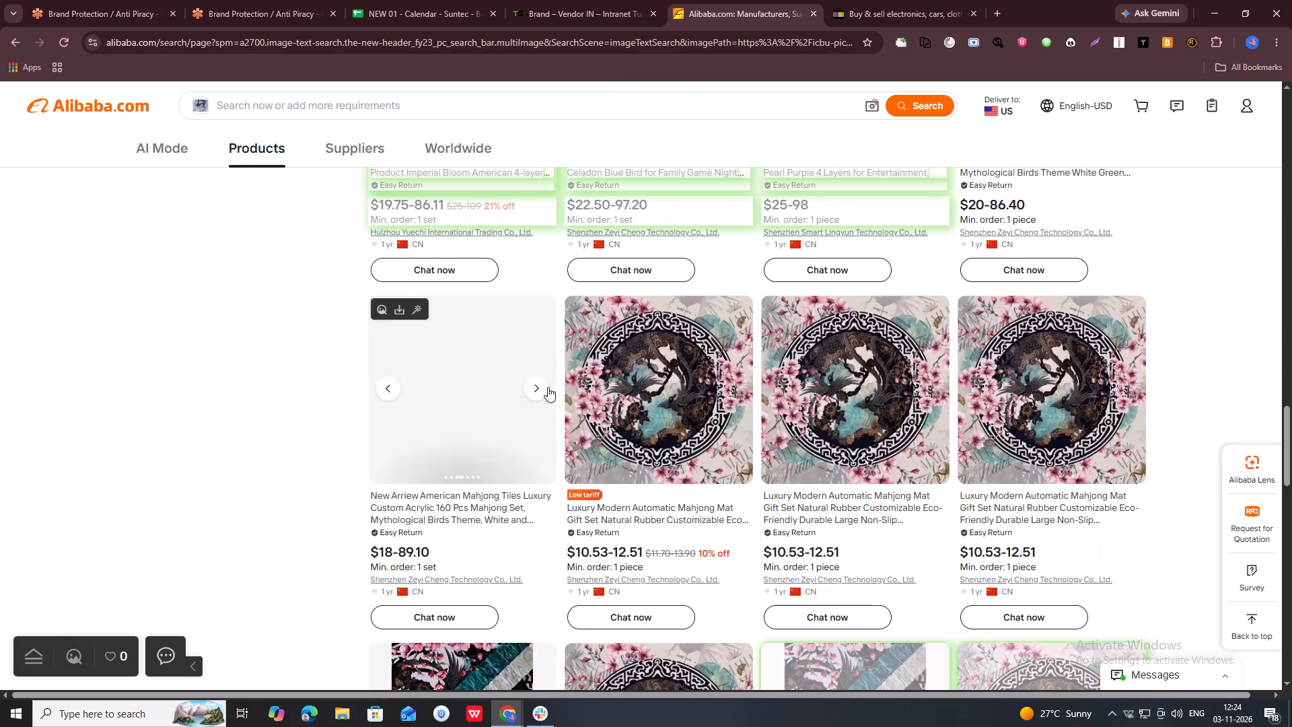
left_click(536, 388)
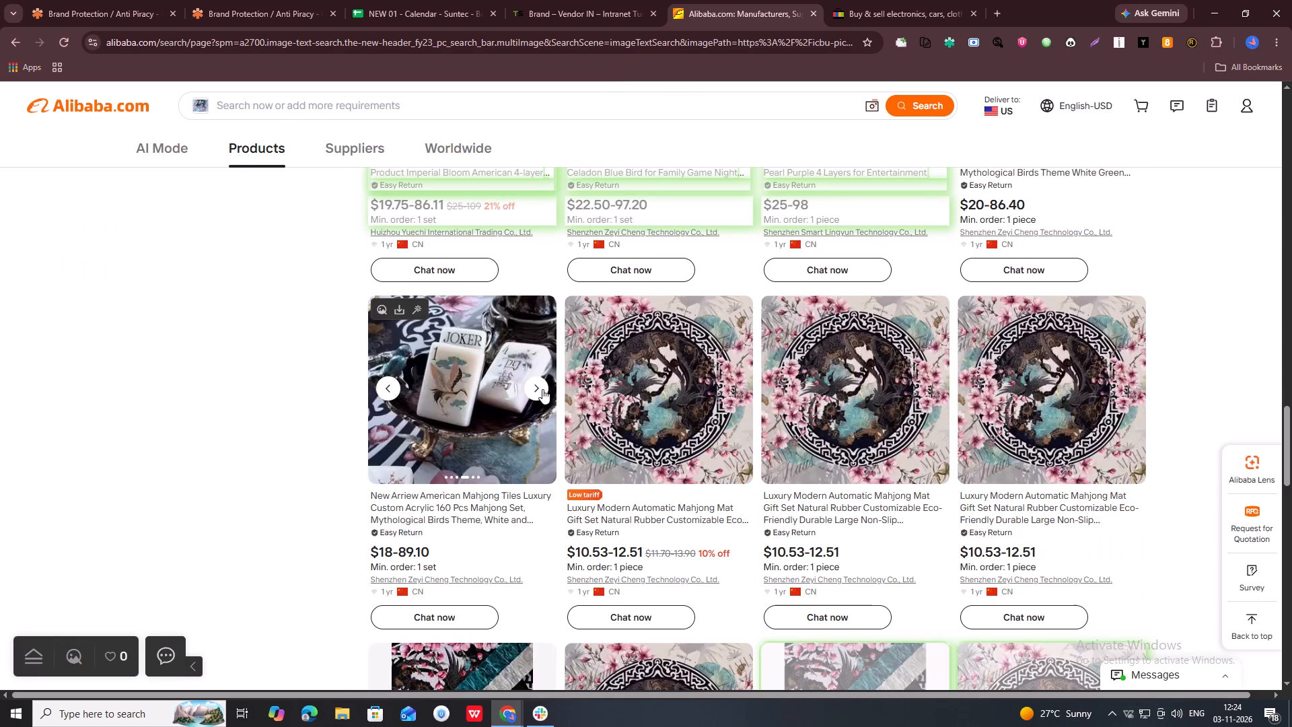
Check the photos of the three $10.53-12.51 Luxury Modern Automatic Mahjong Mat listings in the same row.
left_click(731, 386)
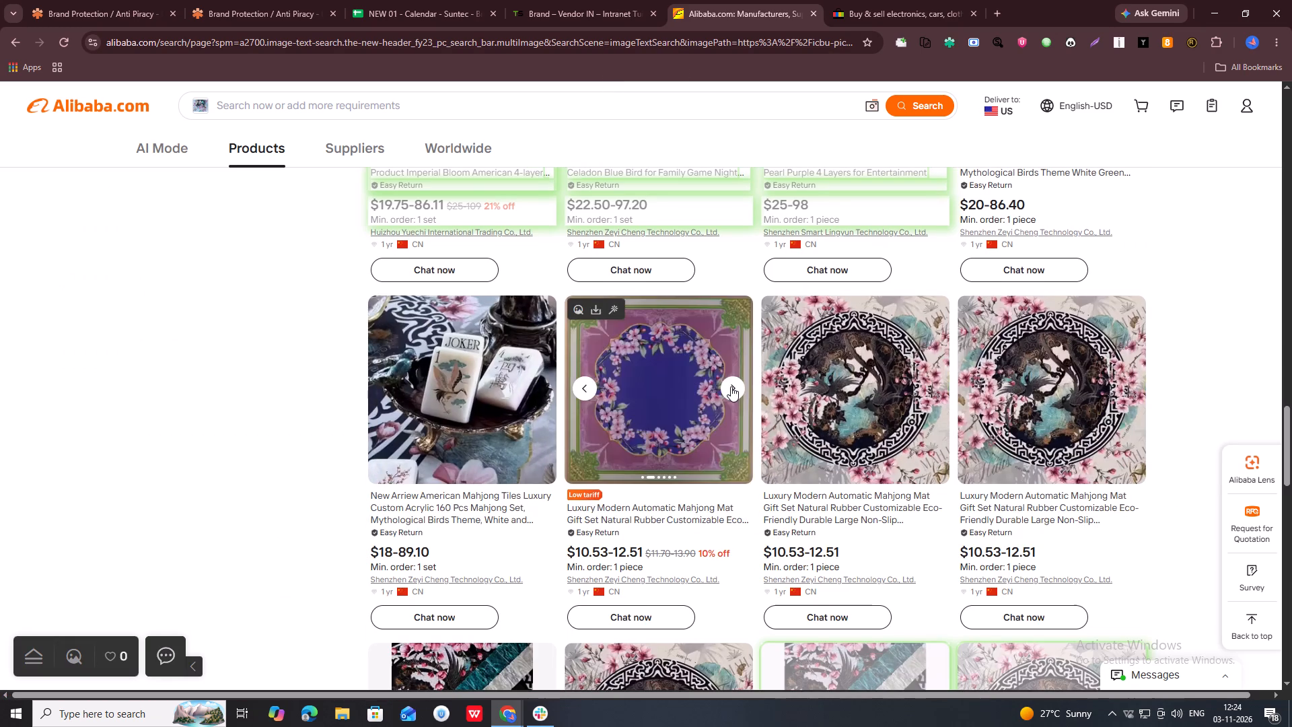
left_click(731, 386)
left_click(731, 386)
left_click(731, 386)
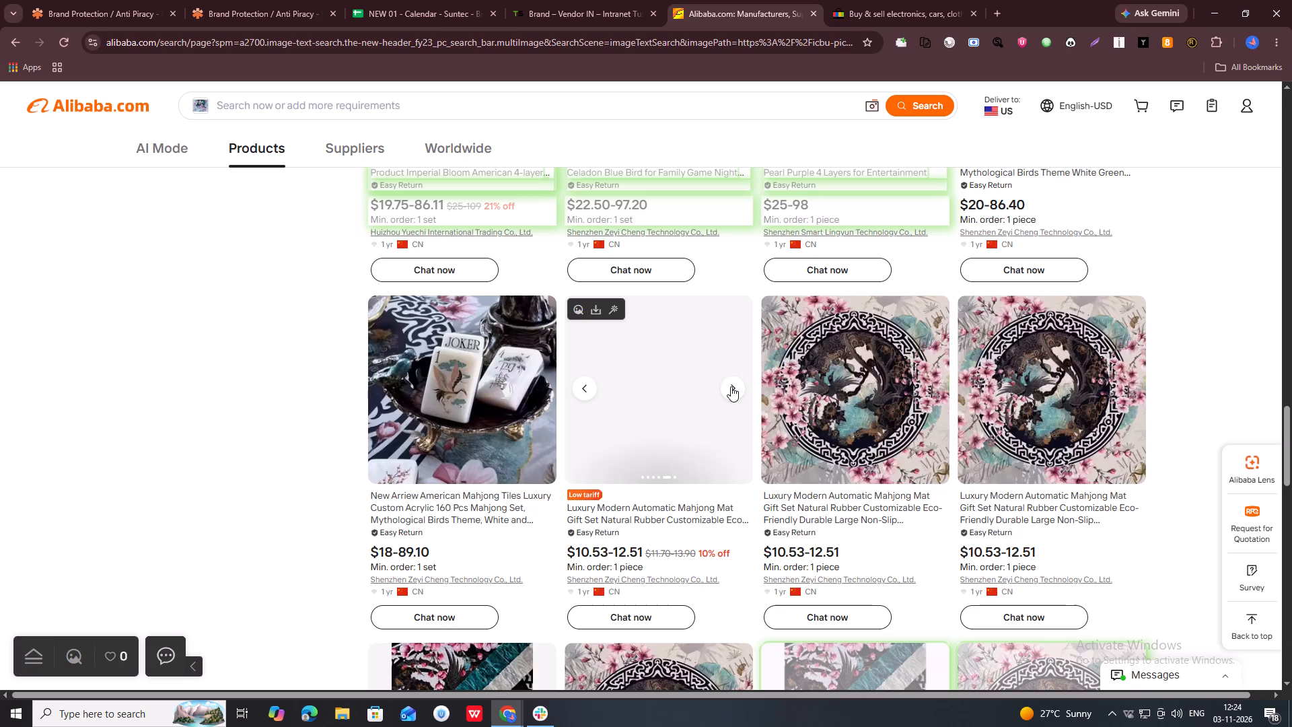
left_click(731, 386)
left_click(731, 386)
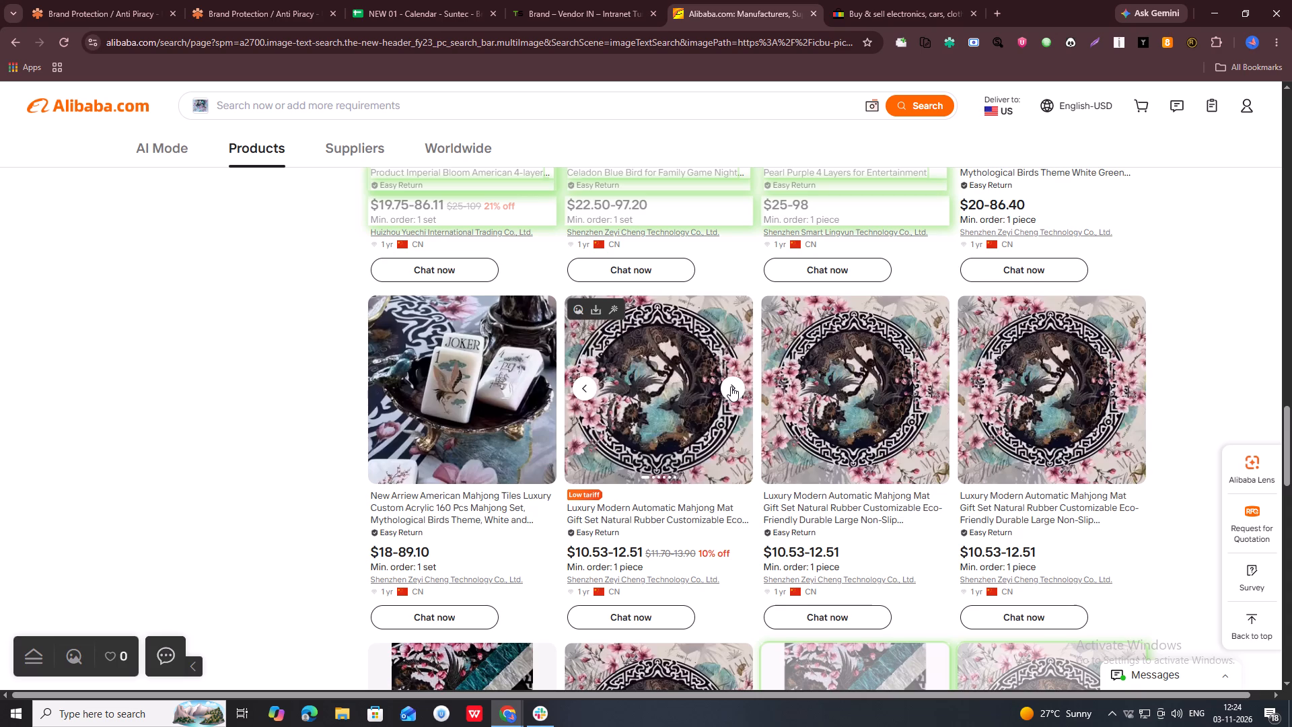
left_click(925, 392)
left_click(925, 392)
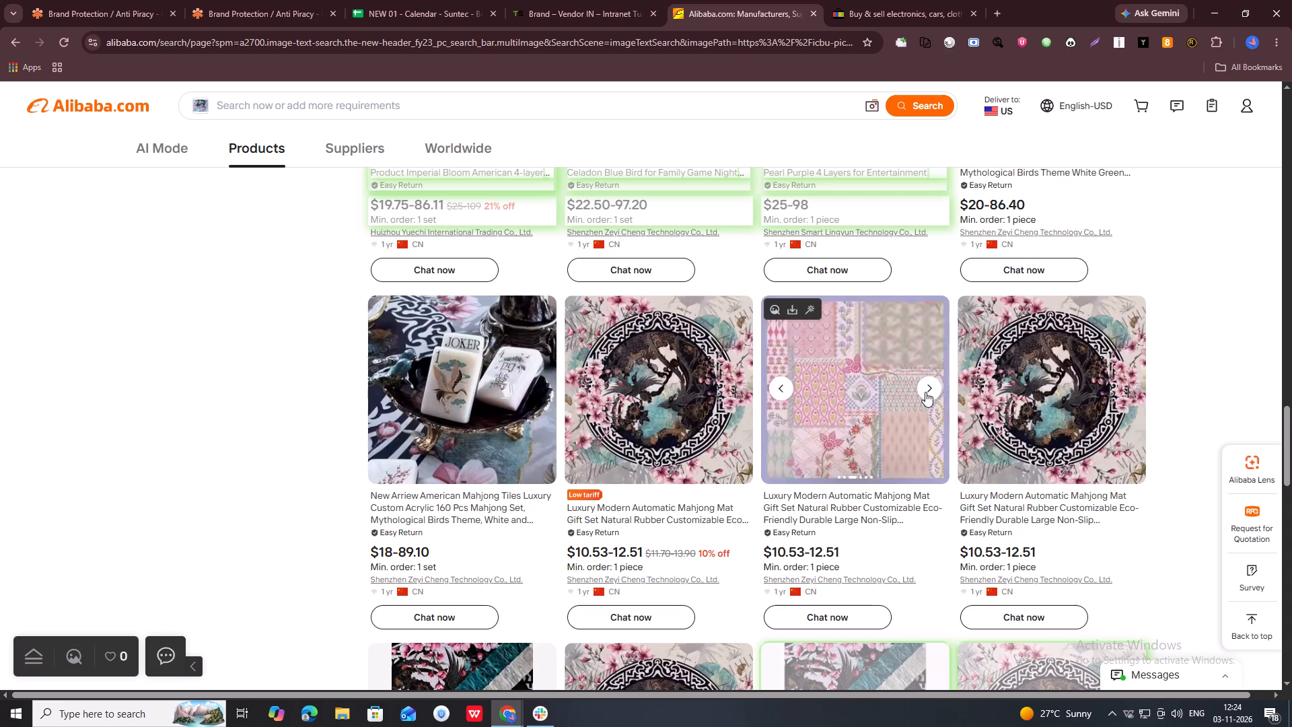
left_click(925, 392)
left_click(925, 392)
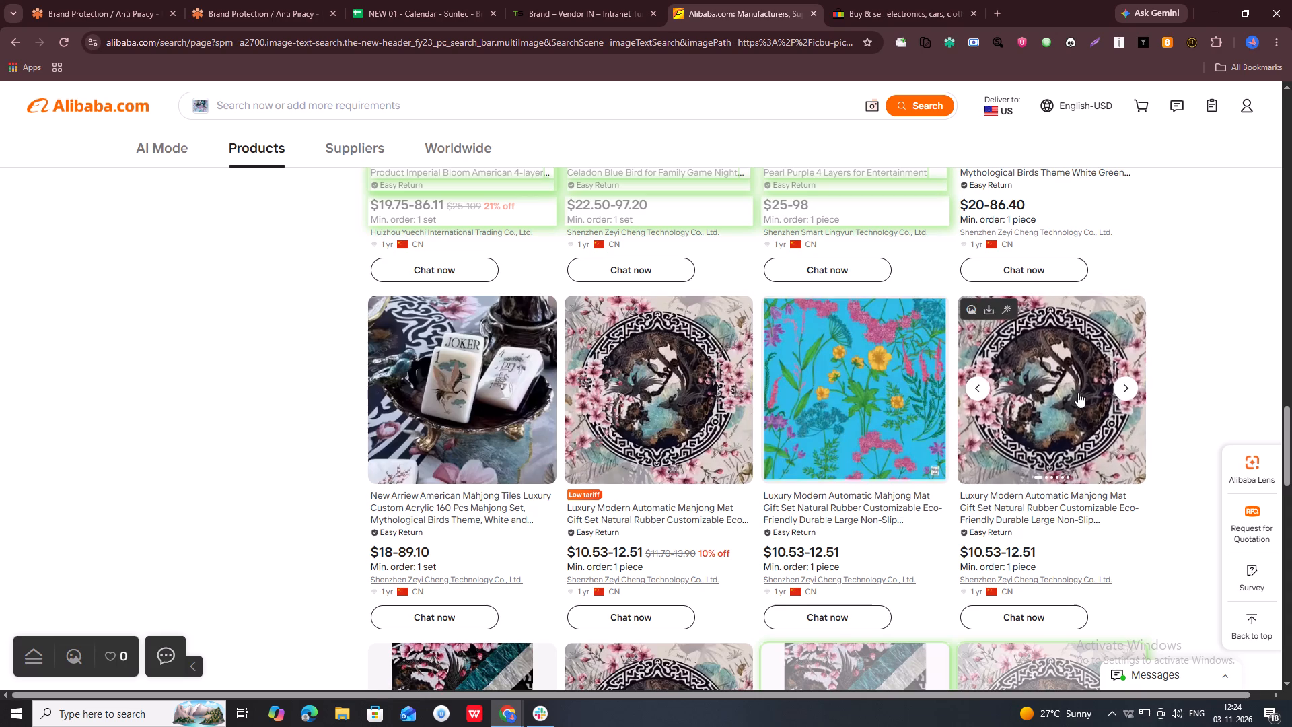
left_click(1120, 394)
left_click(1120, 394)
left_click(1120, 394)
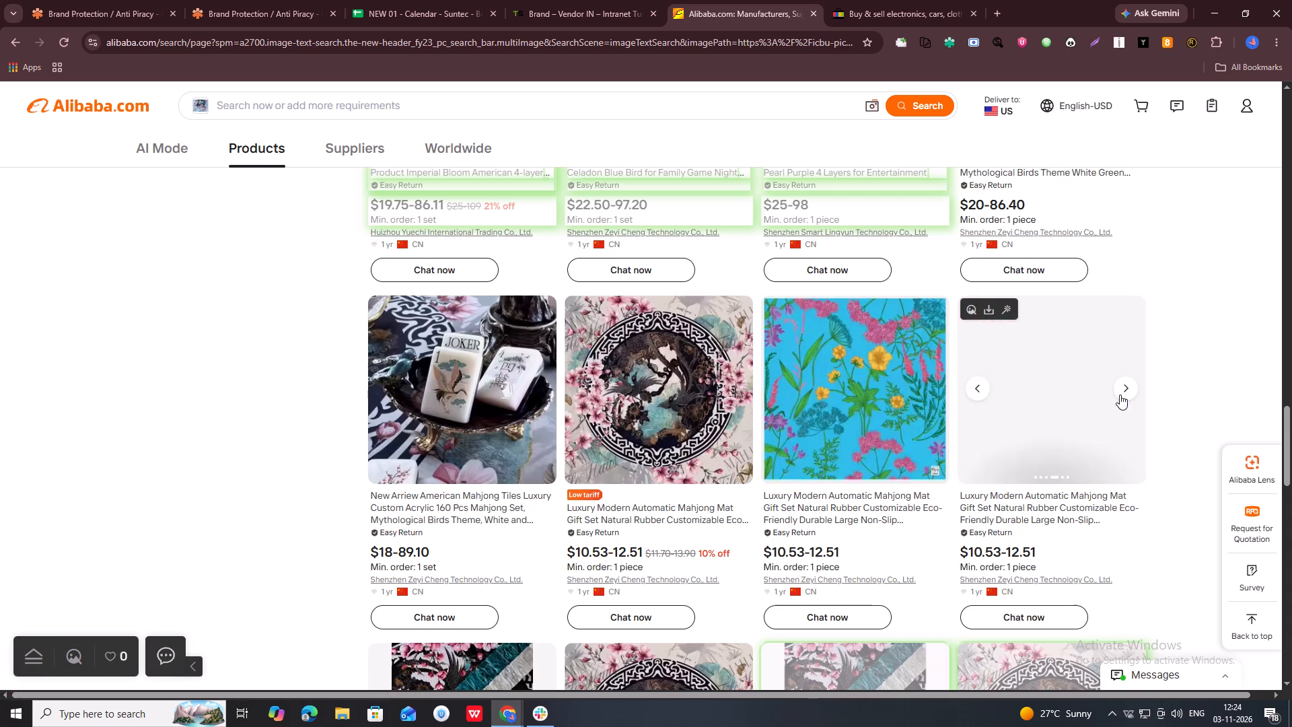
left_click(1120, 394)
left_click(1120, 394)
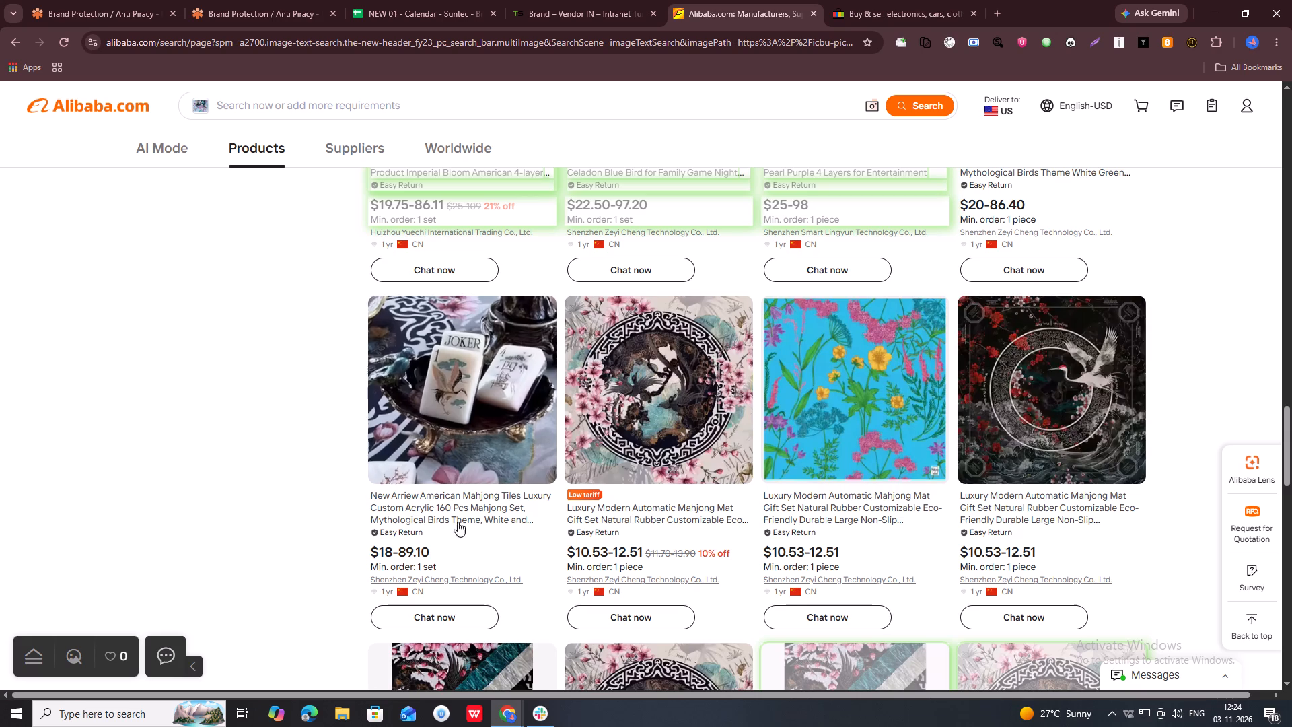
Copy the $18-89.10 New Arriew American Mahjong Tiles listing's link and paste it into Links cell C103980 of Manual Detection Records.
right_click(451, 507)
left_click(506, 409)
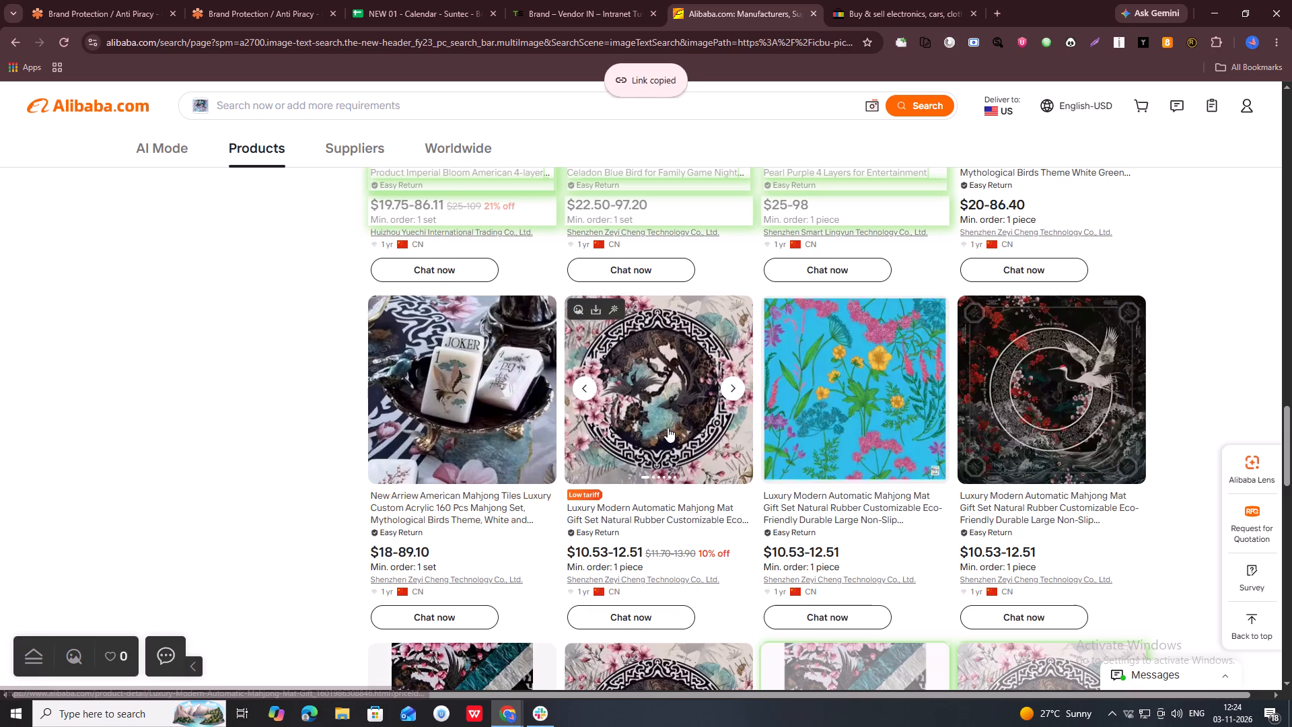
key("alt+Tab")
key("ctrl+v")
key("Down")
Return to Alibaba and recheck the photos of the last $10.53-12.51 Luxury Modern mahjong mat in that row.
key("alt+Tab")
key("Right")
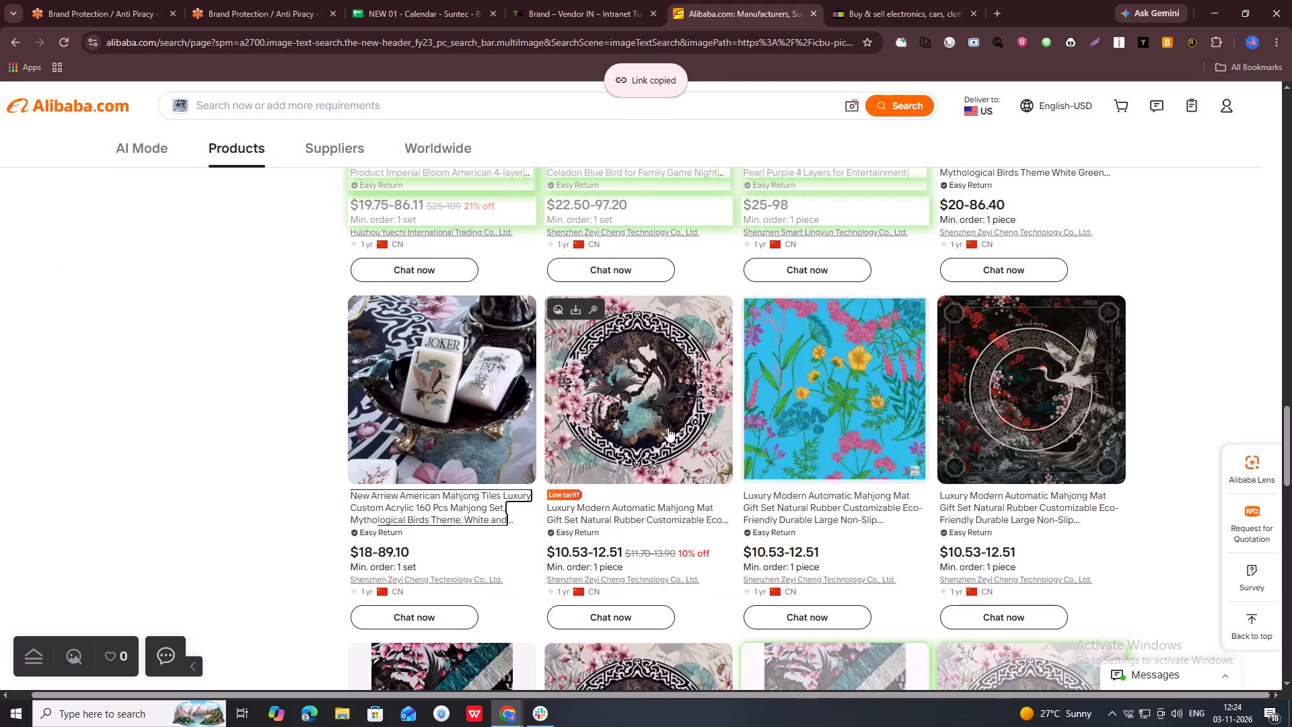
left_click(1109, 393)
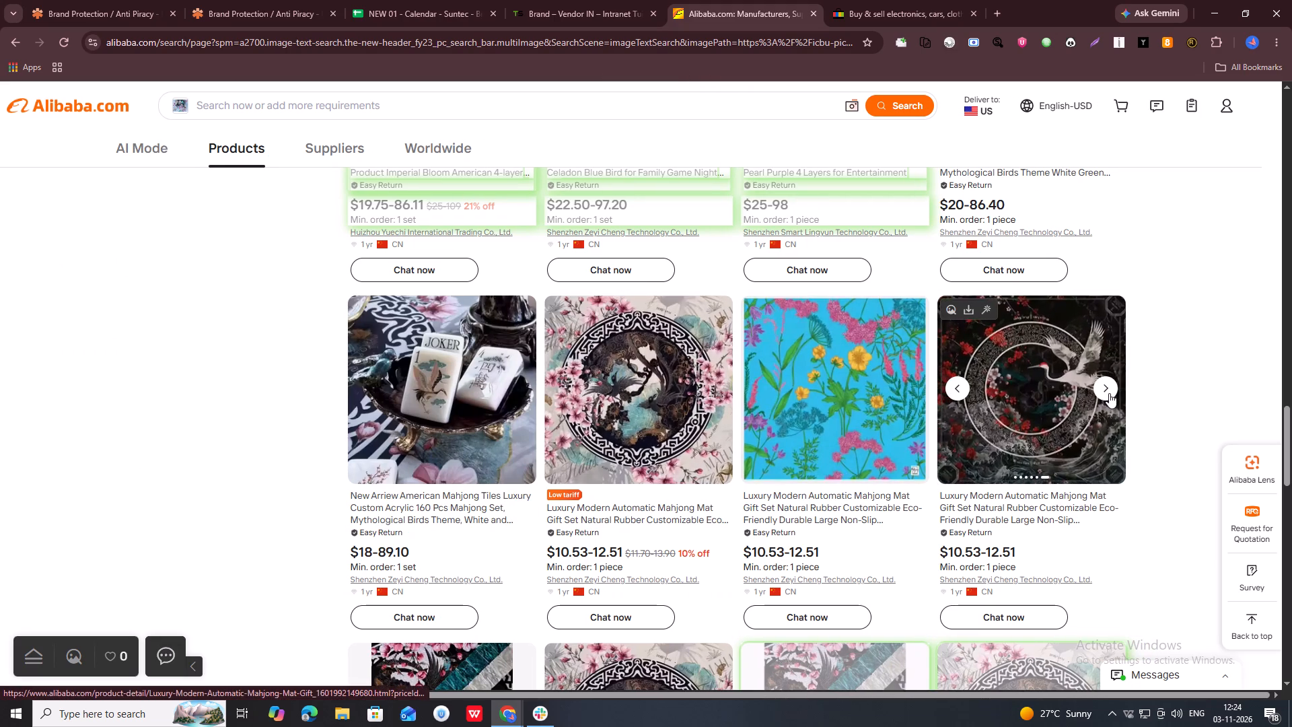
left_click(1109, 393)
Check the $25-108 Imperial Bloom mahjong set's photos and paste its link into Links cell C103981 of Manual Detection Records.
scroll(835, 530, "down", 5)
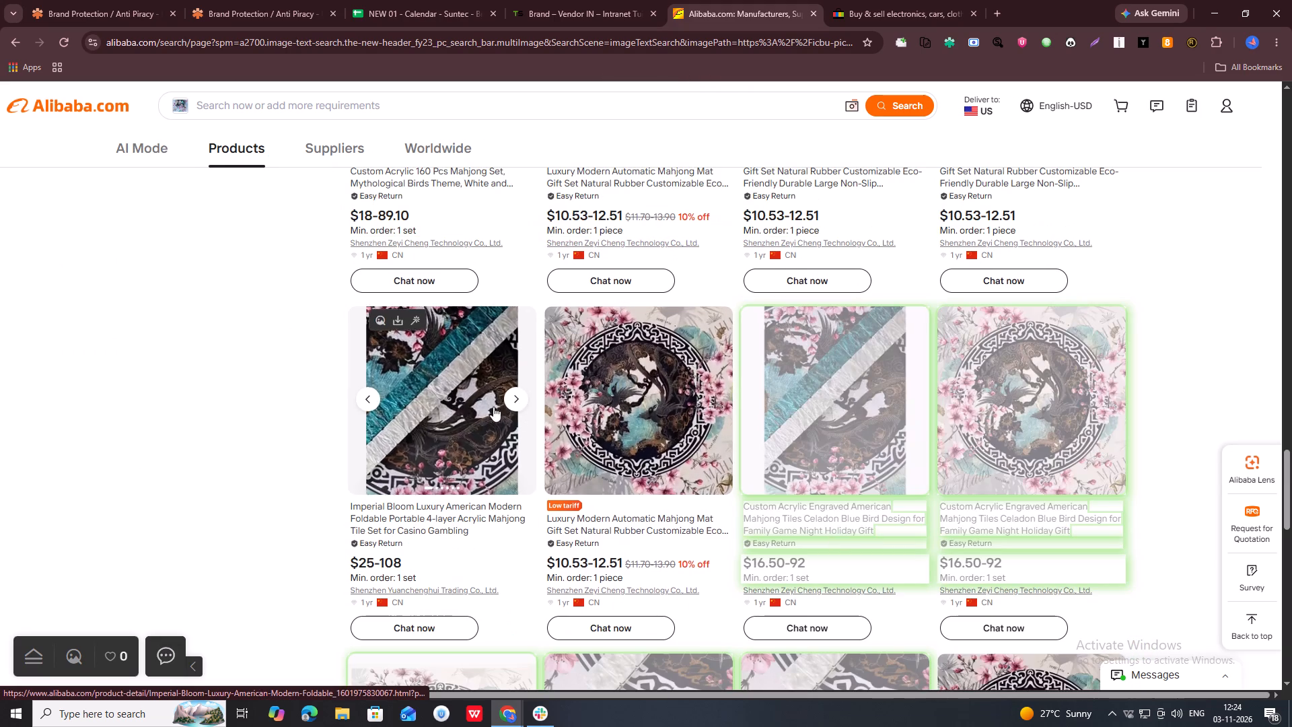
left_click(511, 403)
left_click(511, 403)
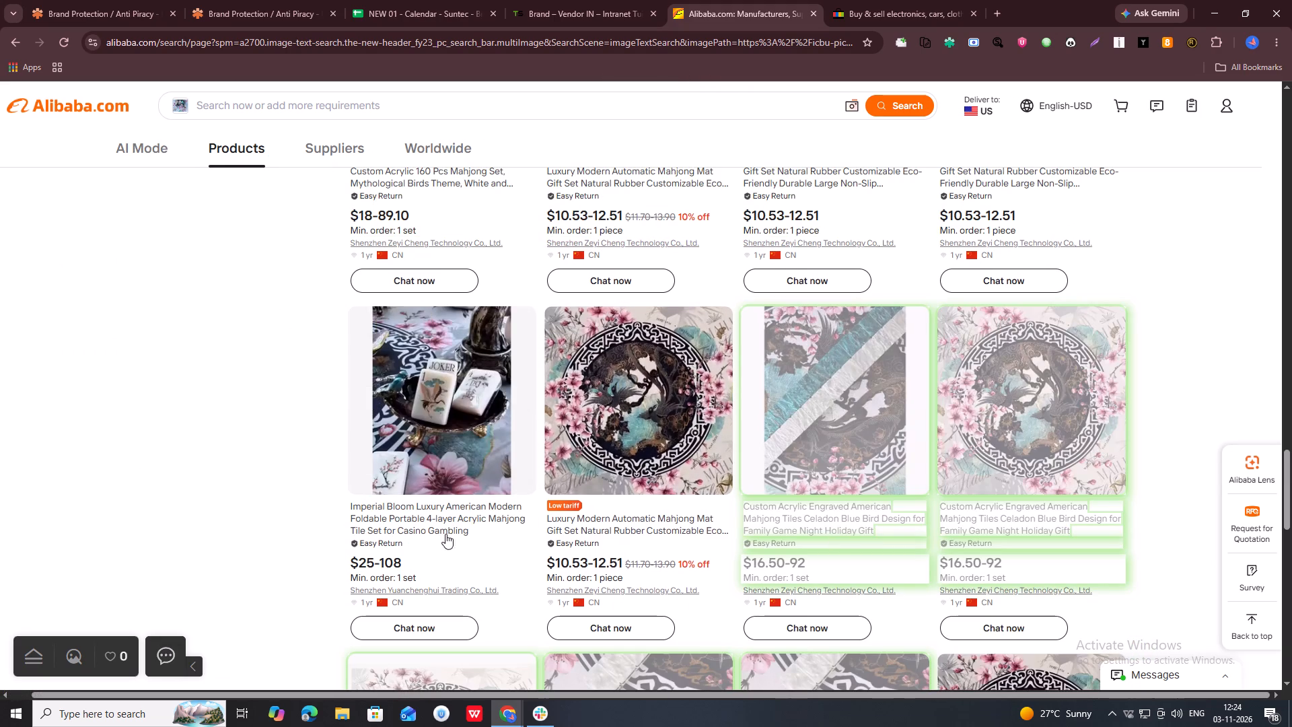
right_click(441, 518)
left_click(503, 415)
key("alt+Tab")
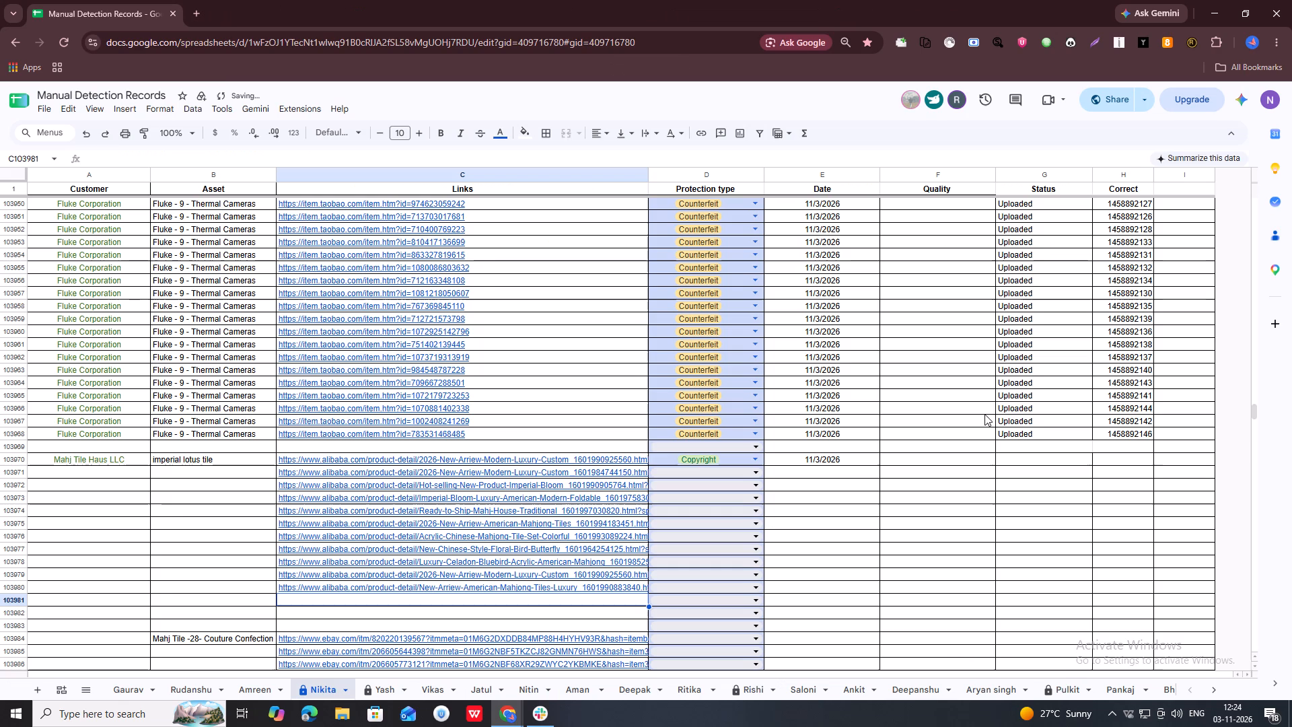
key("ctrl+v")
key("Down")
Back on Alibaba, check the photos of the $10.53-12.51 Luxury Modern mahjong mat beside the Imperial Bloom set.
key("alt+Tab")
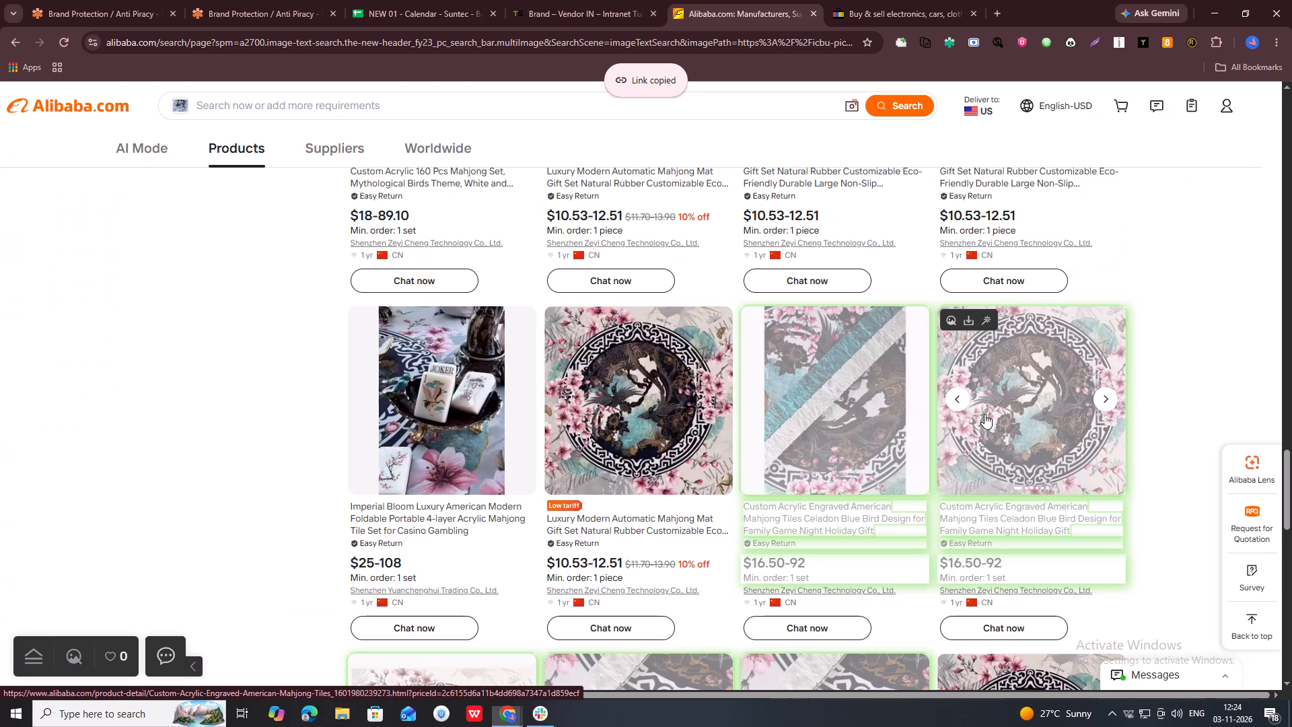
key("Right")
left_click(719, 400)
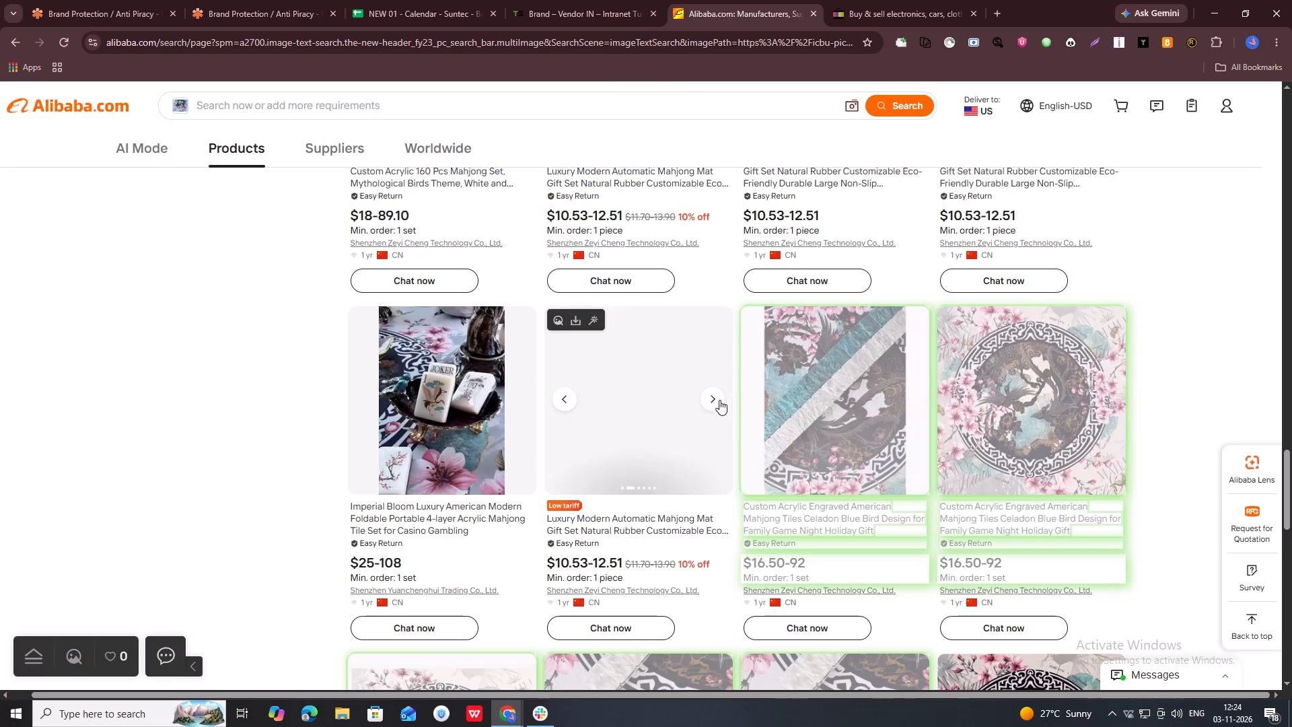
left_click(719, 400)
left_click(719, 400)
Check the photos of the $16-90 2026 New Arriew Myth Bird Theme mahjong set.
scroll(841, 516, "down", 4)
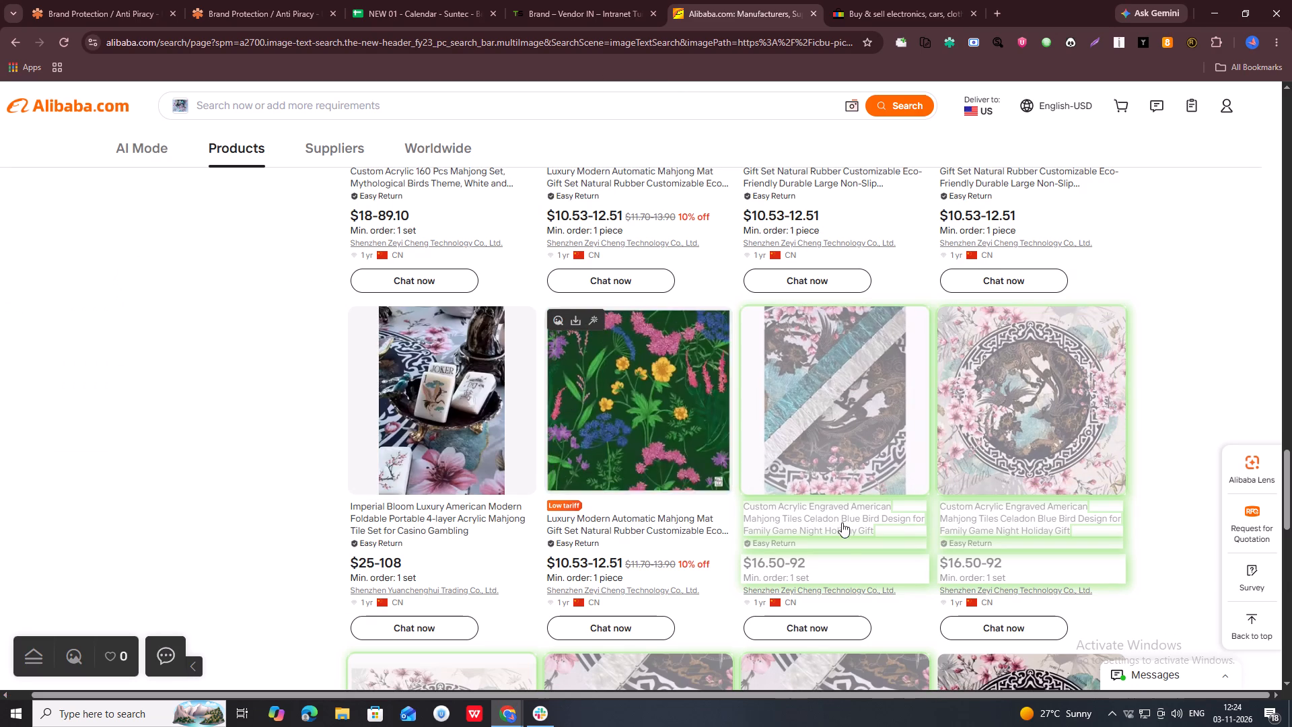
scroll(842, 522, "down", 2)
left_click(1104, 345)
left_click(1104, 345)
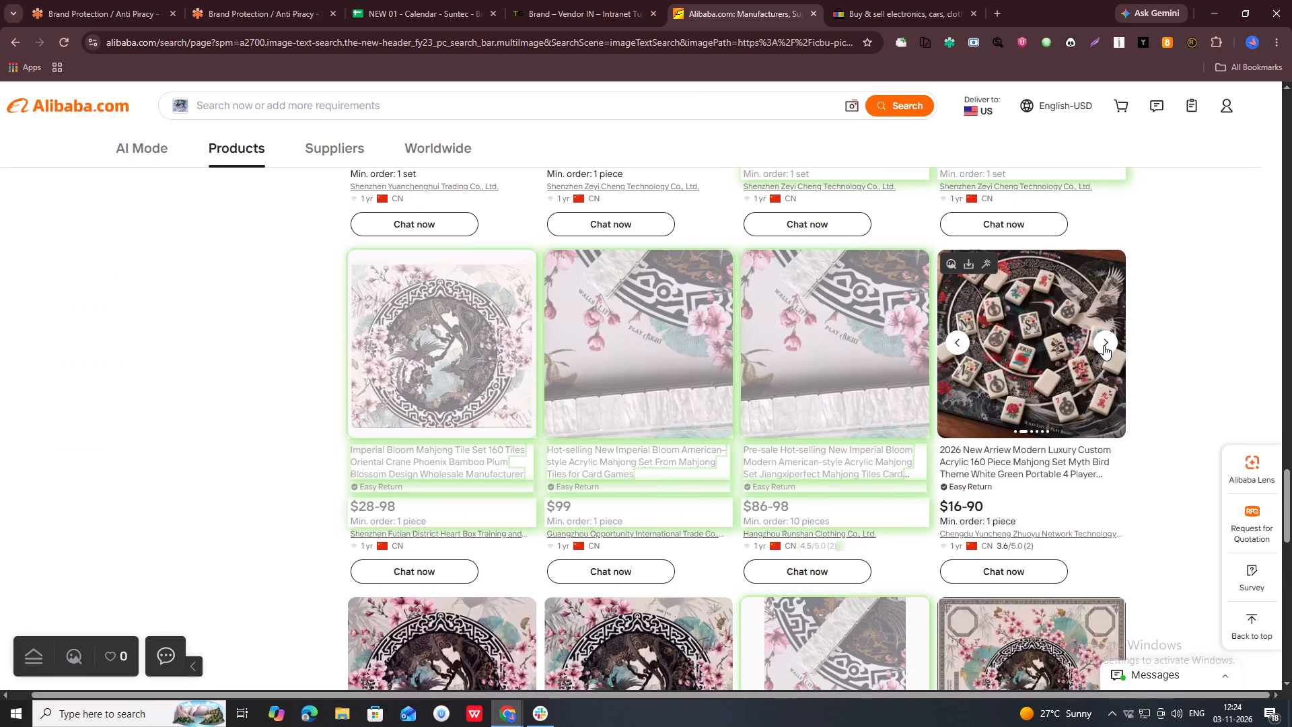
left_click(1104, 345)
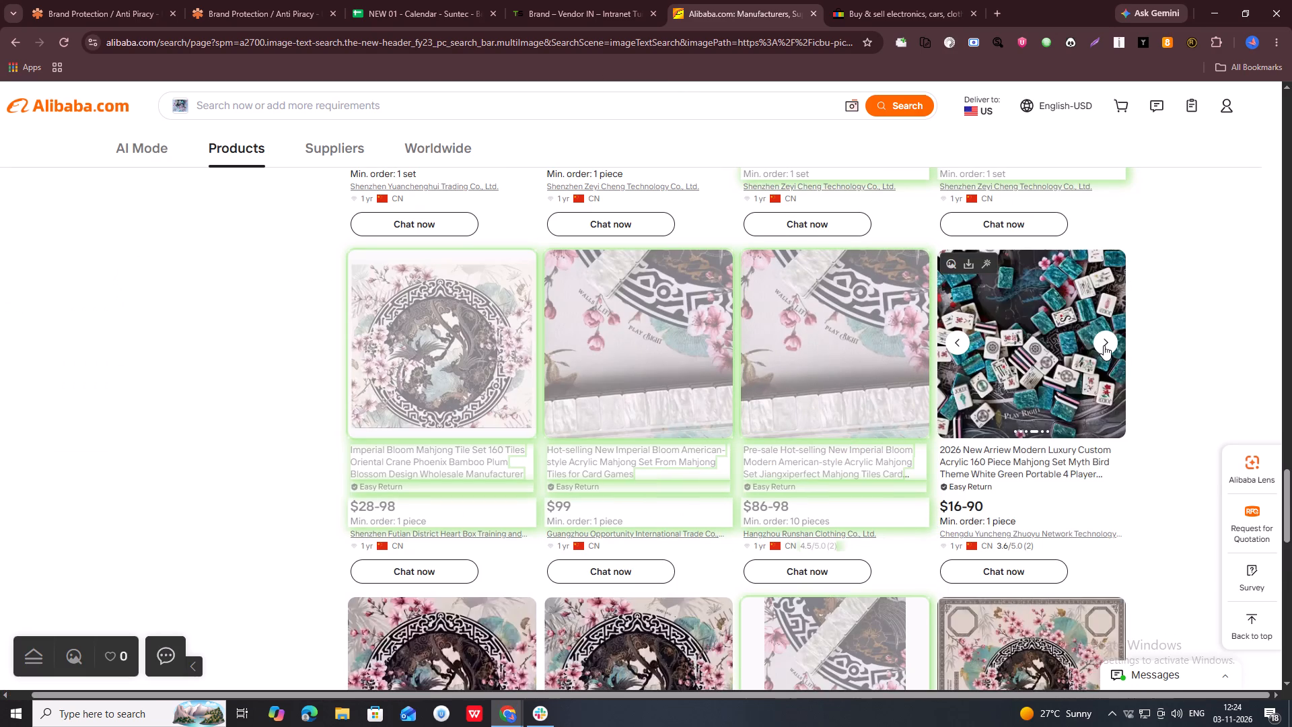
left_click(1104, 345)
left_click(1104, 345)
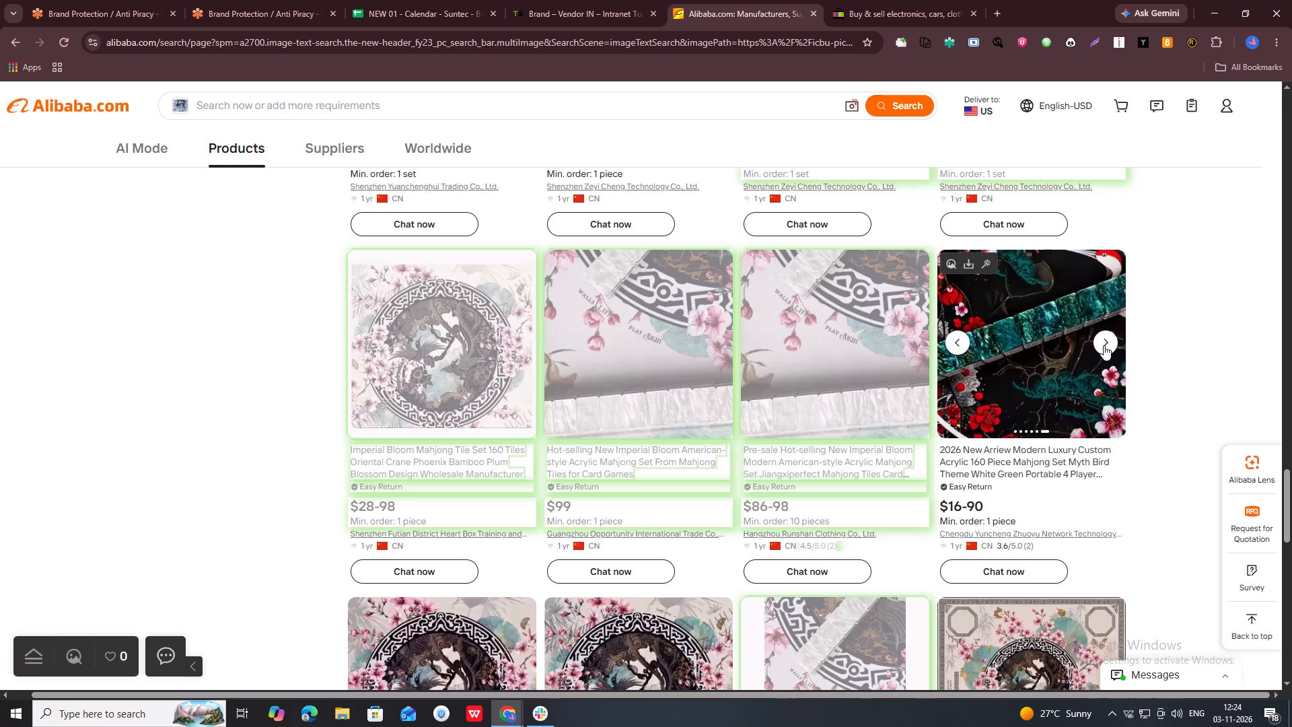
left_click(1104, 345)
left_click(1104, 345)
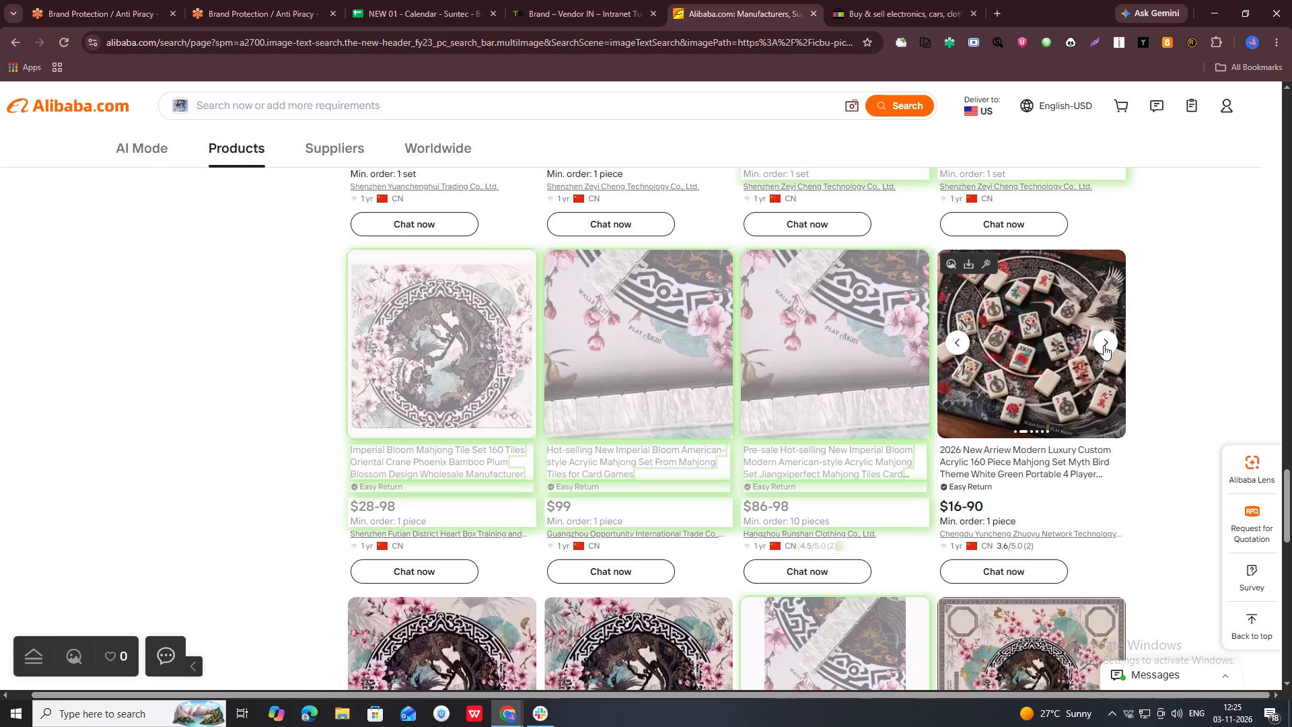
left_click(1104, 345)
left_click(1104, 345)
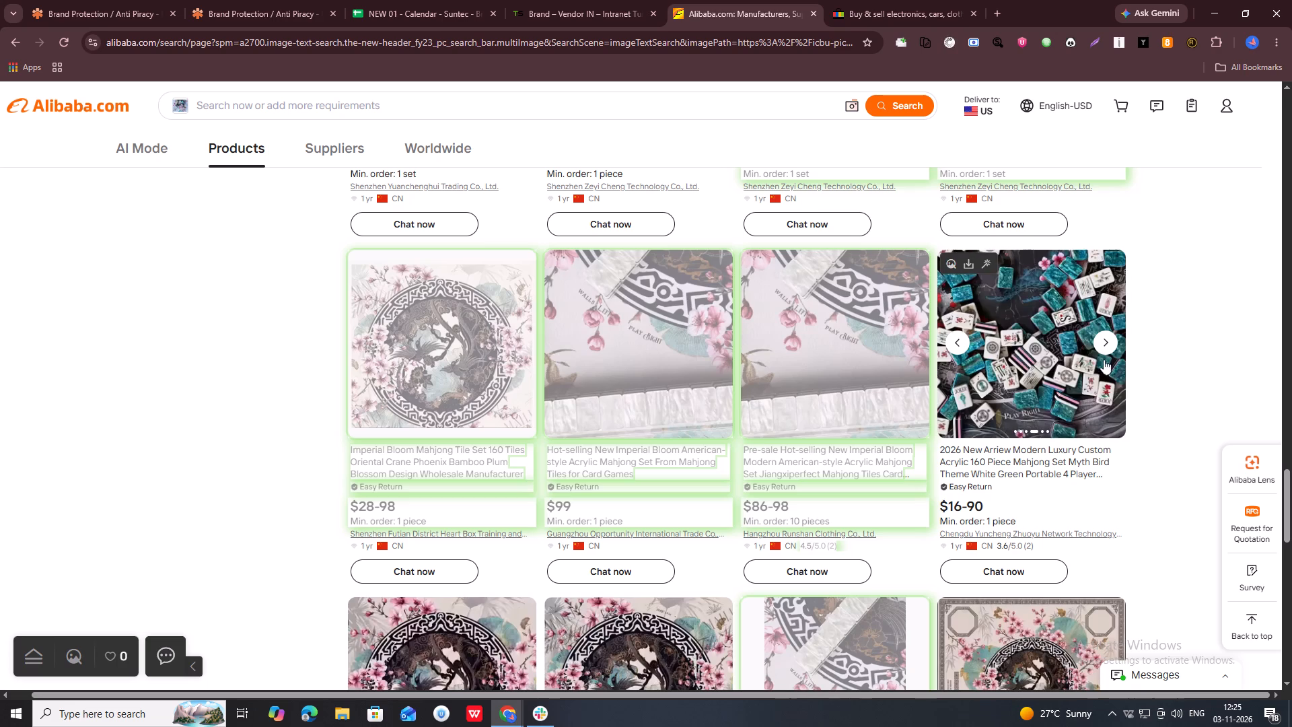
Copy the $16-90 Myth Bird Theme set's link and paste it into Links cell C103982 of Manual Detection Records.
right_click(1039, 457)
right_click(1039, 457)
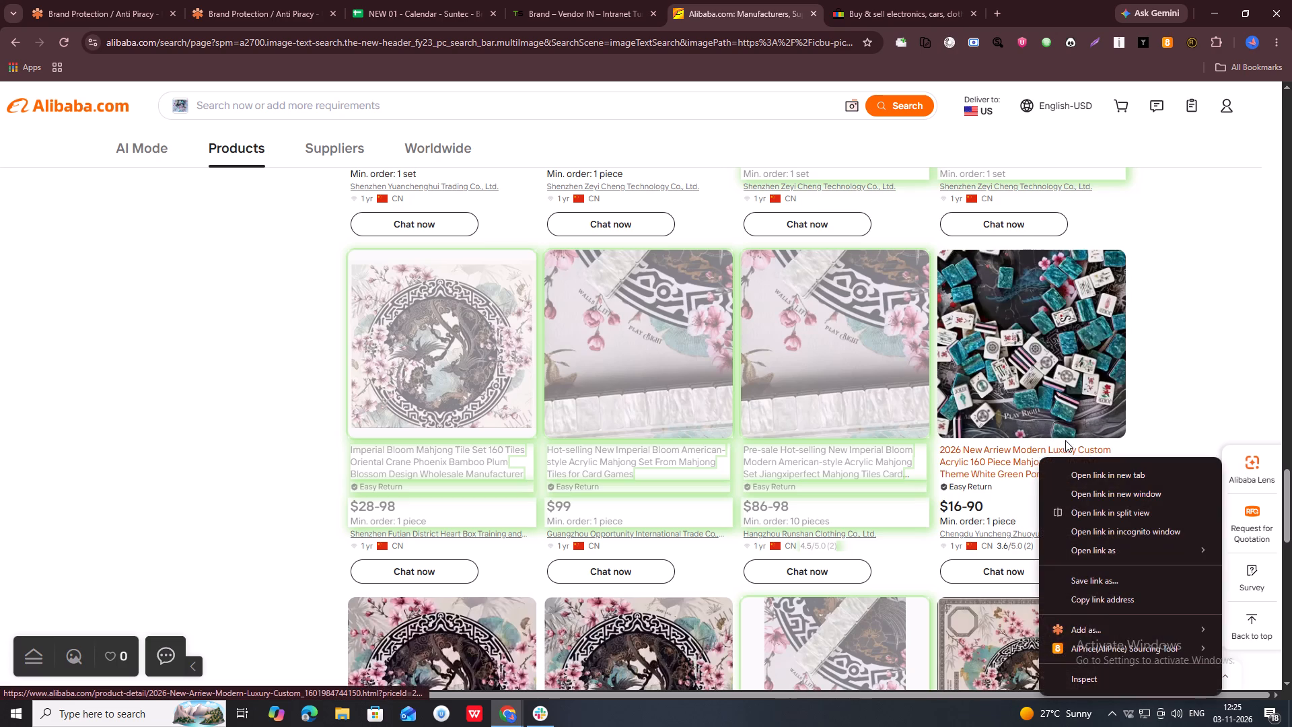
left_click(1111, 601)
left_click(1108, 342)
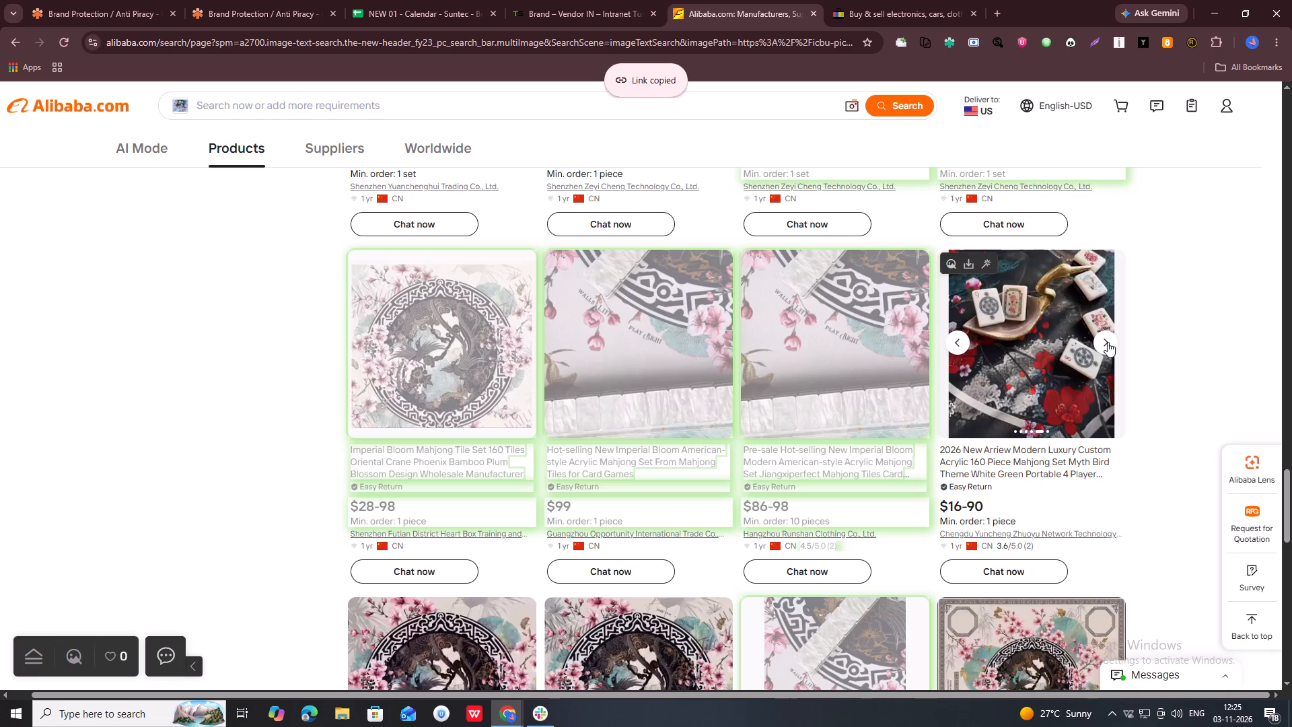
left_click(1108, 342)
key("alt+Tab")
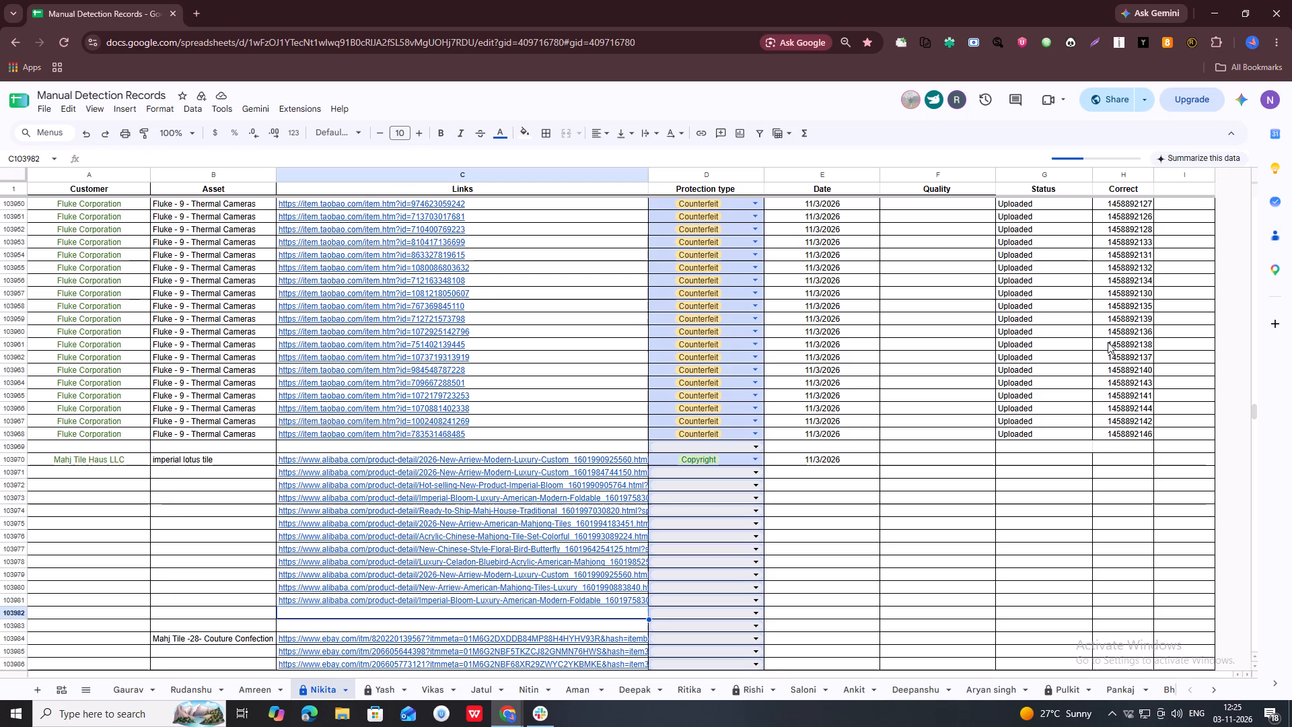
key("ctrl+v")
key("Down")
Back on Alibaba, check the photos of the $12.79-15.19 Xusheng Pattern mahjong mat and the $16-20 Portable Rubber mahjong mat.
key("alt+Tab")
scroll(1069, 359, "down", 6)
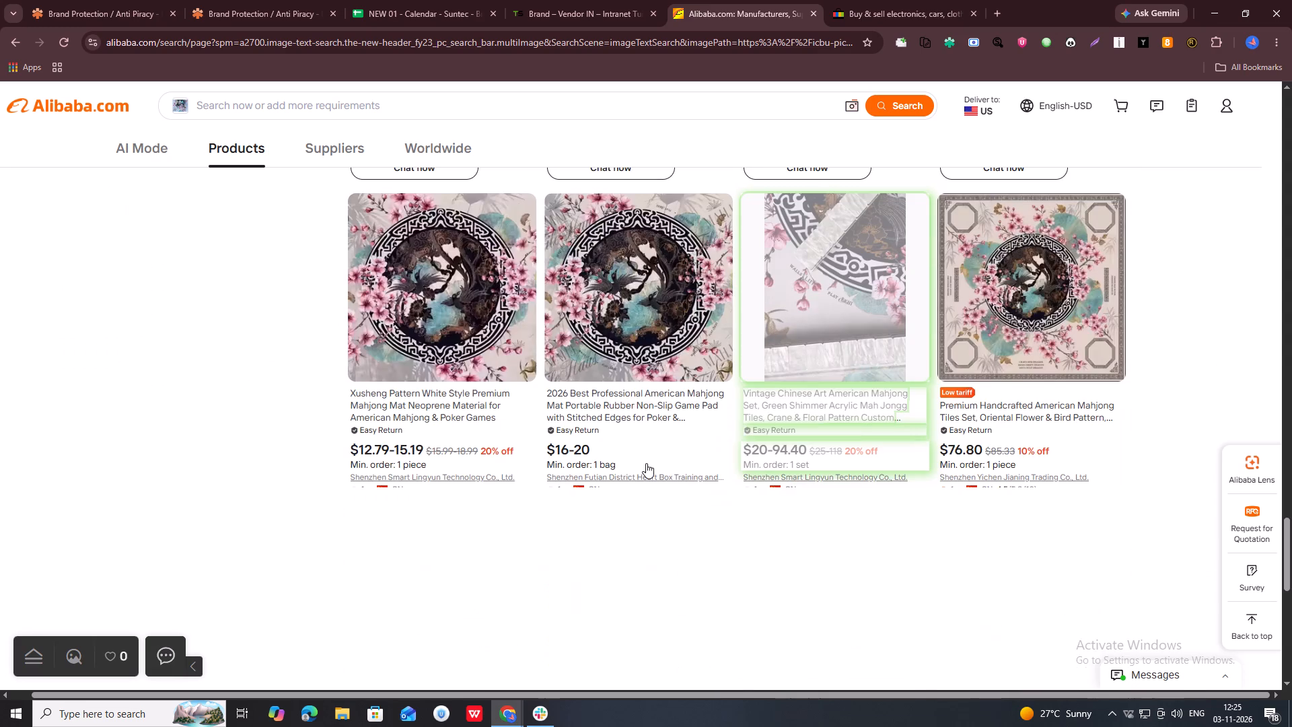
left_click(513, 293)
left_click(513, 293)
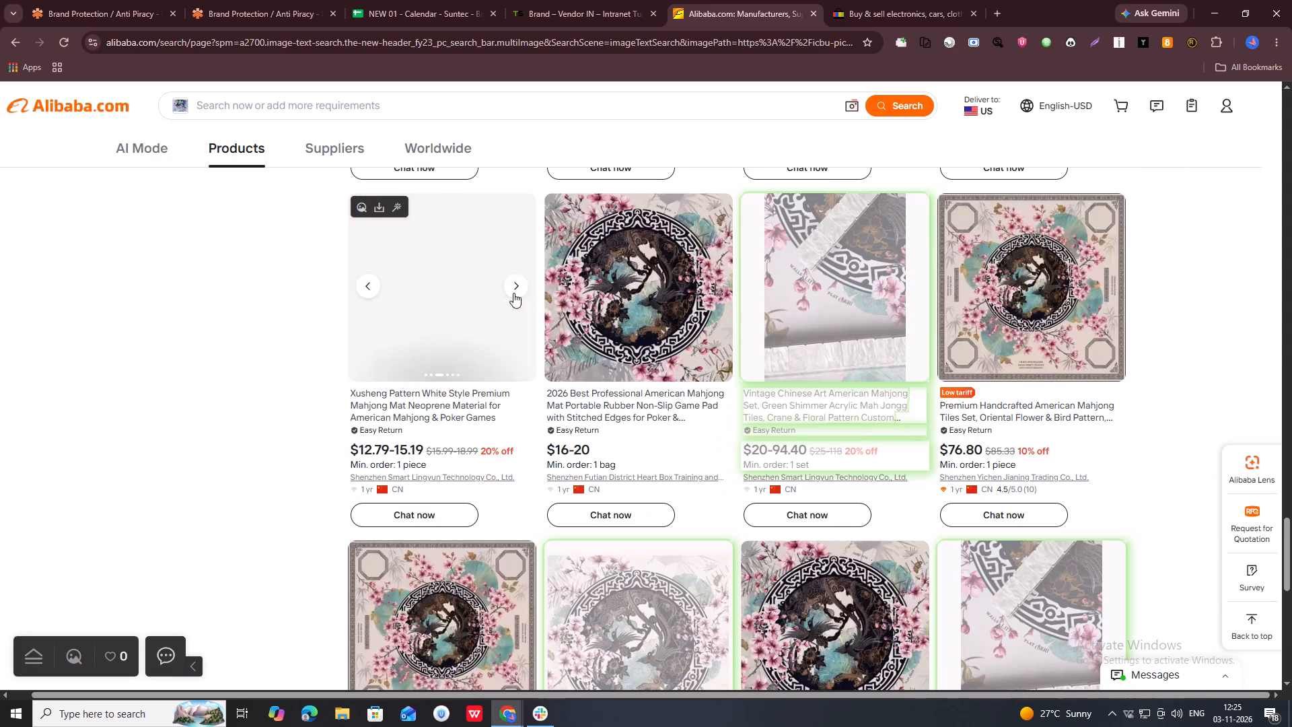
left_click(513, 293)
left_click(715, 283)
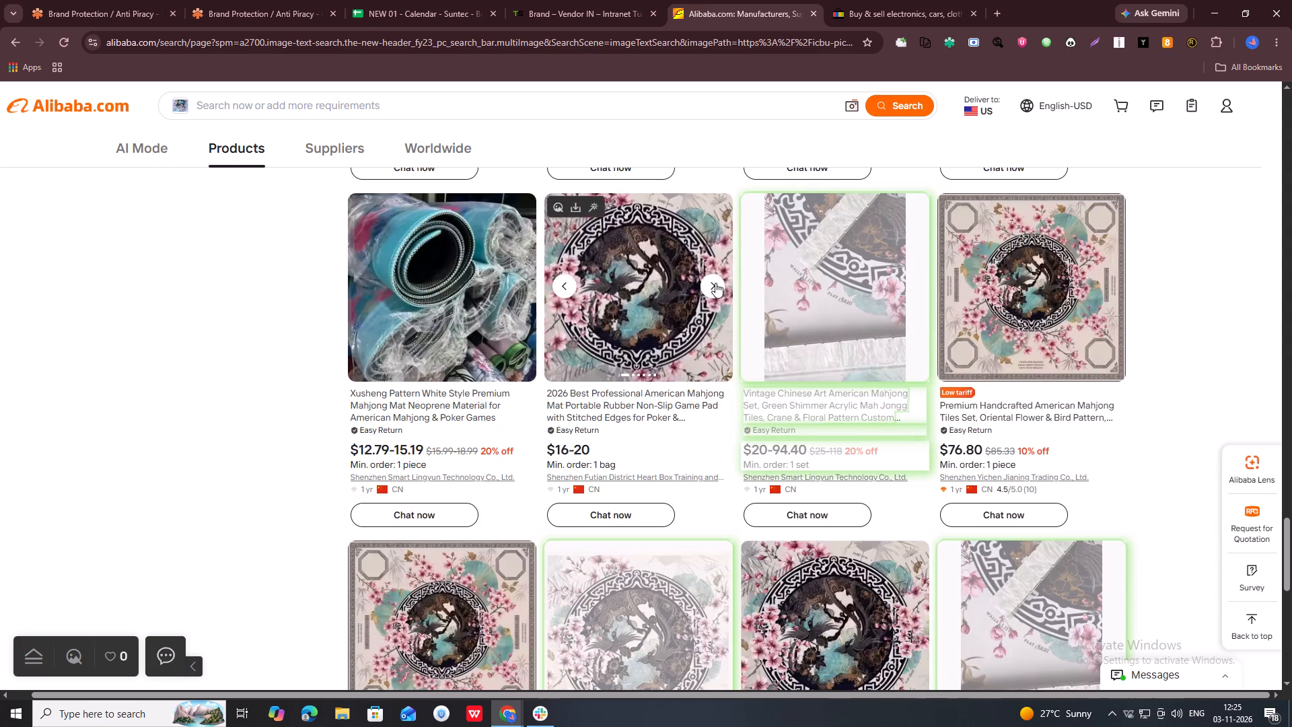
left_click(715, 283)
left_click(715, 283)
left_click(715, 283)
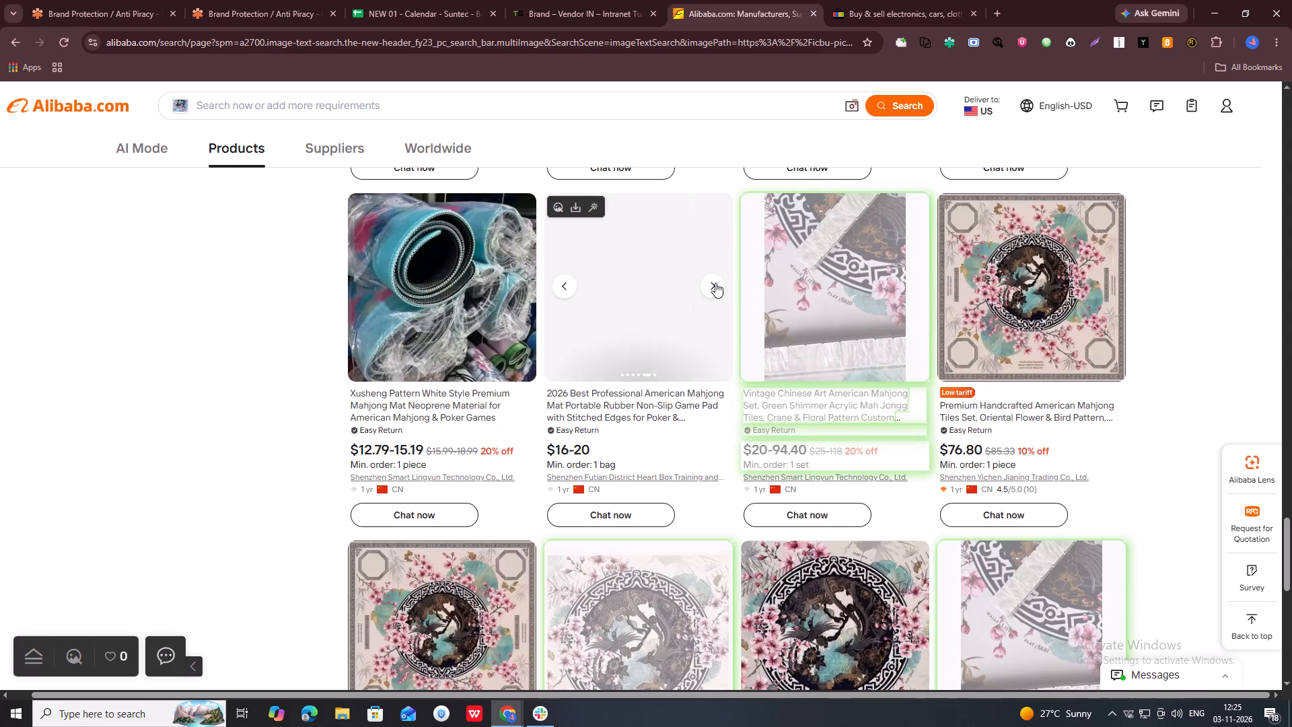
Check the photos of the $76.80 Premium Handcrafted American Mahjong Tiles Set.
left_click(1108, 294)
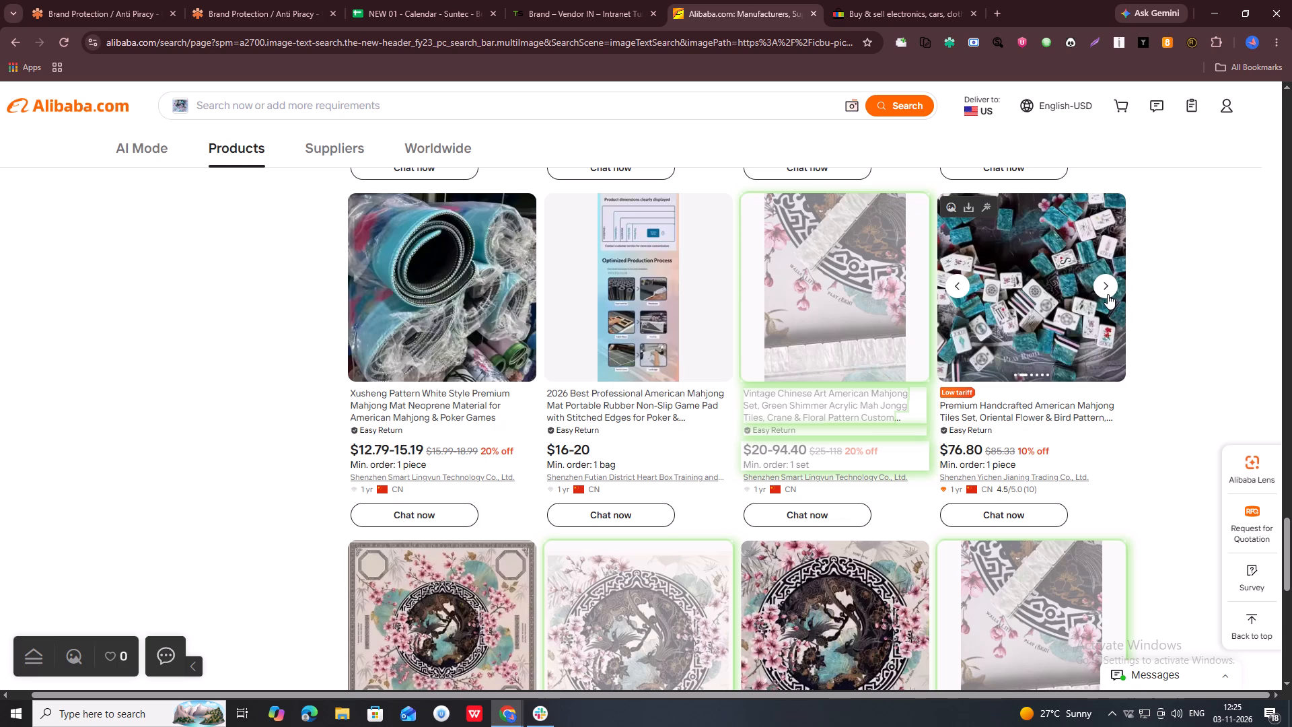
left_click(1108, 294)
left_click(1108, 294)
left_click(1108, 294)
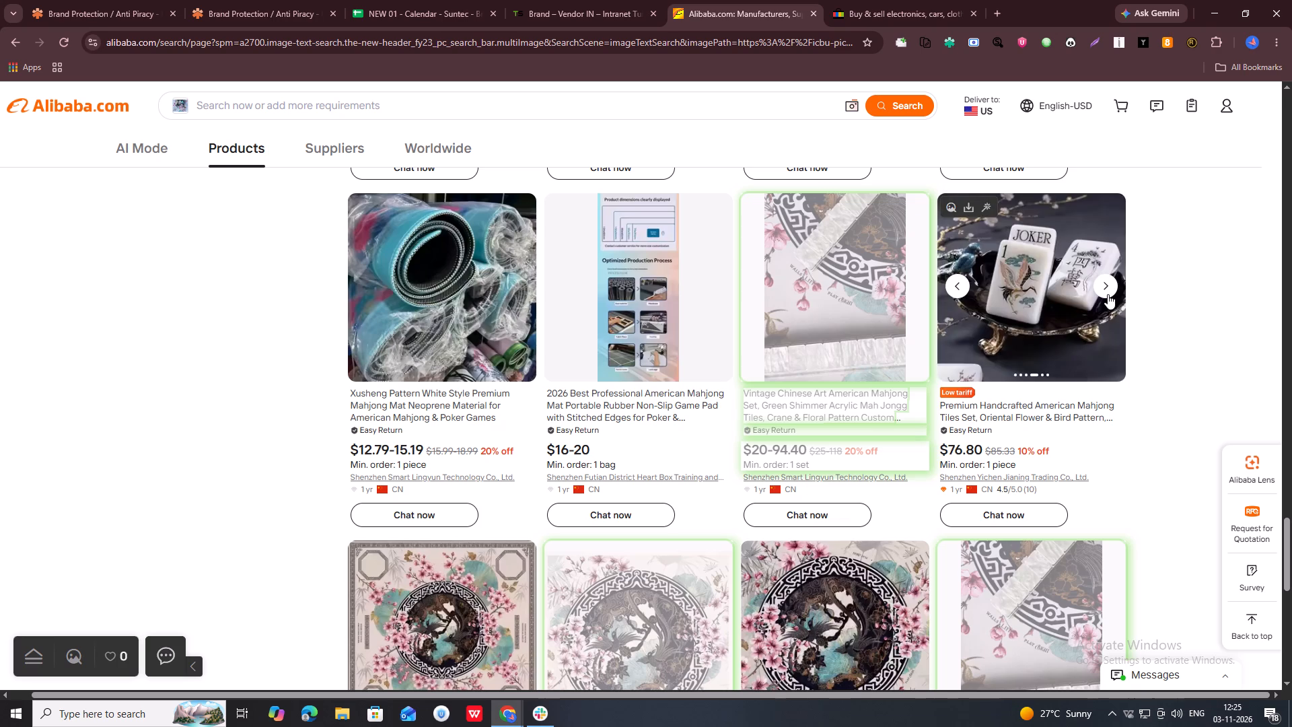
left_click(1108, 294)
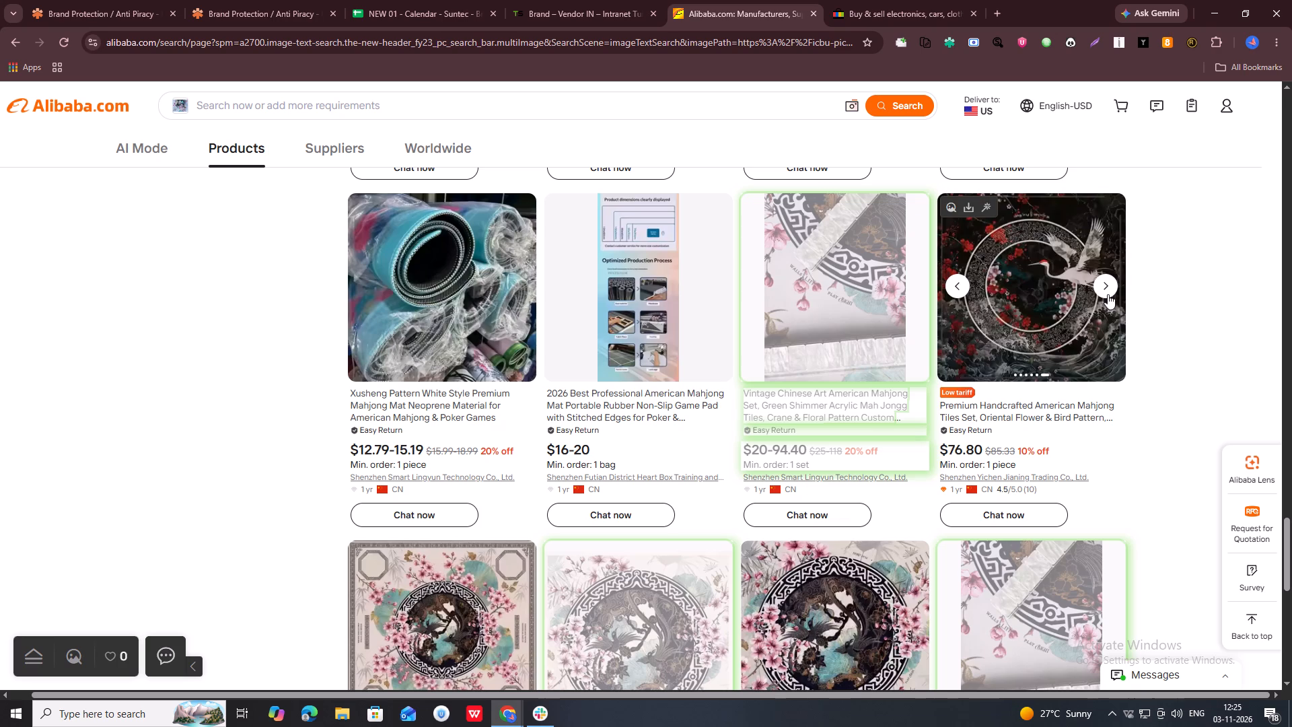
left_click(1108, 294)
Check the photos of the $25-115 Exquisite Celadon Bluebird mahjong set and copy its listing link.
scroll(997, 446, "down", 4)
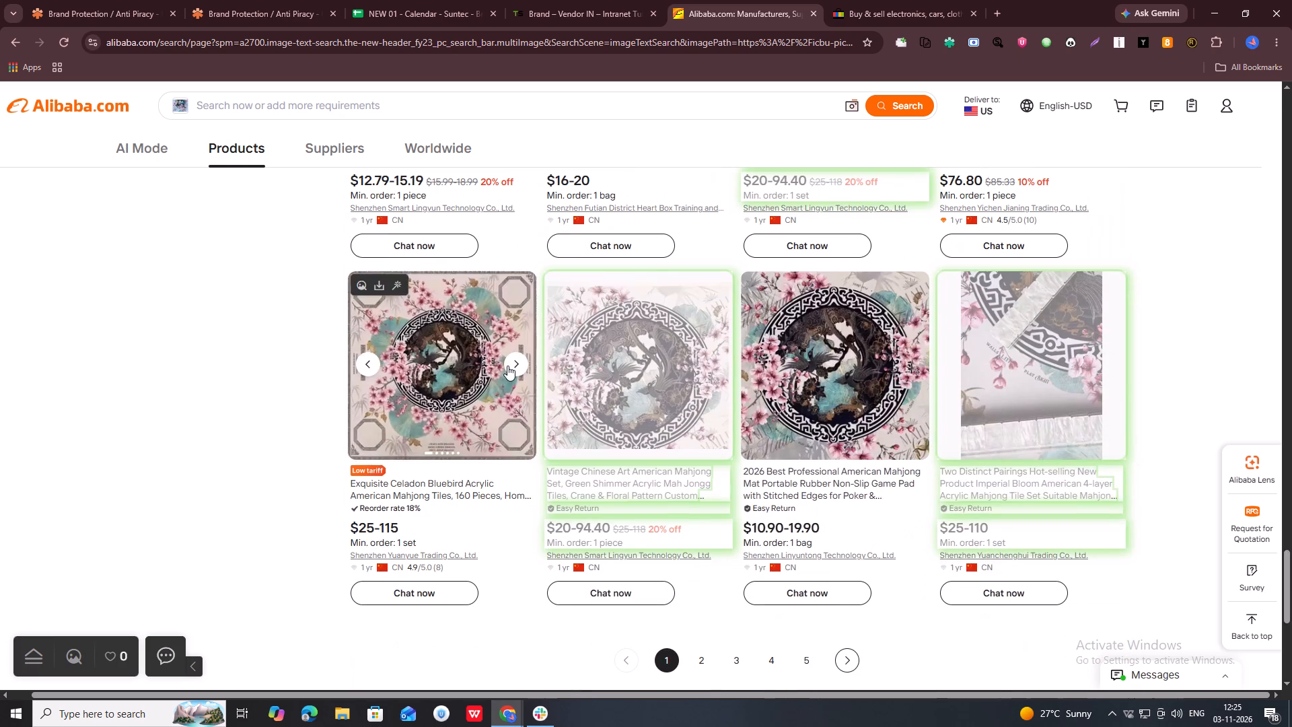
left_click(510, 365)
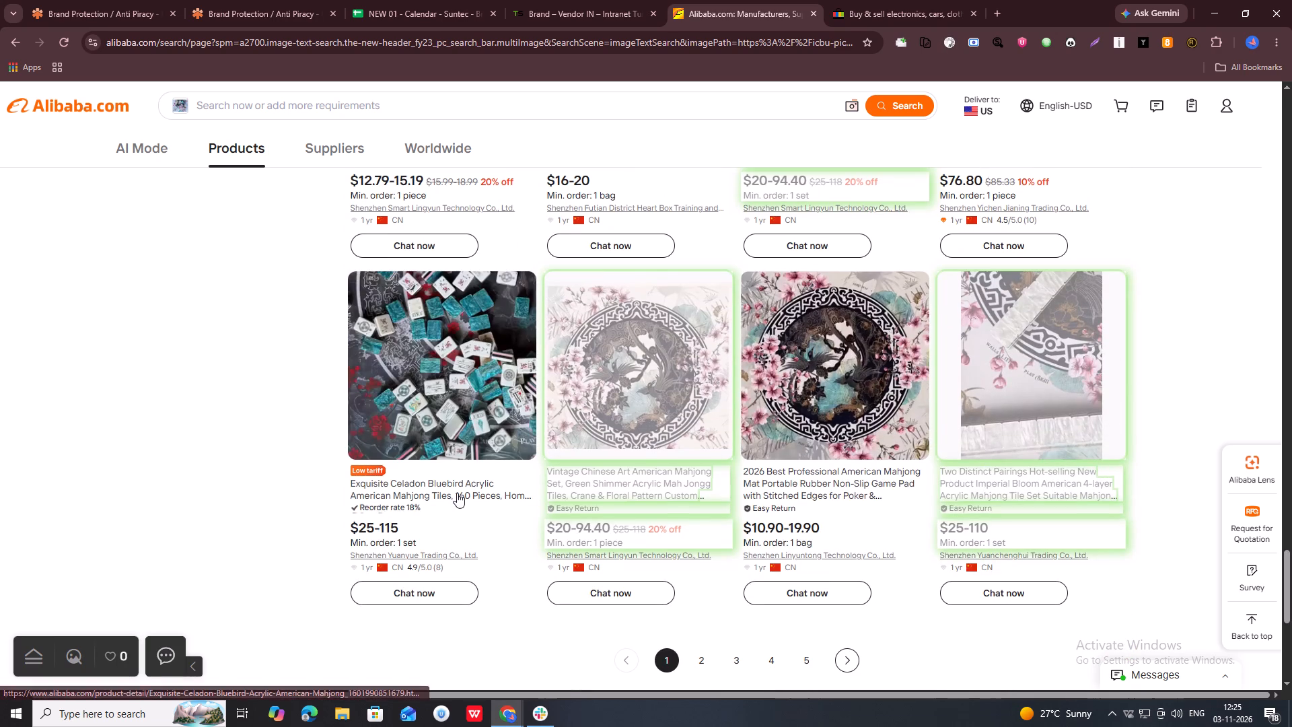
right_click(457, 493)
left_click(524, 393)
In Manual Detection Records, insert blank rows at row 103983, above the Mahj Tile -28- Couture Confection entries.
key("alt+Tab")
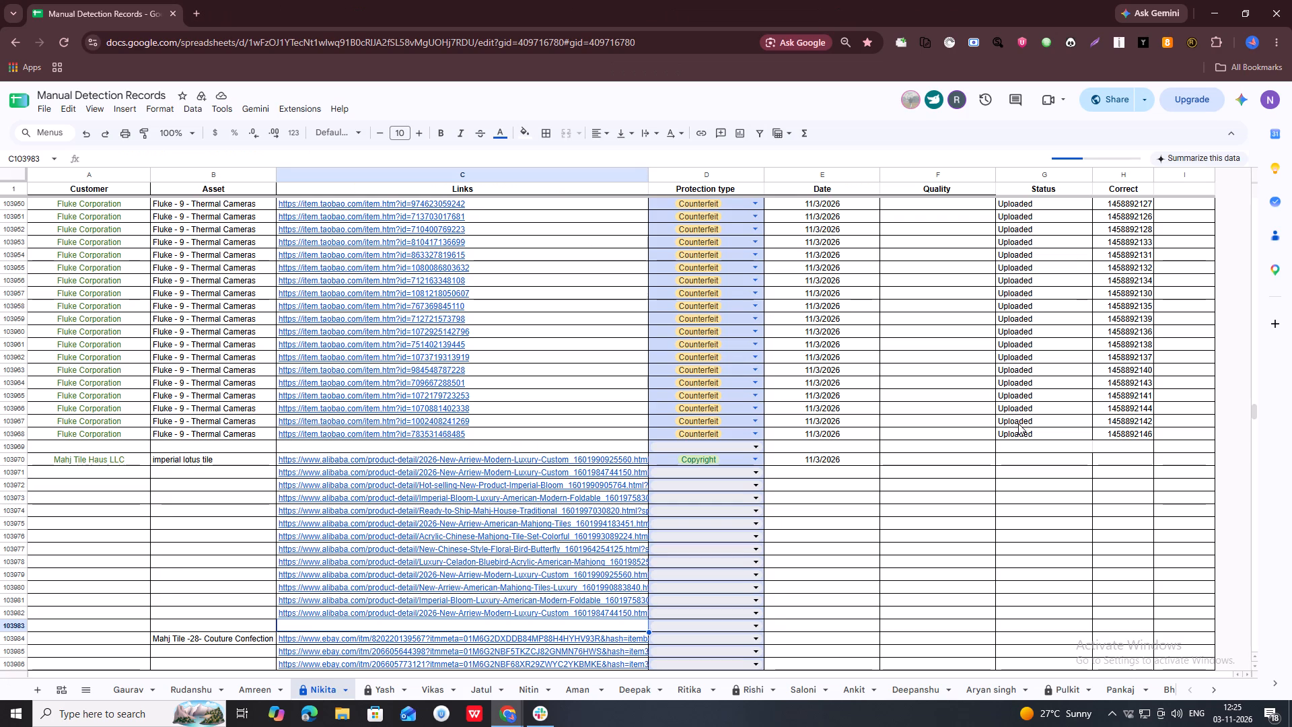
key("Left")
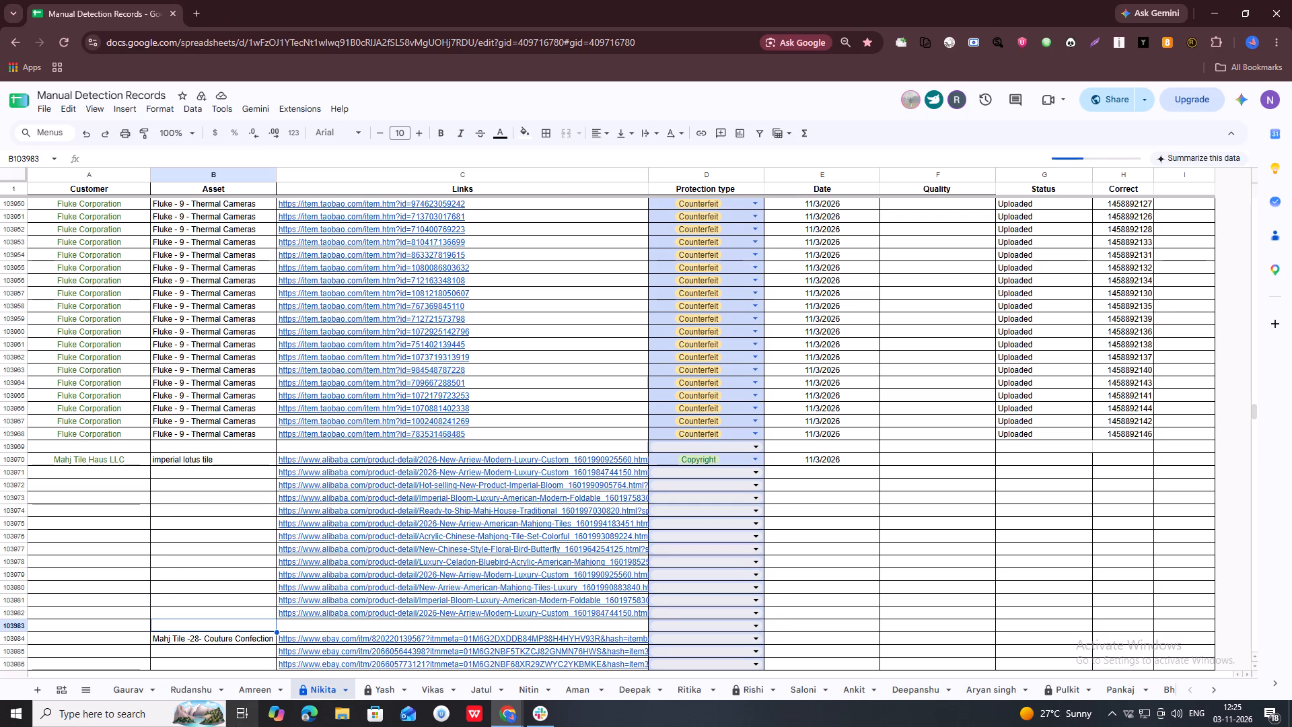
left_click(0, 623)
key("ctrl+alt+equal")
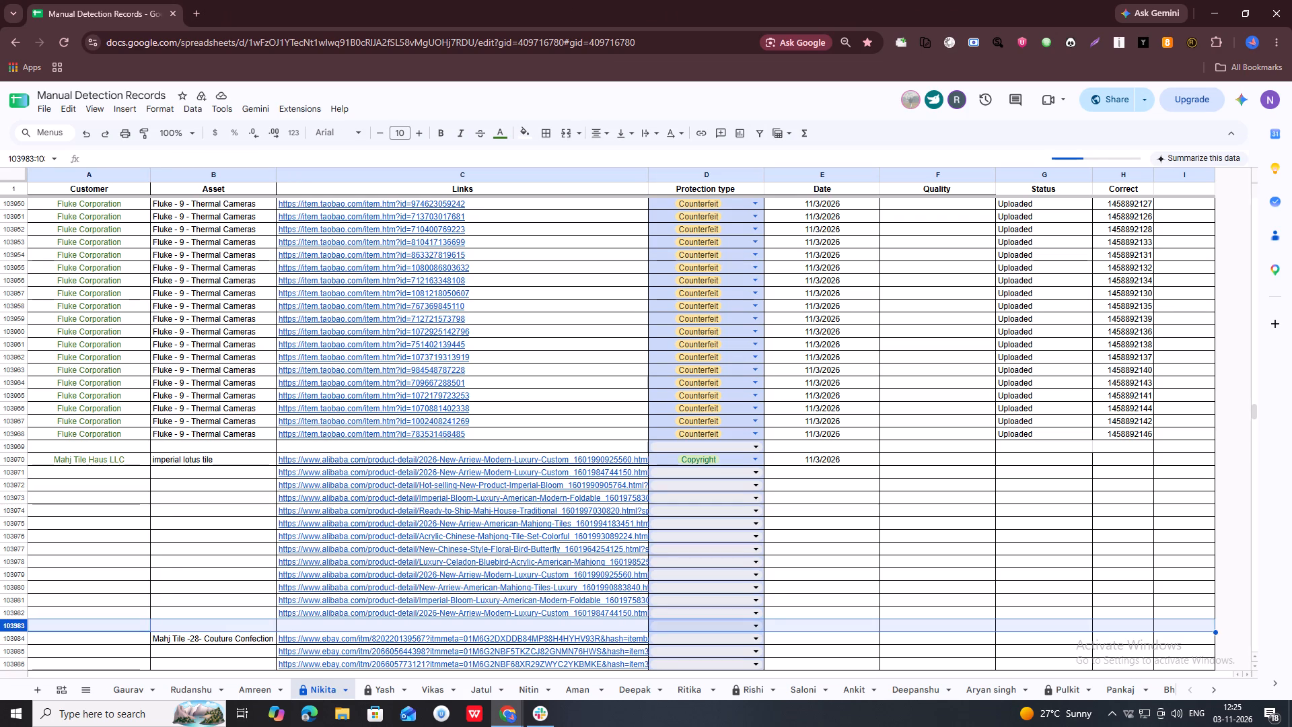
key("ctrl+alt+equal")
key("ctrl+alt+equal")
key("ctrl+alt+equal")
Paste the Celadon Bluebird set's link into Links cell C103983.
key("Right")
key("Right")
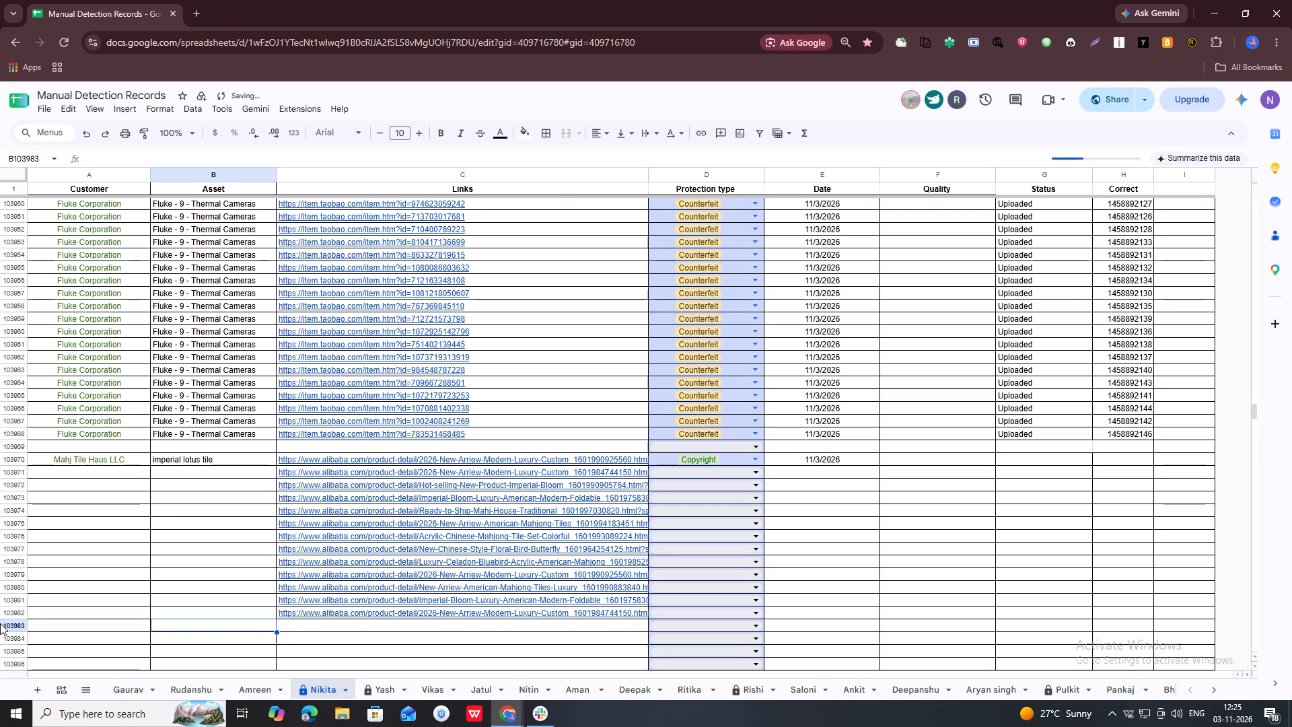
key("Right")
key("Left")
key("ctrl+v")
key("Down")
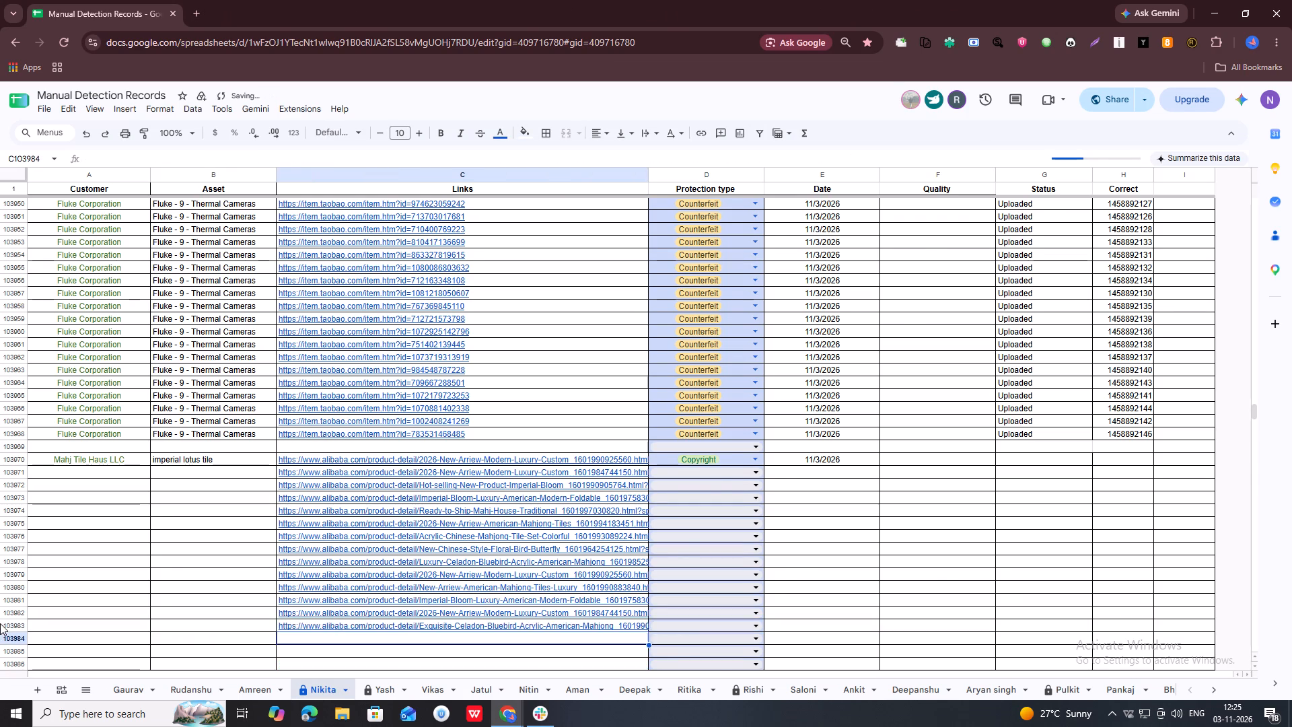
Back on Alibaba, check more photos of the $25-115 Celadon Bluebird set and those of the $10.90-19.90 Portable Rubber mahjong mat.
key("alt+Tab")
left_click(522, 363)
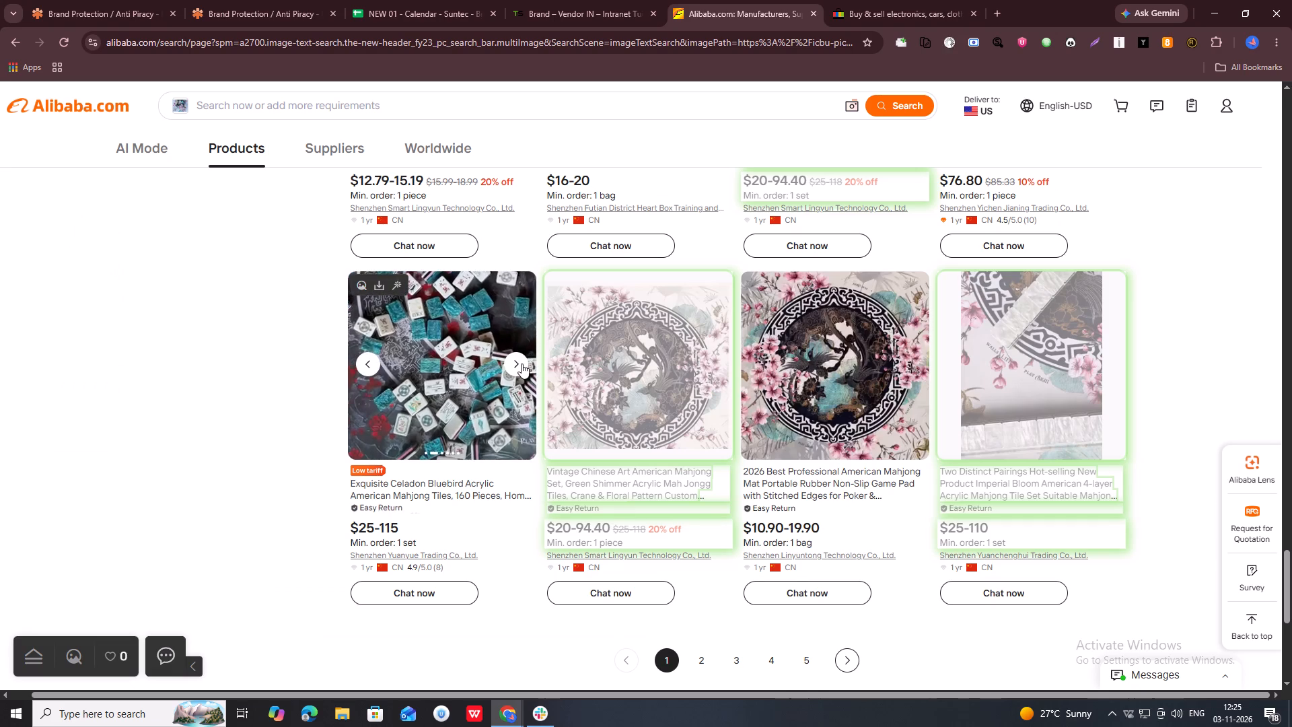
left_click(522, 363)
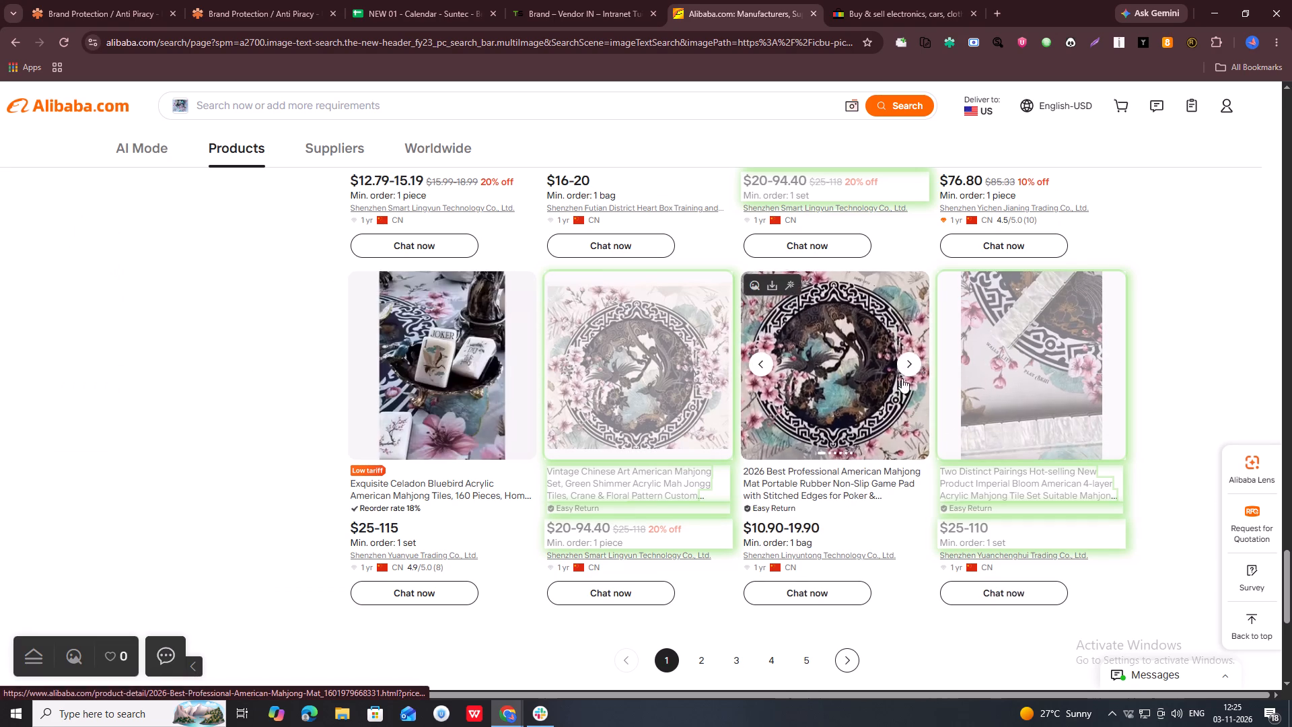
left_click(905, 370)
left_click(905, 370)
double_click(905, 370)
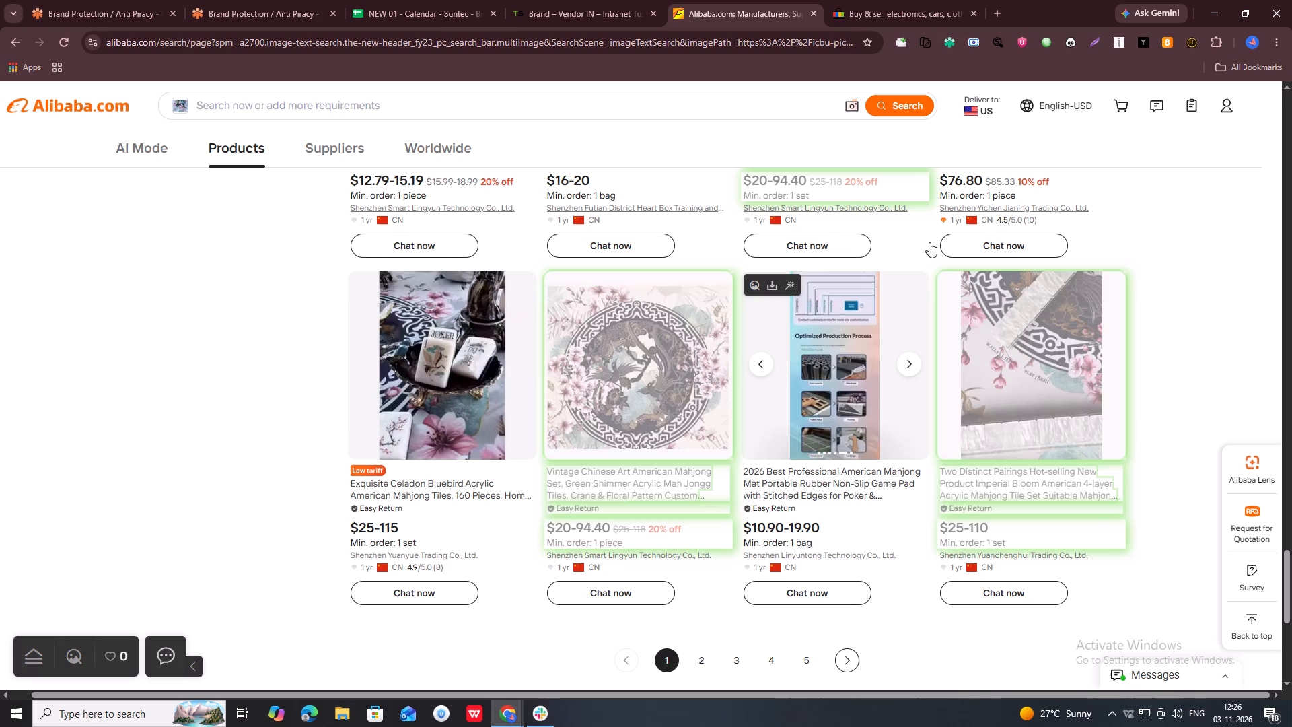
In a new tab, search Google Images for "disney princess ariel party decorations" and look through the results.
left_click(1002, 15)
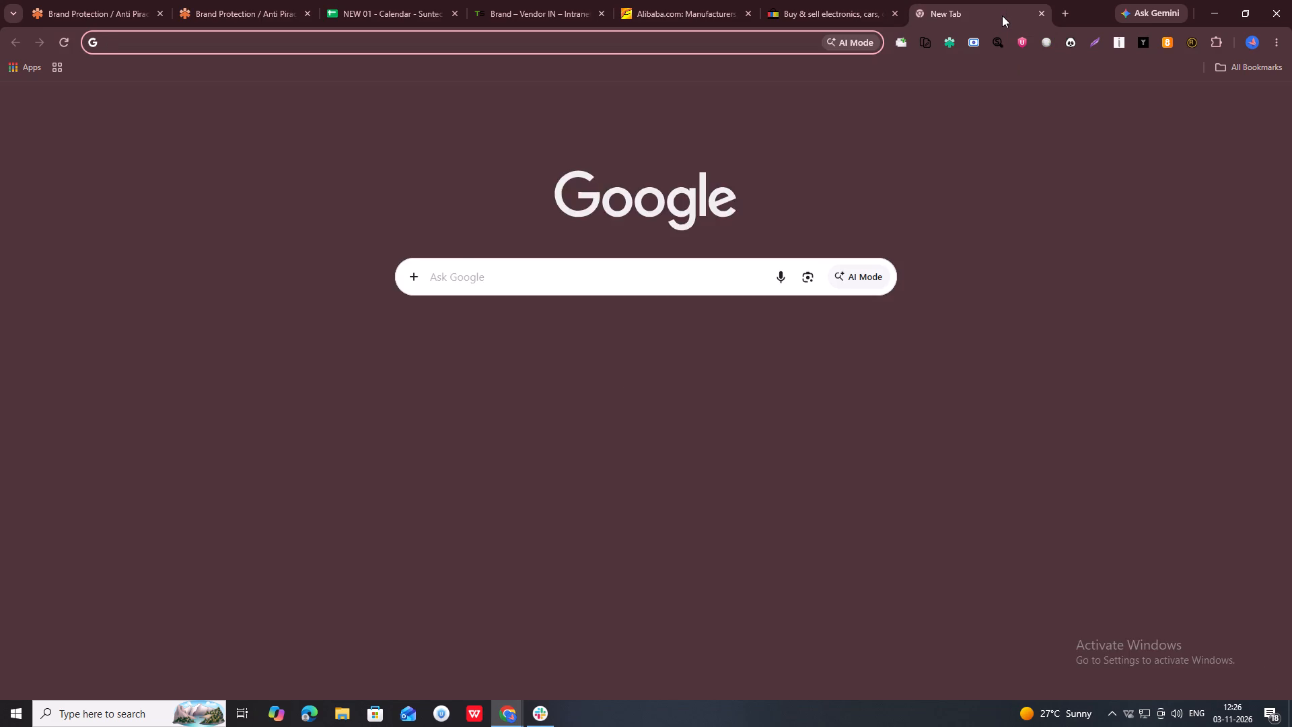
type("disney")
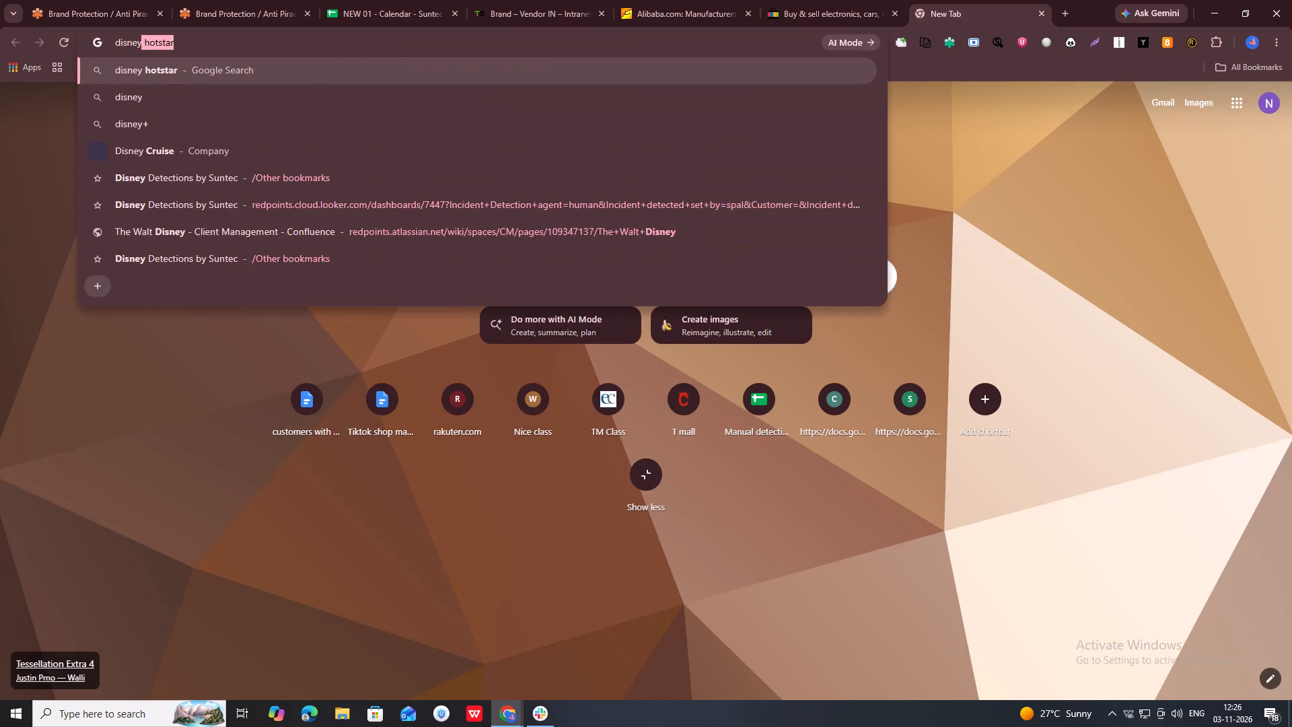
key("space")
type("princess a")
type("riel")
key("space")
type("party dec")
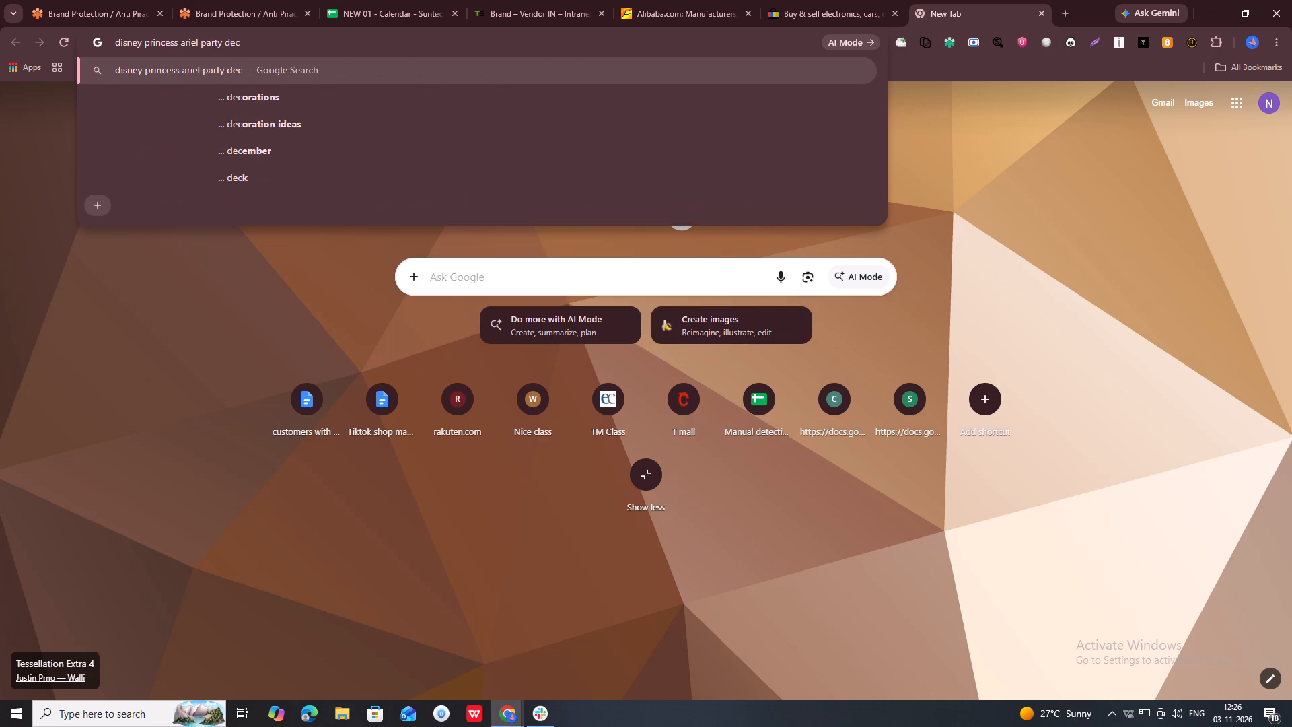
key("Down")
key("Return")
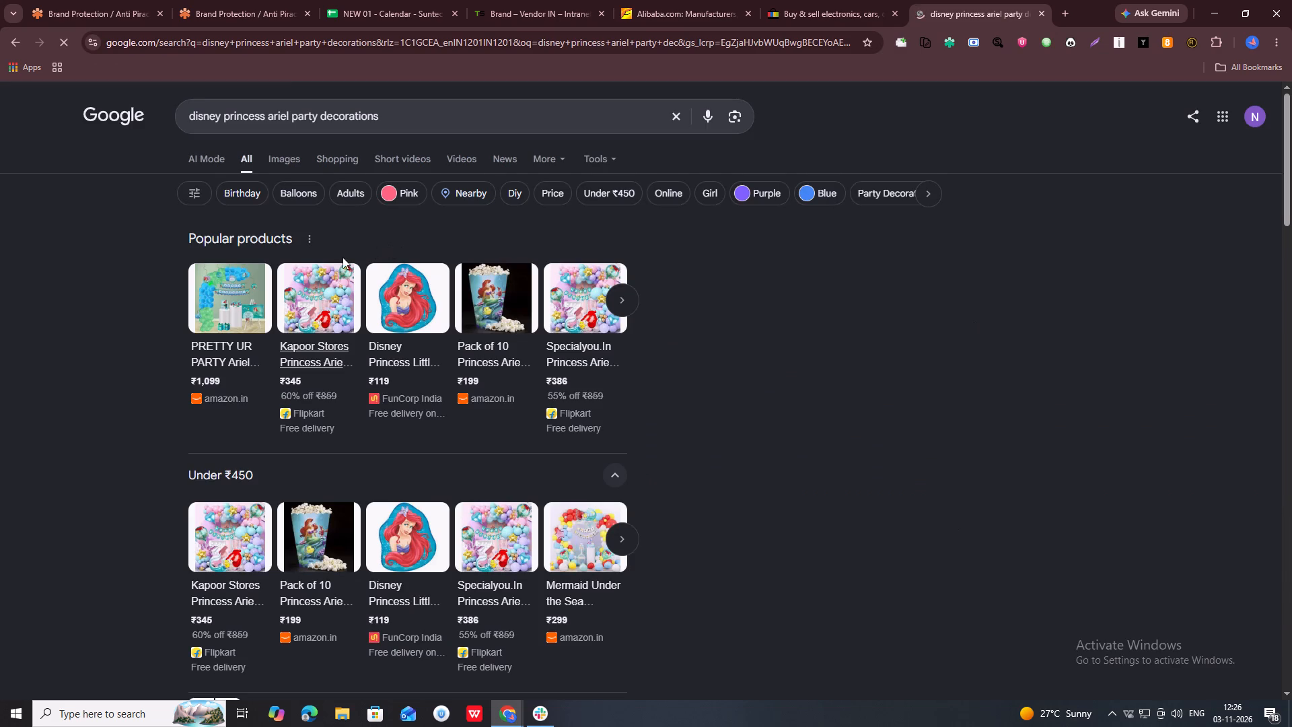
left_click(301, 157)
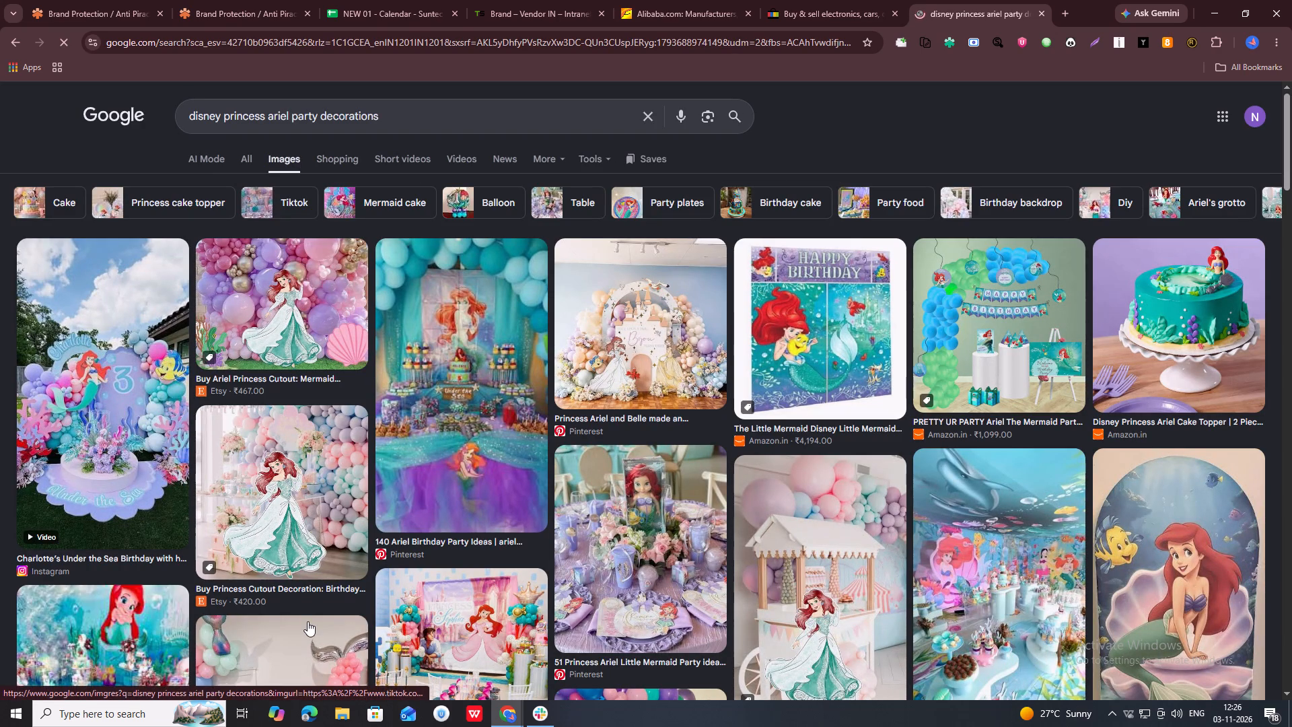
scroll(314, 569, "down", 5)
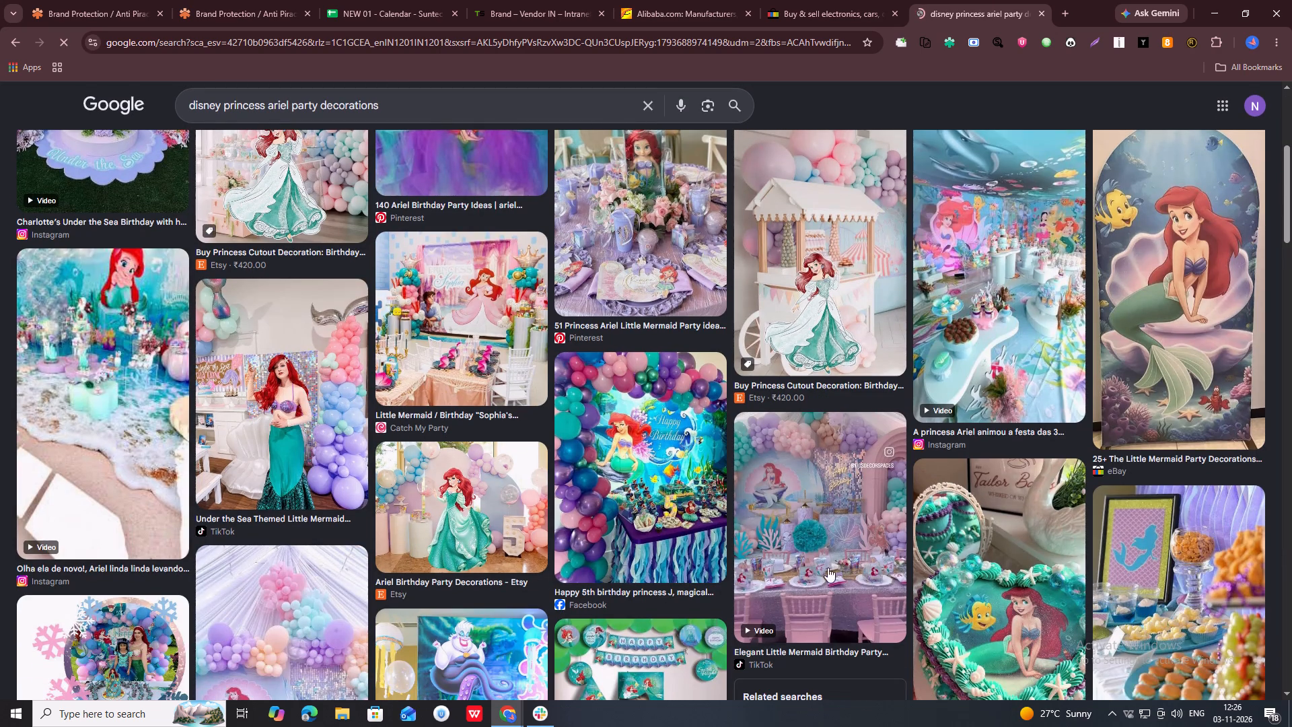
scroll(1040, 526, "down", 7)
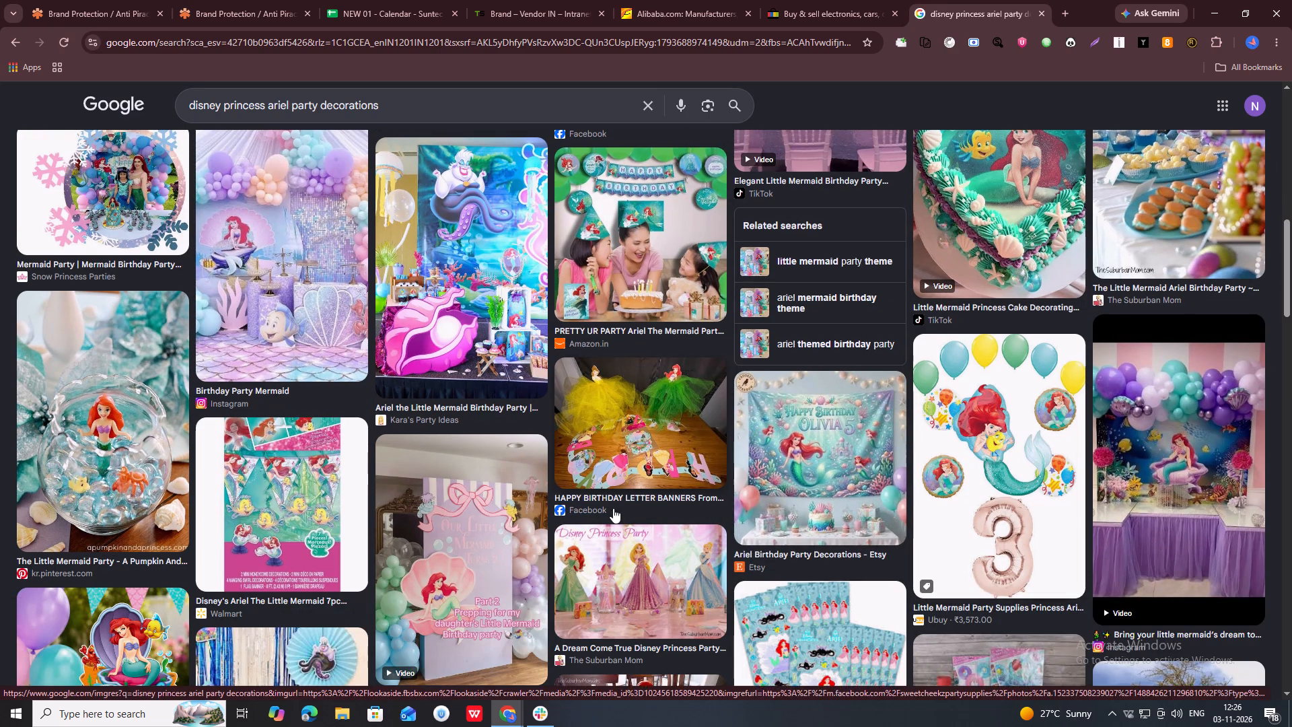
scroll(750, 503, "down", 5)
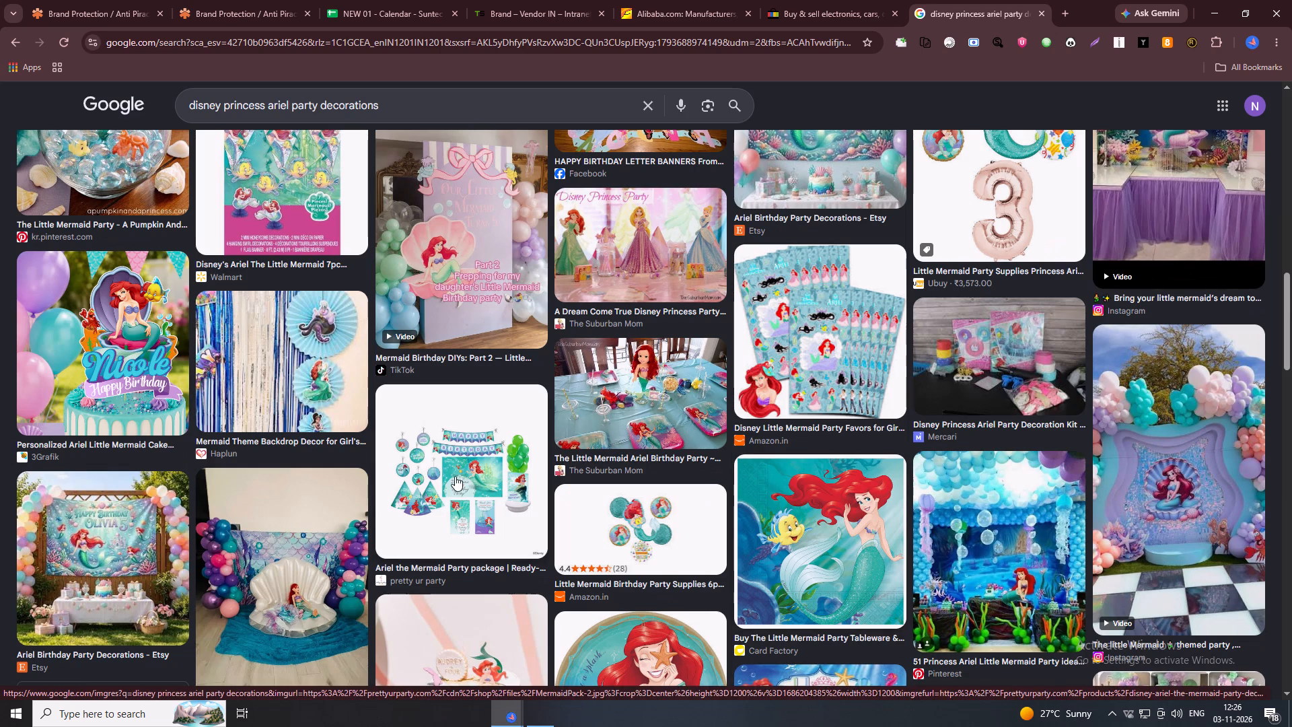
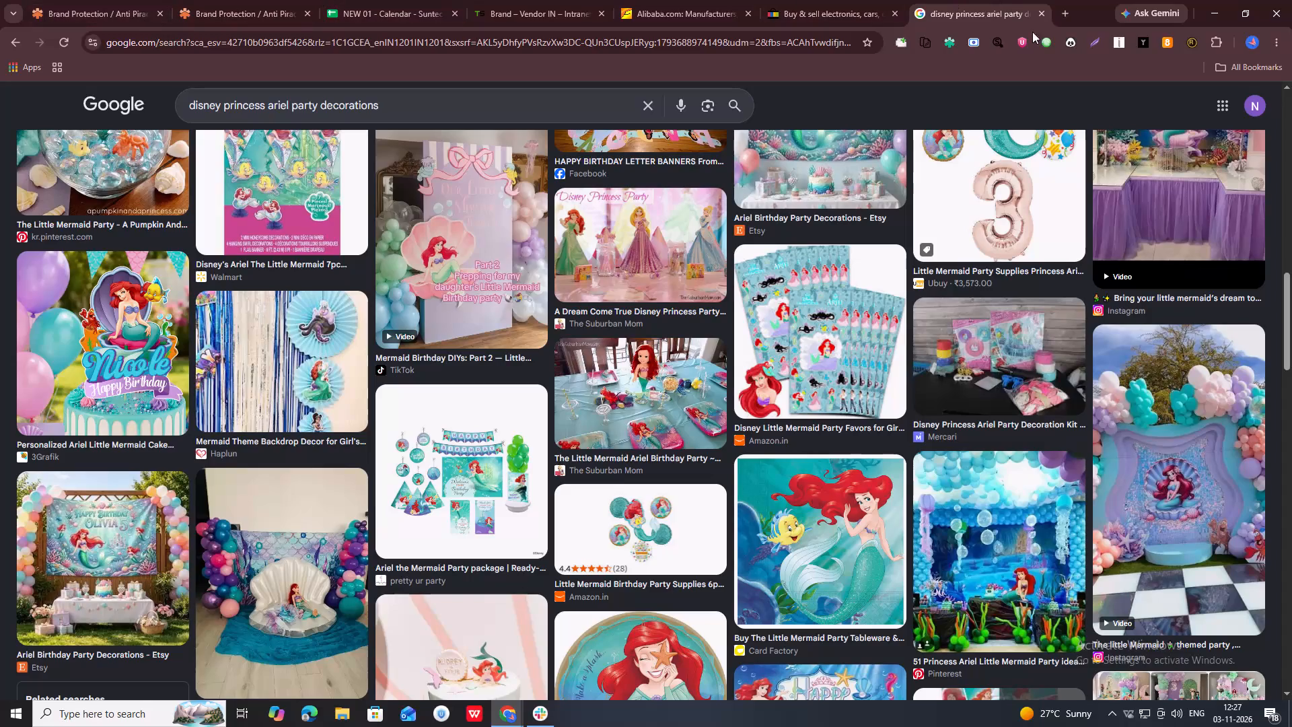
Close the Google Images search for Ariel party decorations.
left_click(1042, 13)
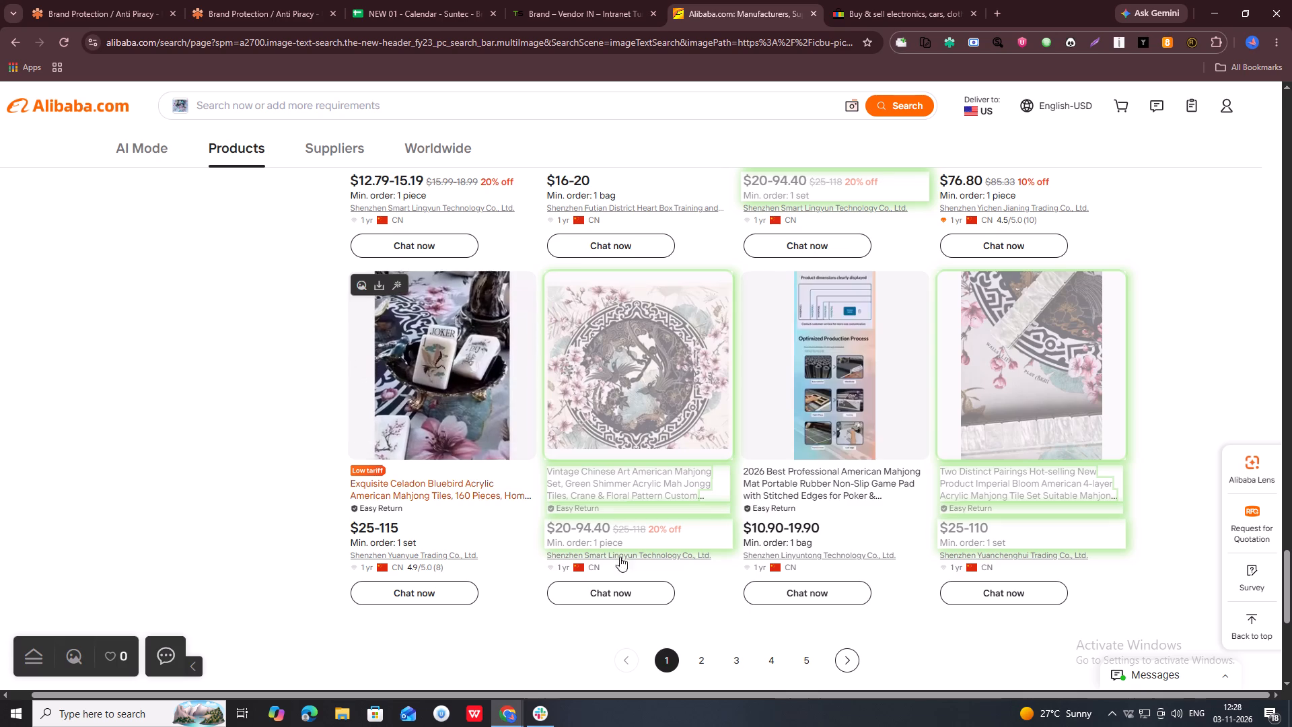
From page 2 of the Alibaba results, log the link of the $25-110 Hot-selling Imperial Bloom set in Links cell C103984.
left_click(702, 662)
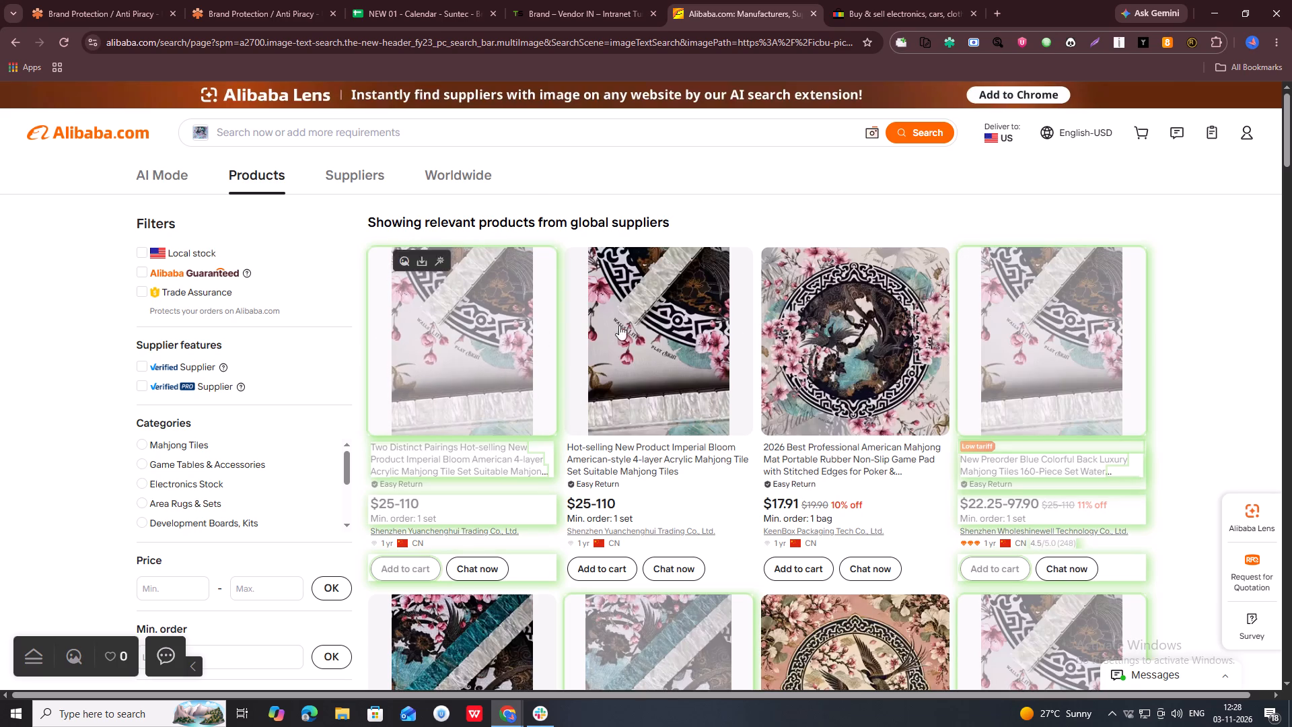
left_click(740, 343)
left_click(740, 343)
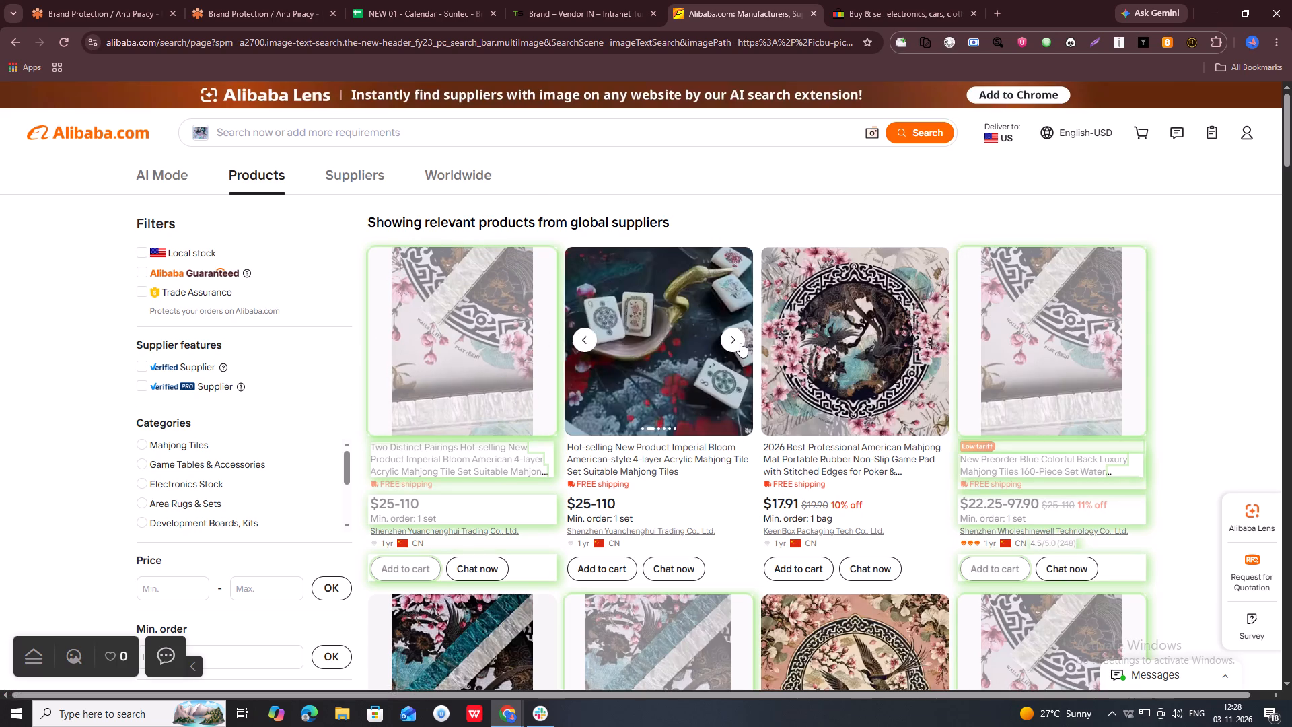
right_click(670, 458)
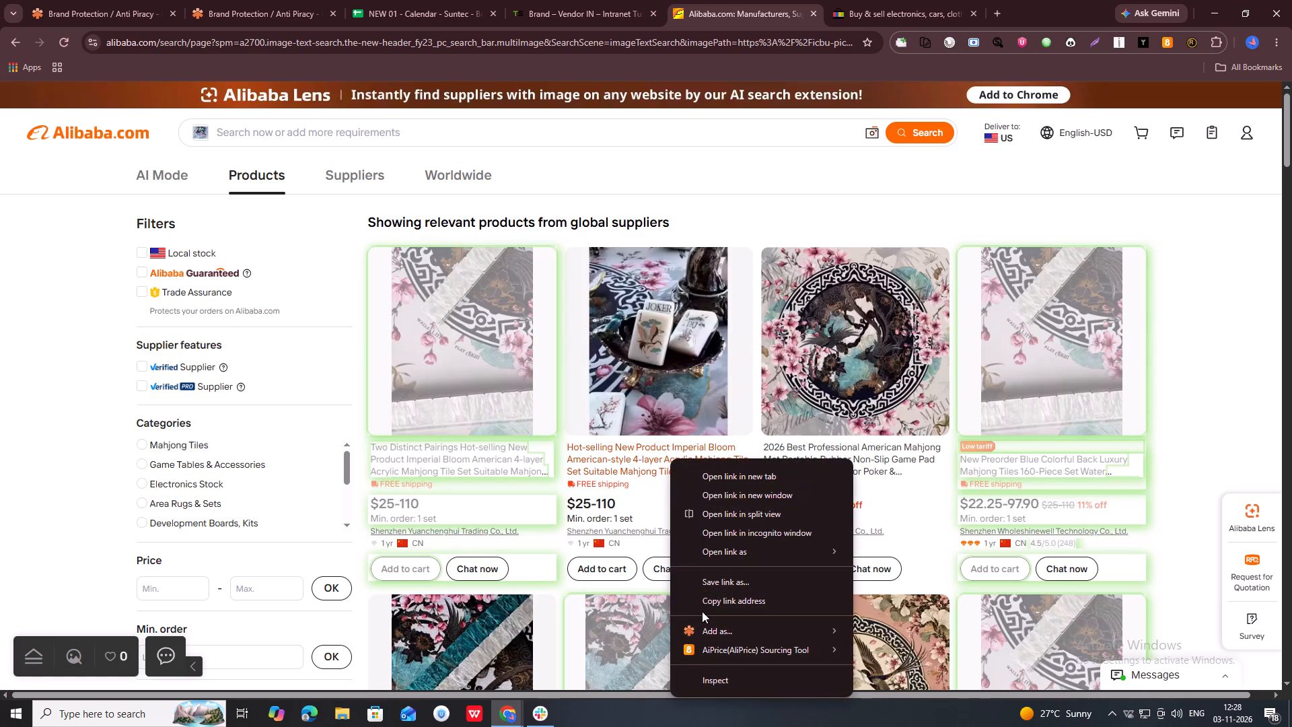
left_click(707, 598)
key("alt+Tab")
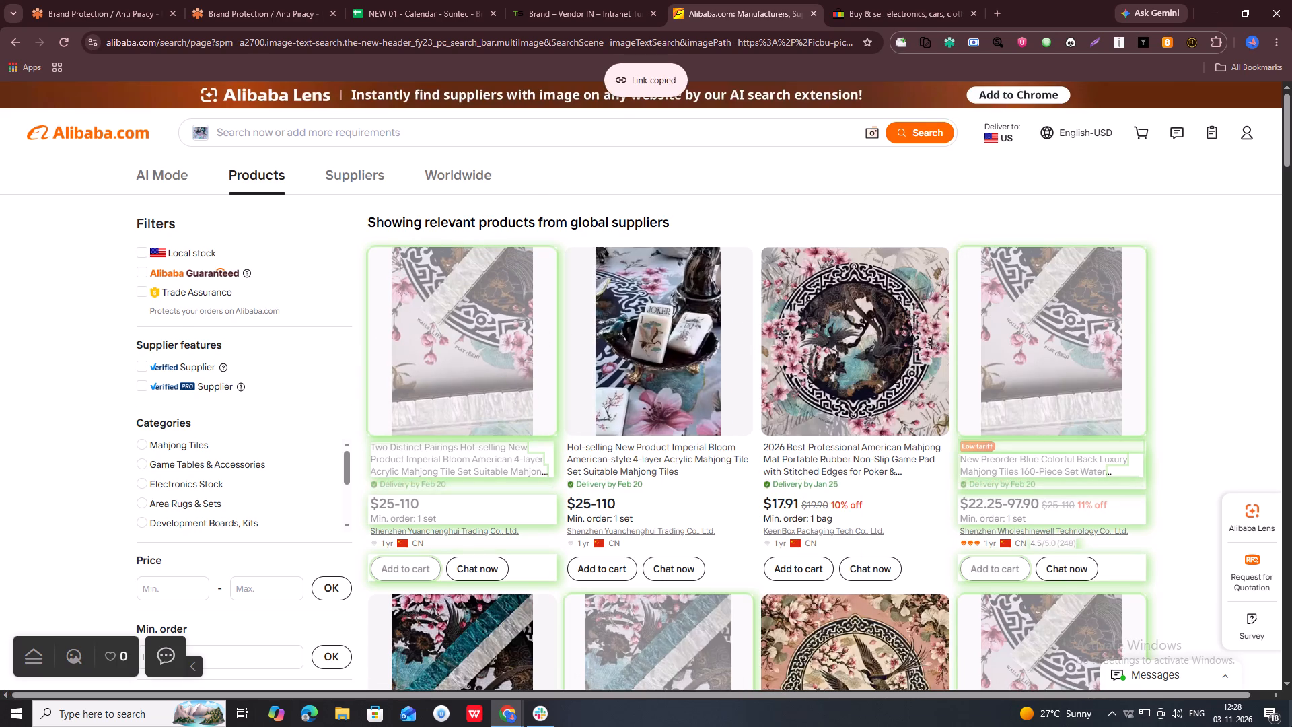
key("ctrl+v")
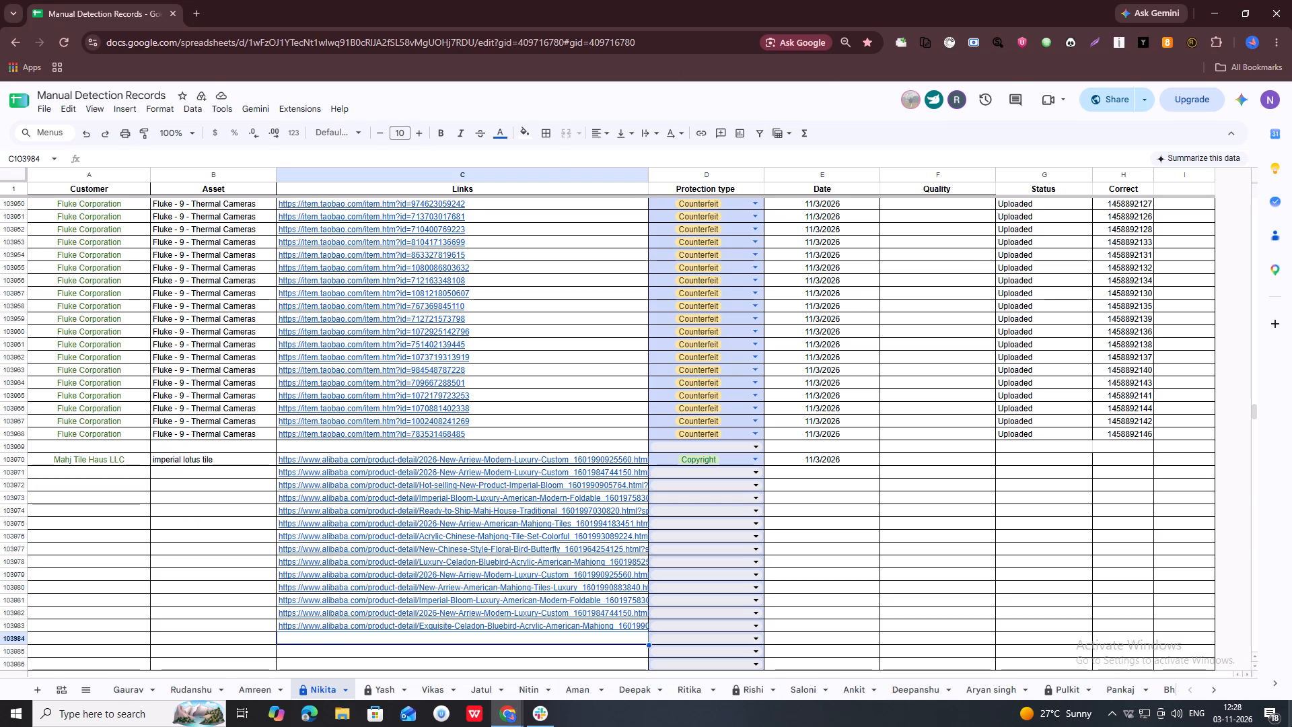
key("Down")
Back on Alibaba, check the photos of the $17.91 2026 Best Professional American Mahjong Mat.
key("alt+Tab")
left_click(929, 343)
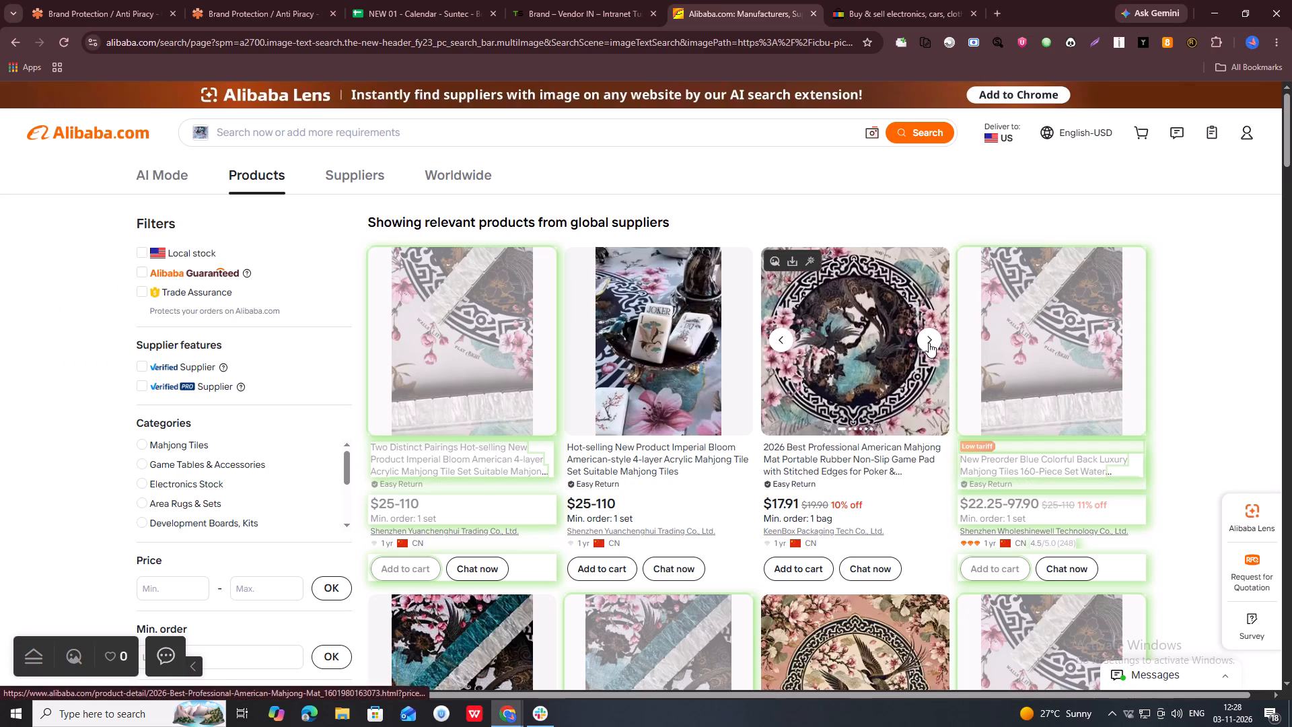
left_click(929, 343)
left_click(929, 343)
left_click(929, 343)
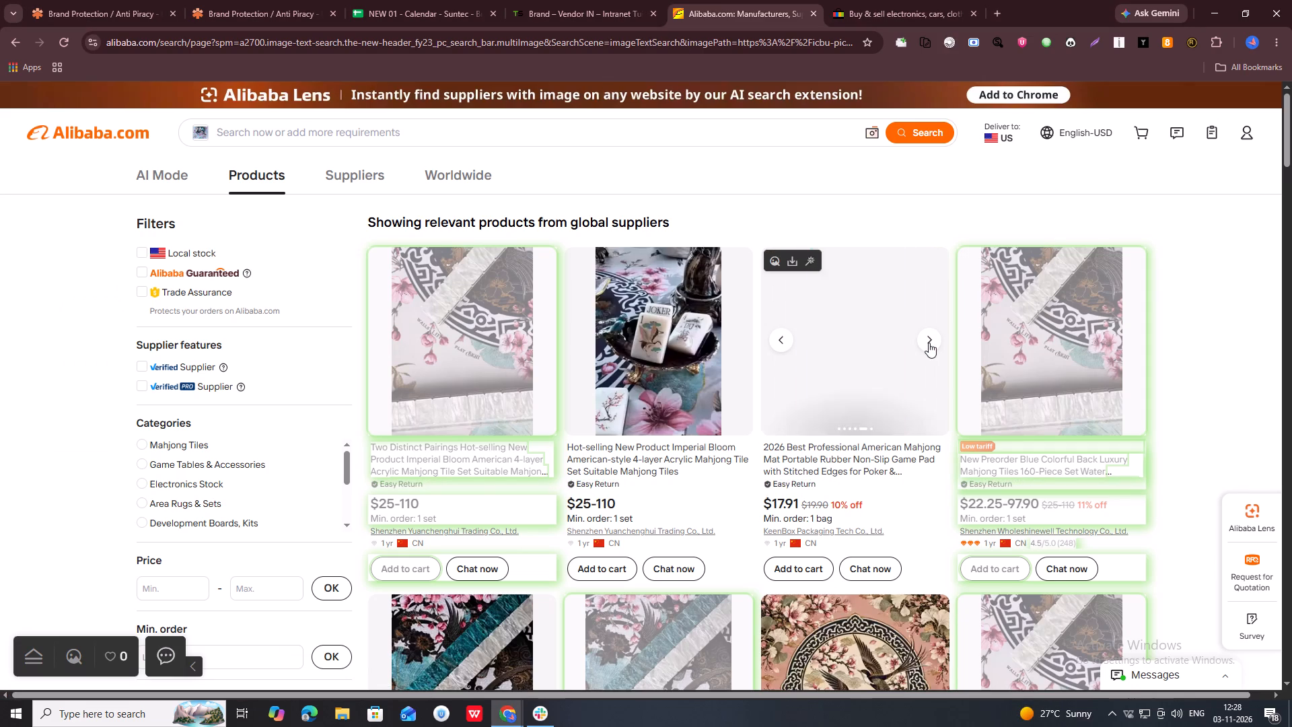
left_click(929, 343)
left_click(929, 343)
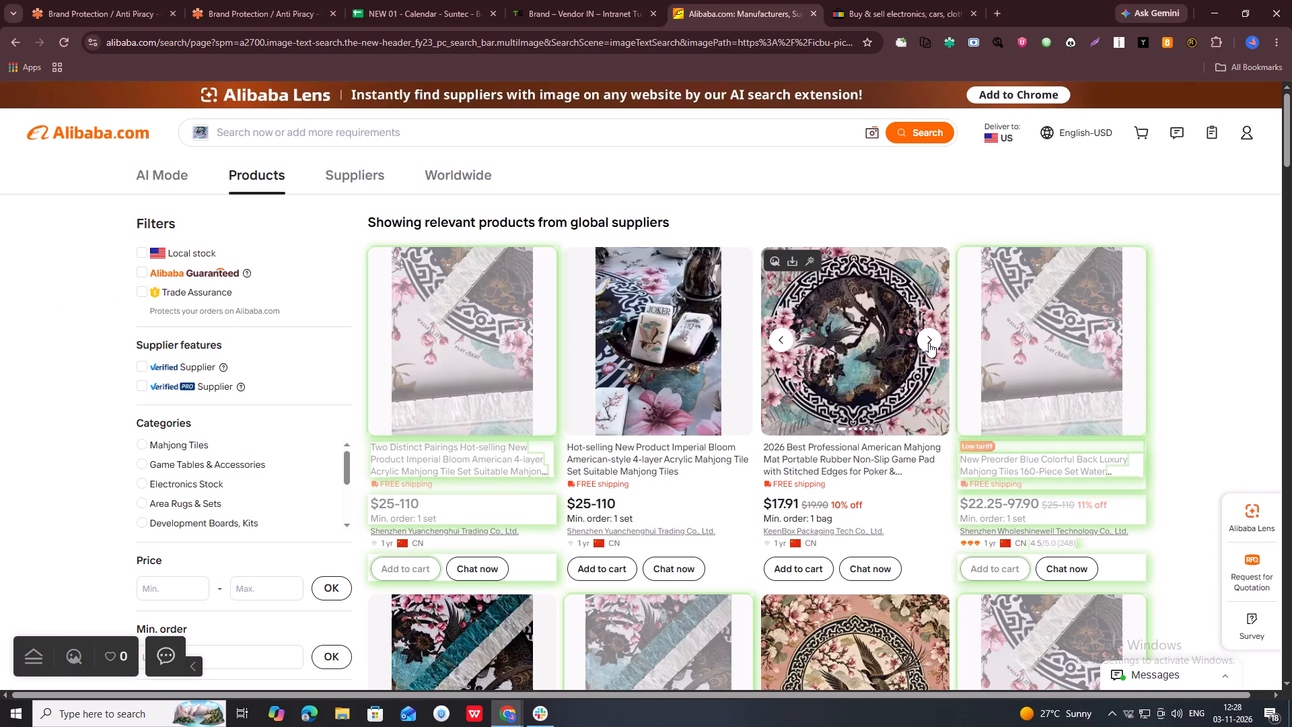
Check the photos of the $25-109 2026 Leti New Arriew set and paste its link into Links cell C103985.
scroll(942, 512, "down", 5)
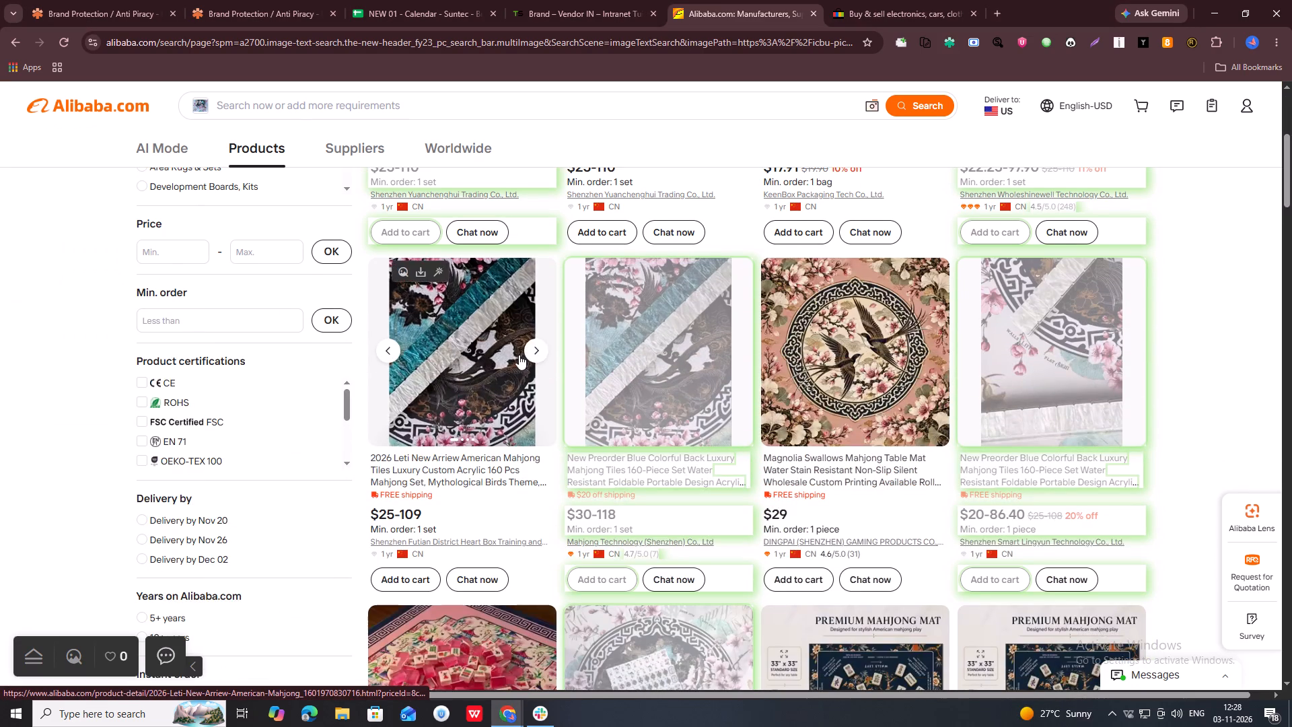
left_click(531, 343)
left_click(532, 345)
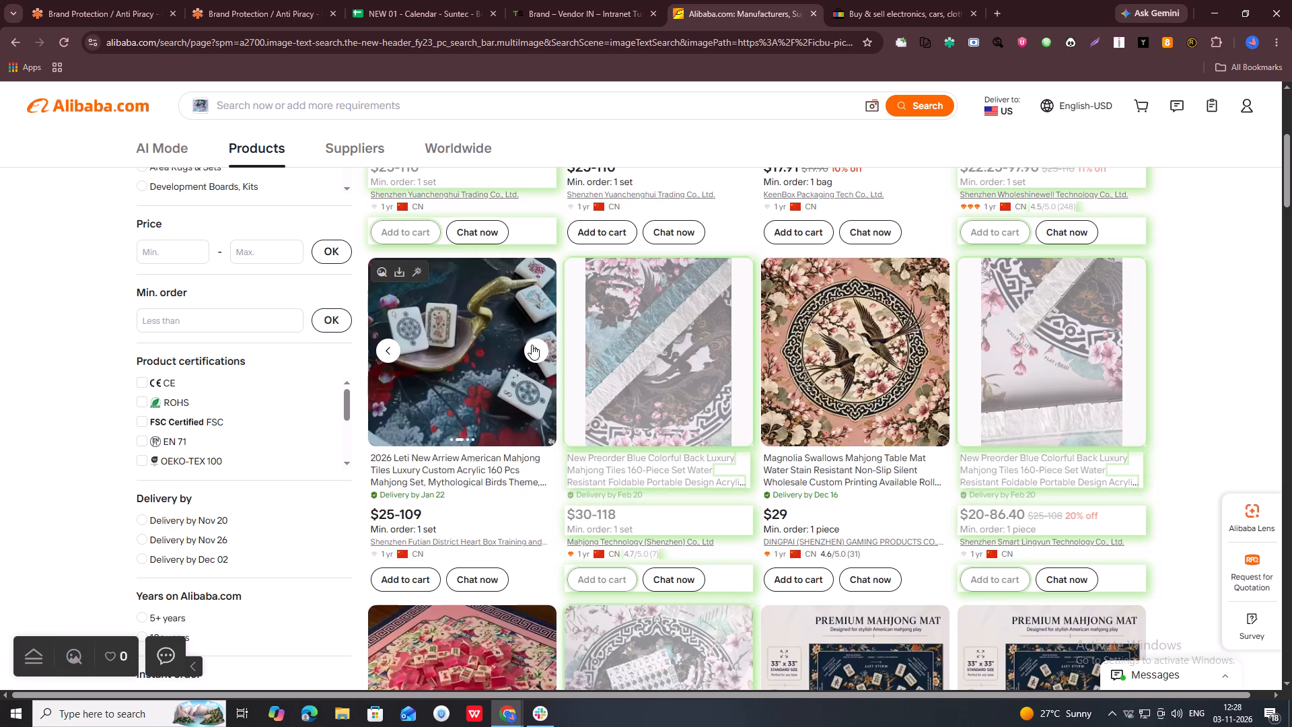
right_click(487, 469)
left_click(543, 376)
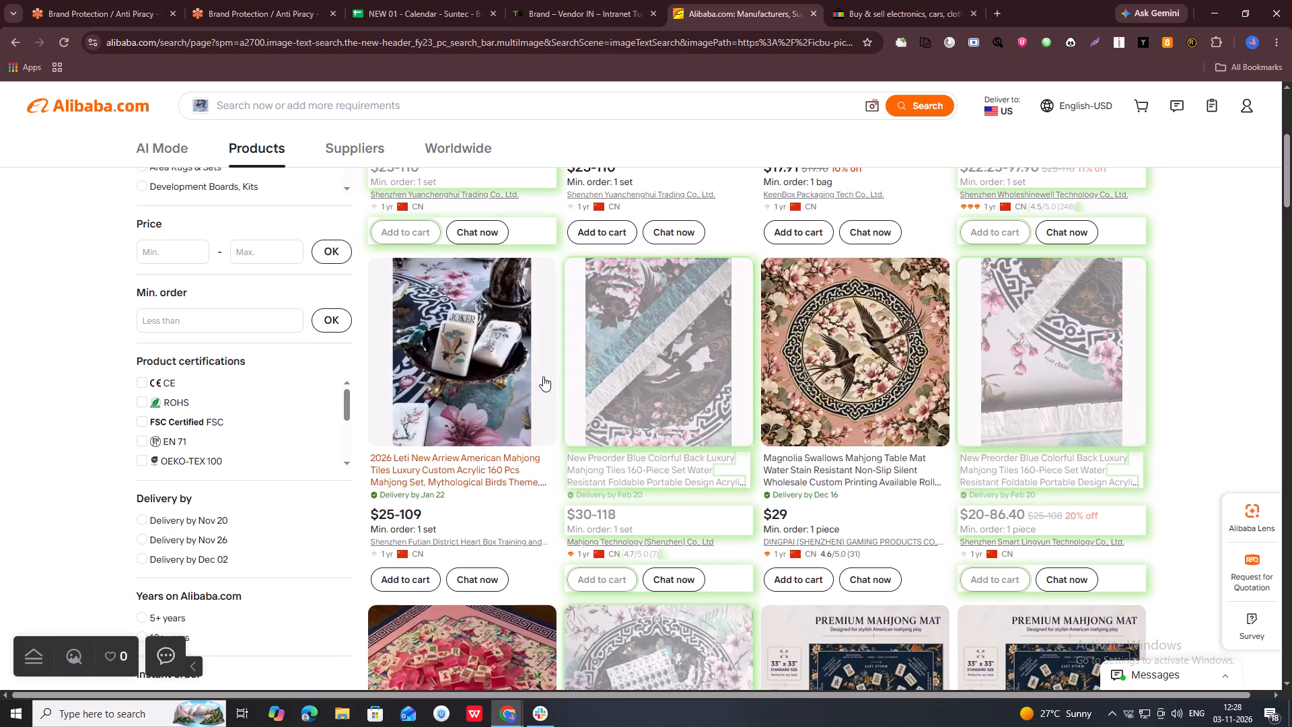
key("alt+Tab")
key("ctrl+v")
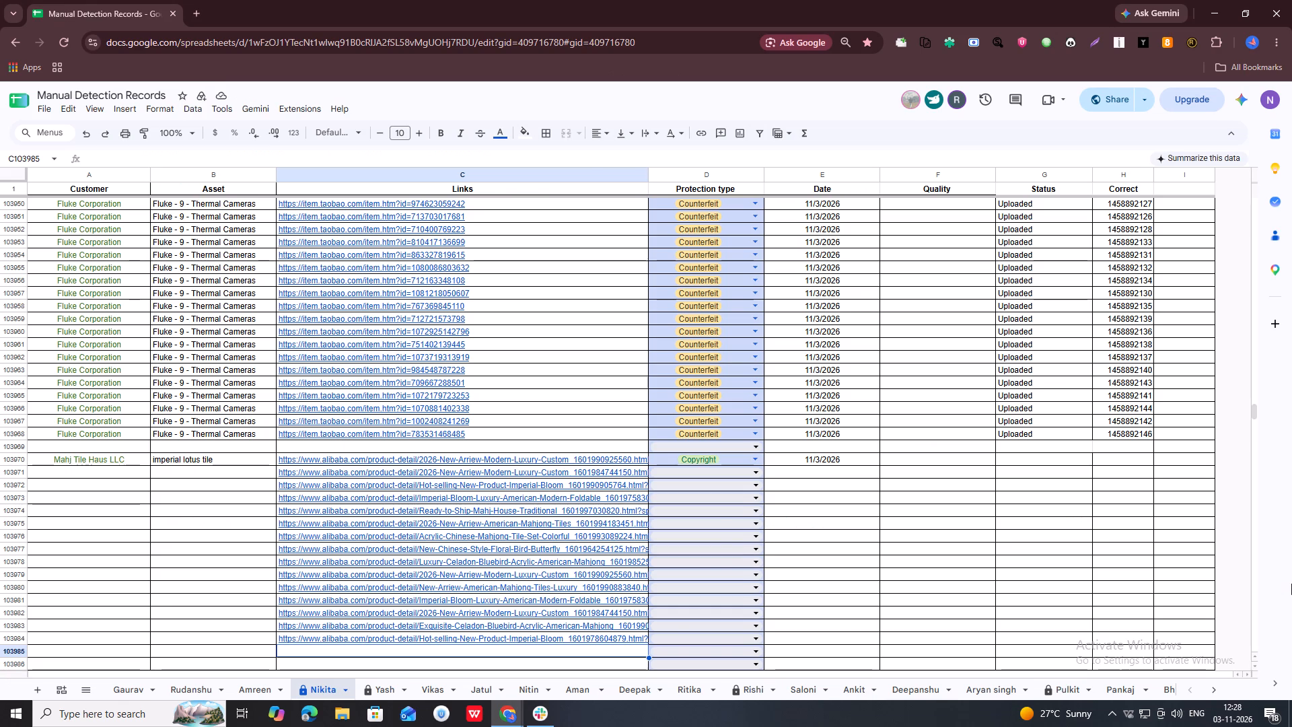
key("Down")
Back on Alibaba, check photos of the $29 Magnolia Swallows mat, $13.49 Botanical Leopard mat and $140 Pearlescent Shell lotus set.
key("alt+Tab")
key("Right")
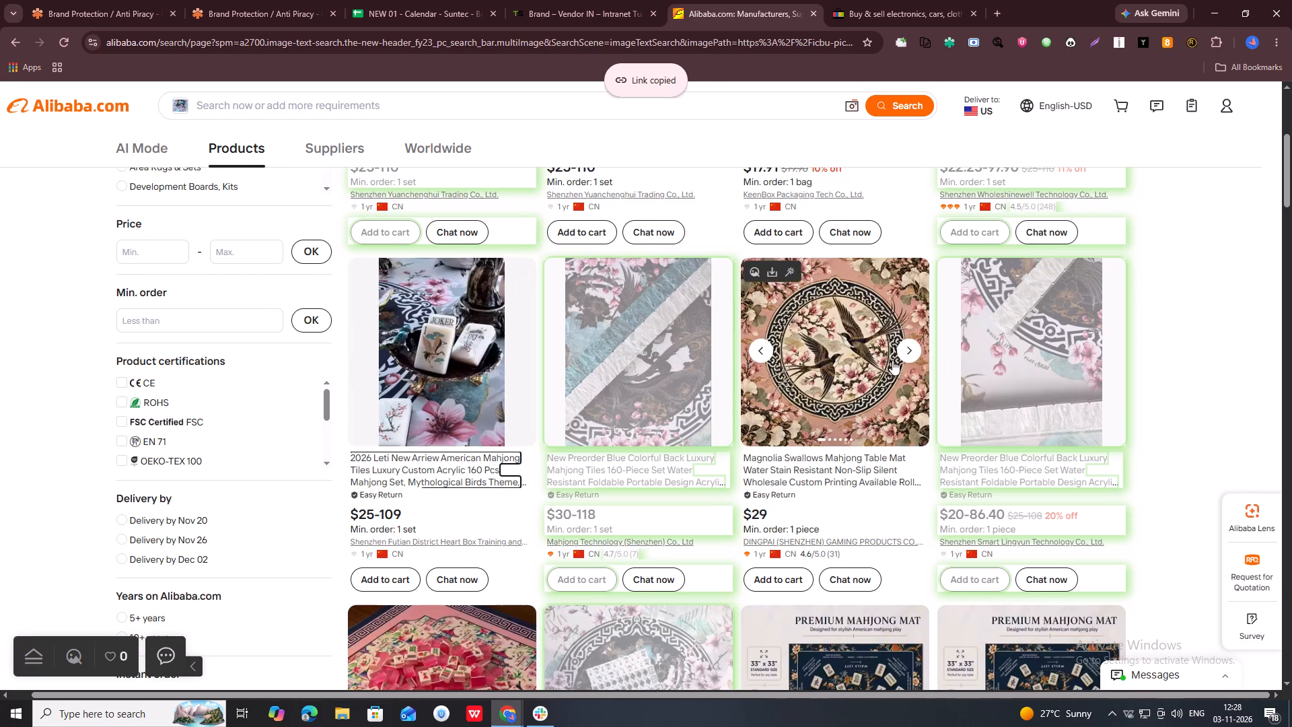
left_click(900, 357)
scroll(900, 357, "down", 7)
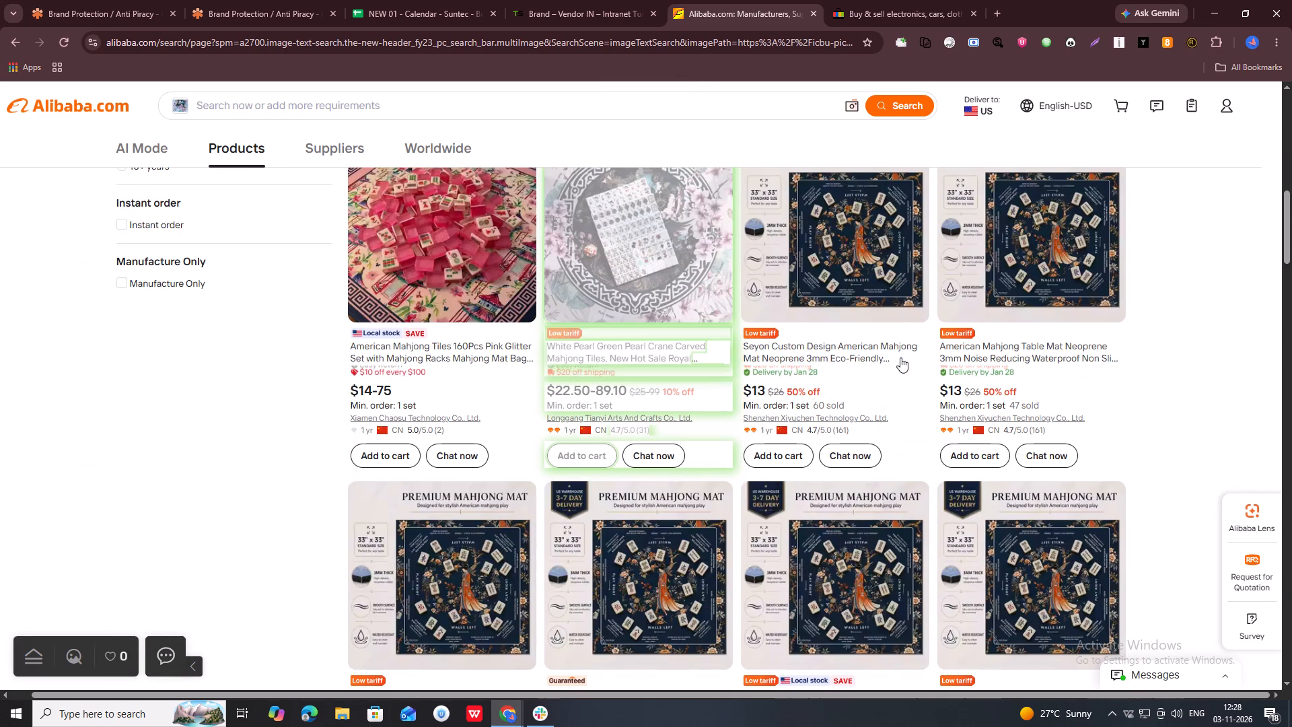
scroll(900, 357, "down", 7)
scroll(860, 434, "down", 6)
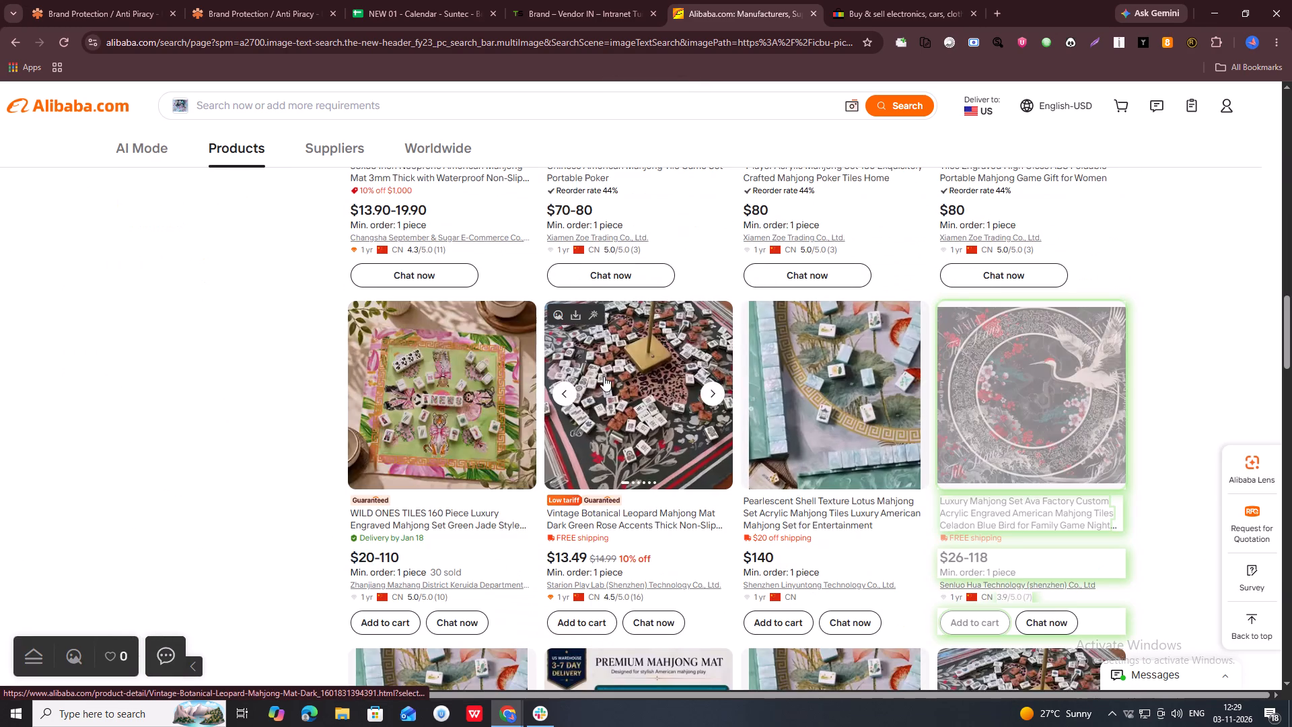
left_click(721, 394)
left_click(721, 394)
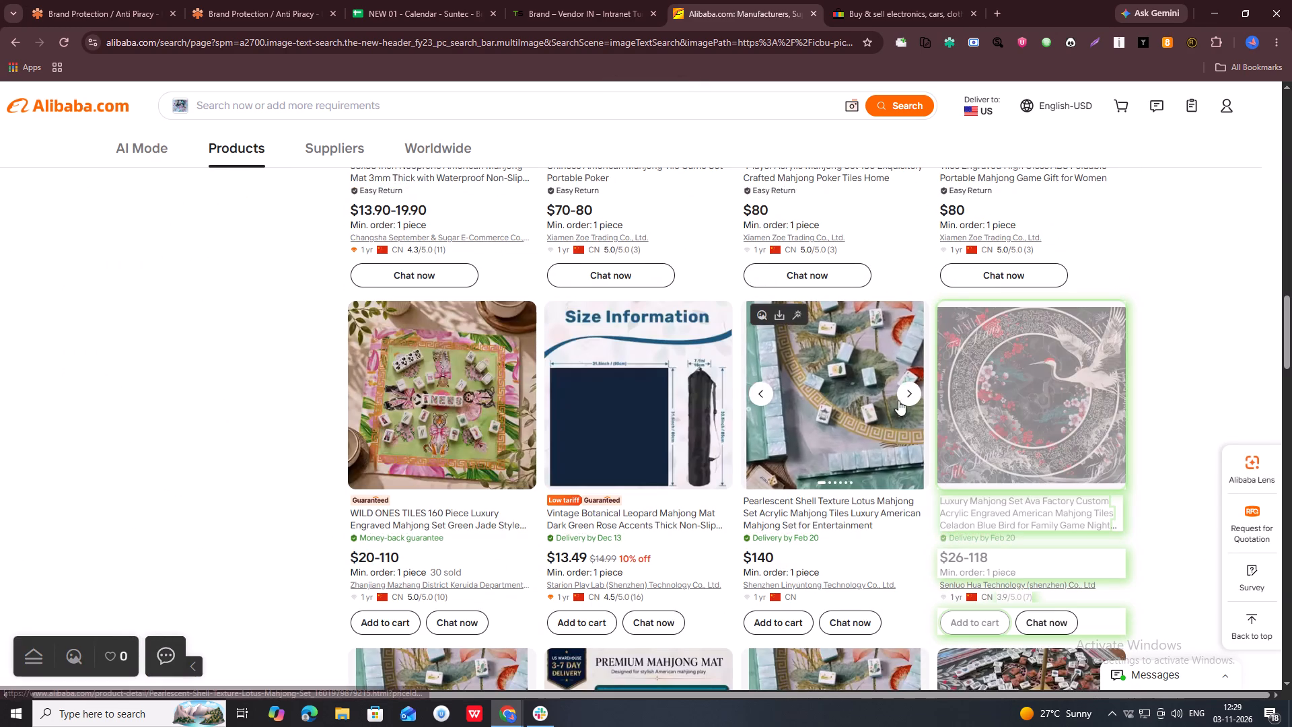
left_click(904, 395)
left_click(904, 395)
Examine the remaining listings on results page 2, including the photos of the $26.10 Blossom Cranes mat.
scroll(904, 395, "down", 6)
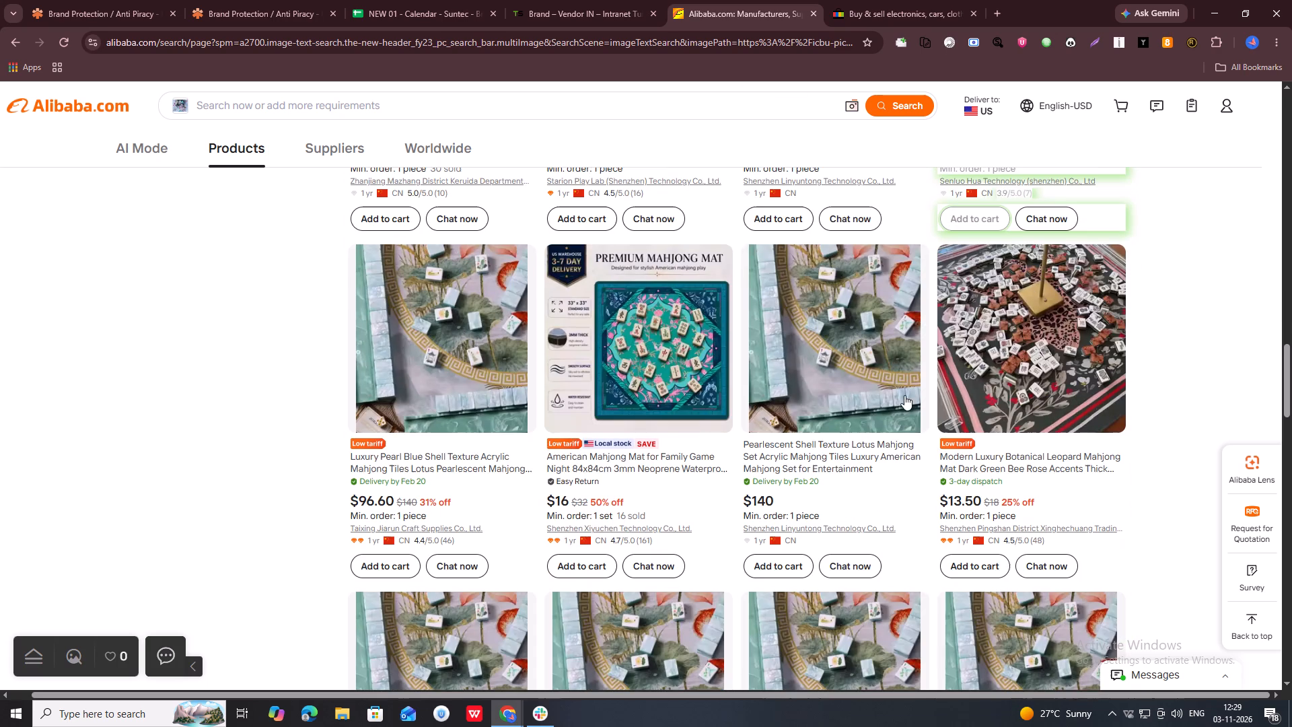
scroll(721, 451, "down", 7)
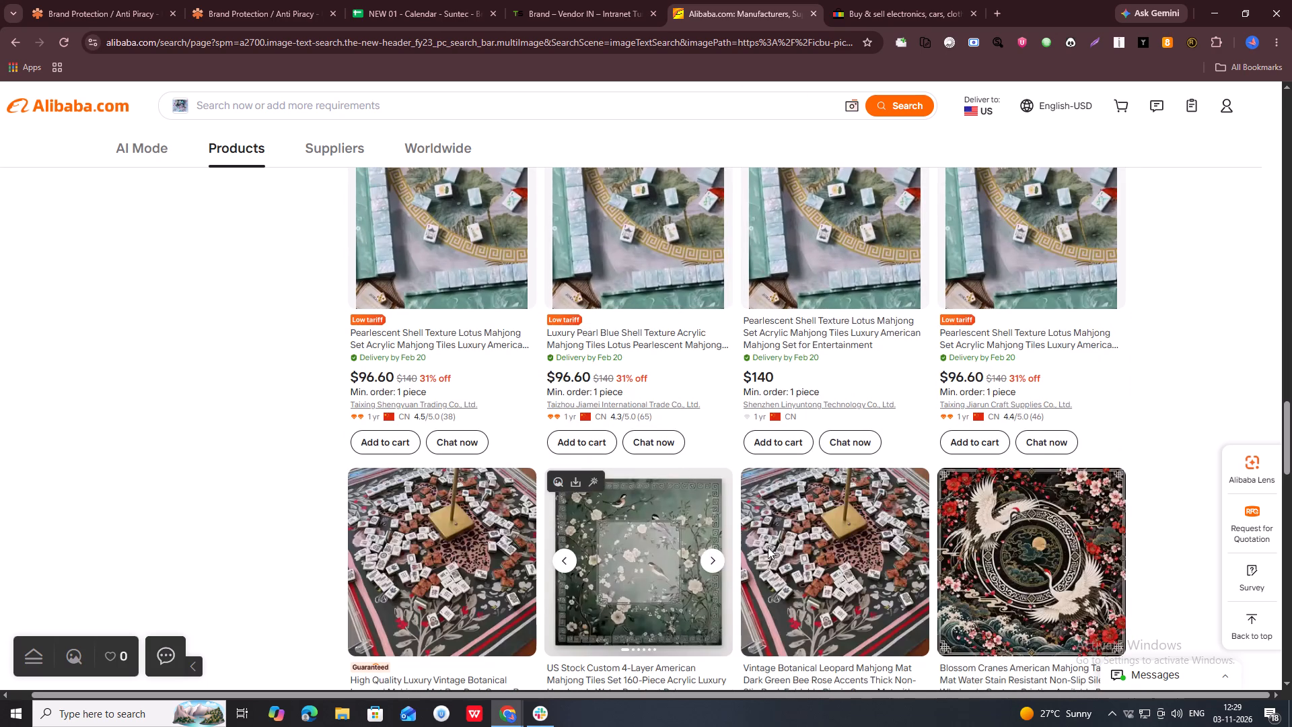
scroll(780, 537, "down", 6)
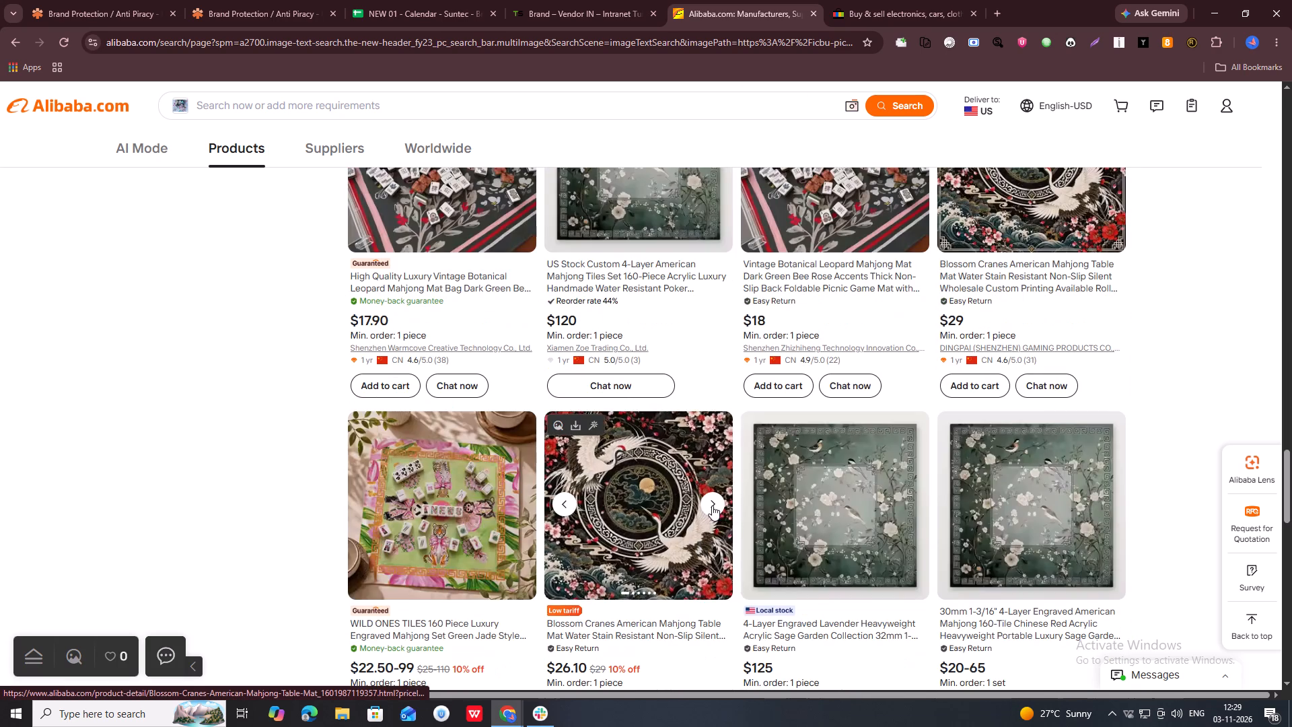
left_click(712, 506)
left_click(712, 506)
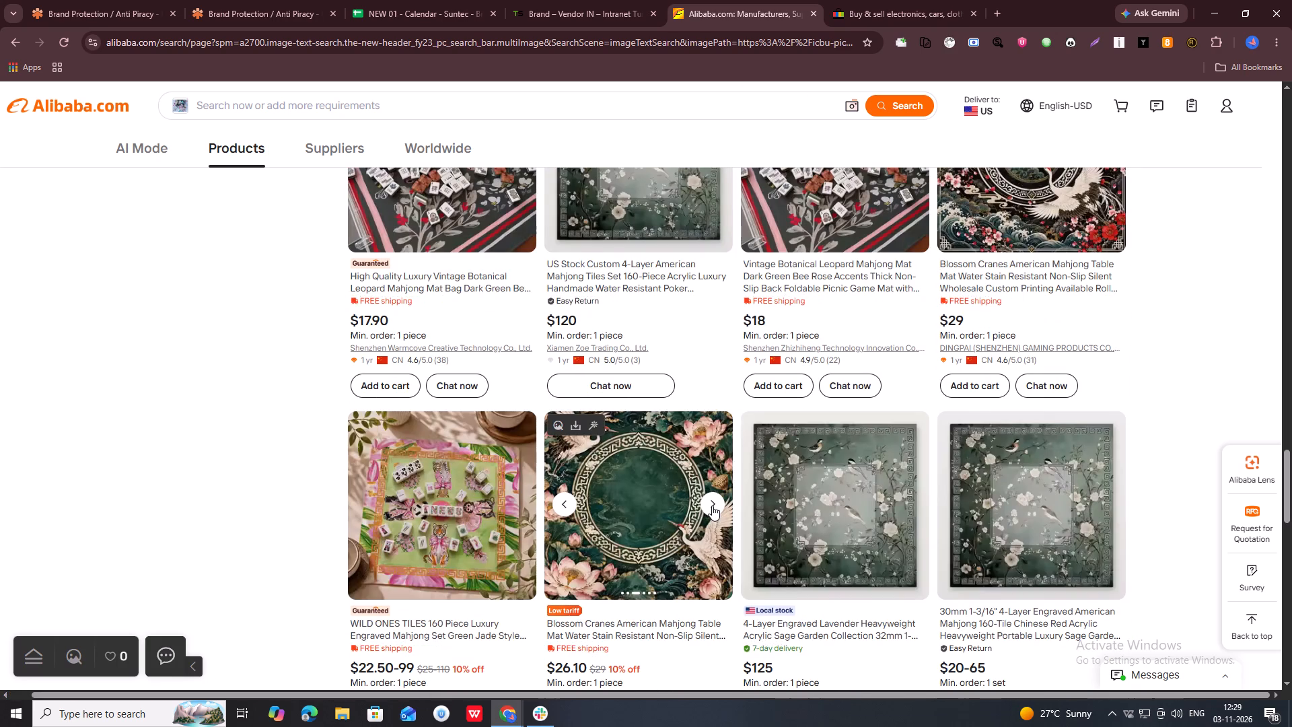
scroll(896, 479, "down", 7)
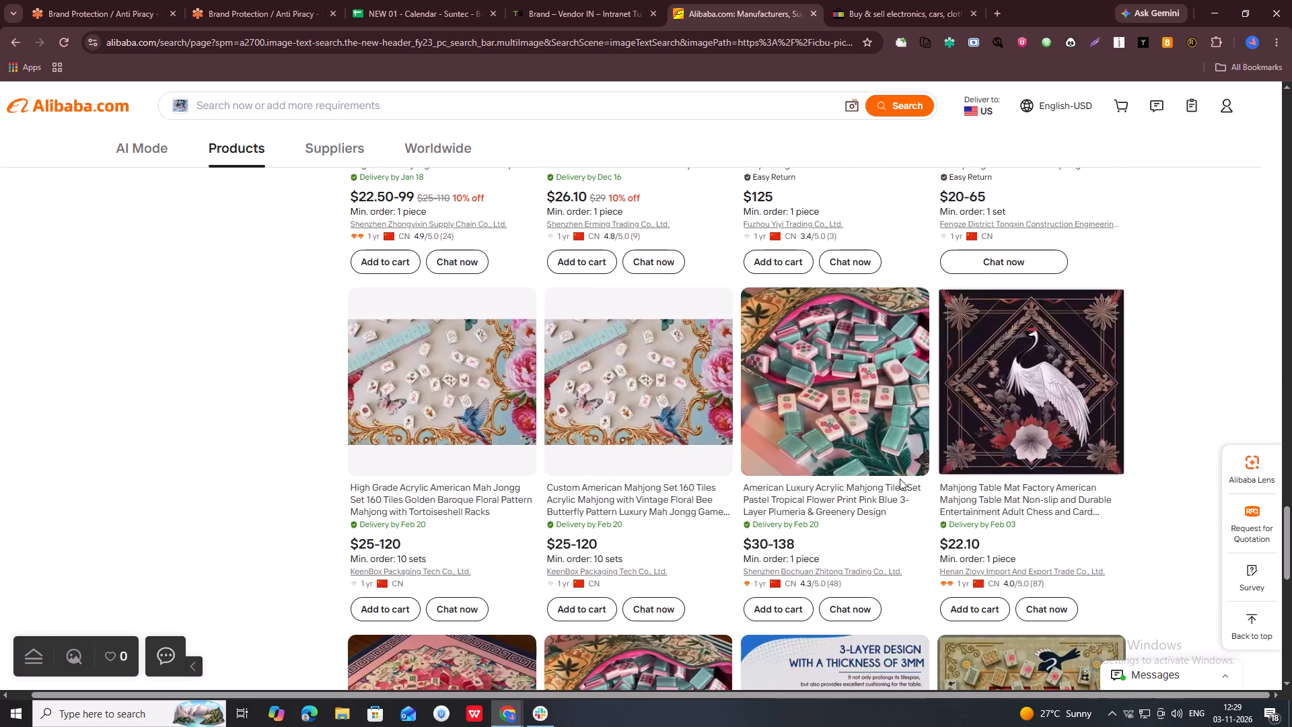
scroll(855, 493, "down", 5)
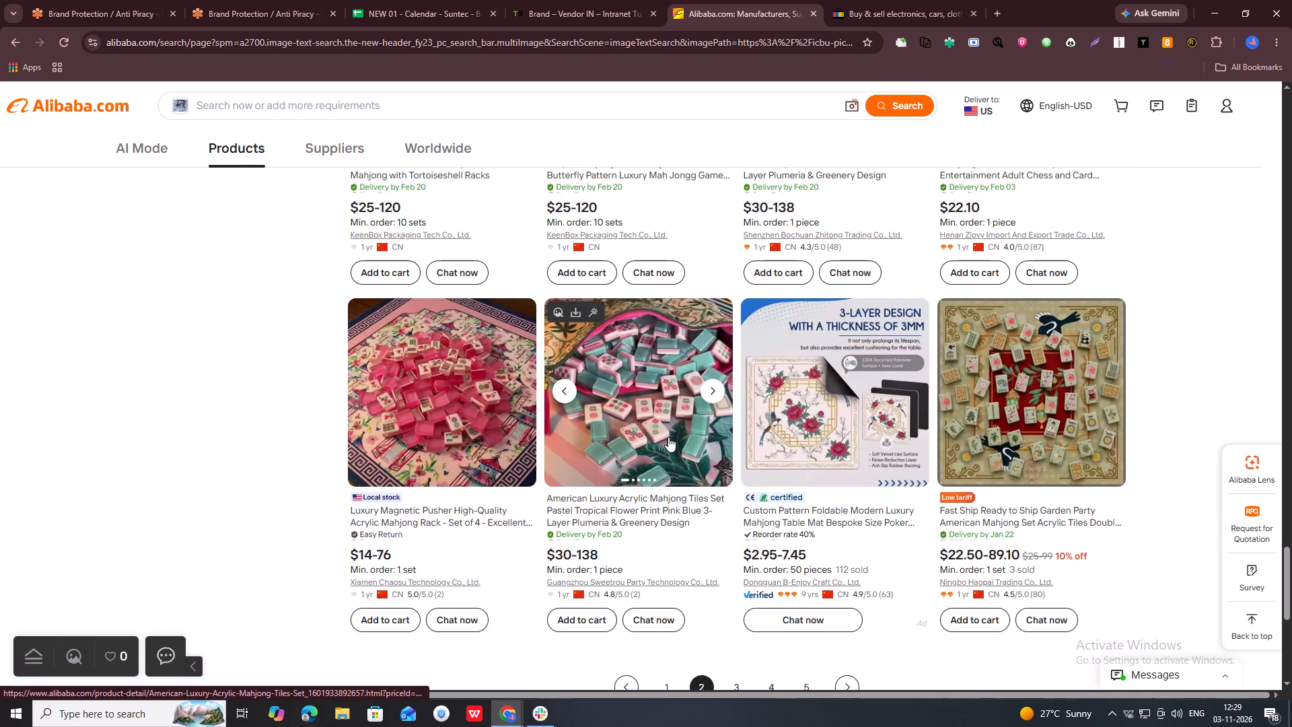
scroll(1049, 438, "down", 7)
Open results page 3 and examine its listings, including the photos of the $25-120 Vintage Floral Bee Butterfly set.
left_click(737, 214)
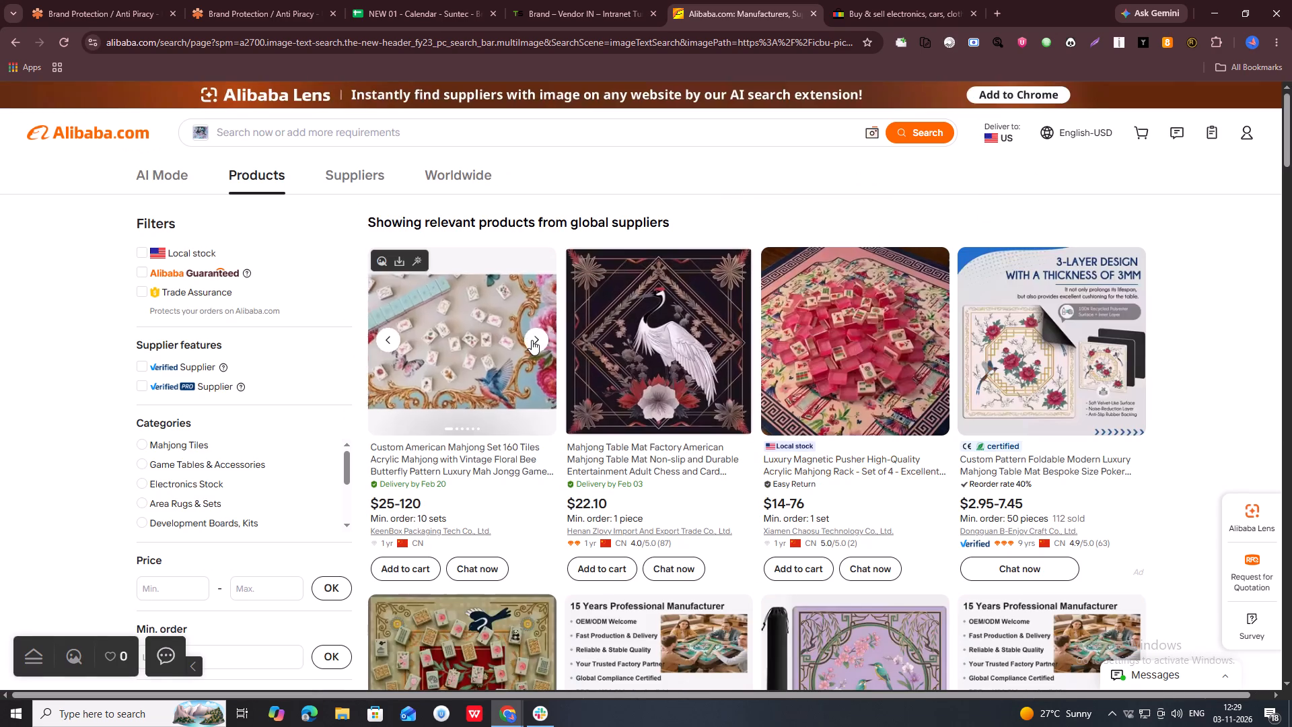
left_click(532, 340)
scroll(984, 443, "down", 8)
scroll(815, 449, "down", 7)
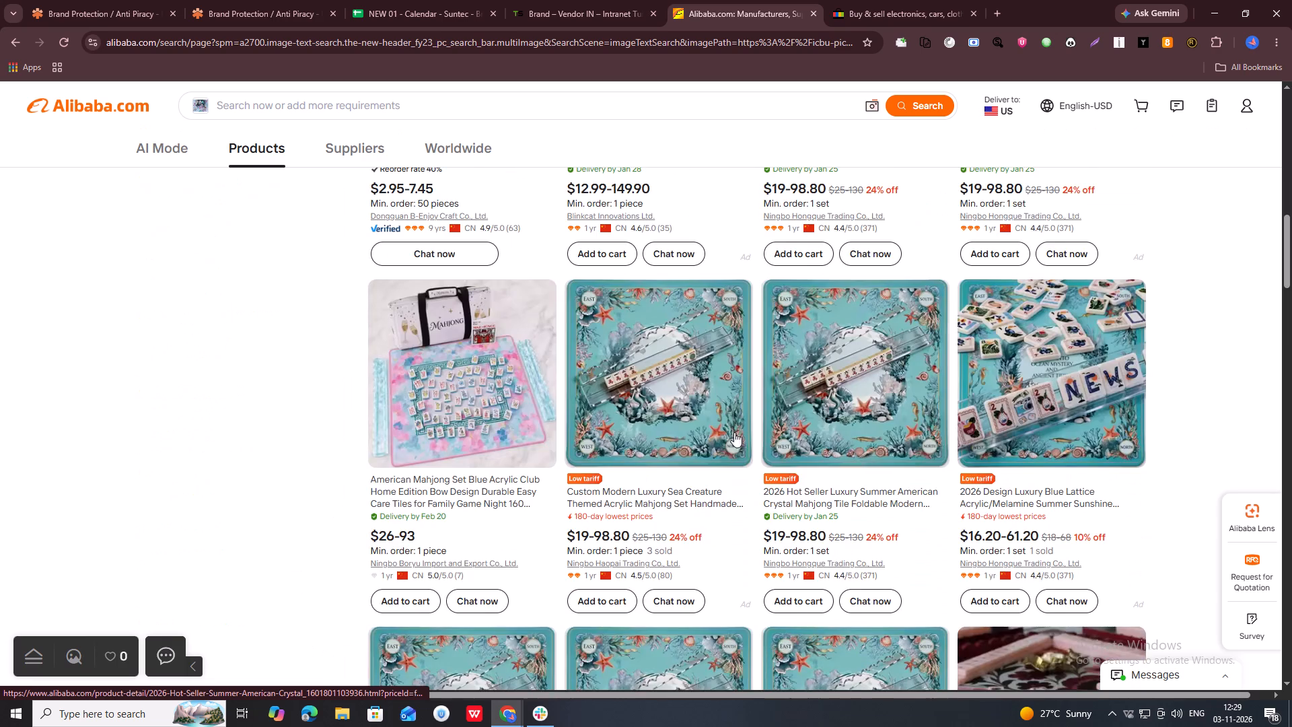
scroll(897, 472, "down", 11)
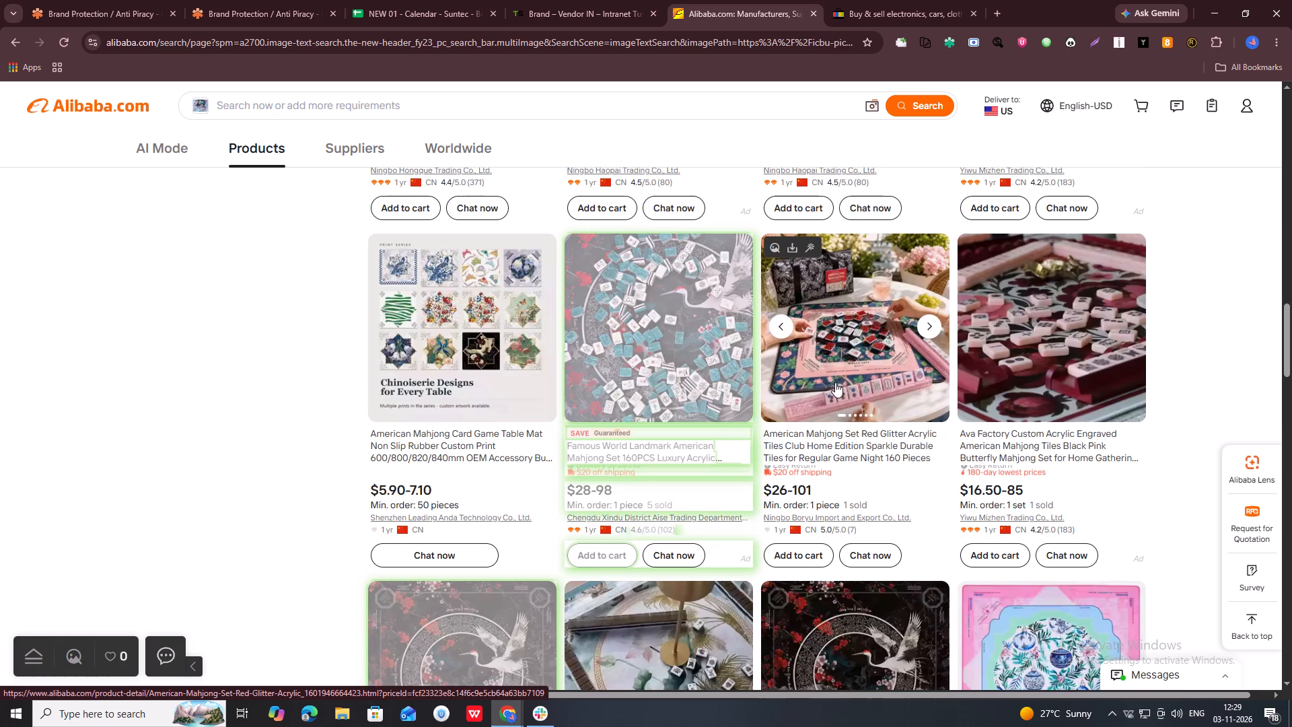
scroll(835, 370, "down", 7)
scroll(830, 387, "up", 3)
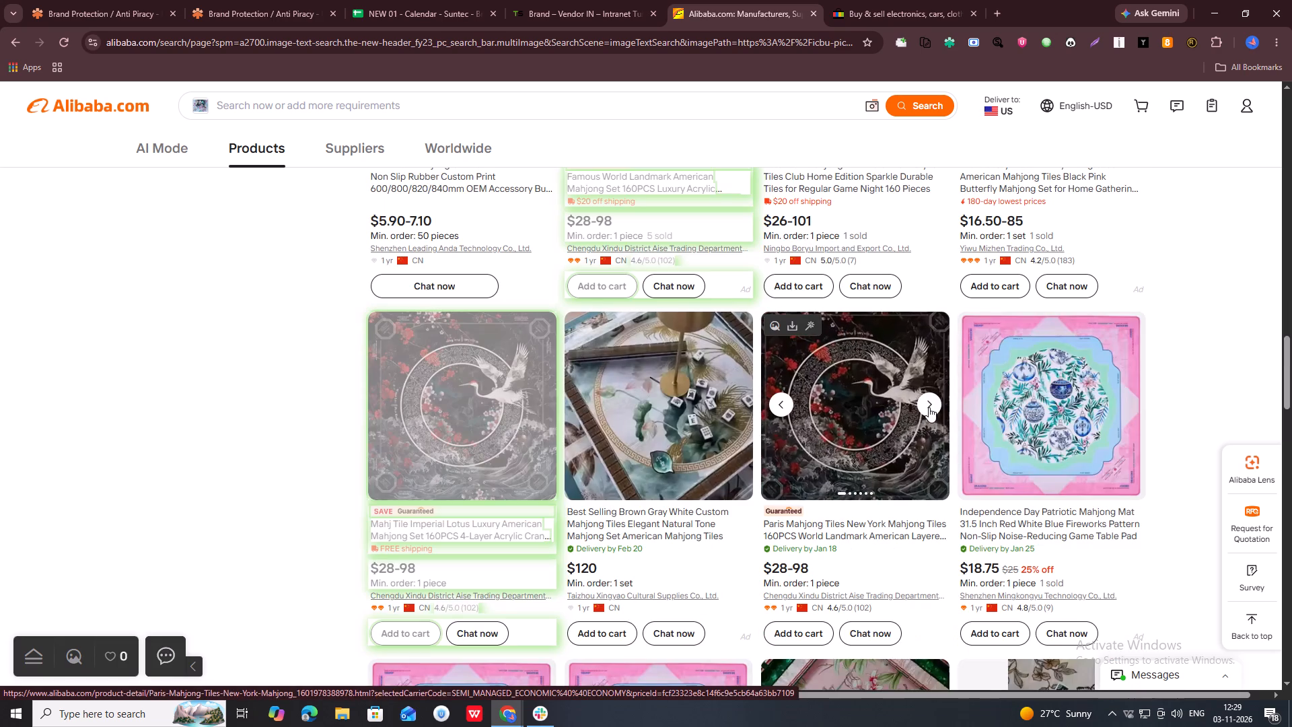
Check the photos of the $28-98 Paris Mahjong Tiles set and the $120 Best Selling Brown Gray White set.
left_click(929, 407)
left_click(929, 407)
left_click(929, 407)
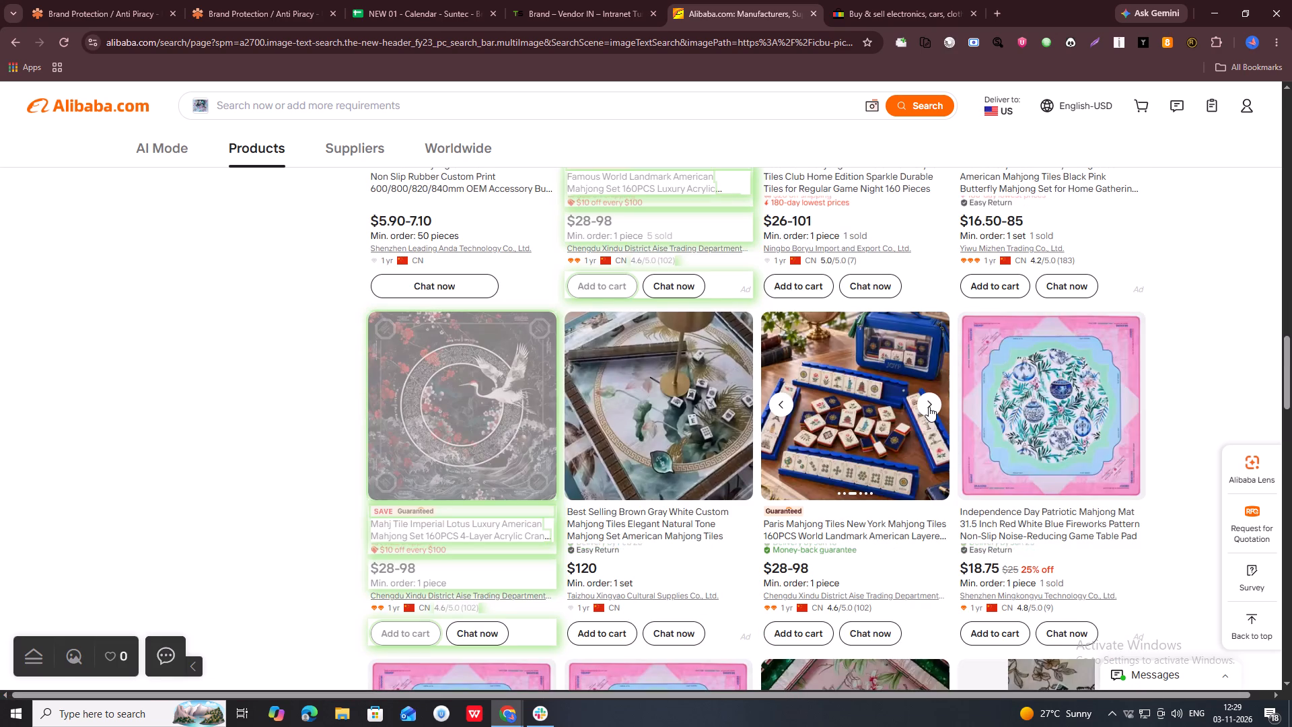
left_click(929, 407)
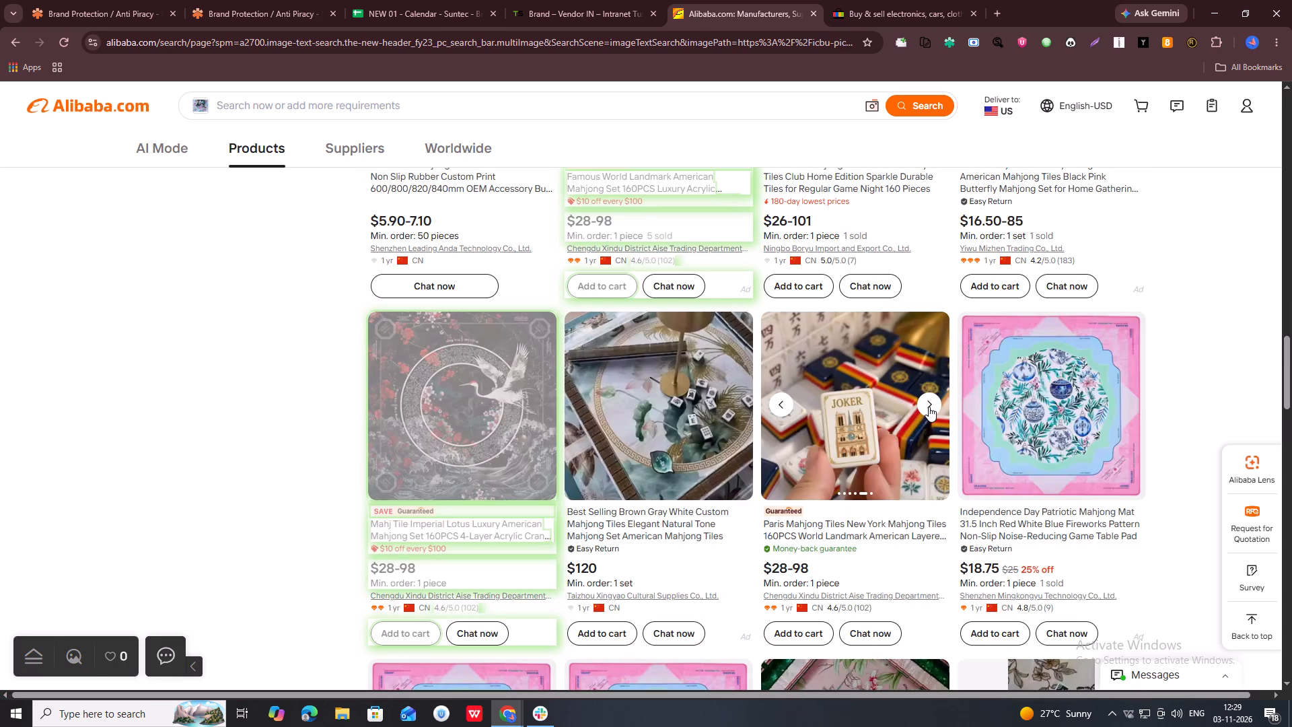
left_click(733, 405)
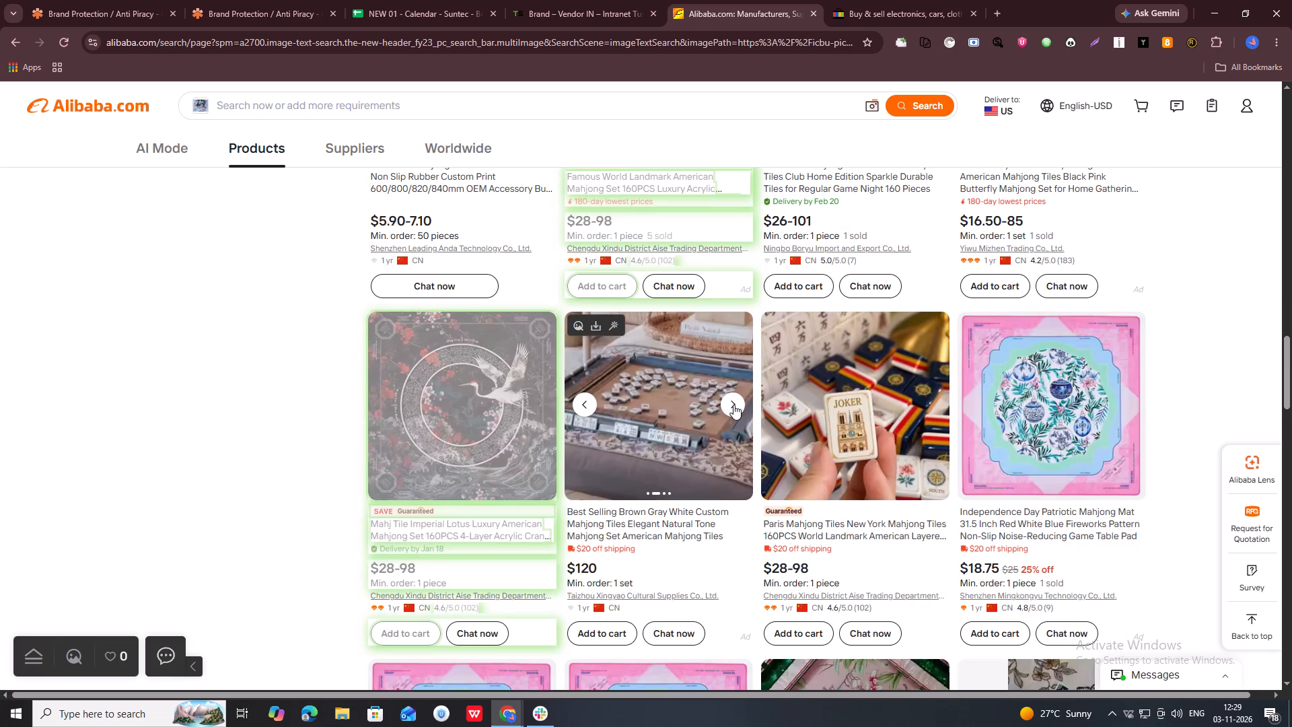
left_click(733, 405)
Examine the remaining listings on Alibaba results page 3, including the photos of the $17.50-82.60 Mahjonghau Couture set.
scroll(1112, 477, "down", 7)
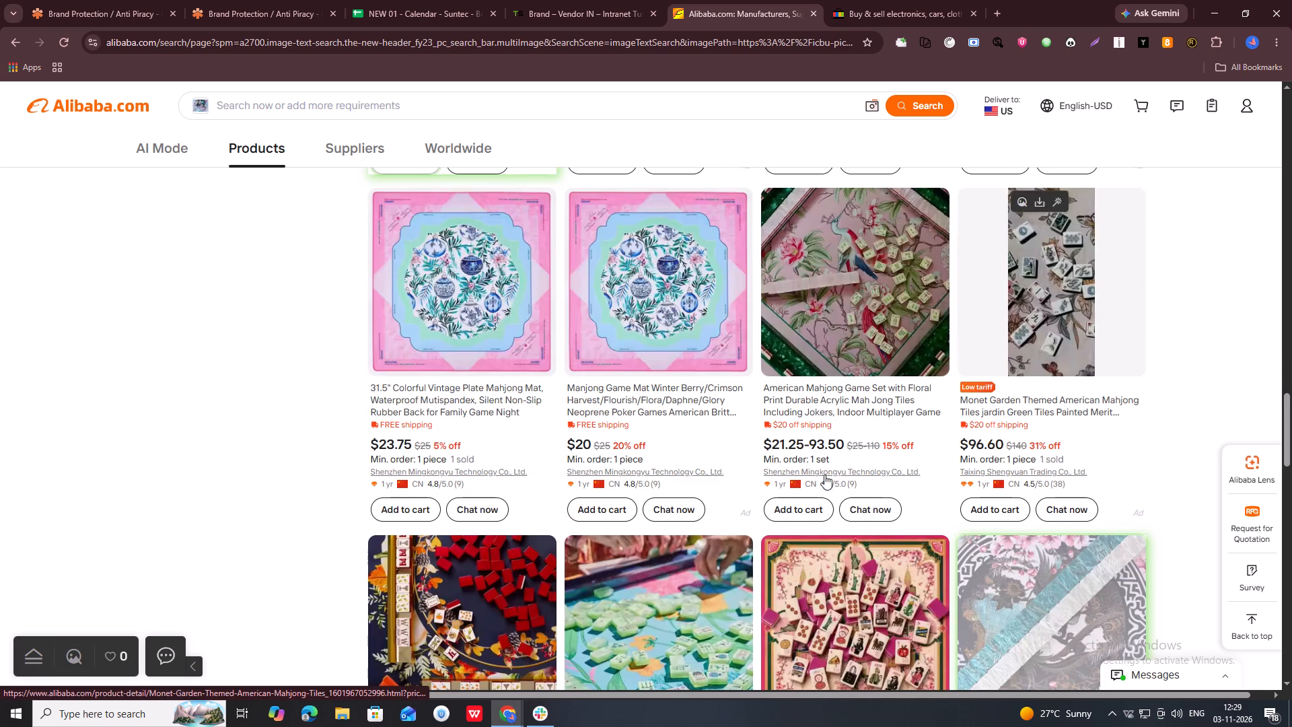
scroll(901, 450, "down", 4)
scroll(984, 469, "down", 7)
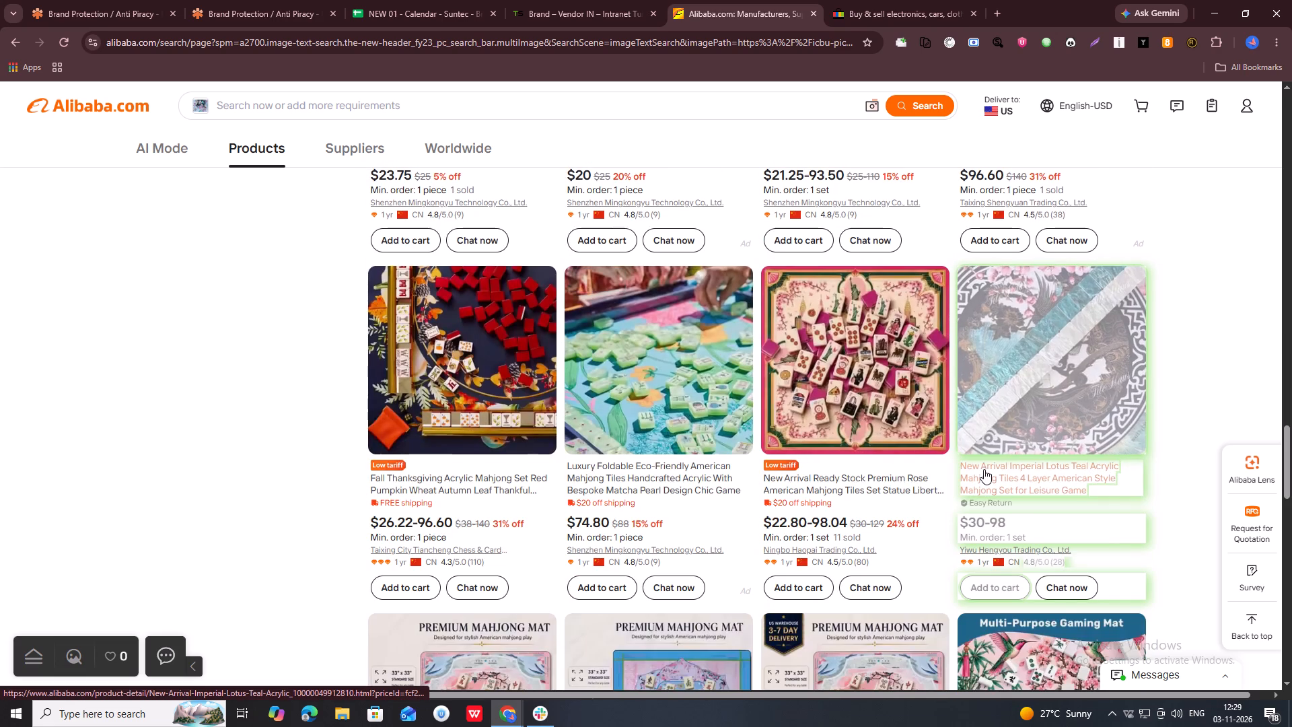
scroll(925, 474, "down", 6)
left_click(935, 460)
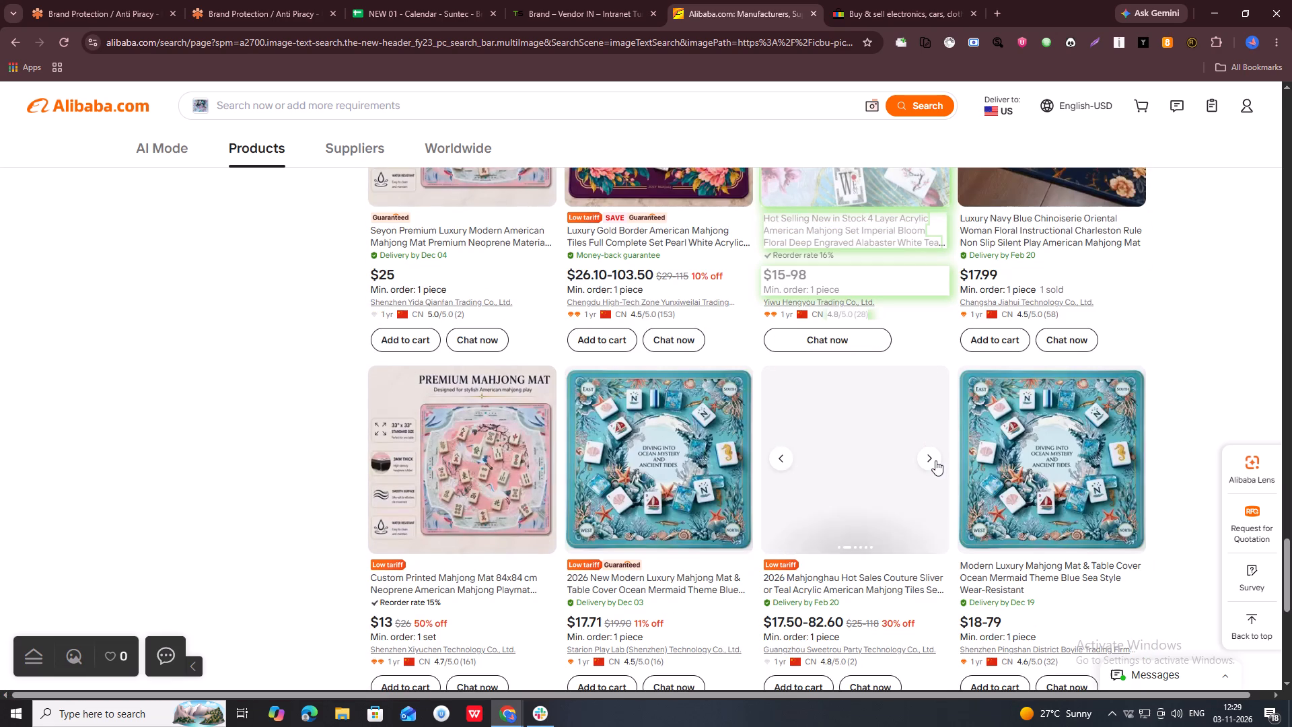
left_click(935, 460)
left_click(935, 460)
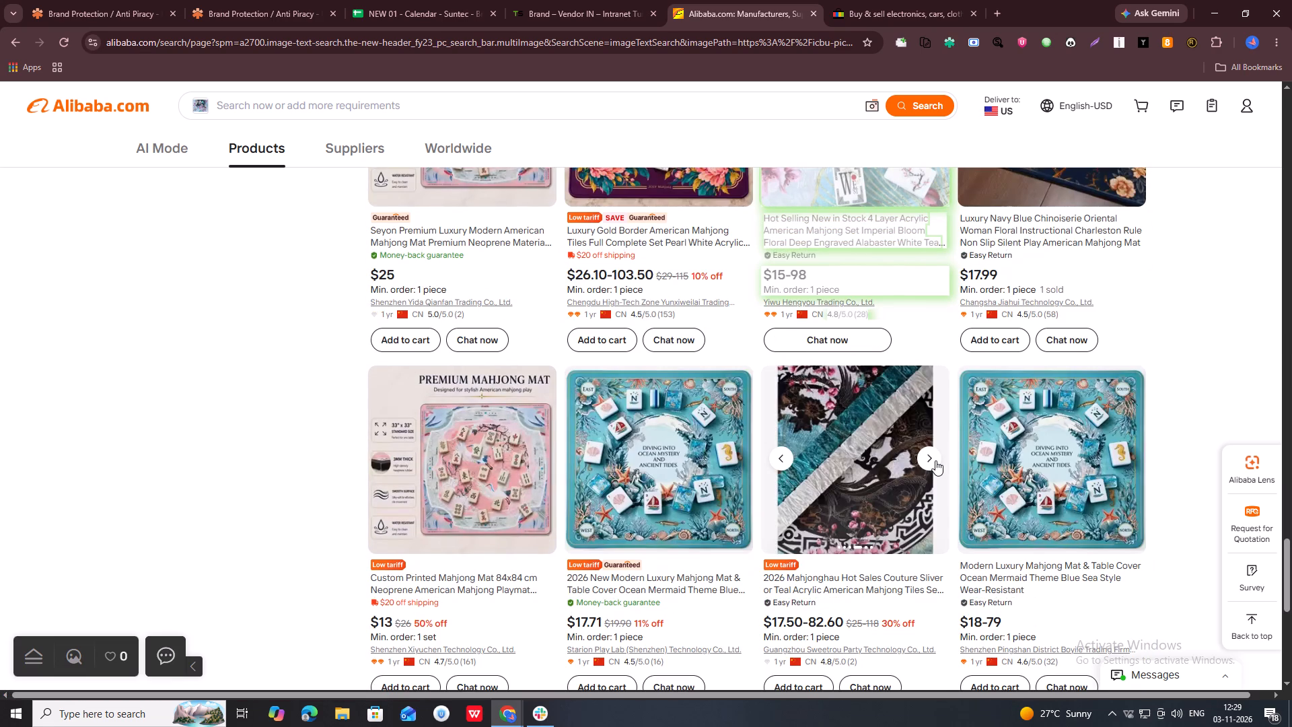
left_click(935, 460)
left_click(935, 460)
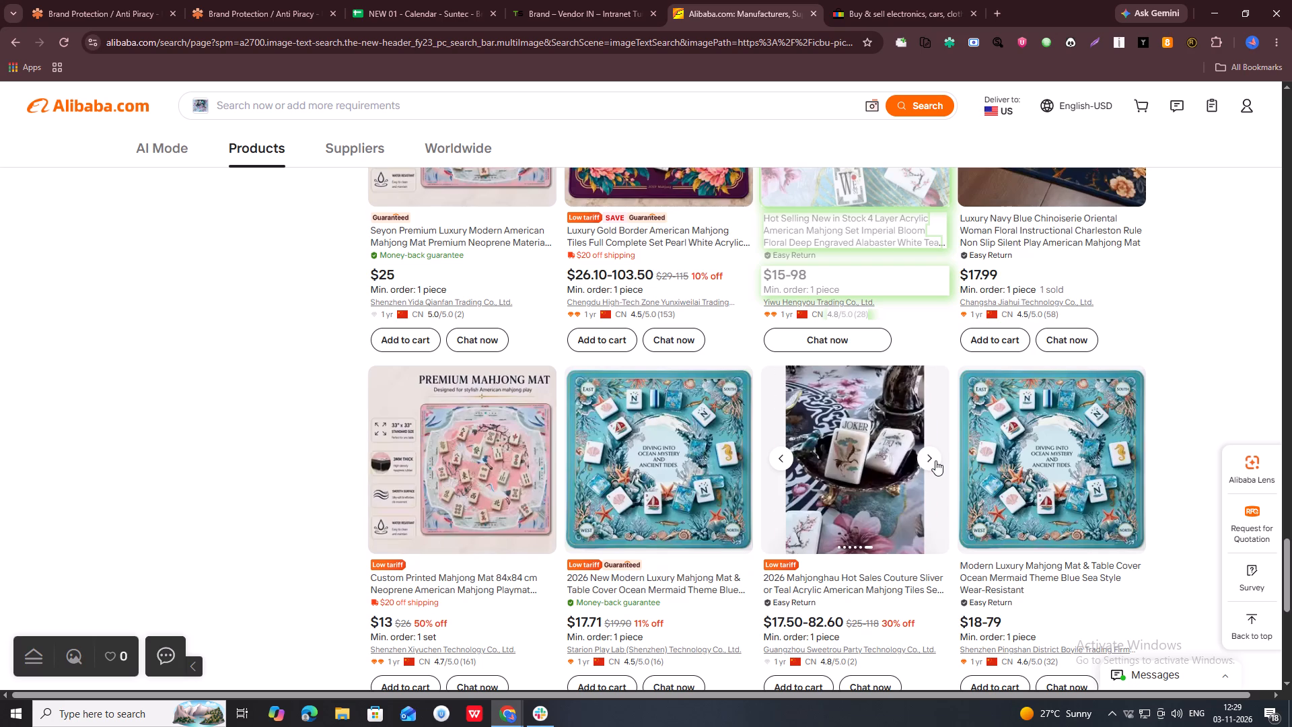
Log the link of the $17.50-82.60 2026 Mahjonghau Hot Sales Couture listing in the Links column of Manual Detection Records.
right_click(866, 583)
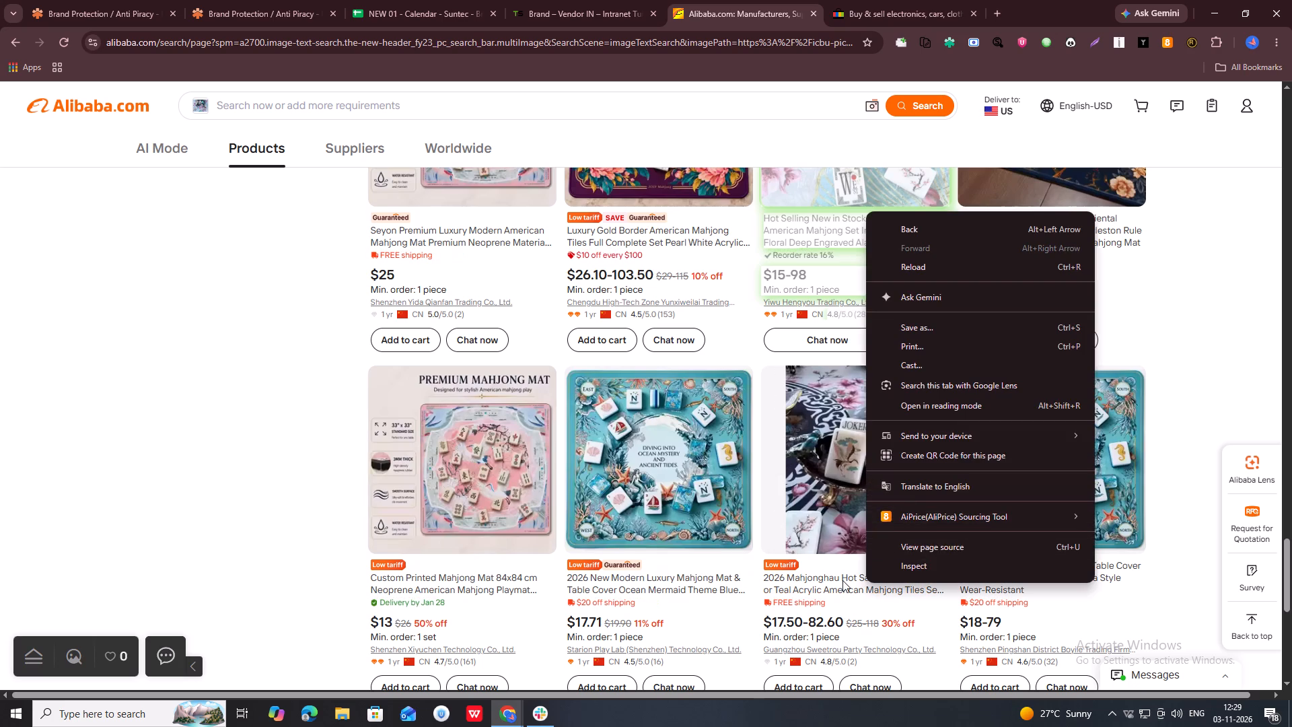
right_click(842, 580)
left_click(897, 483)
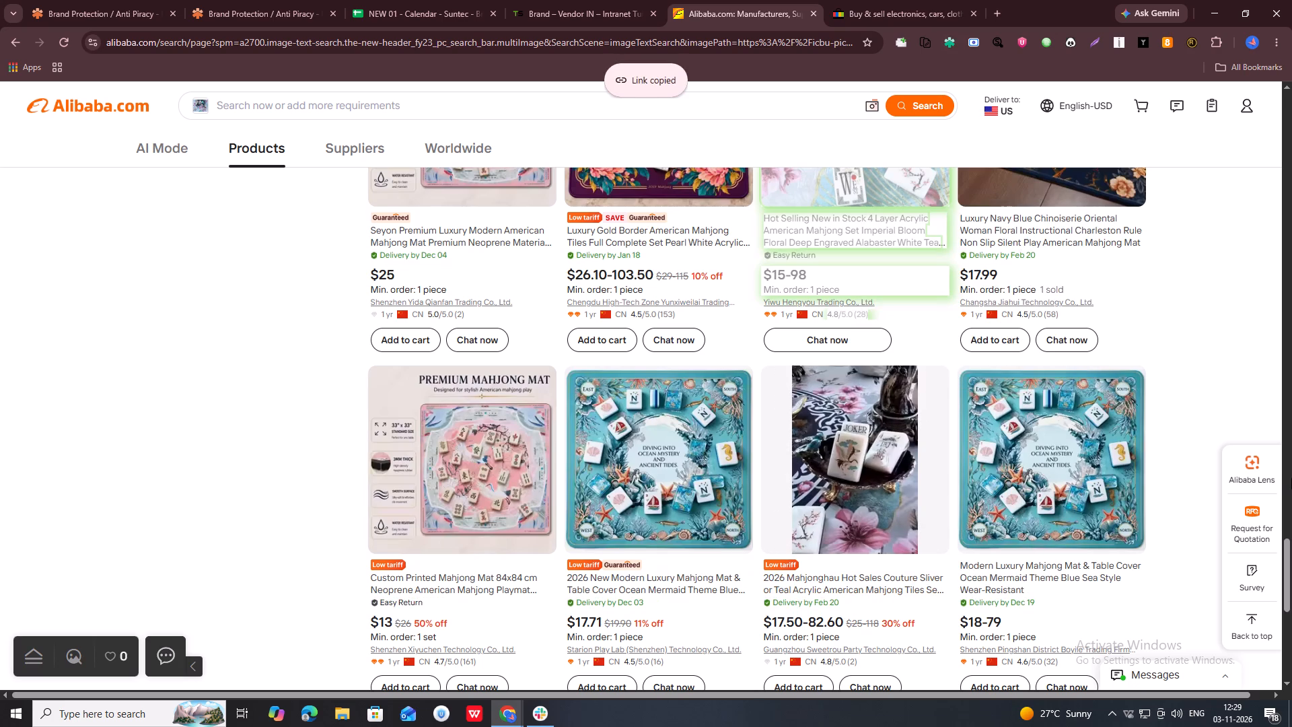
key("alt+Tab")
key("ctrl+v")
key("Down")
key("alt+Tab")
key("Down")
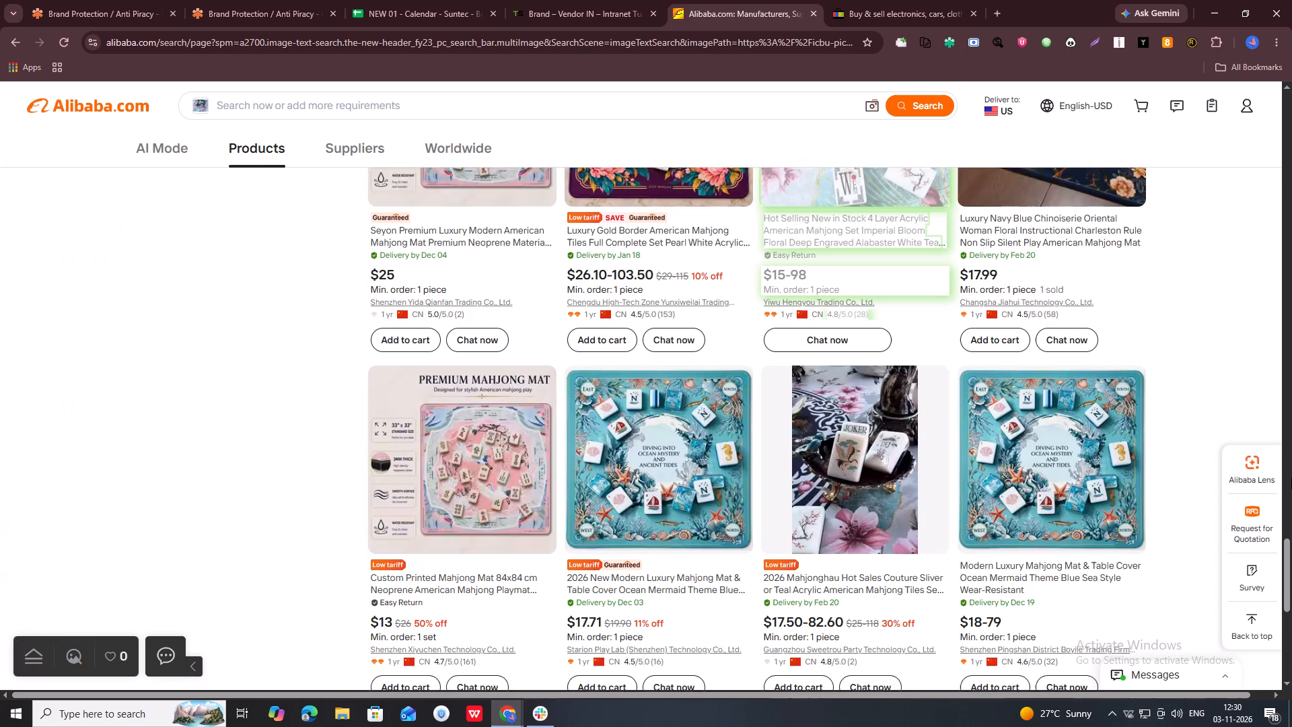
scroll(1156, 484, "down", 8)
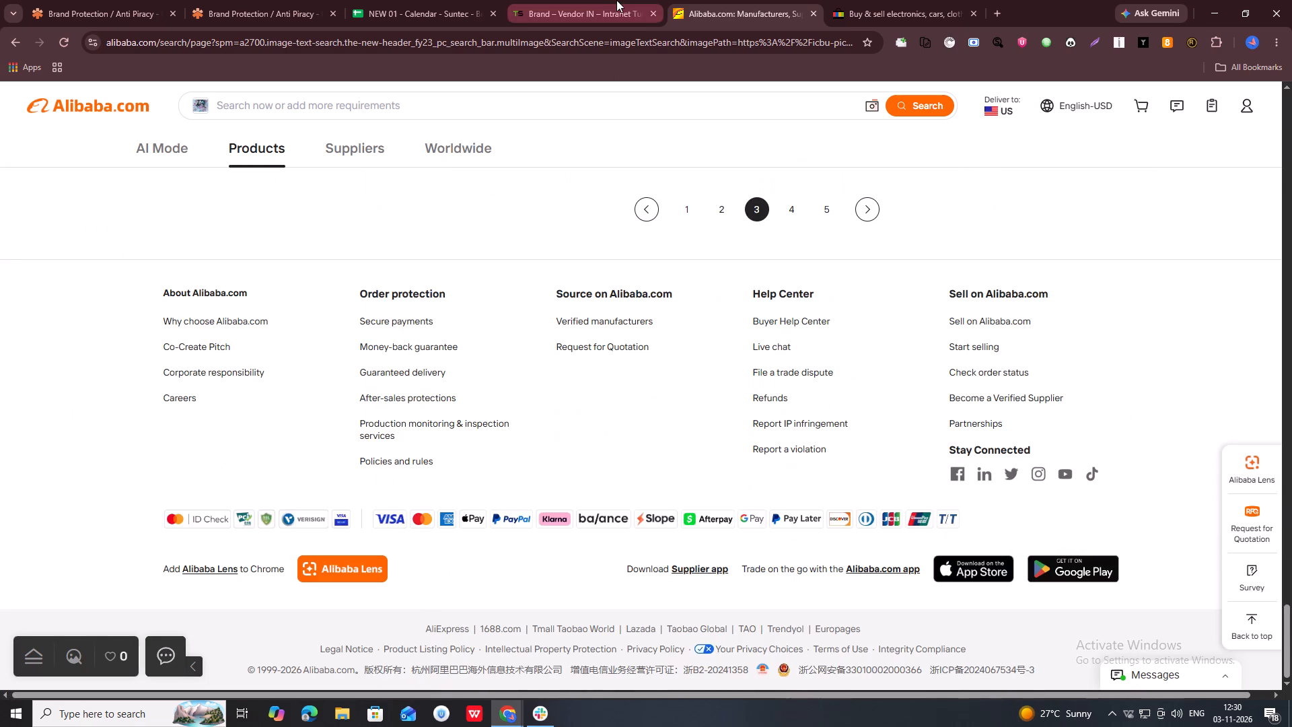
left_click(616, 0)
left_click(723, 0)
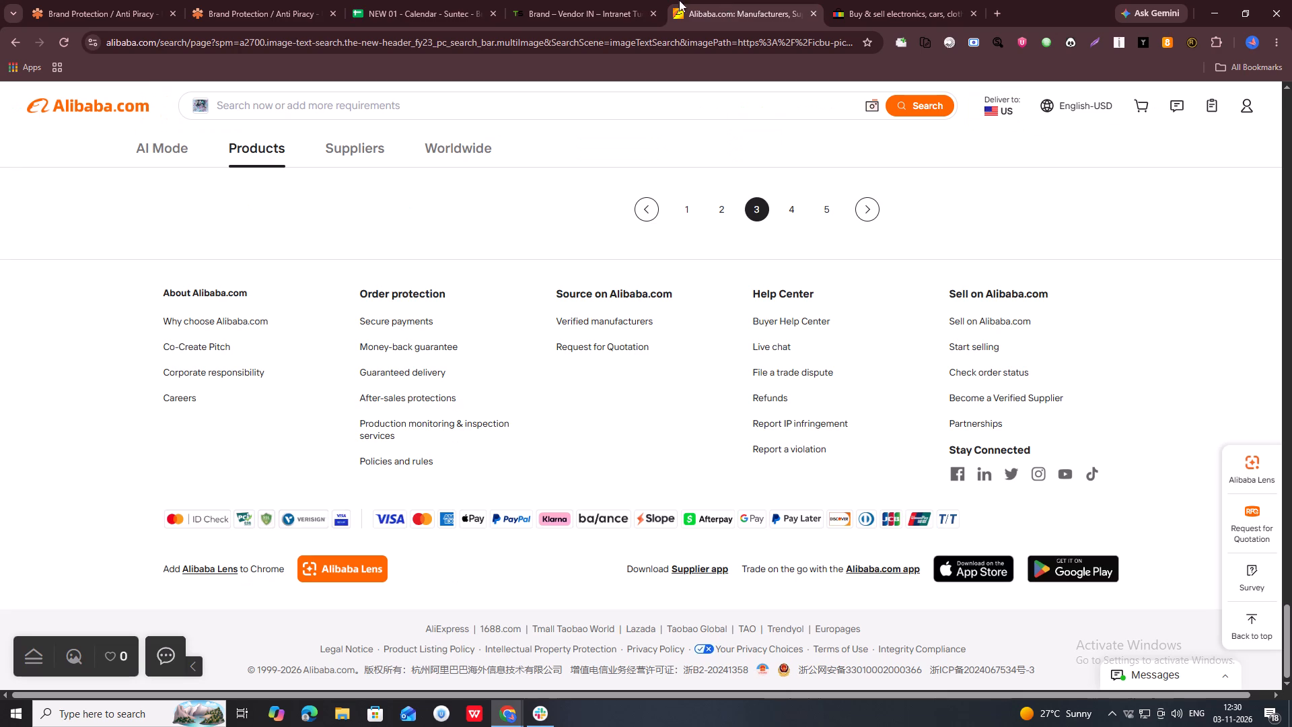
In Manual Detection Records, count the Correct column entries in rows 103889 to 103968, and return to the first Mahj Tile Haus link.
key("alt+Tab")
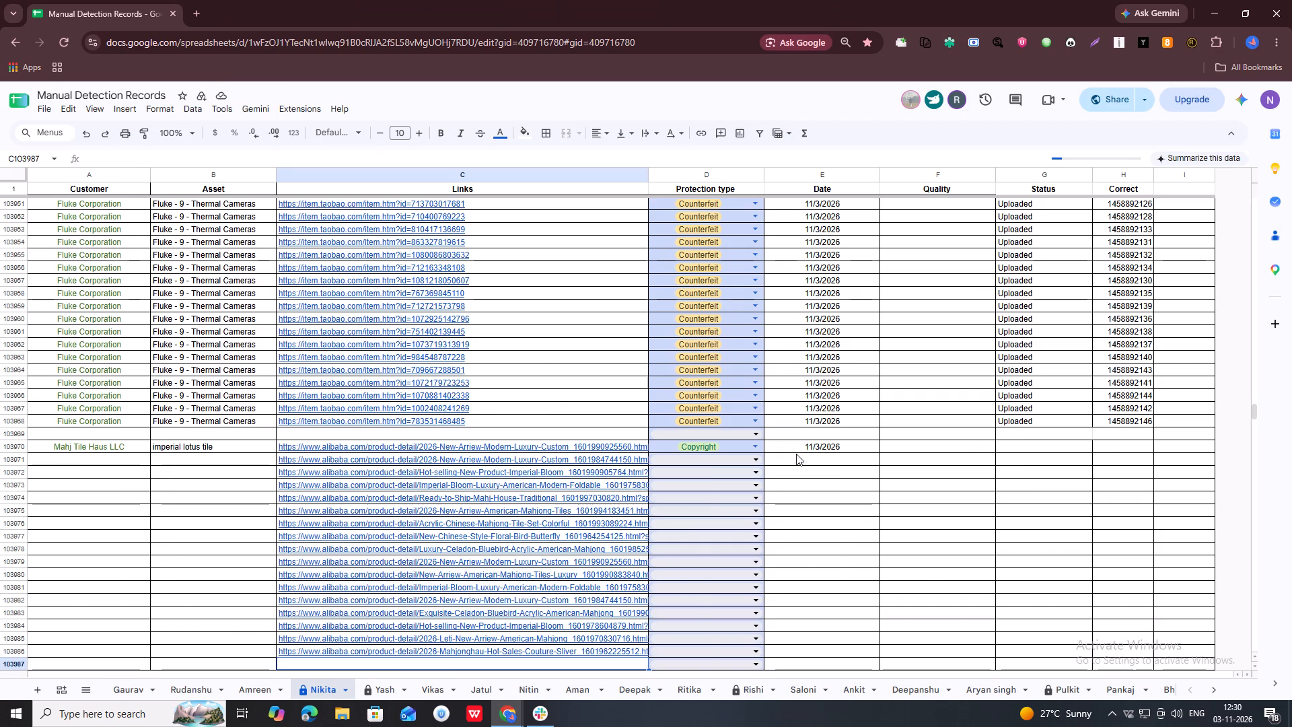
scroll(796, 454, "up", 3)
left_click(1120, 623)
scroll(1147, 555, "up", 11)
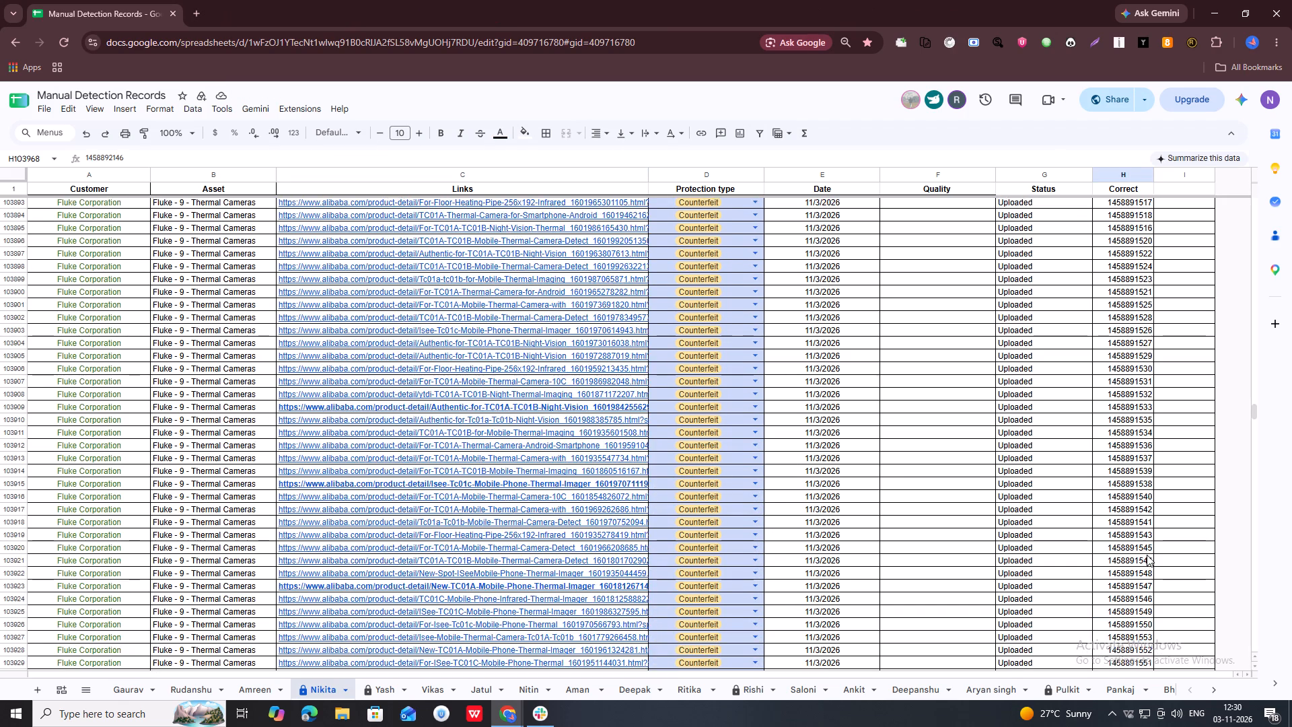
scroll(1147, 555, "up", 5)
scroll(1147, 555, "down", 3)
left_click(1118, 488, "shift")
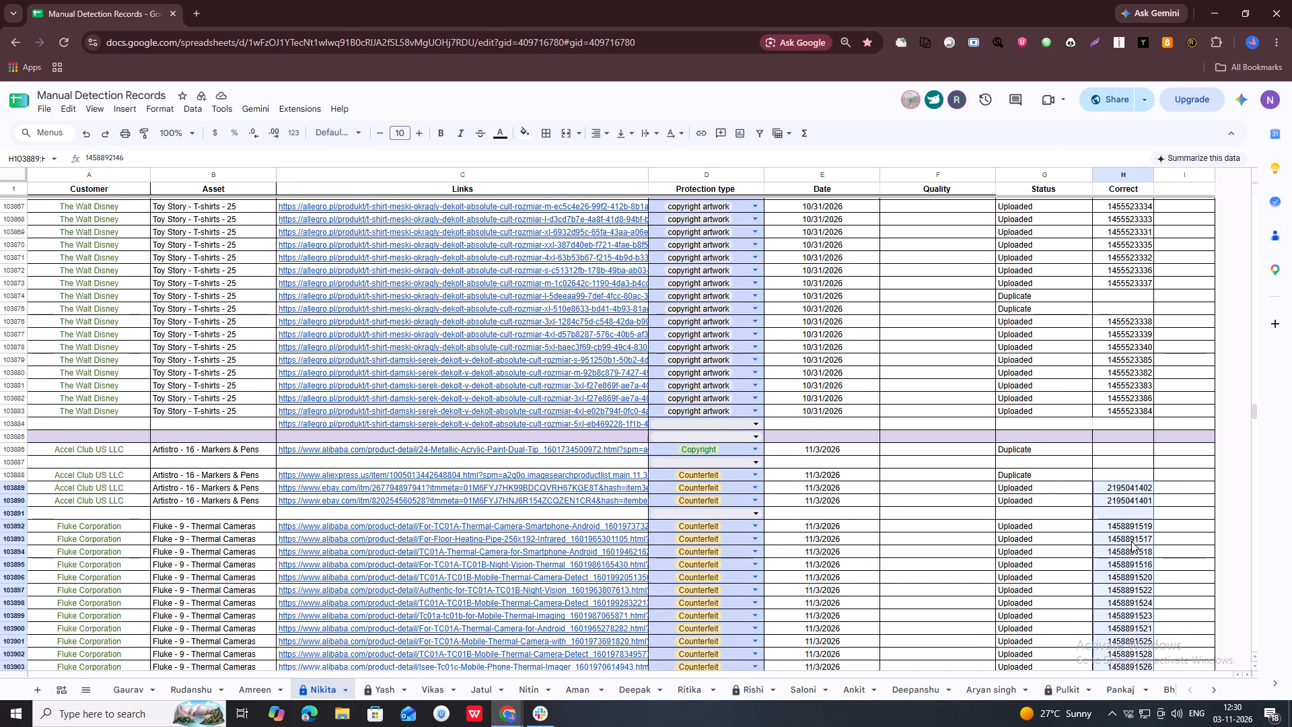
left_click(1198, 693)
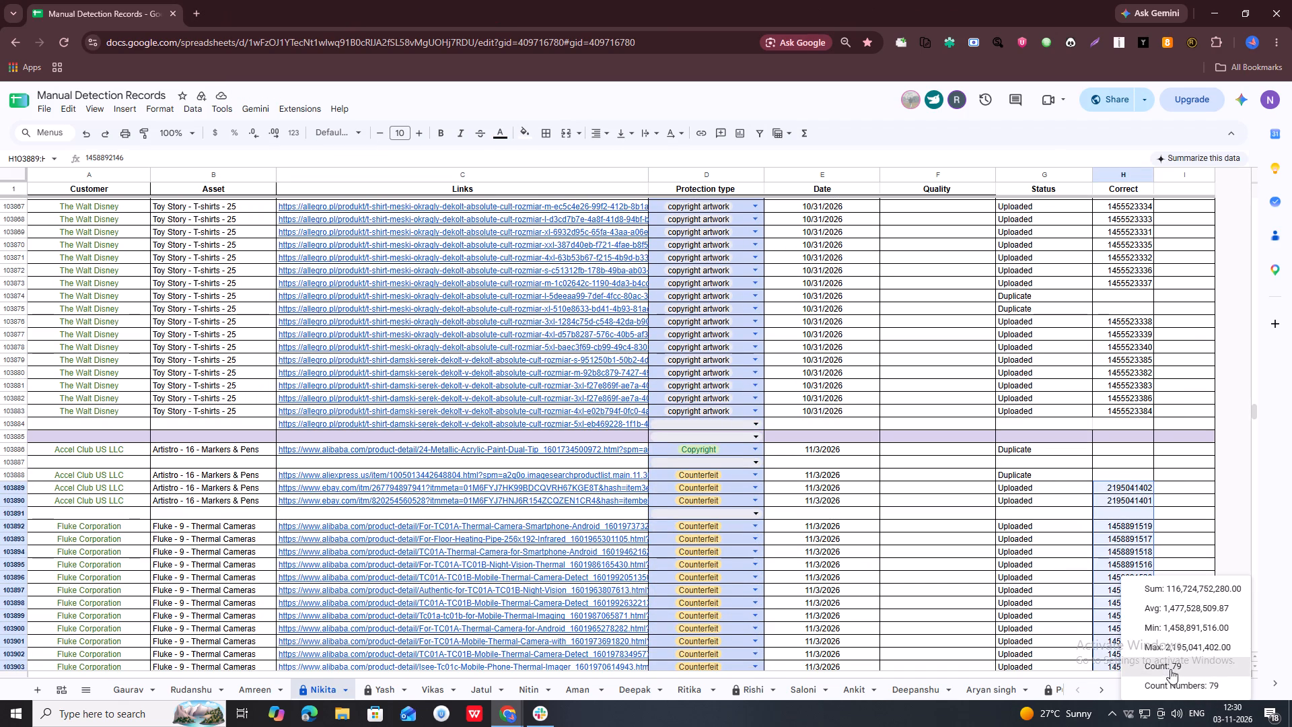
left_click(1170, 669)
key("Down")
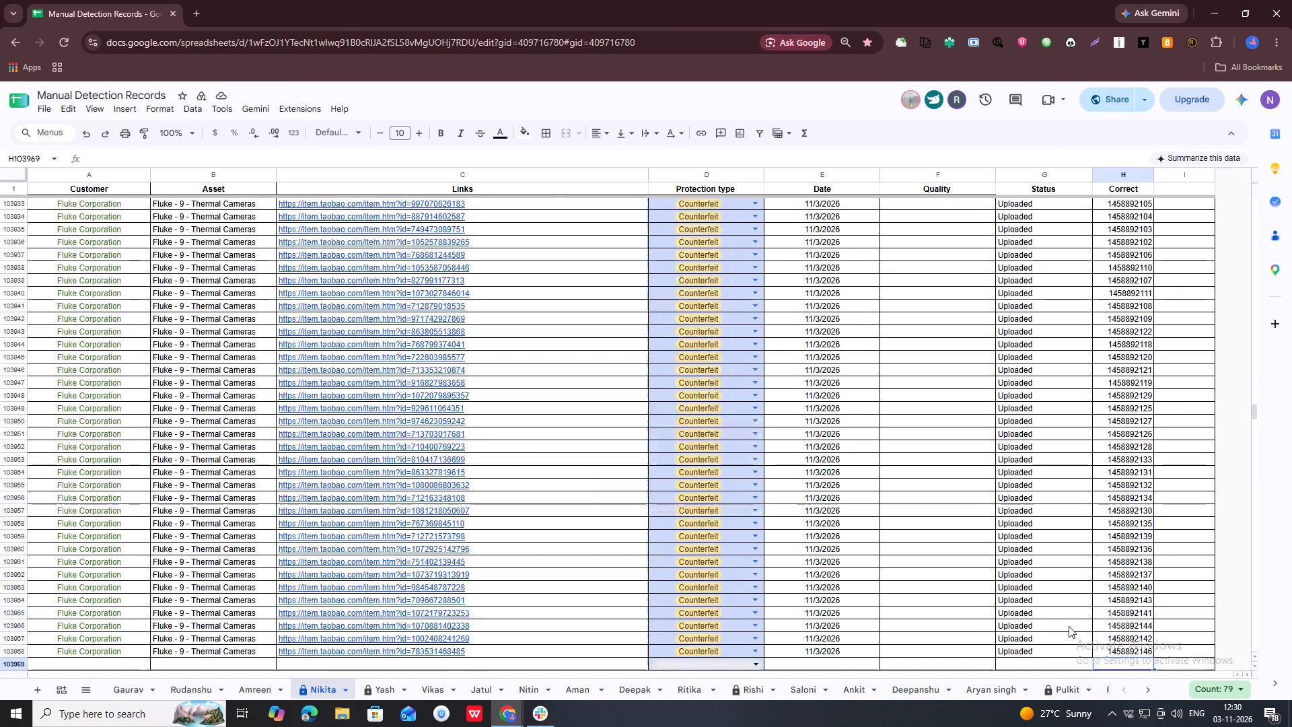
key("Left")
key("Left")
key("Left")
key("Left")
key("Left")
key("Down")
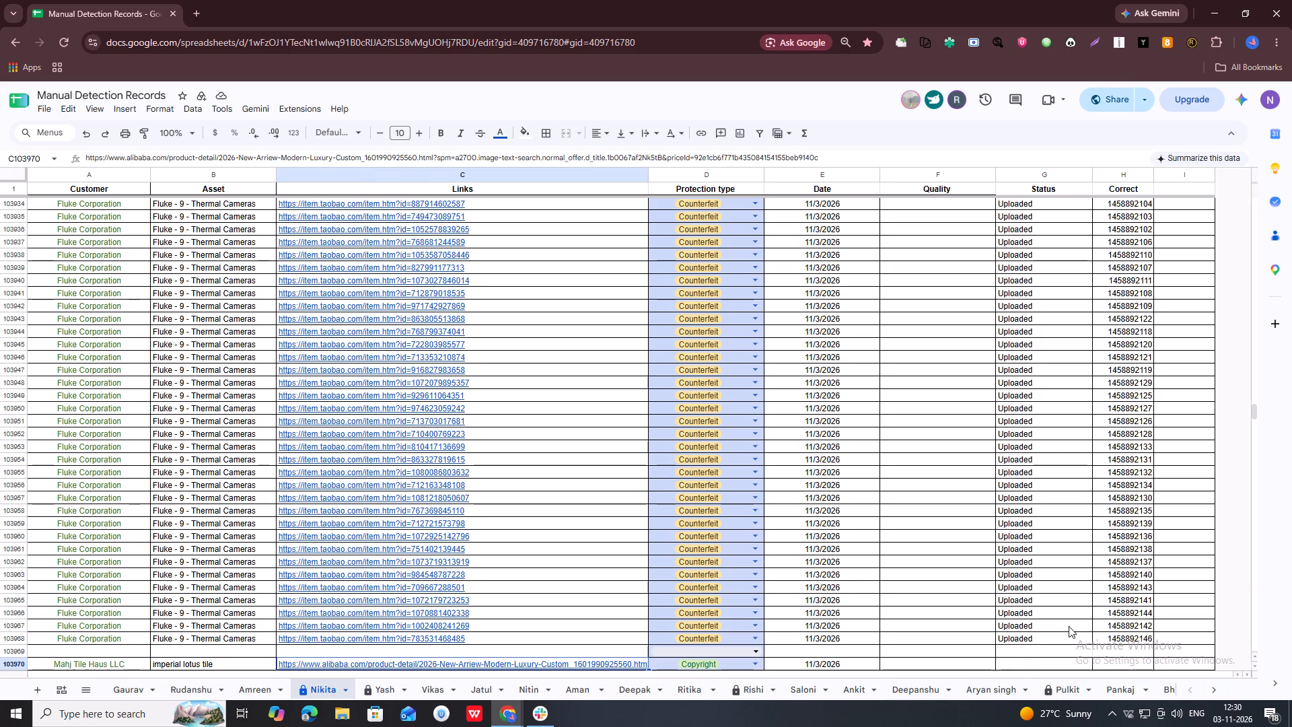
Close the eBay and Alibaba search results.
key("alt+Tab")
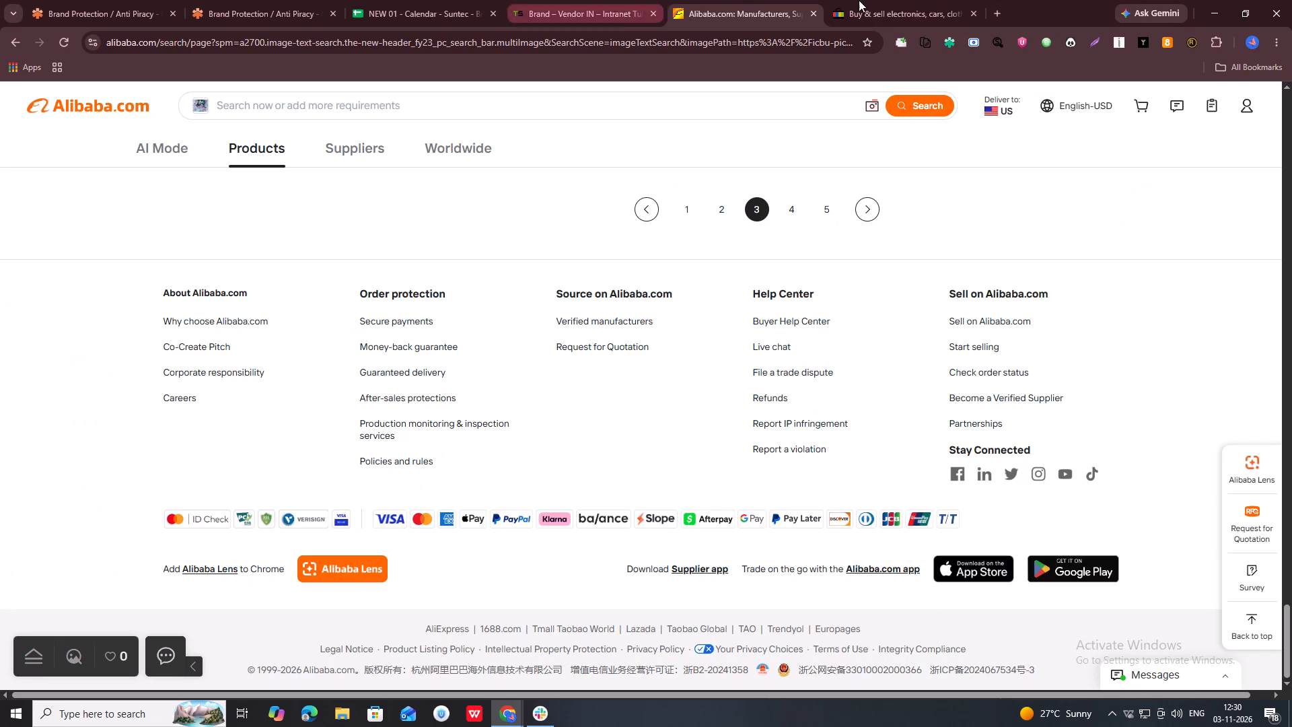
left_click(877, 0)
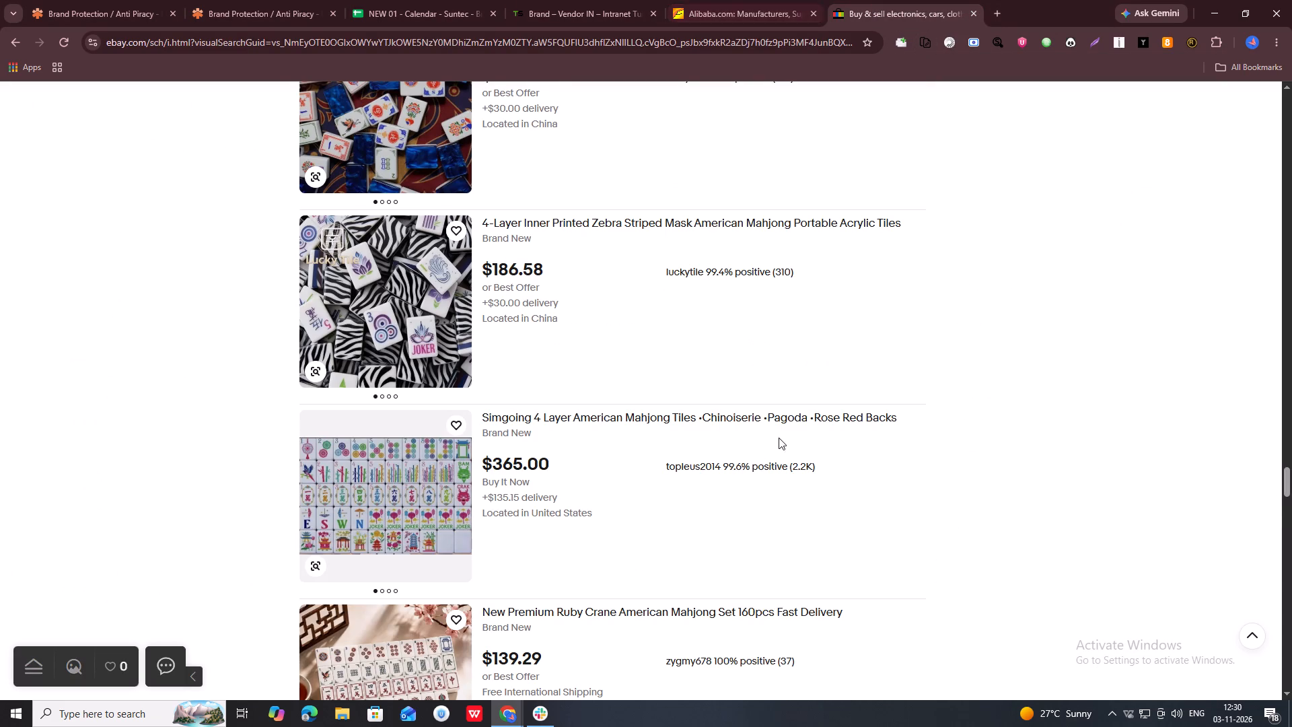
scroll(779, 438, "down", 7)
middle_click(892, 0)
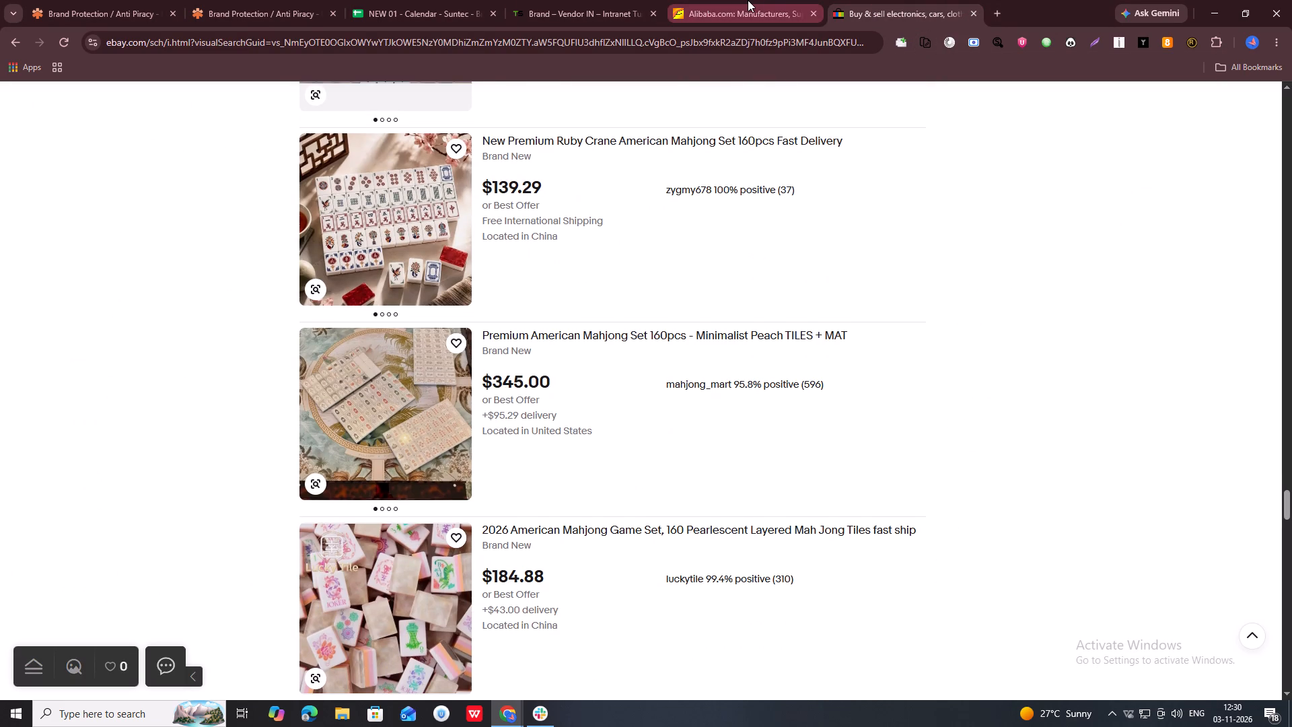
middle_click(748, 0)
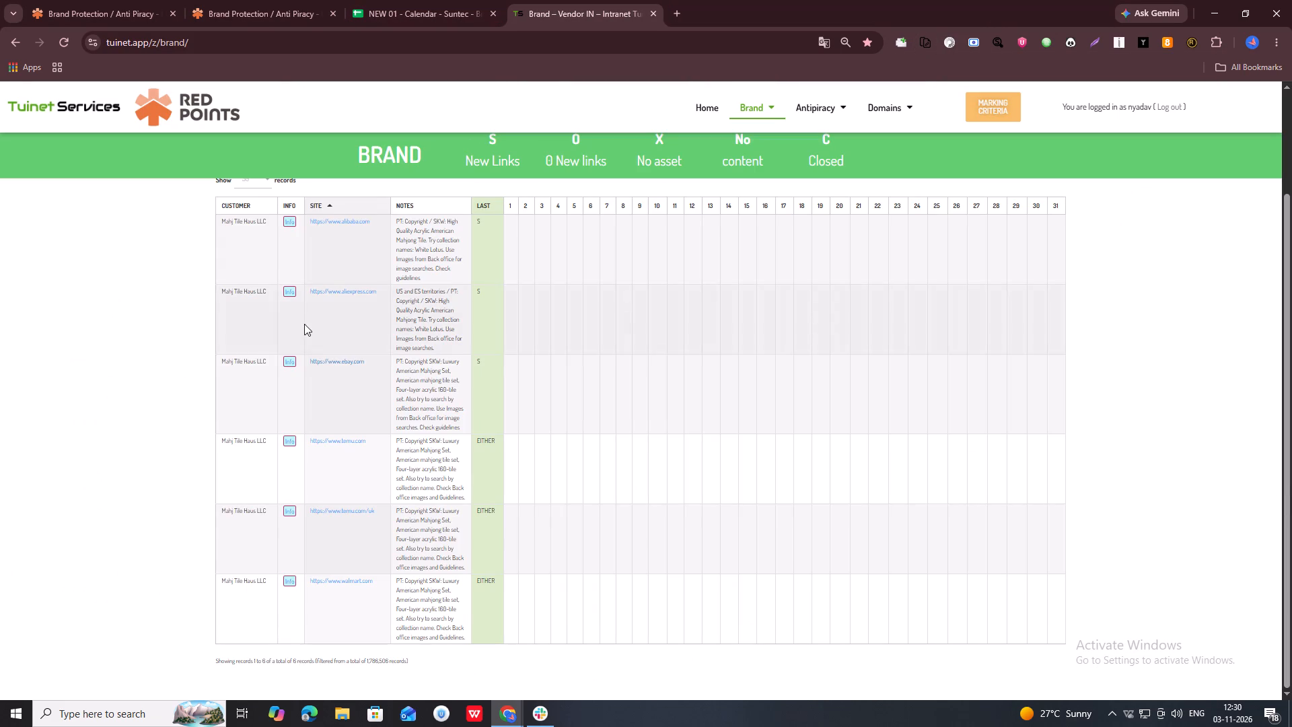
Open AliExpress from the Mahj Tile Haus site list and search it with official image MahjTile152, choosing the scattered tiles as the item.
scroll(307, 330, "up", 1)
middle_click(355, 356)
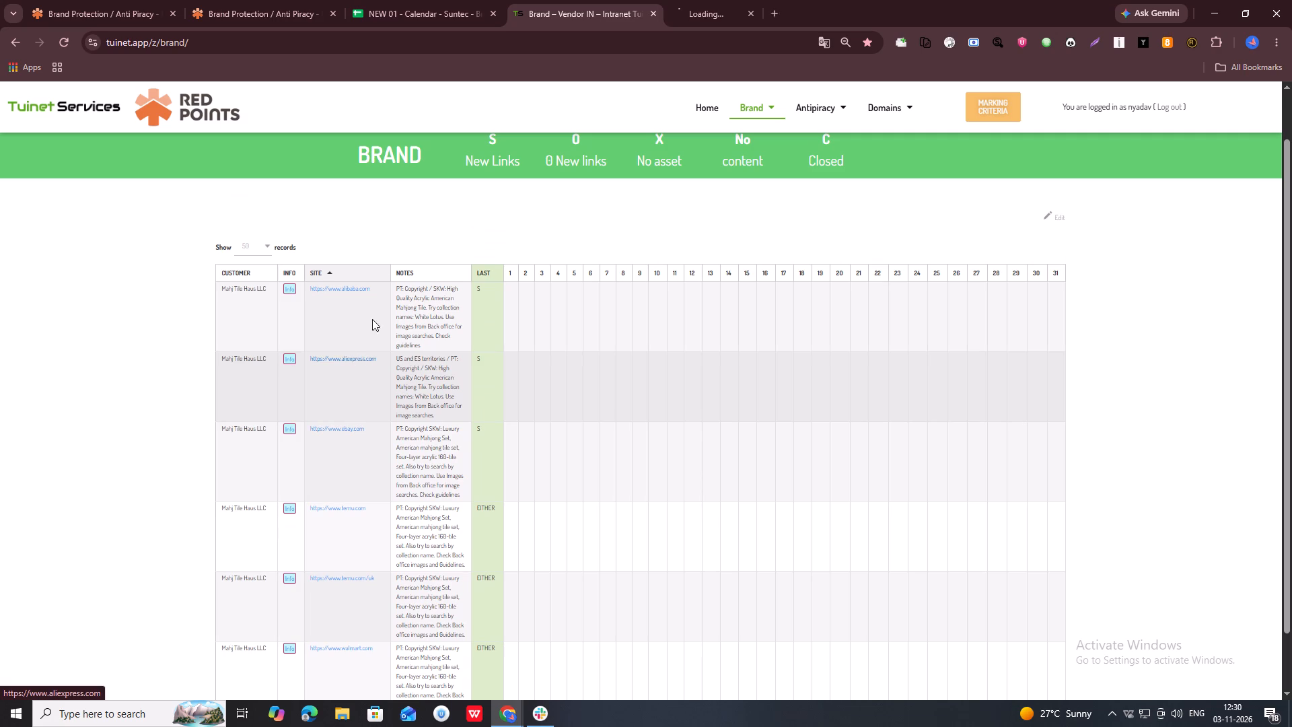
left_click(192, 0)
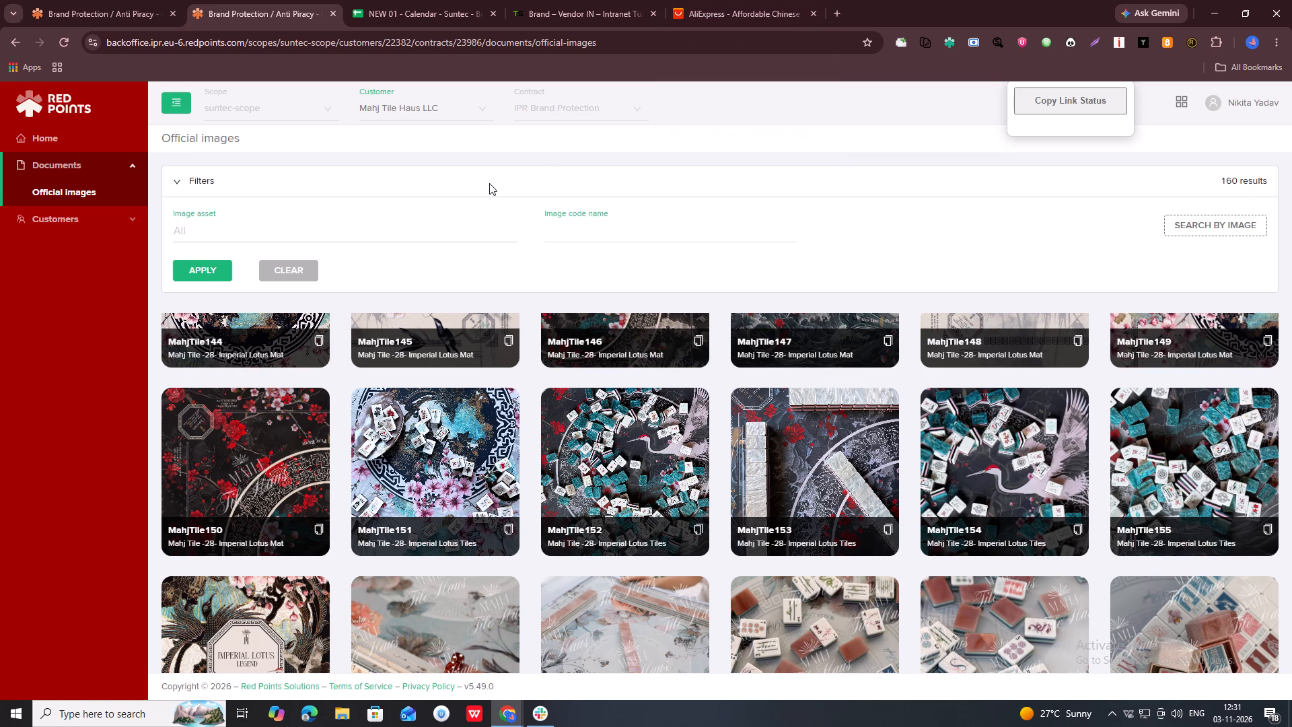
left_click_drag(594, 479, 647, 341)
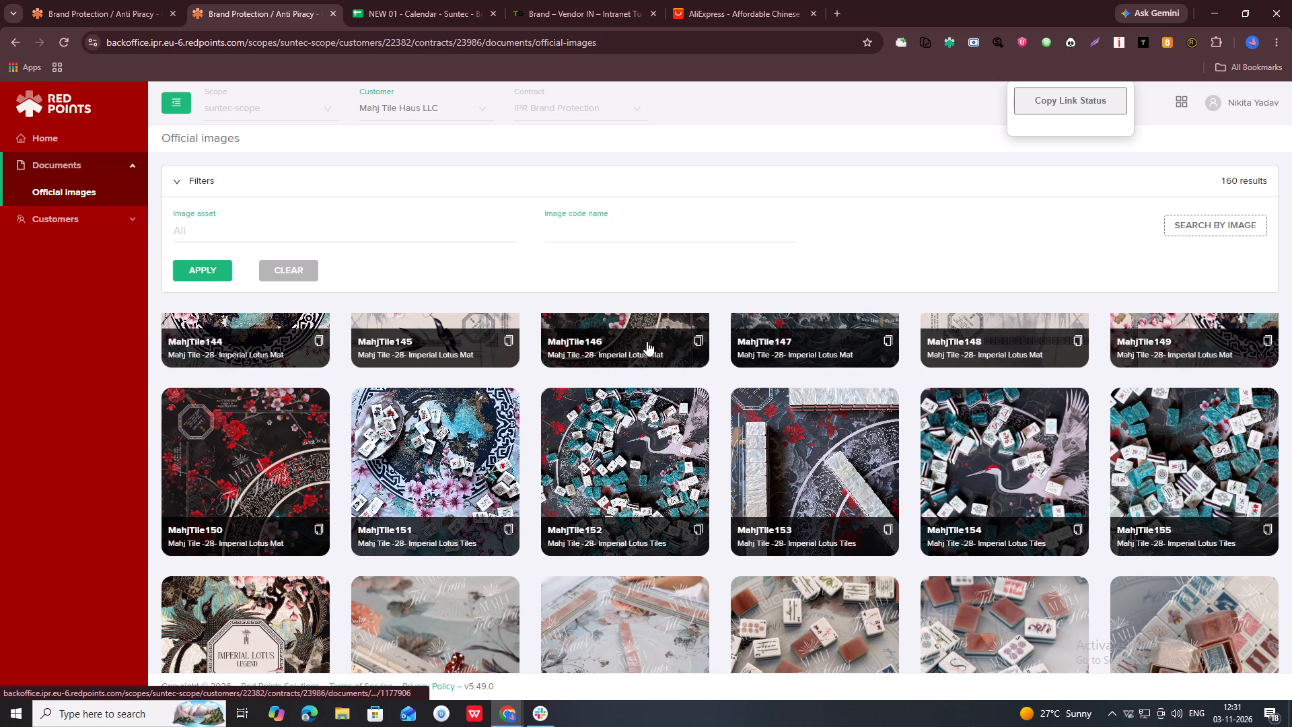
left_click_drag(647, 341, 748, 2)
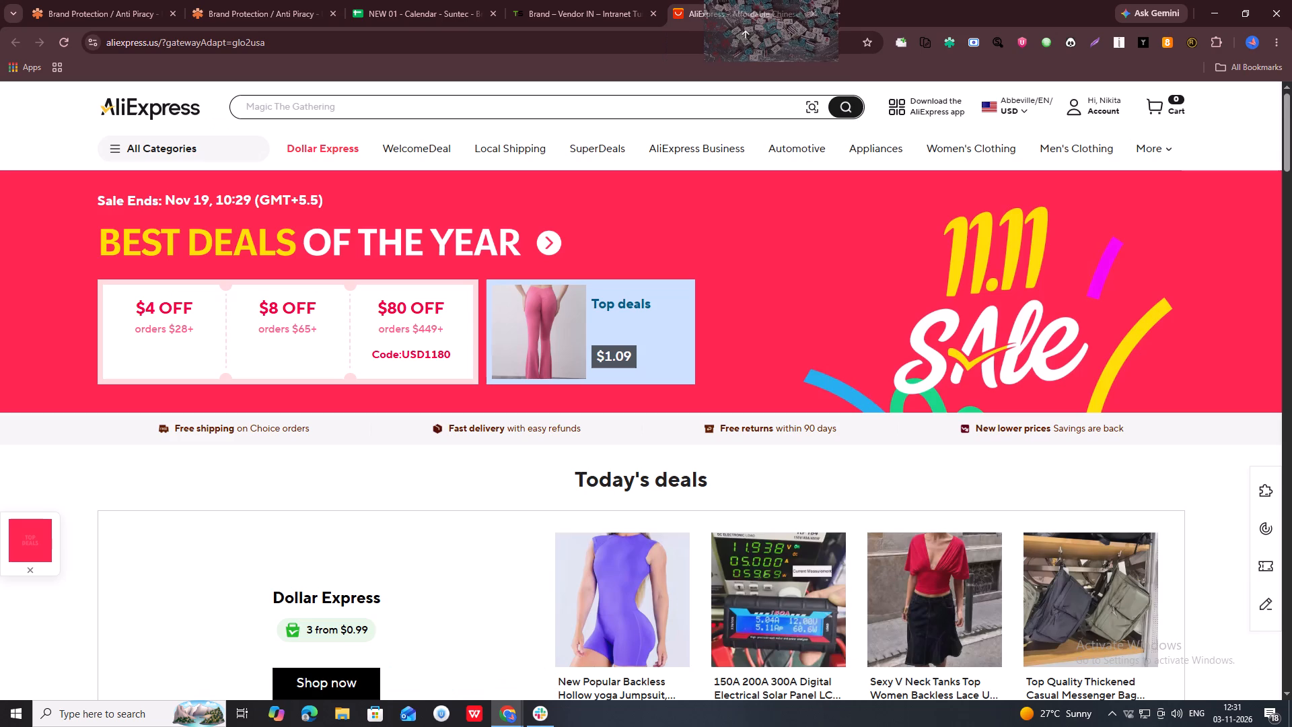
left_click_drag(748, 2, 799, 221)
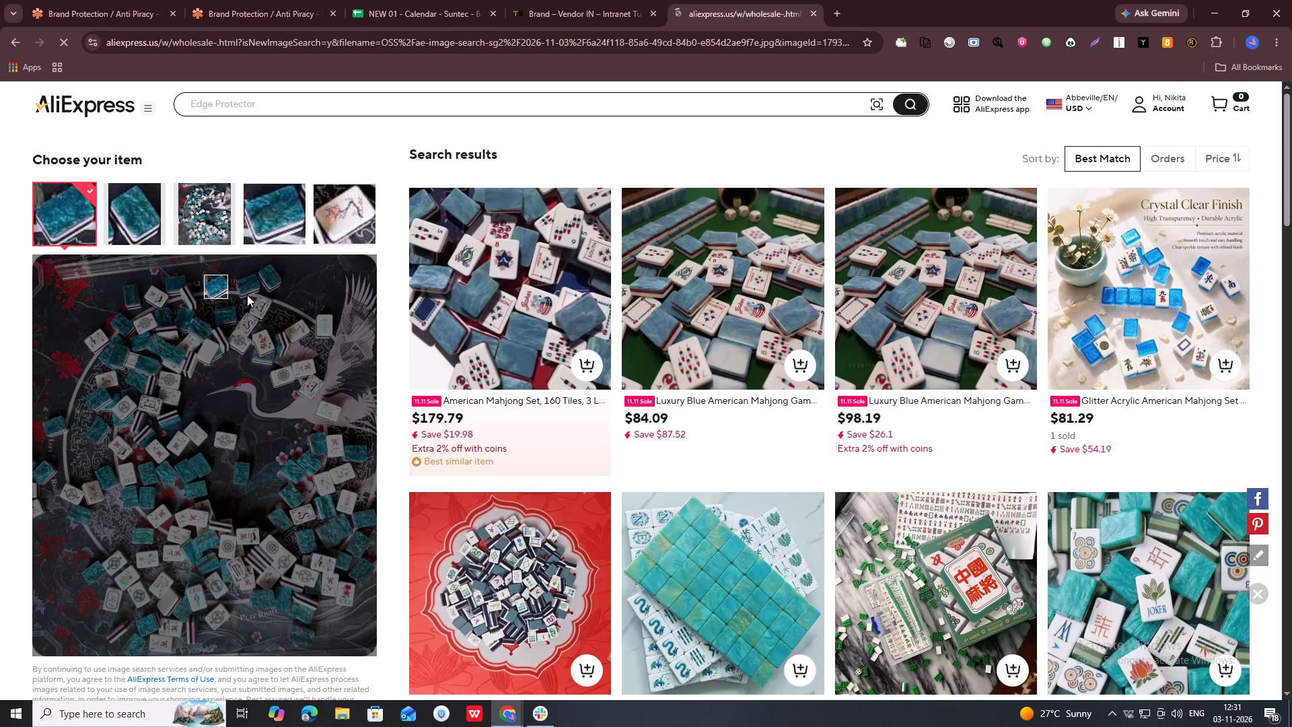
left_click(205, 215)
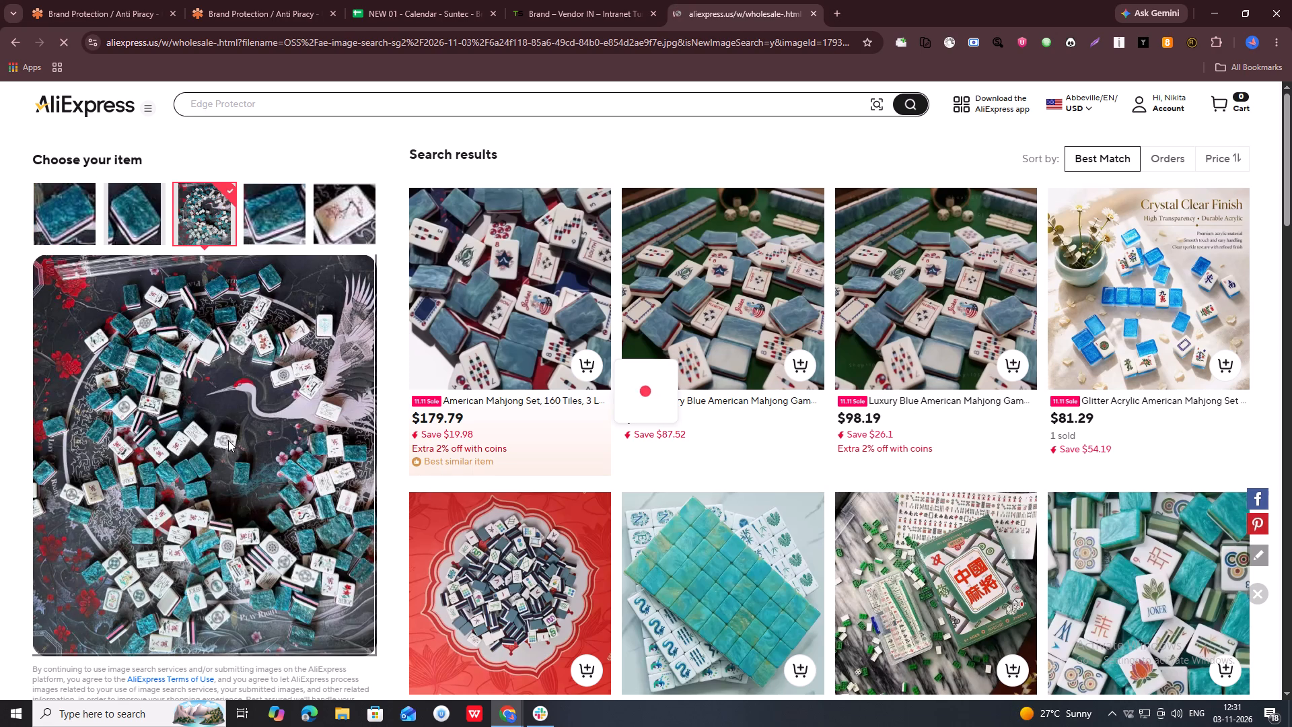
Examine the AliExpress image search results for listings matching the imperial lotus tile design, including a preview of the $133.99 Acrylic High-end American Mahjong Set.
scroll(828, 391, "down", 4)
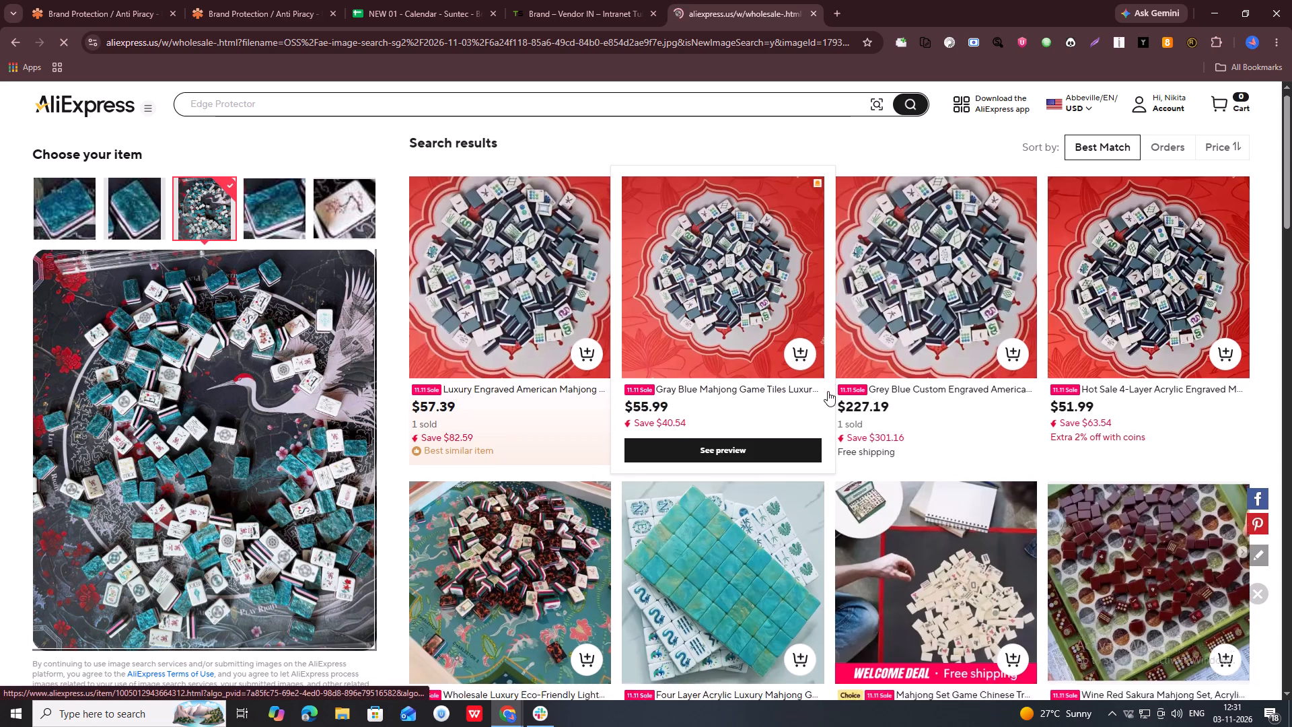
scroll(828, 391, "down", 1)
scroll(1005, 515, "down", 5)
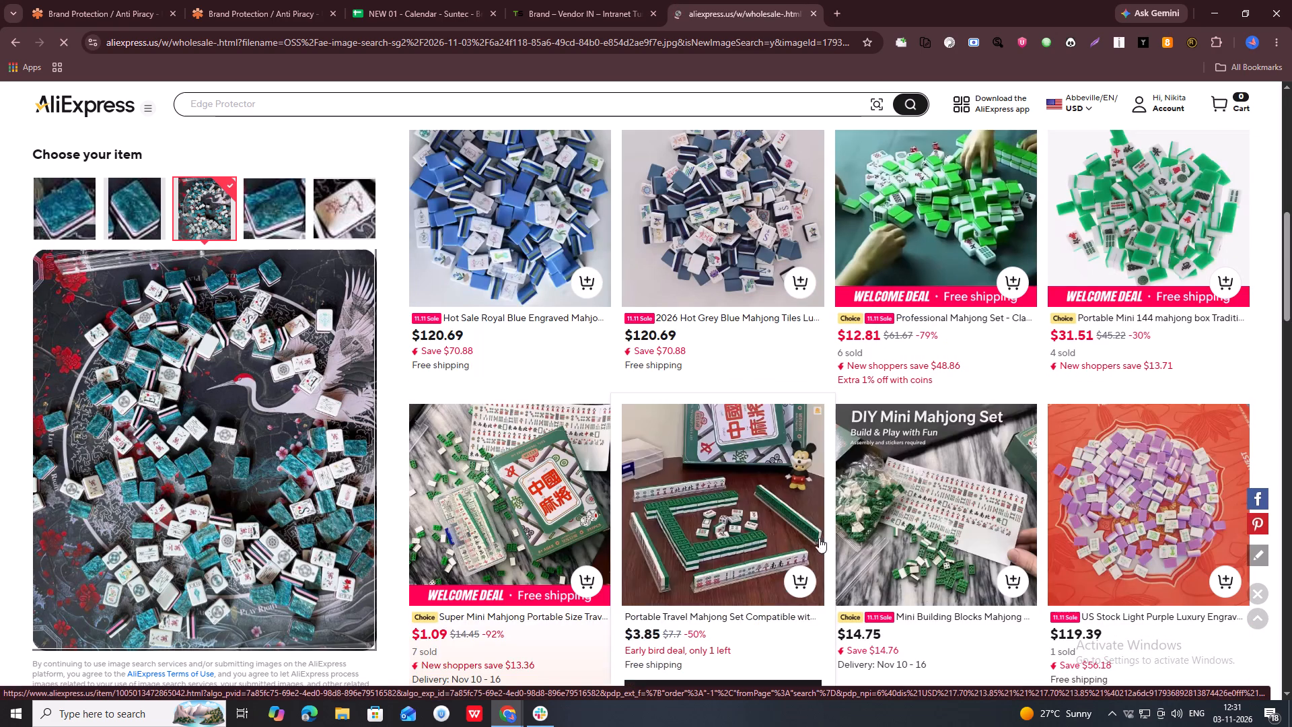
scroll(1089, 512, "down", 6)
scroll(861, 483, "down", 6)
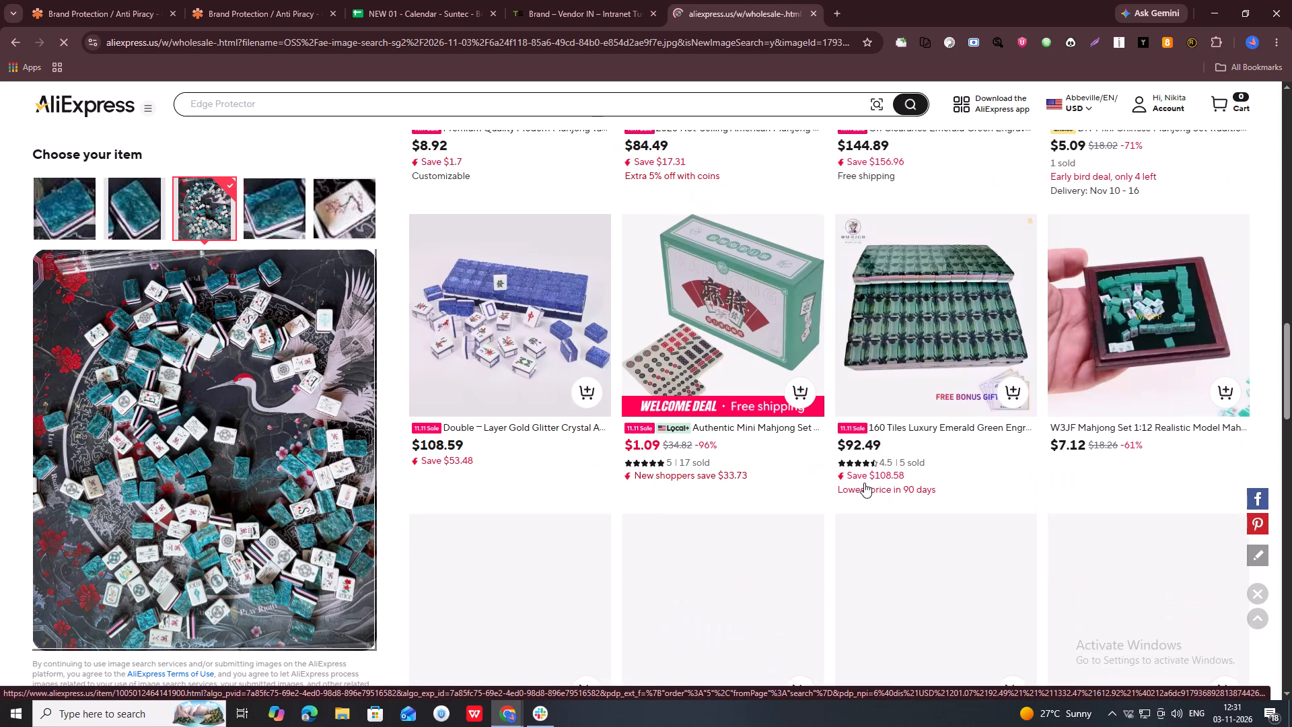
scroll(864, 483, "down", 6)
scroll(1000, 479, "down", 5)
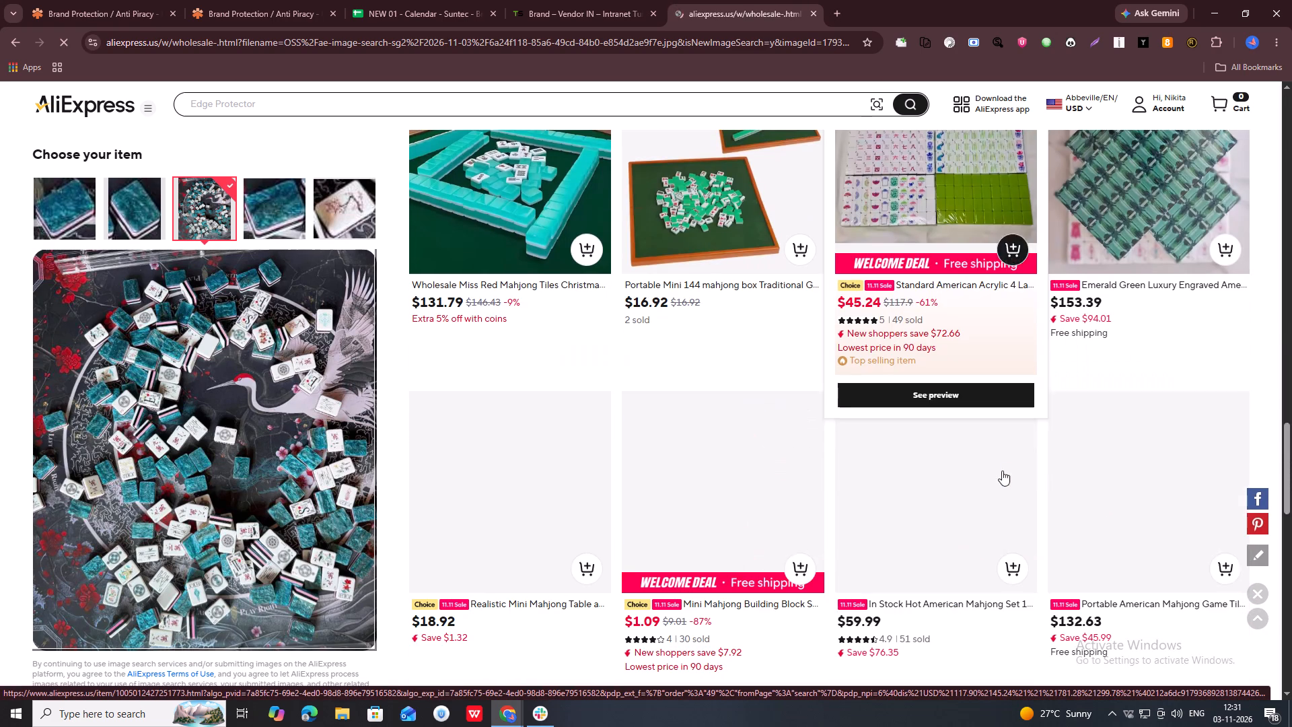
scroll(932, 458, "down", 5)
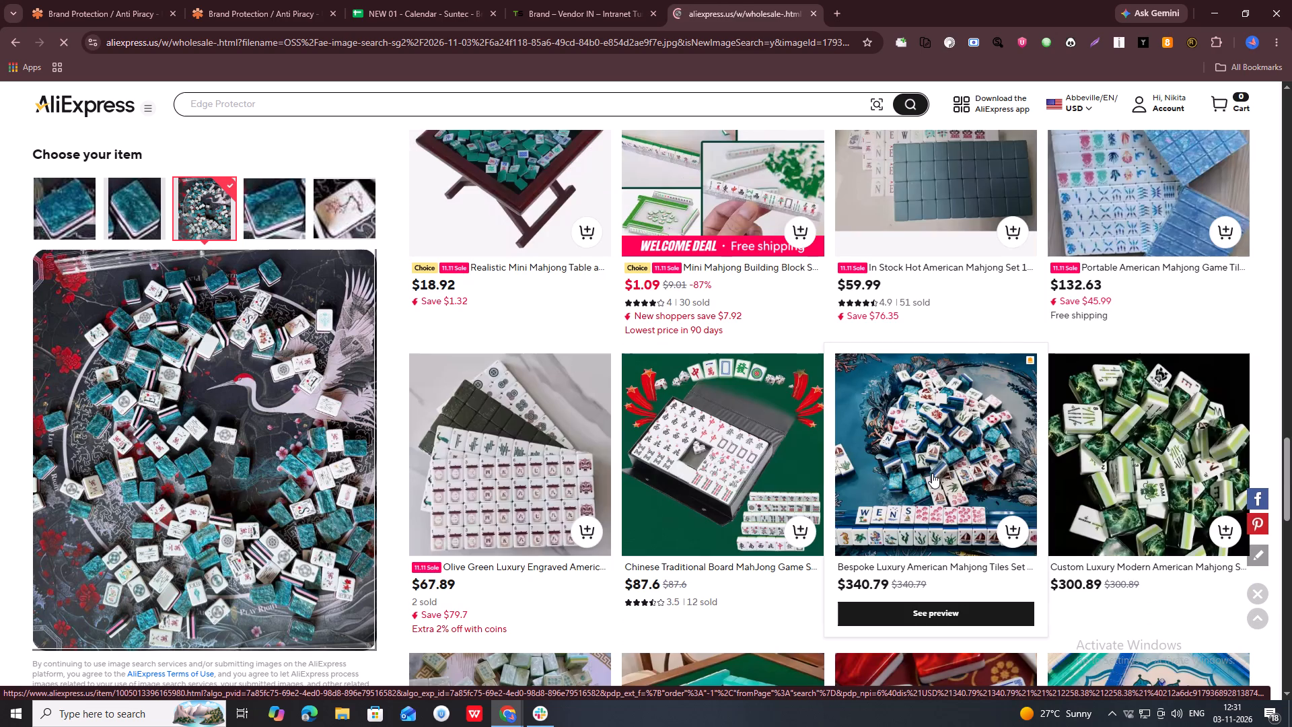
scroll(952, 440, "down", 6)
scroll(797, 460, "up", 1)
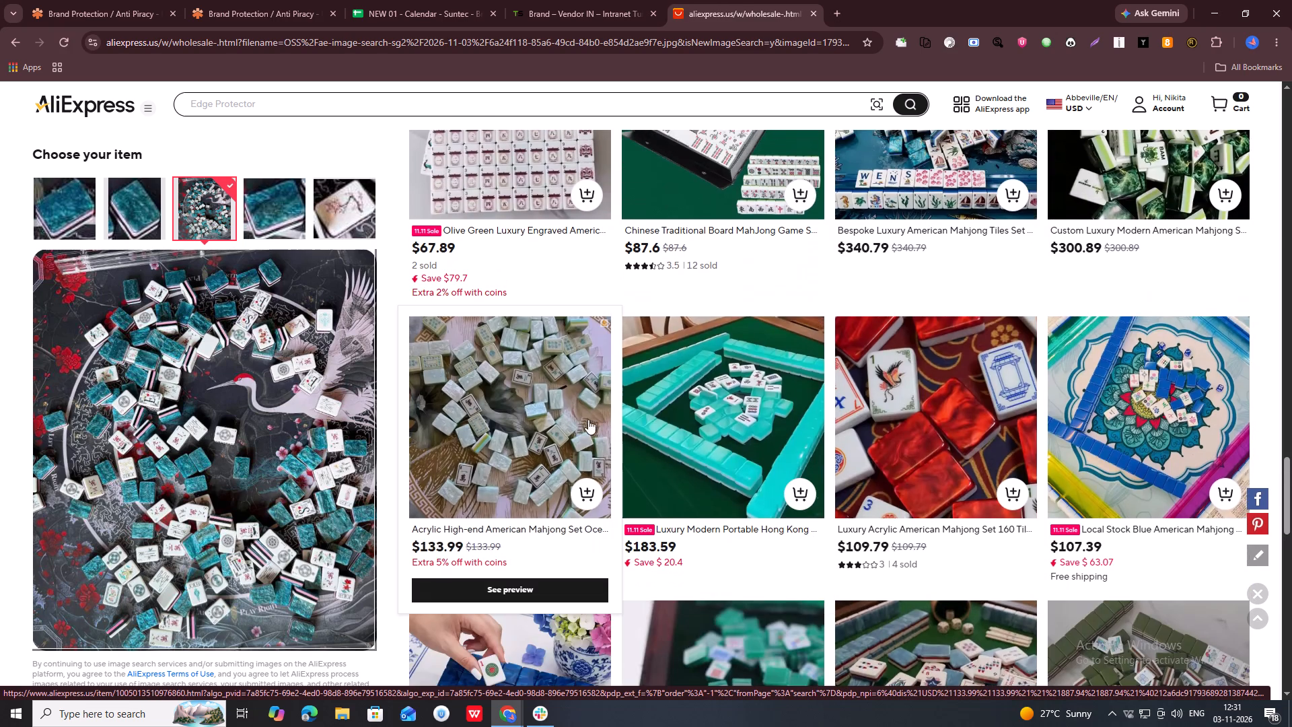
left_click(579, 493)
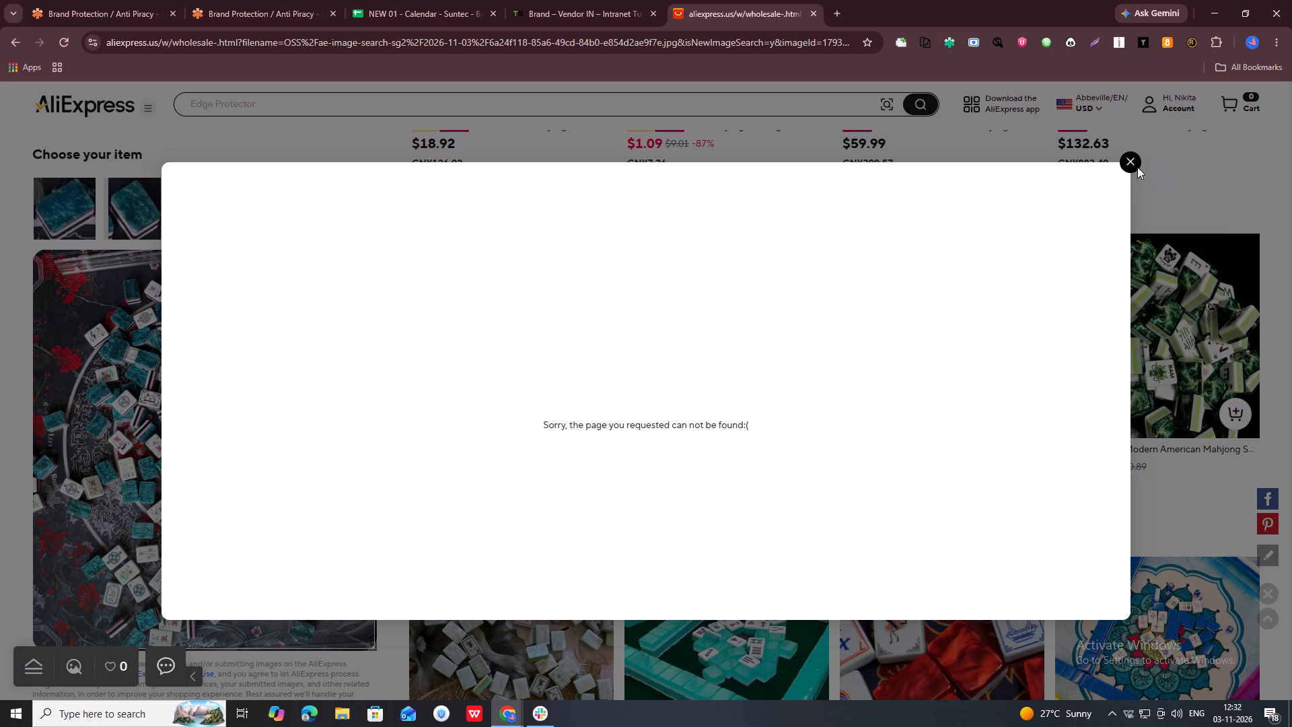
left_click(1124, 158)
Examine the remaining AliExpress image search results through the end of the page for matching tile designs, and return to the first results.
scroll(923, 458, "down", 8)
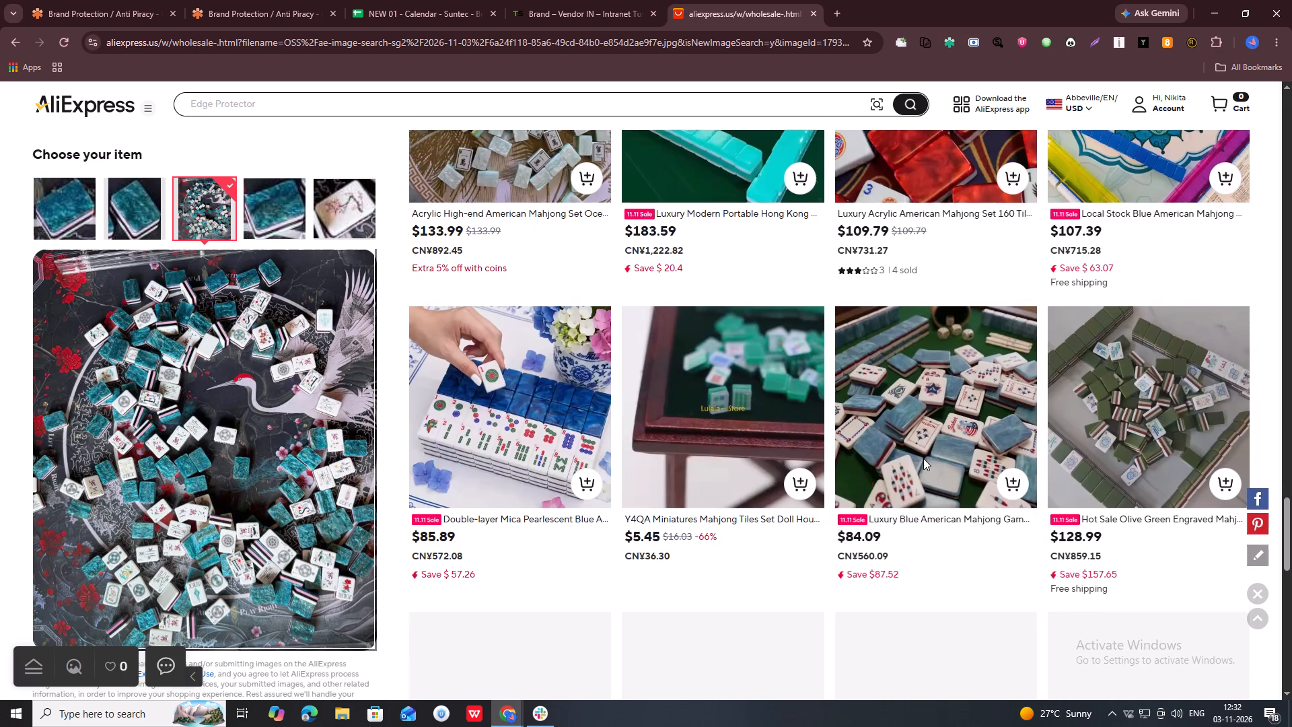
scroll(937, 491, "down", 6)
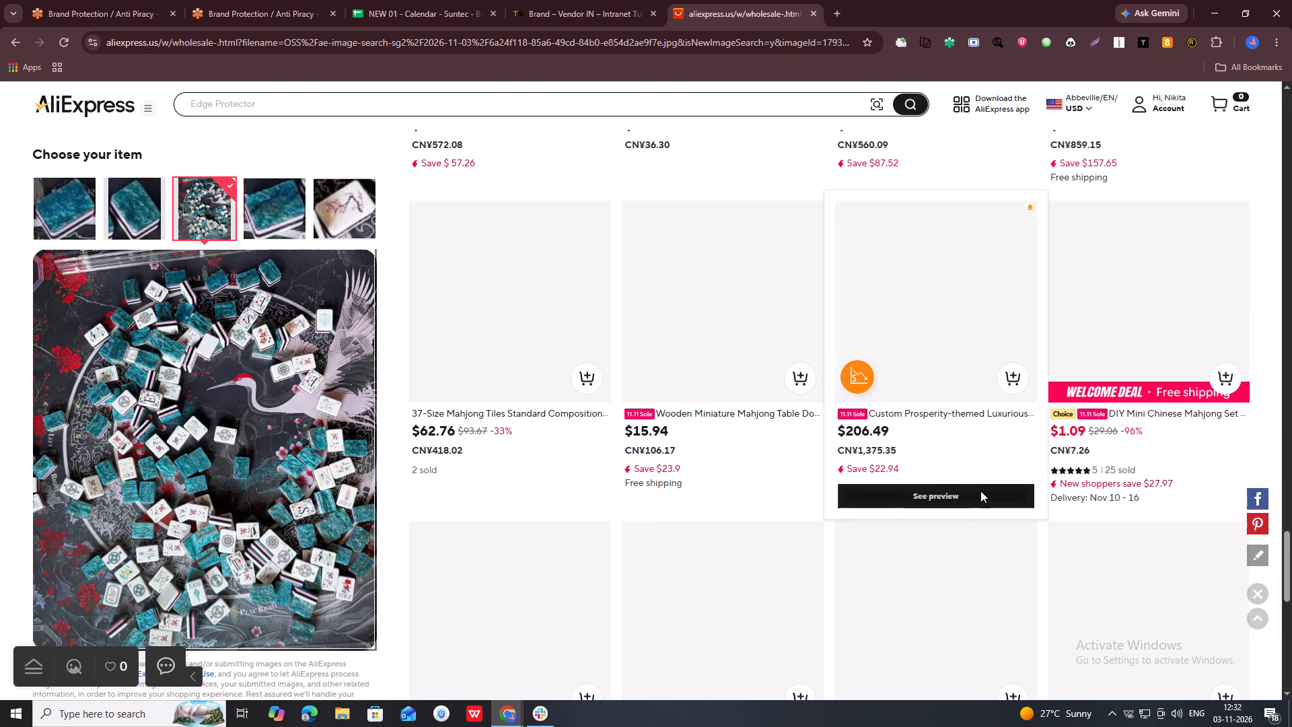
scroll(1086, 561, "down", 6)
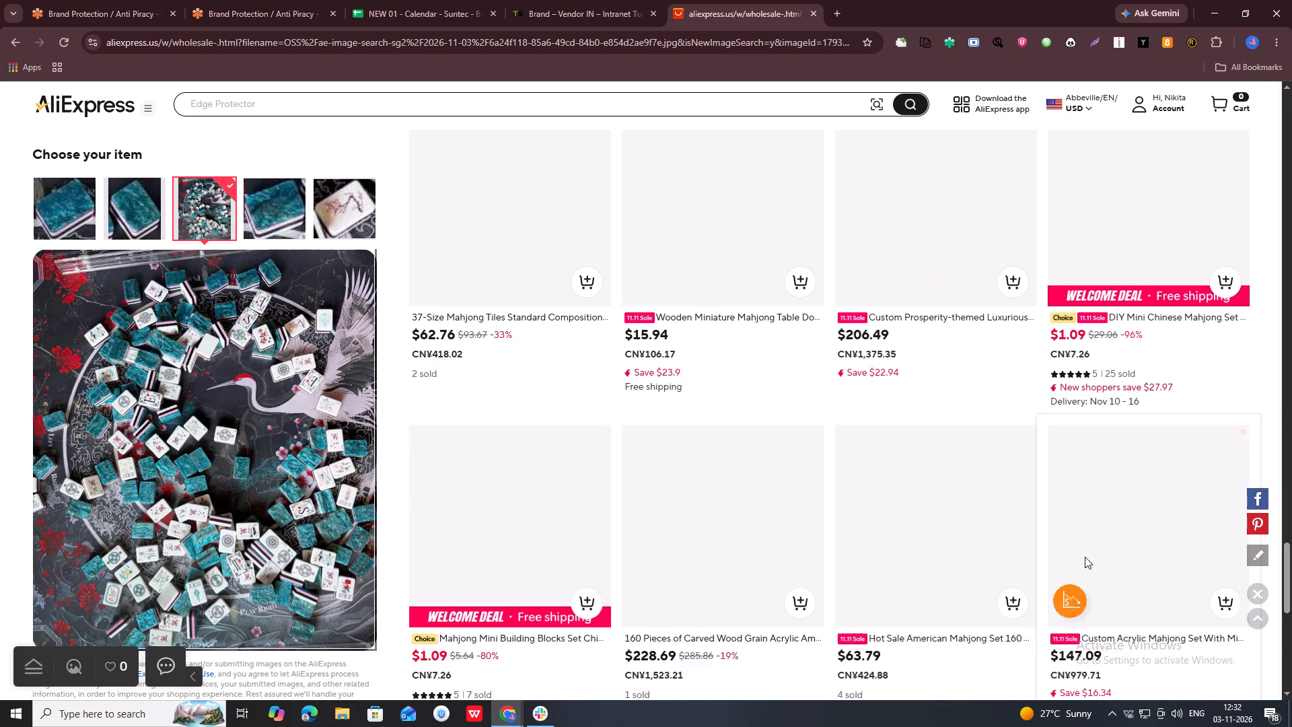
scroll(889, 497, "down", 7)
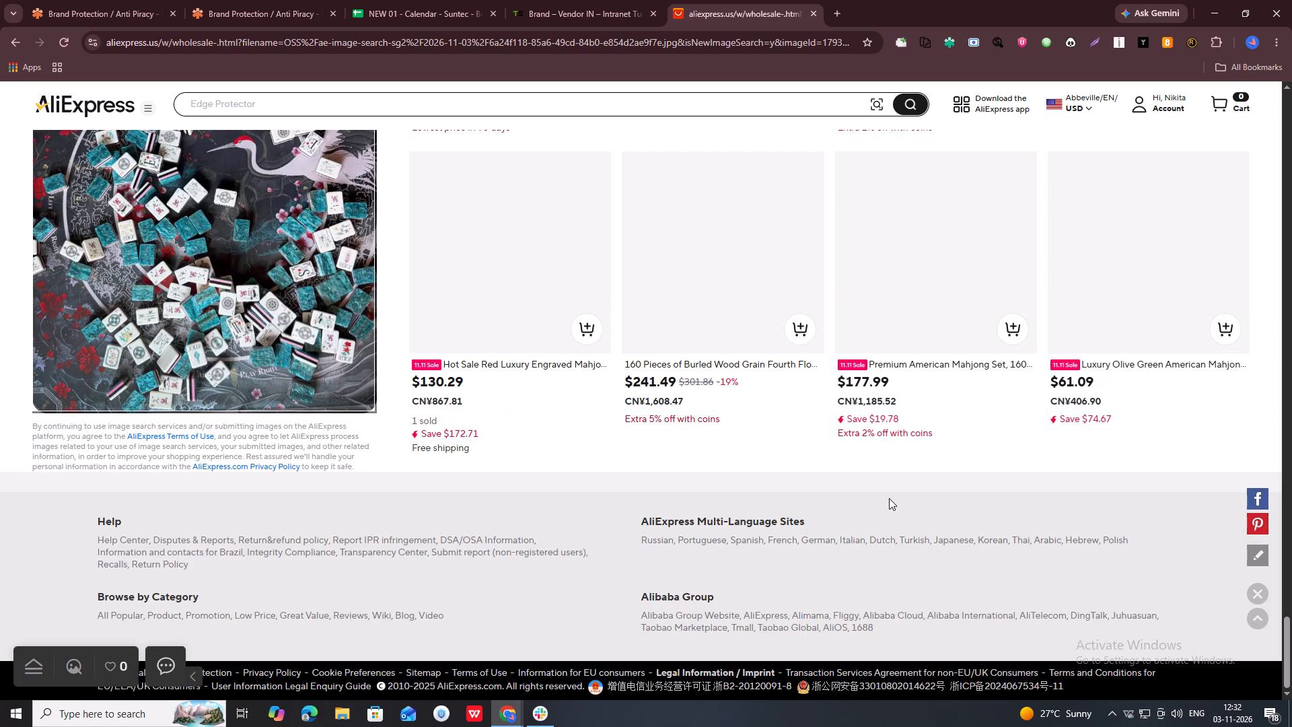
scroll(889, 498, "up", 20)
scroll(889, 498, "up", 18)
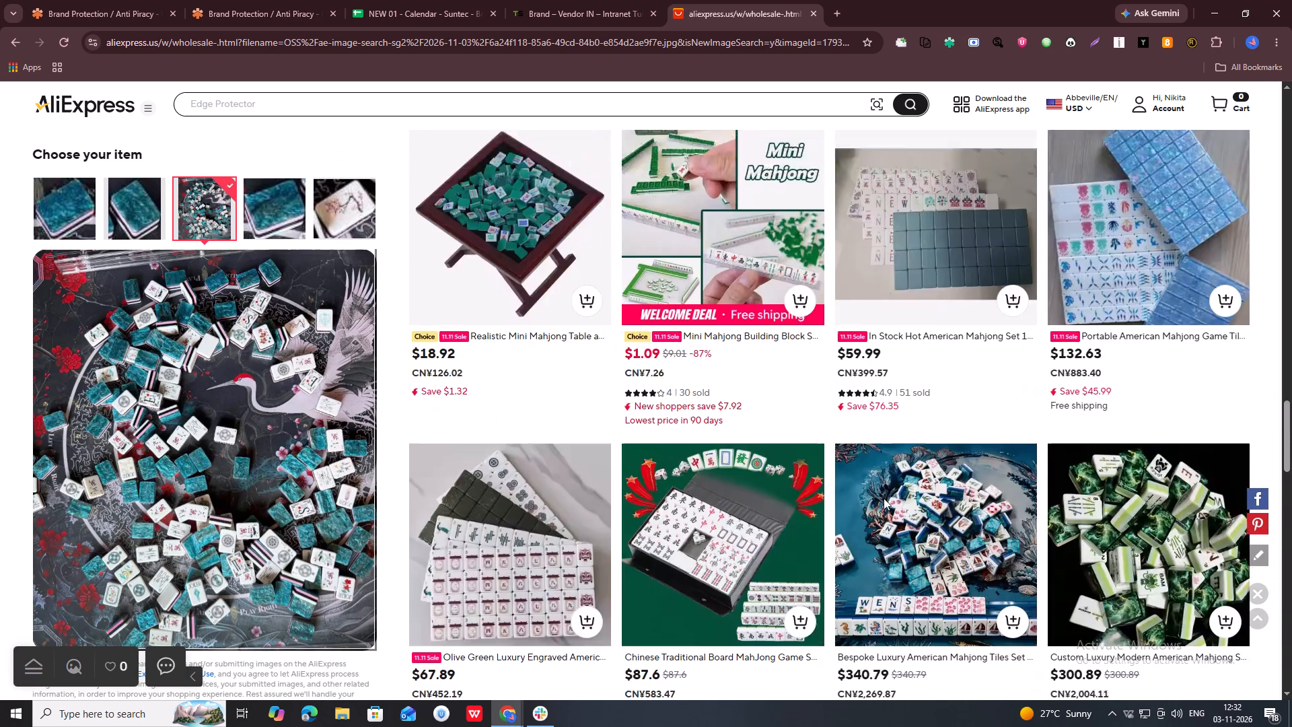
scroll(884, 498, "up", 20)
scroll(884, 498, "up", 19)
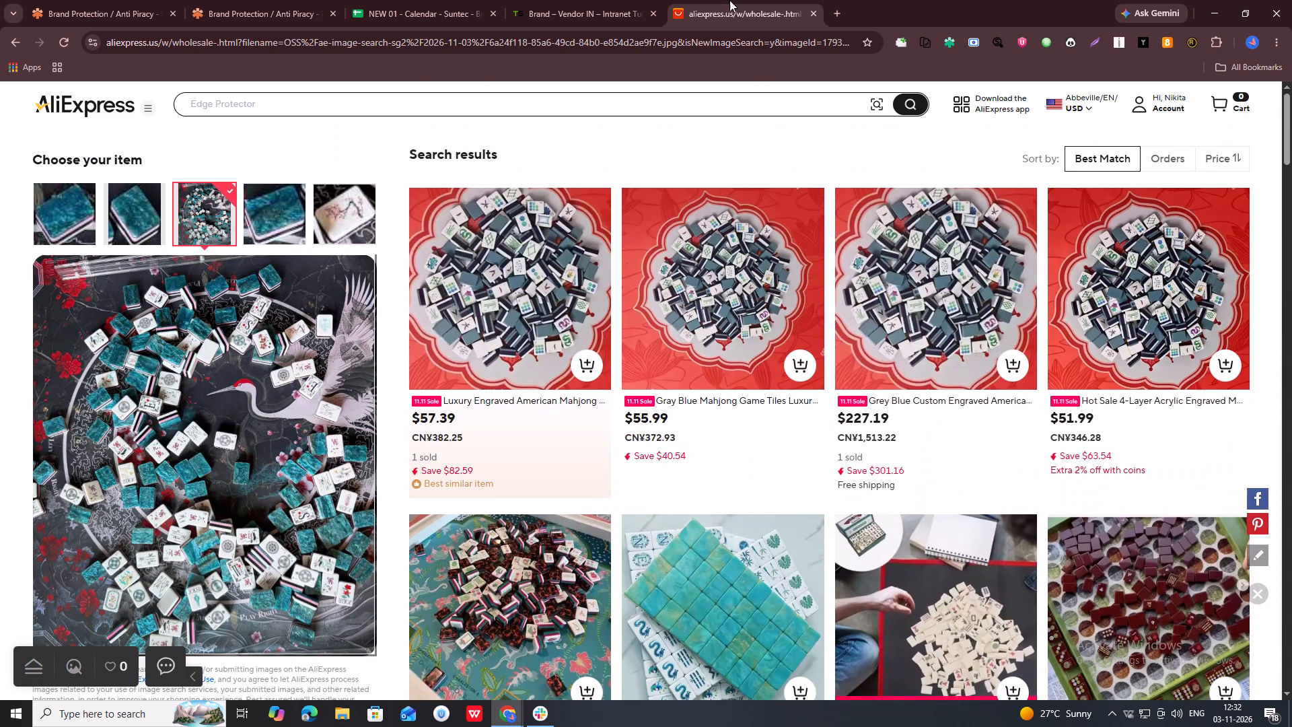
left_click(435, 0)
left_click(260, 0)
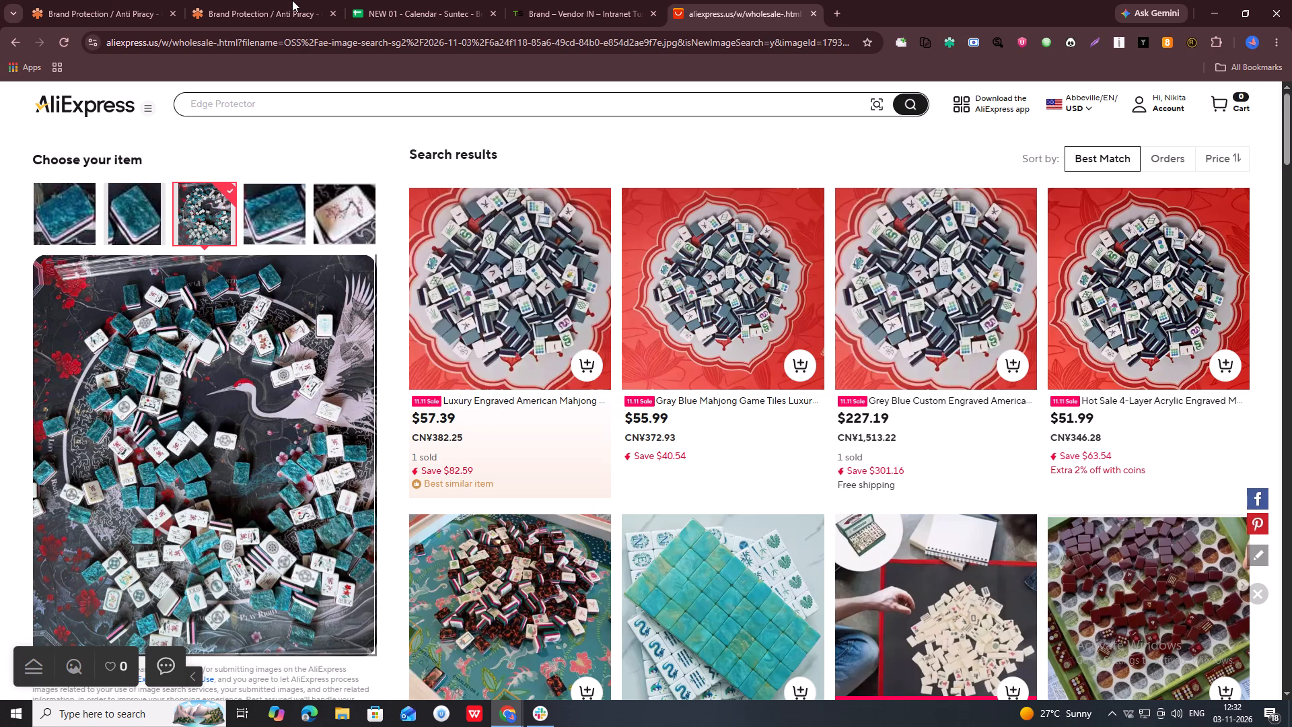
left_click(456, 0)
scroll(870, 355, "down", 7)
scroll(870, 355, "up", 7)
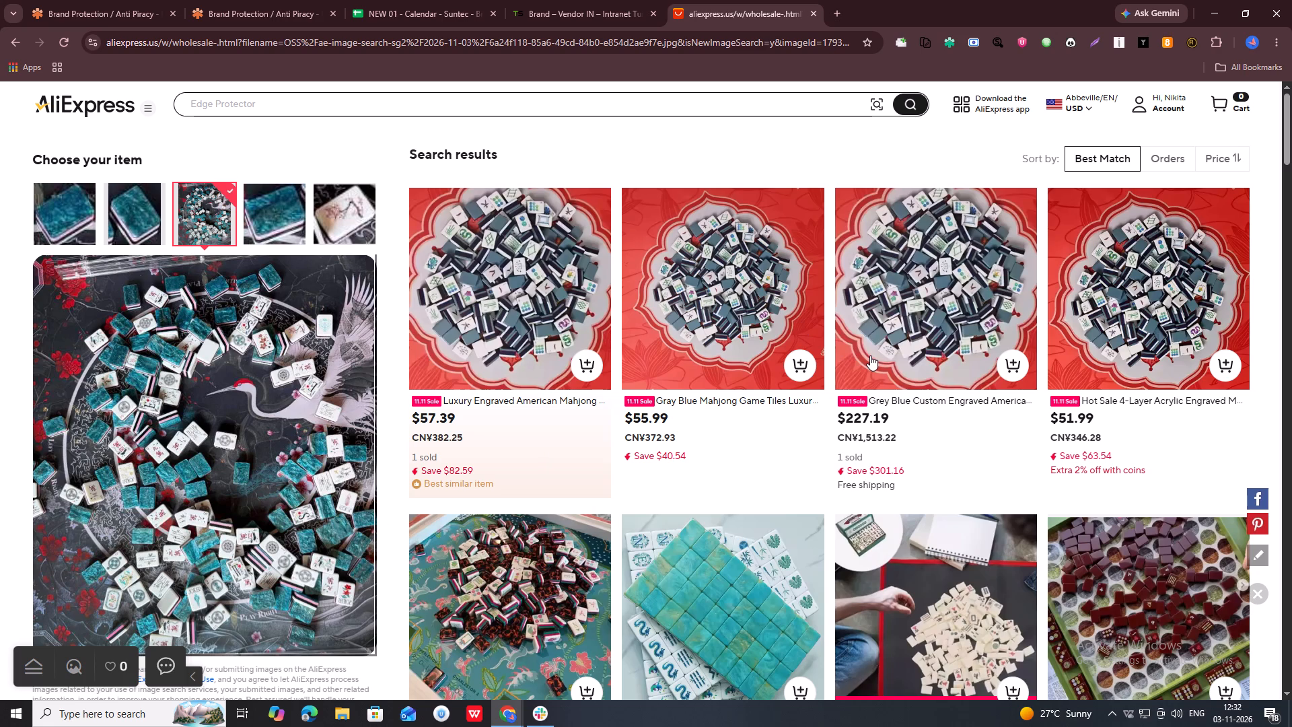
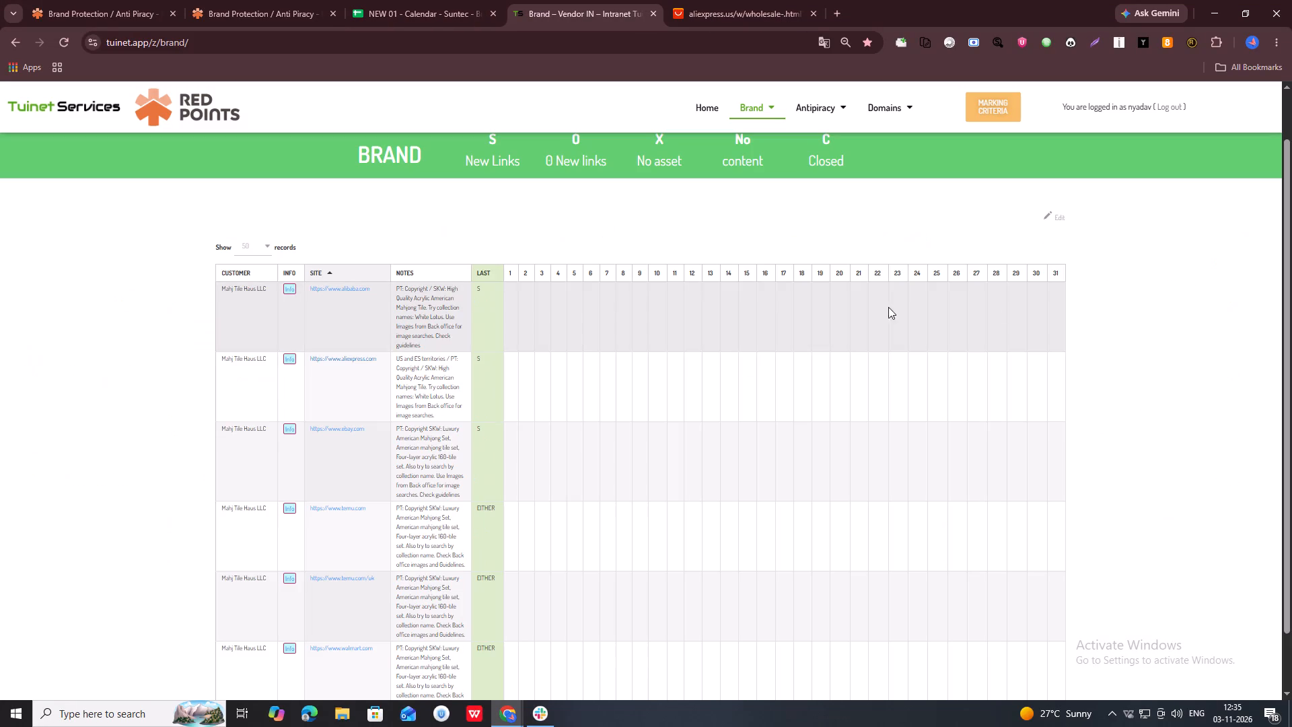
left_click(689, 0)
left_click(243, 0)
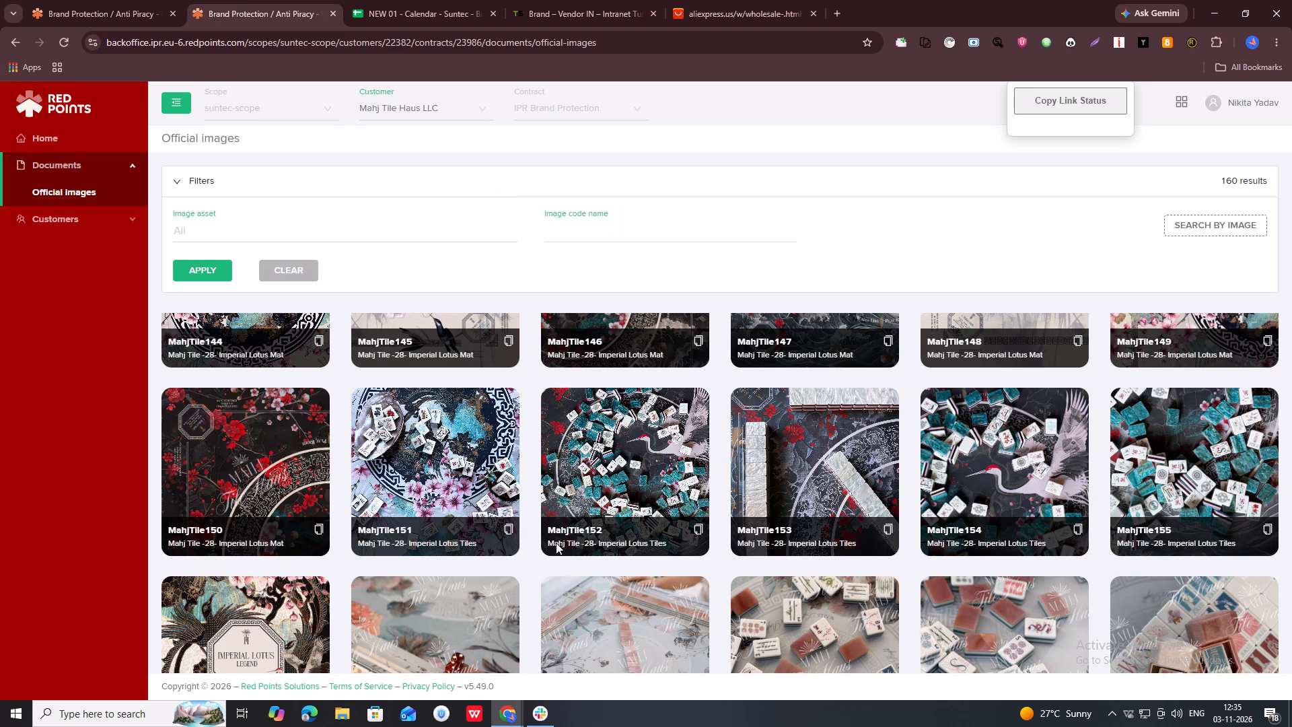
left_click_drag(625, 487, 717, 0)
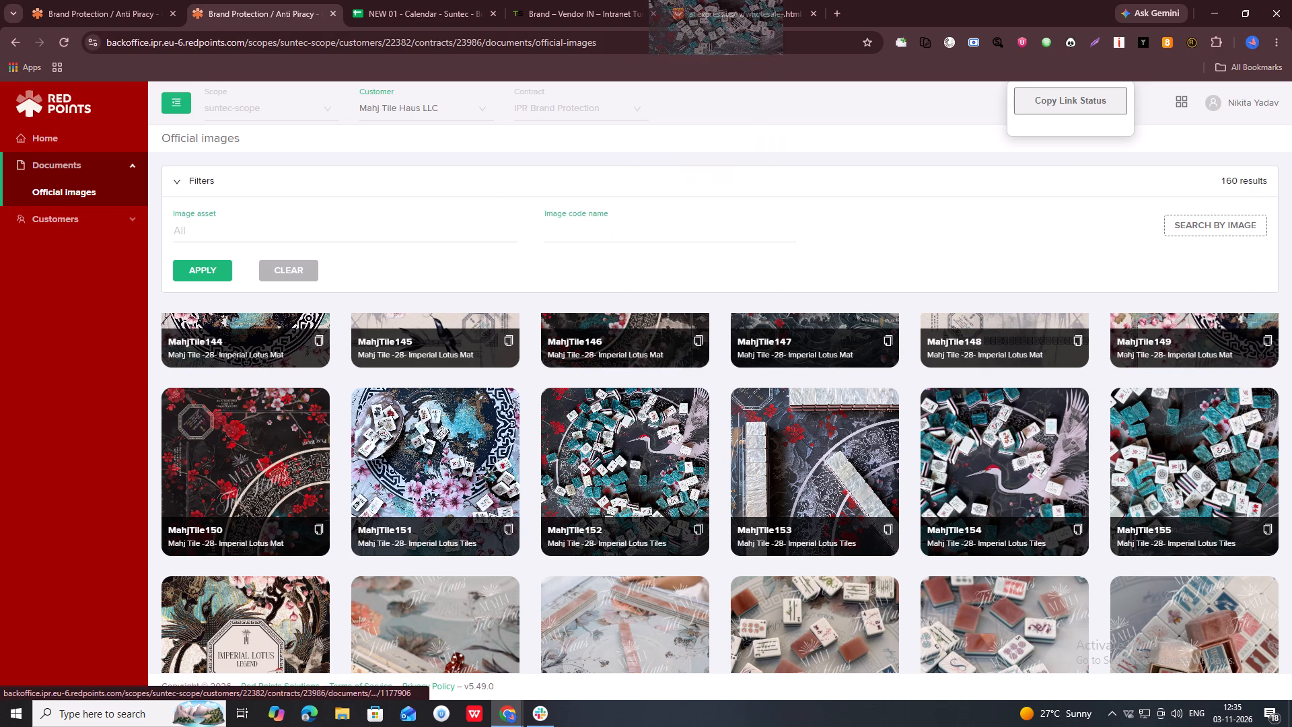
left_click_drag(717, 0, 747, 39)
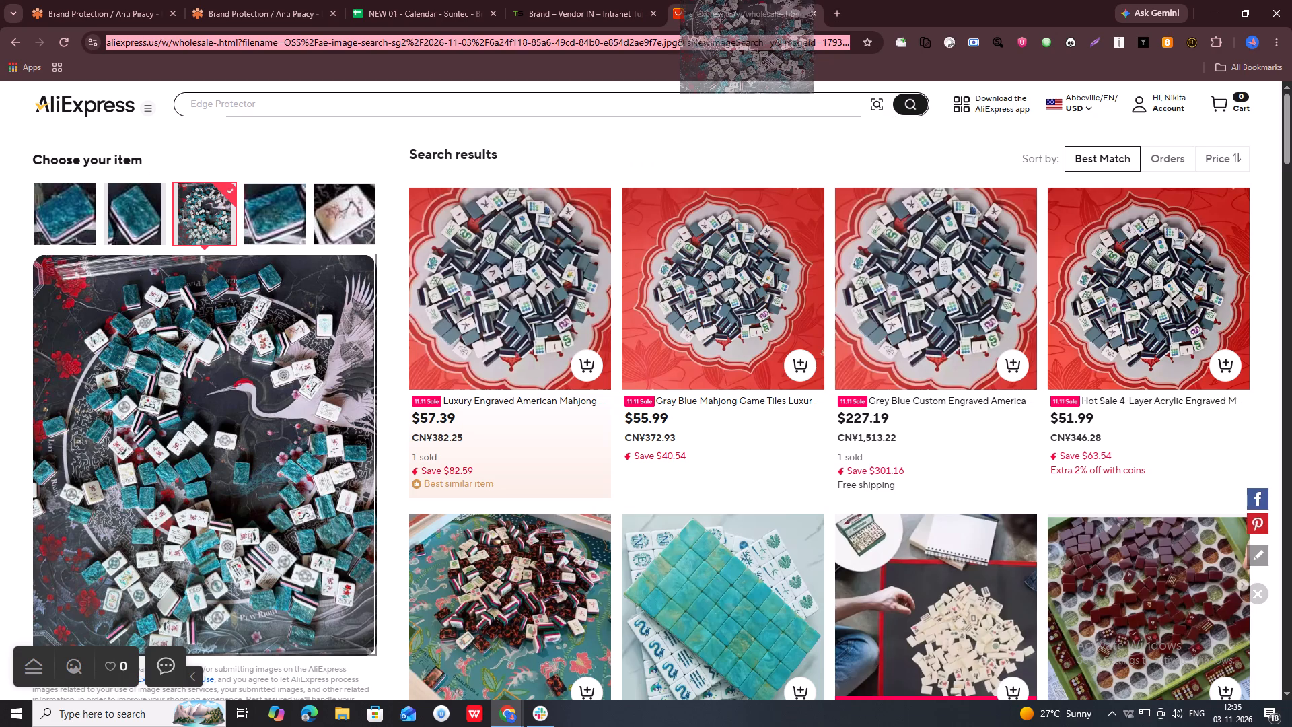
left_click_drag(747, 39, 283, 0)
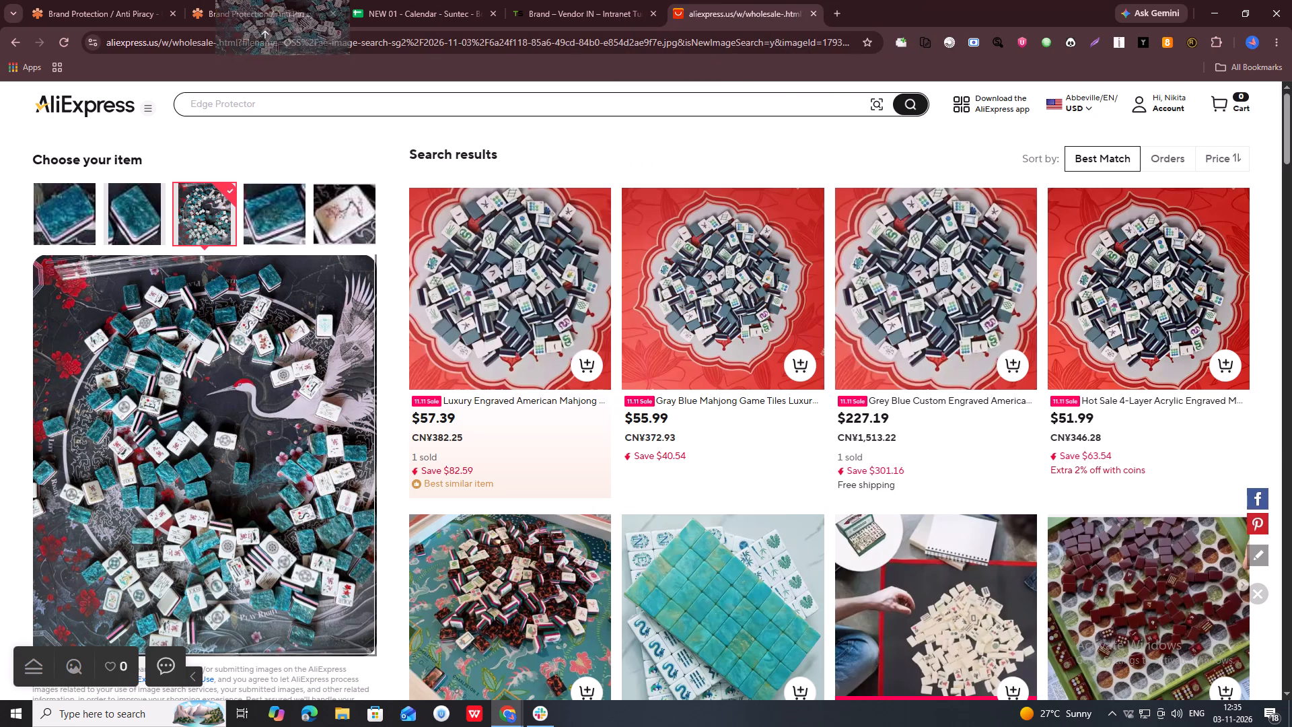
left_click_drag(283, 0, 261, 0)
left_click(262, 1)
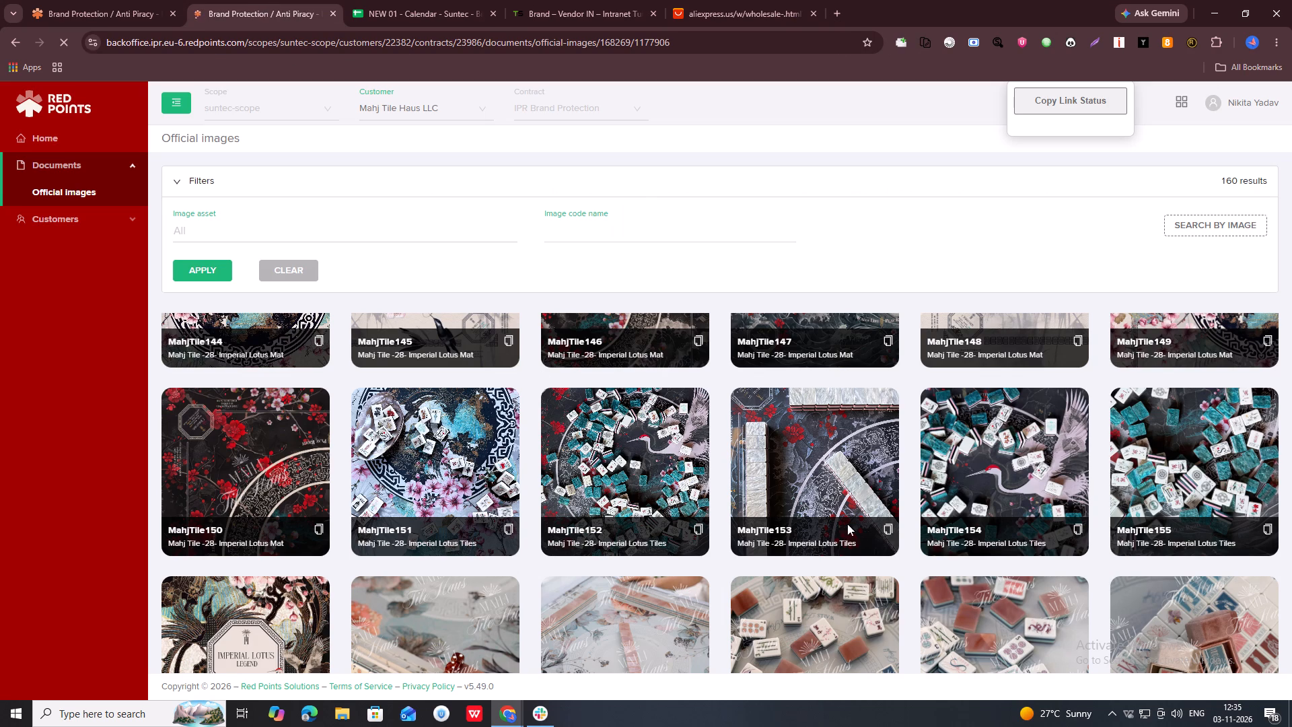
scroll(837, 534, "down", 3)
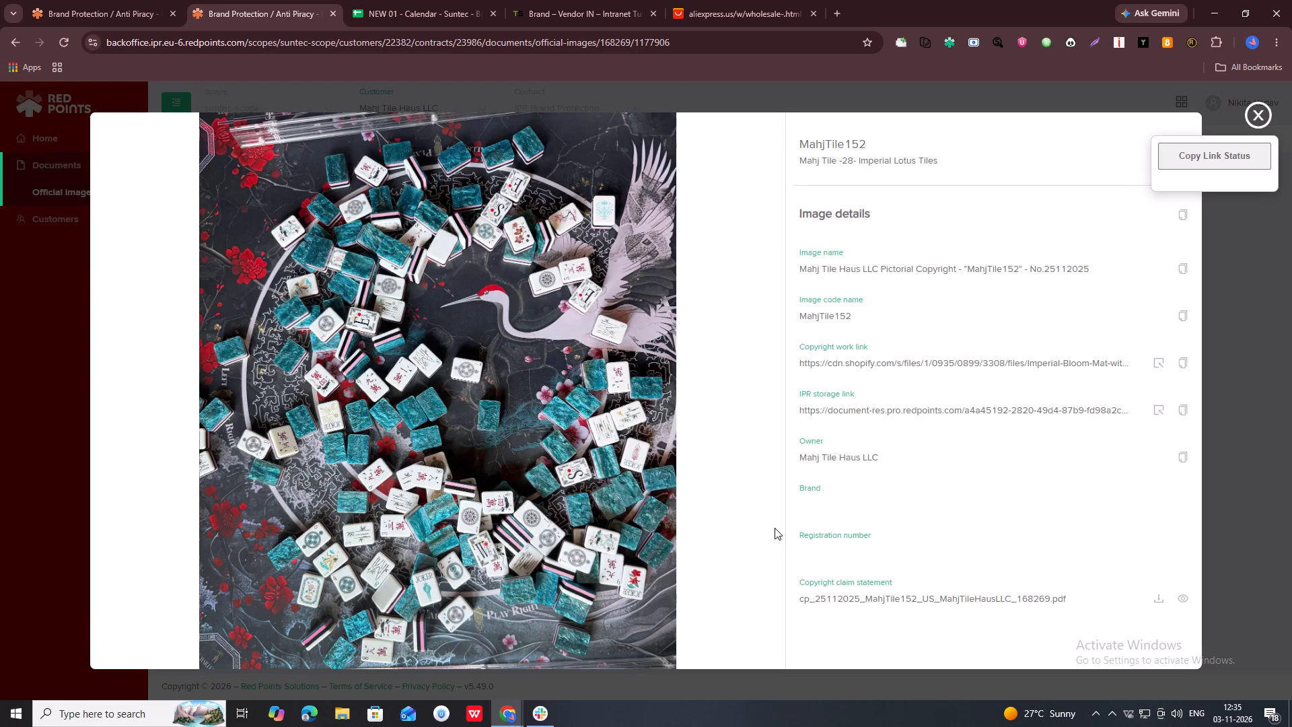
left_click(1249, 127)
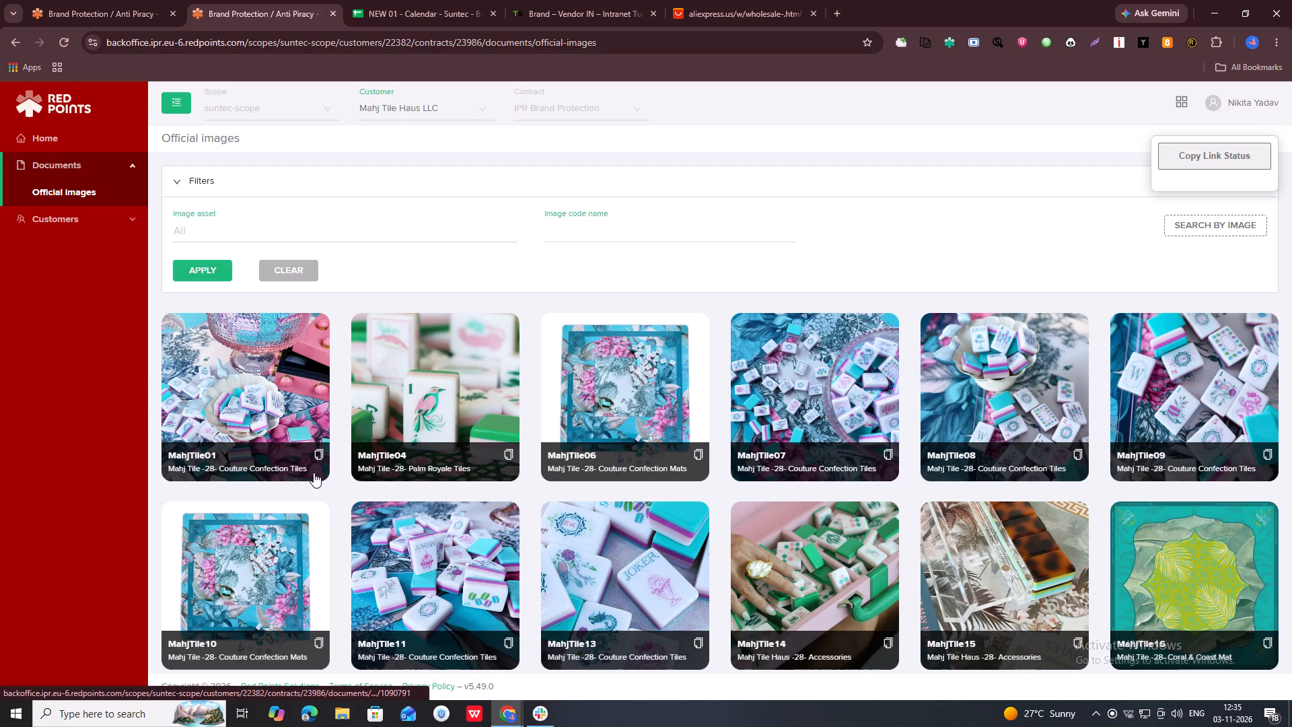
Search AliExpress by image using the official Couture Confection Tiles image MahjTile01.
left_click_drag(286, 388, 774, 0)
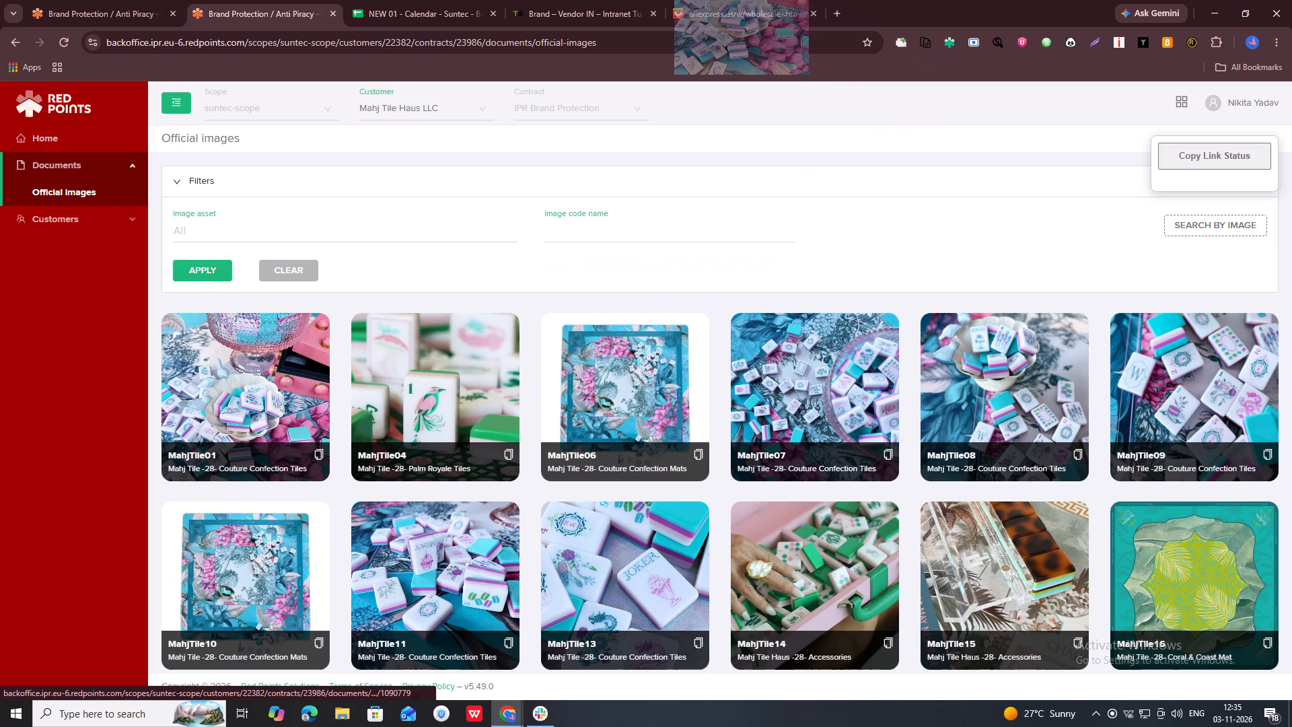
left_click_drag(774, 0, 916, 211)
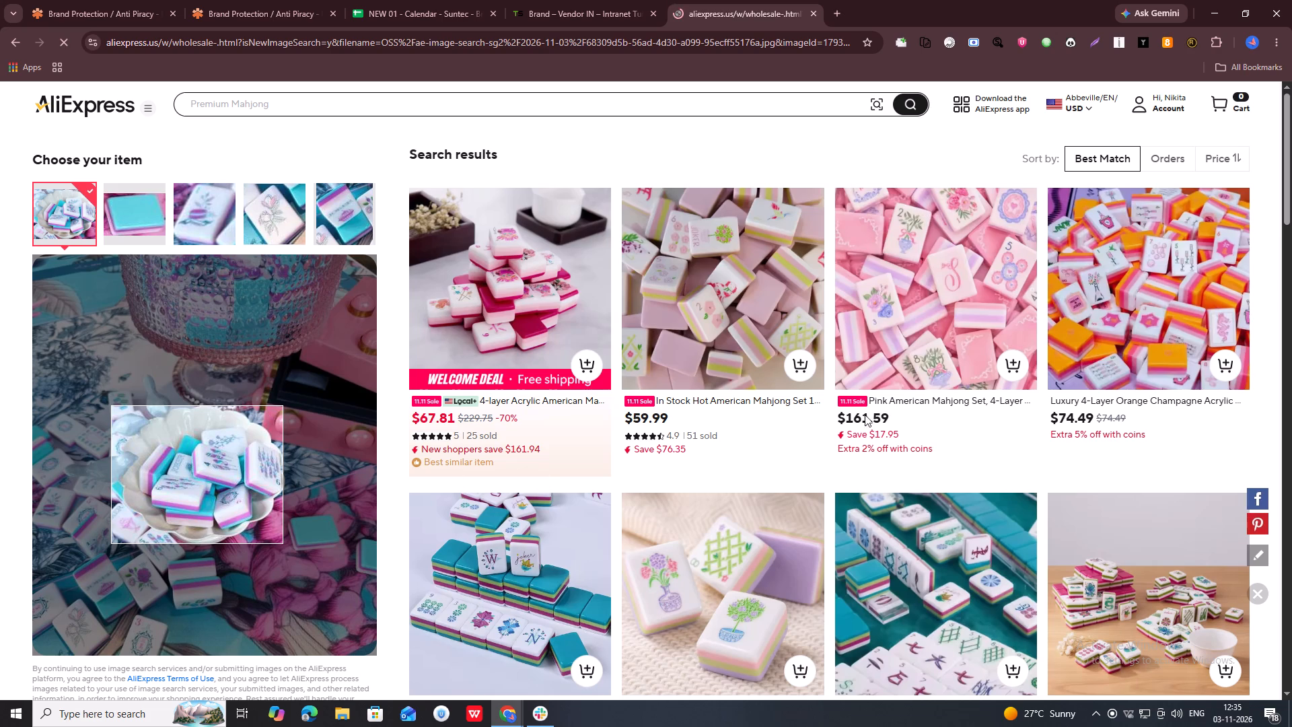
Examine the first page of AliExpress image search results for listings matching Mahj Tile Haus tile designs.
scroll(896, 394, "down", 6)
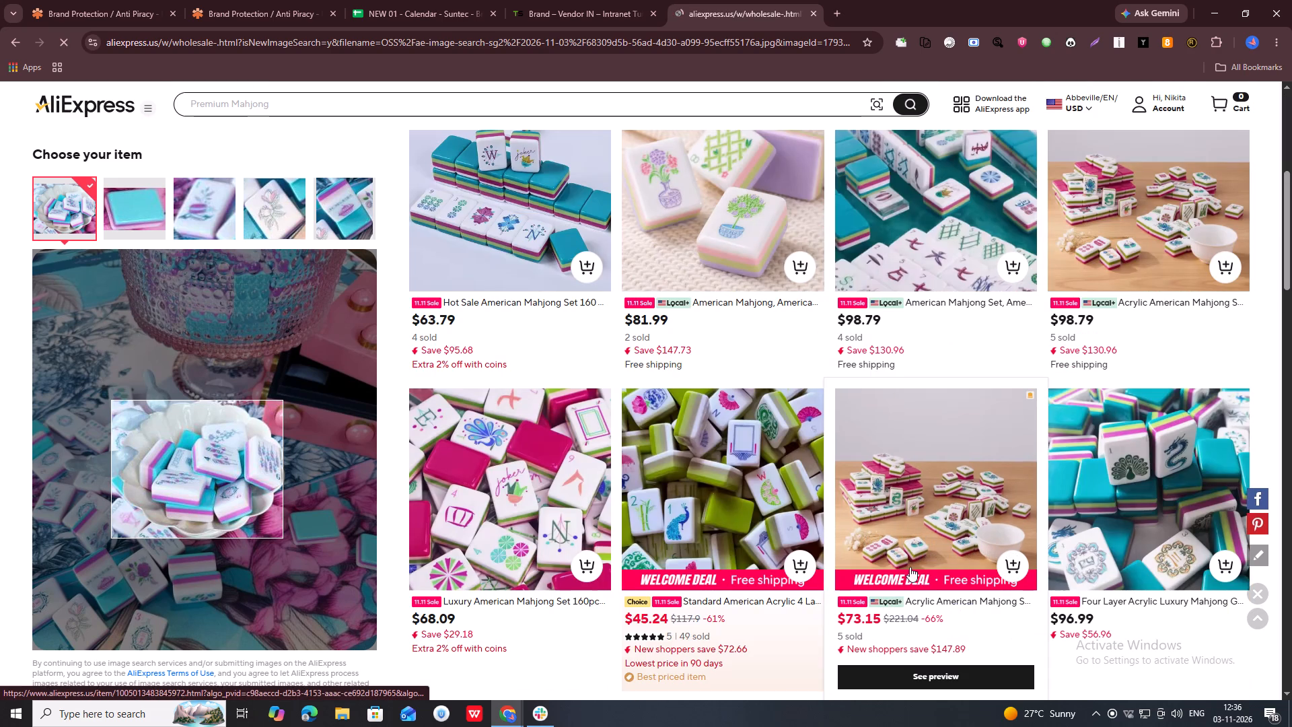
scroll(1113, 562, "down", 6)
scroll(1018, 544, "down", 6)
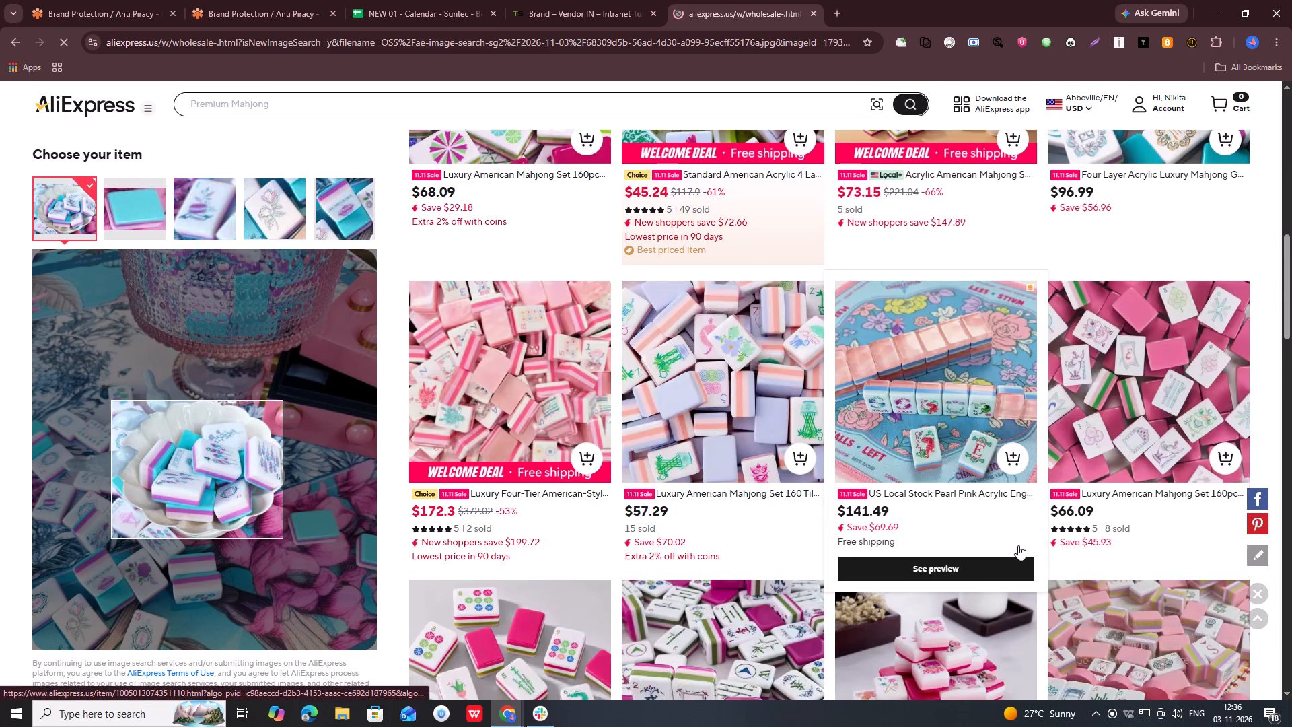
scroll(1108, 598, "down", 6)
scroll(1004, 536, "down", 2)
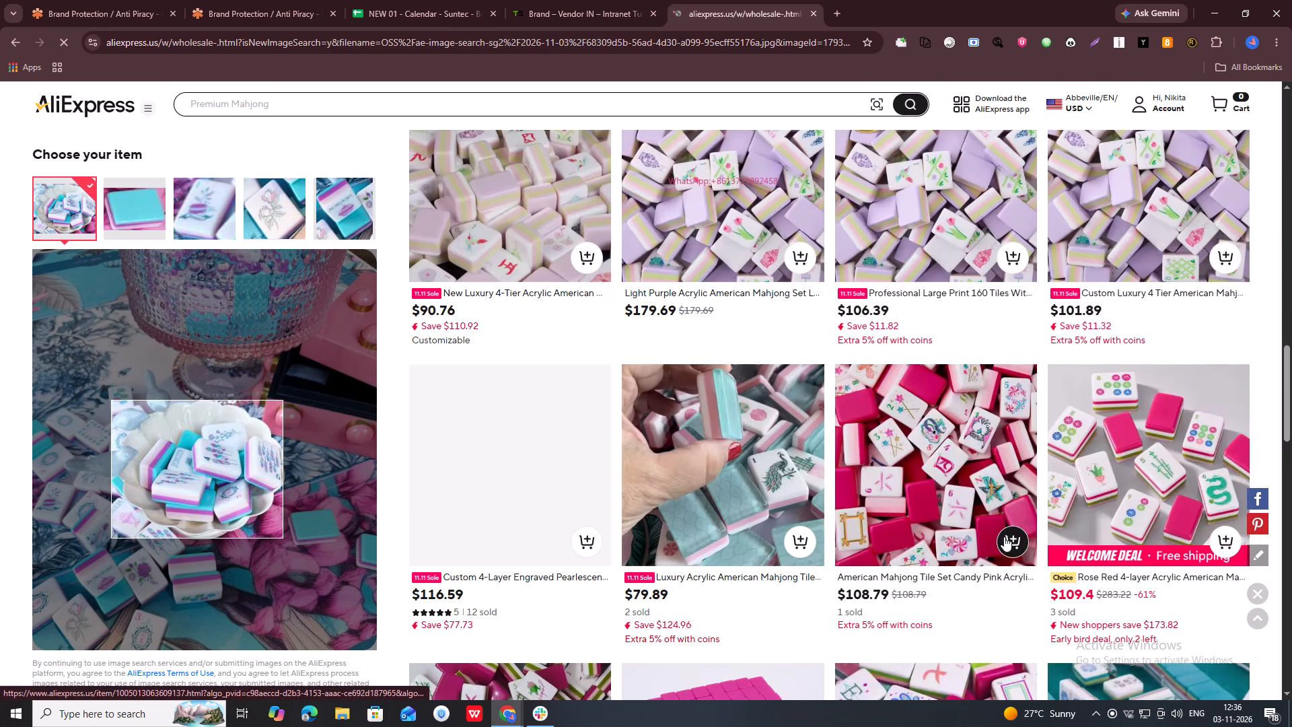
scroll(1005, 536, "down", 13)
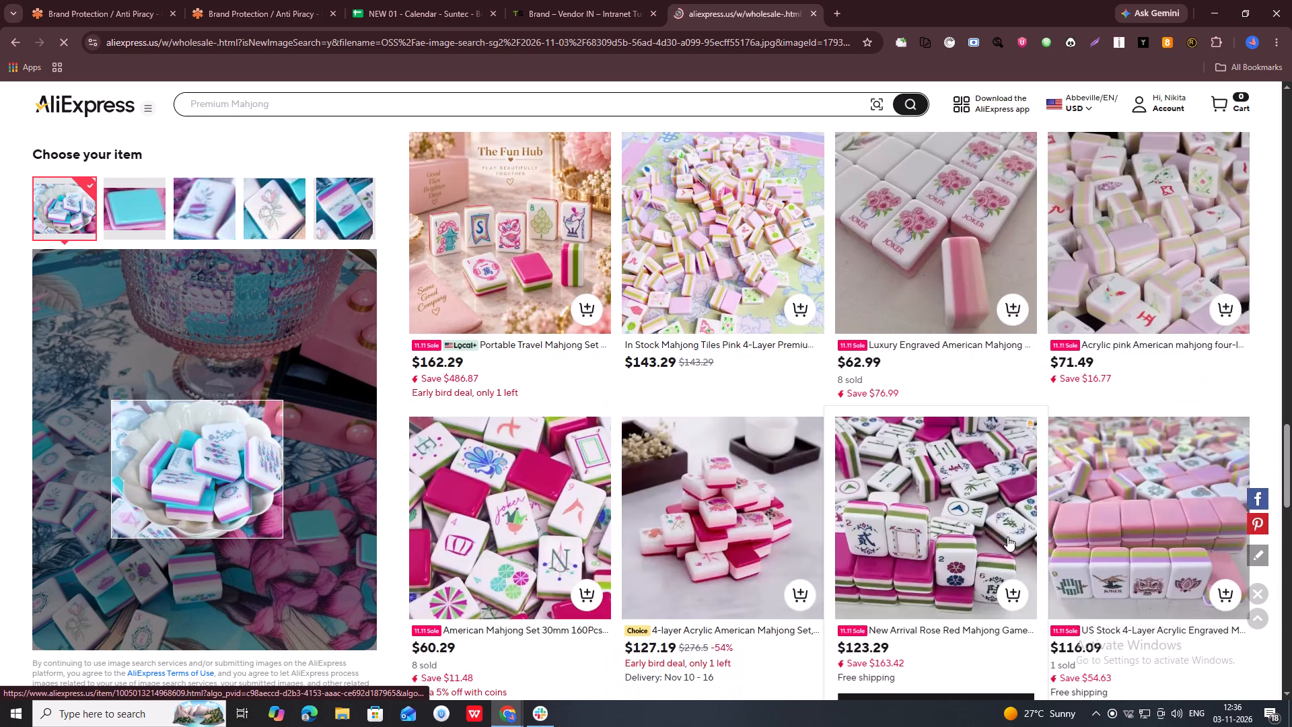
scroll(1007, 536, "down", 7)
scroll(872, 546, "down", 7)
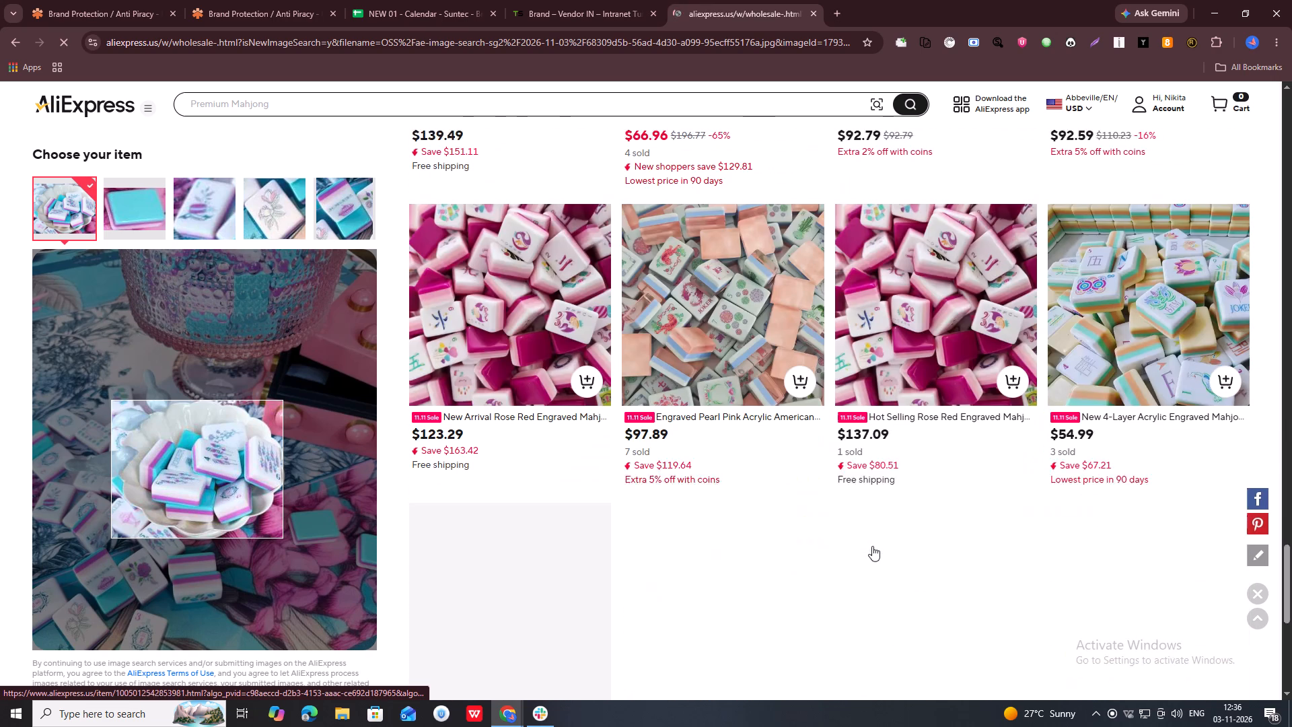
scroll(874, 547, "down", 7)
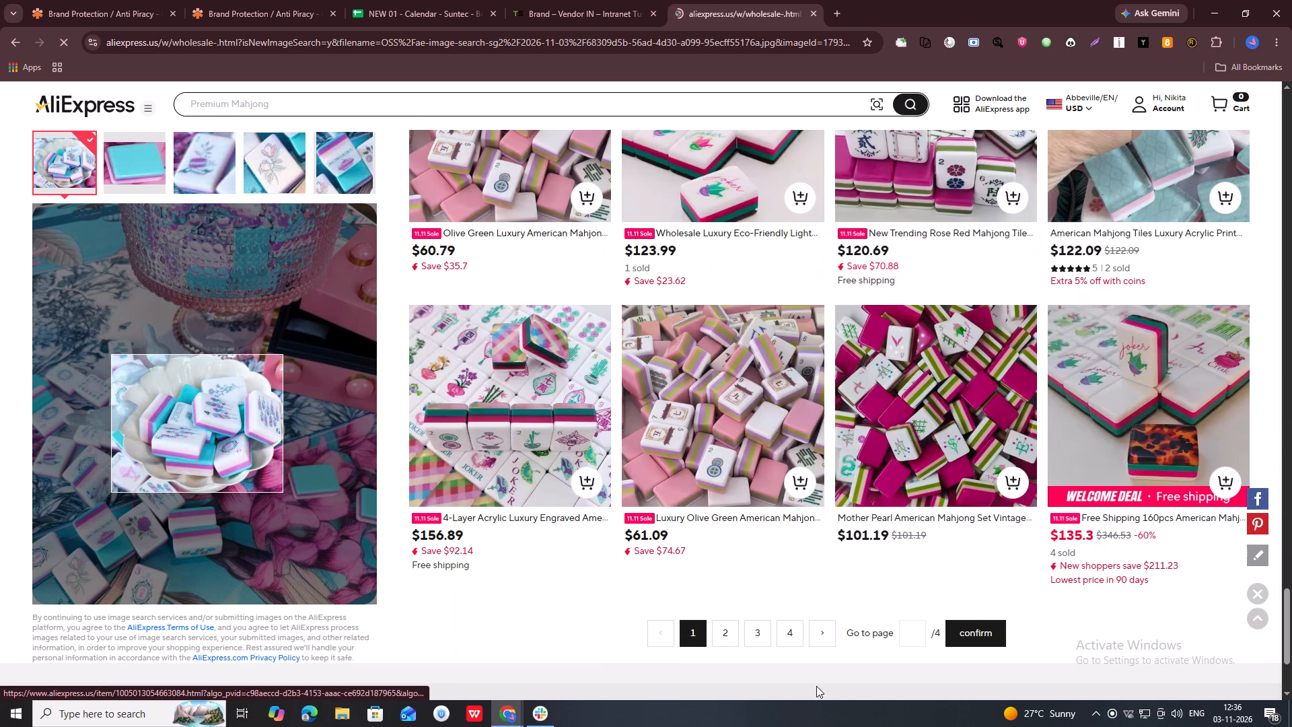
Open results page 2 and inspect the $133.99 Acrylic High-end American Mahjong Set, including its full tile layout picture in the preview.
left_click(724, 628)
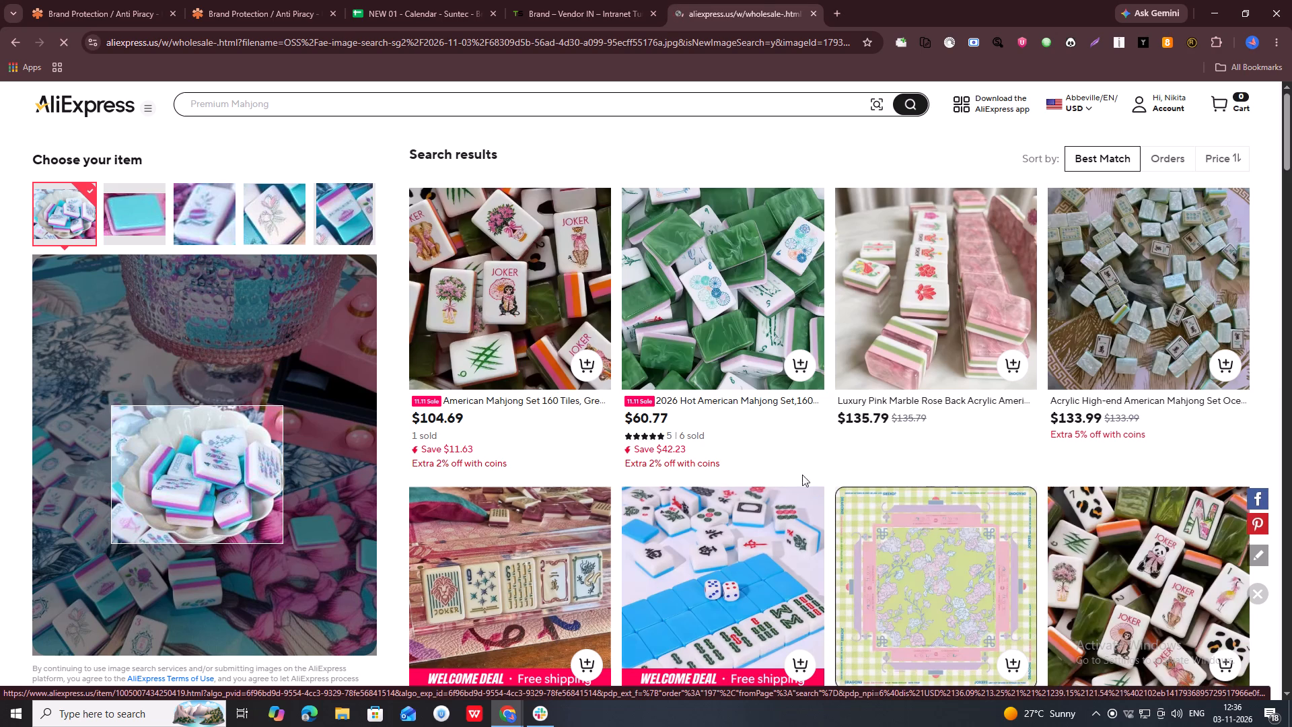
middle_click(1127, 401)
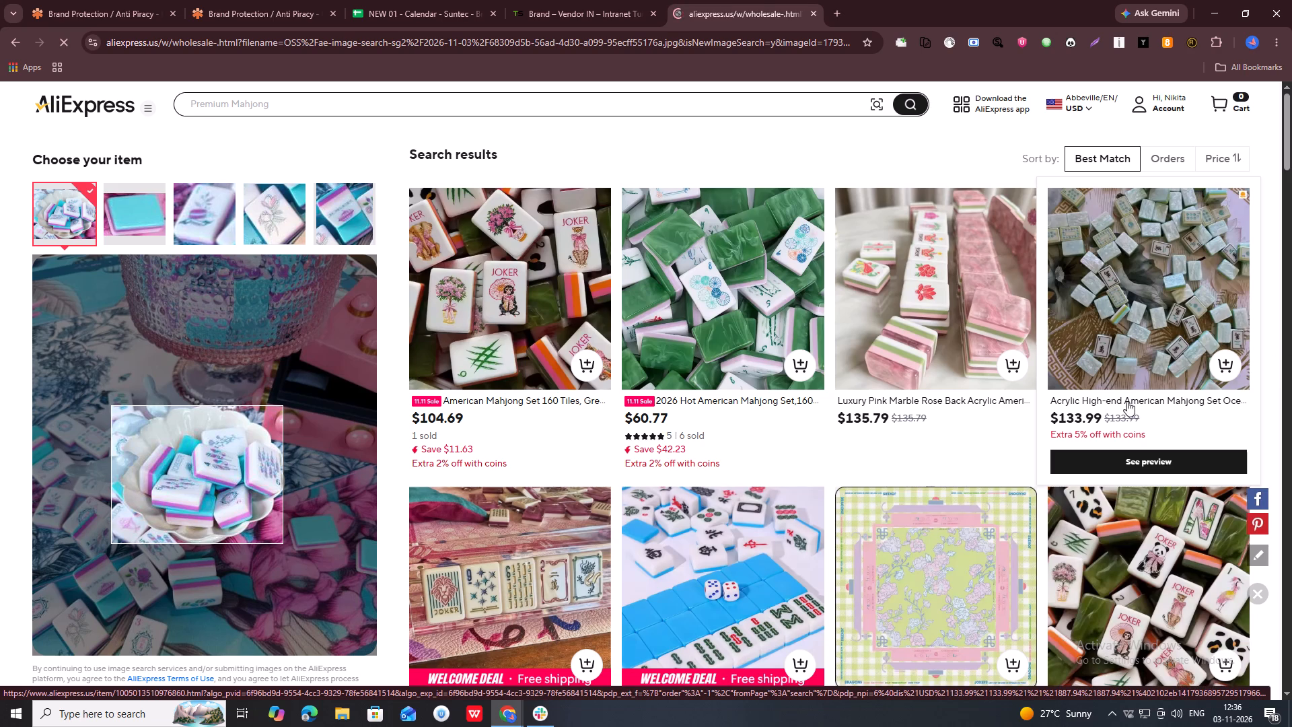
left_click(1225, 363)
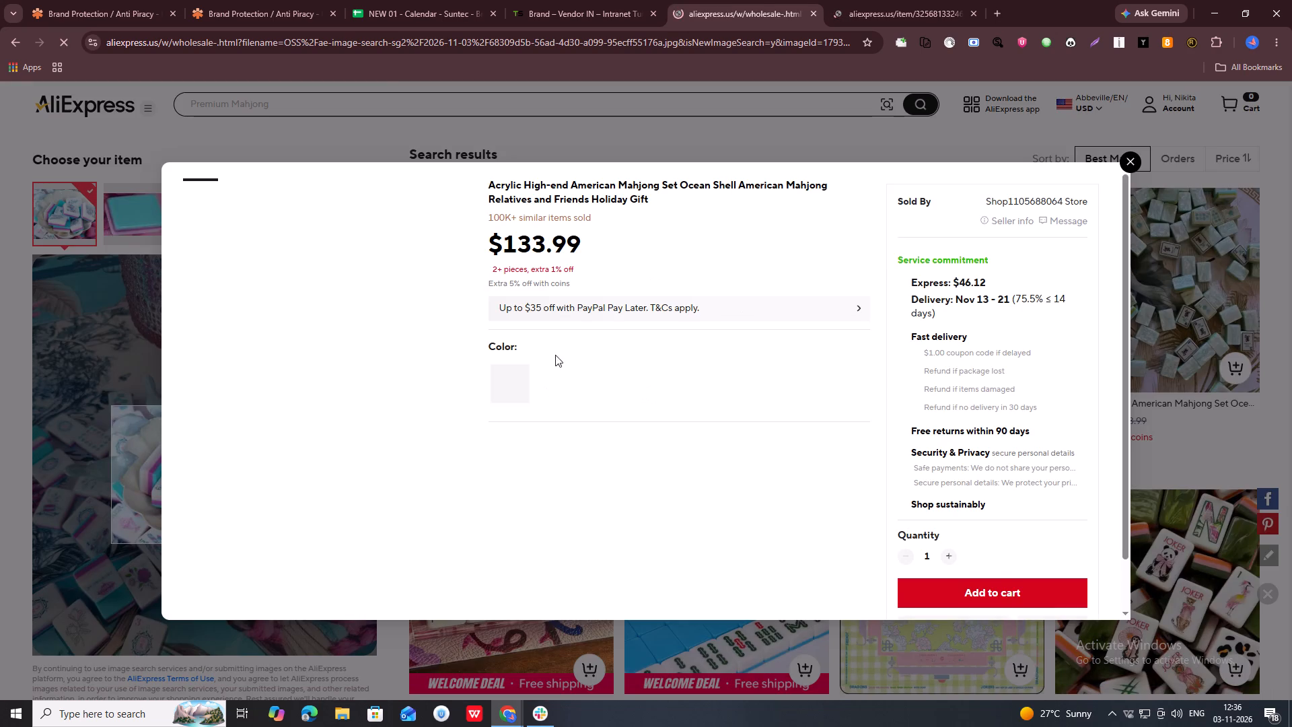
left_click(205, 330)
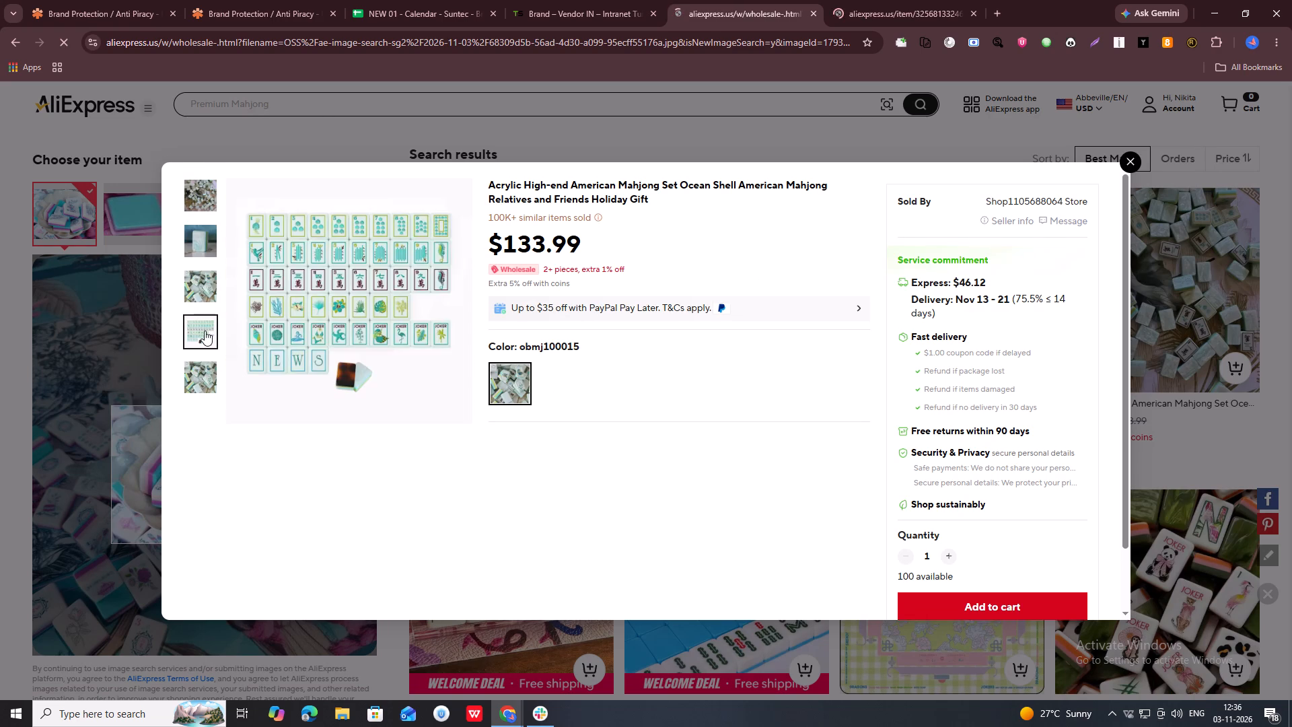
left_click(1127, 164)
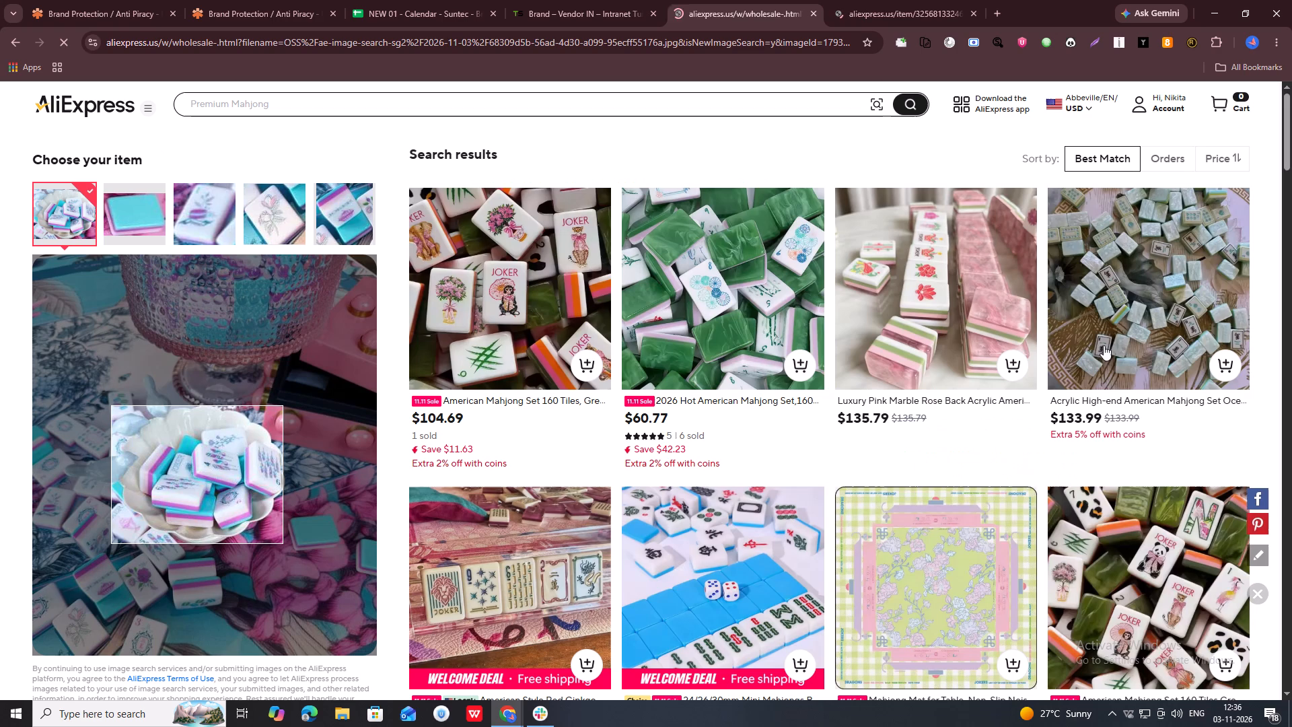
Create a Copyright incident for asset Mahj Tile -28- Coral and Coast Tiles from the $133.99 listing's link, with Multiple Detection Links enabled.
right_click(1129, 395)
left_click(1026, 536)
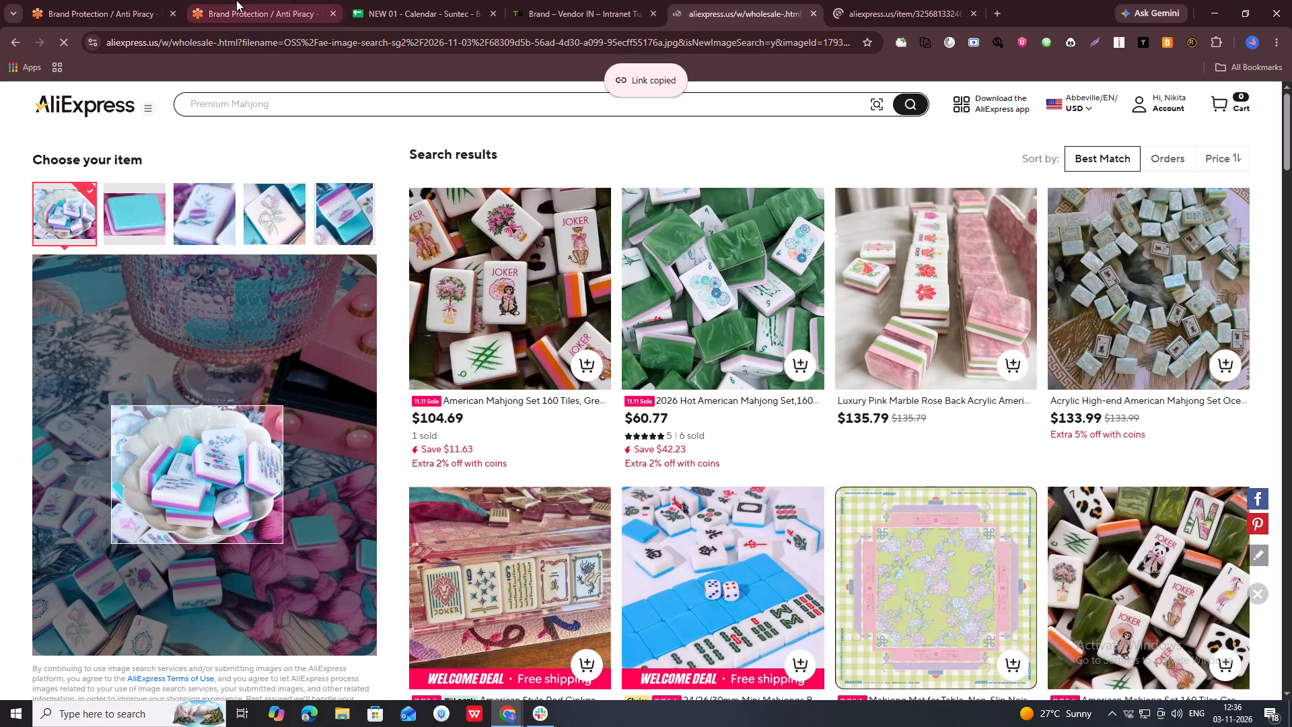
left_click(10, 0)
left_click(104, 0)
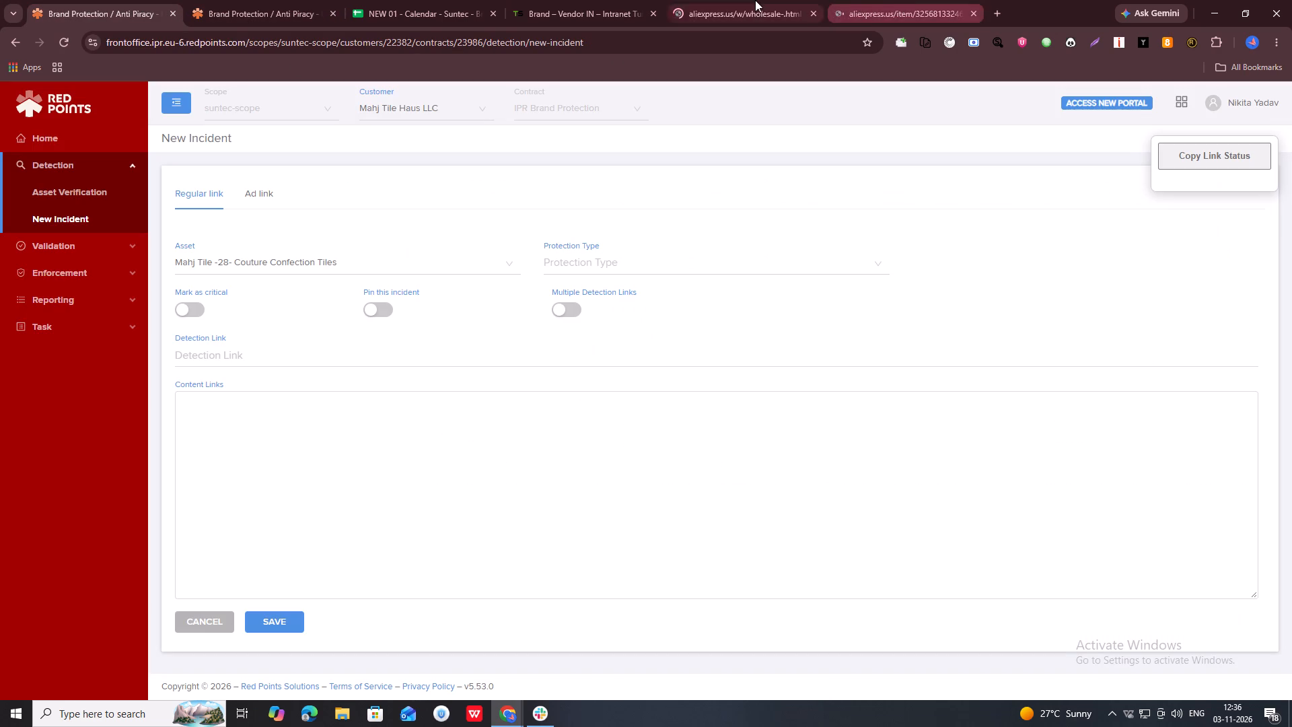
left_click(324, 265)
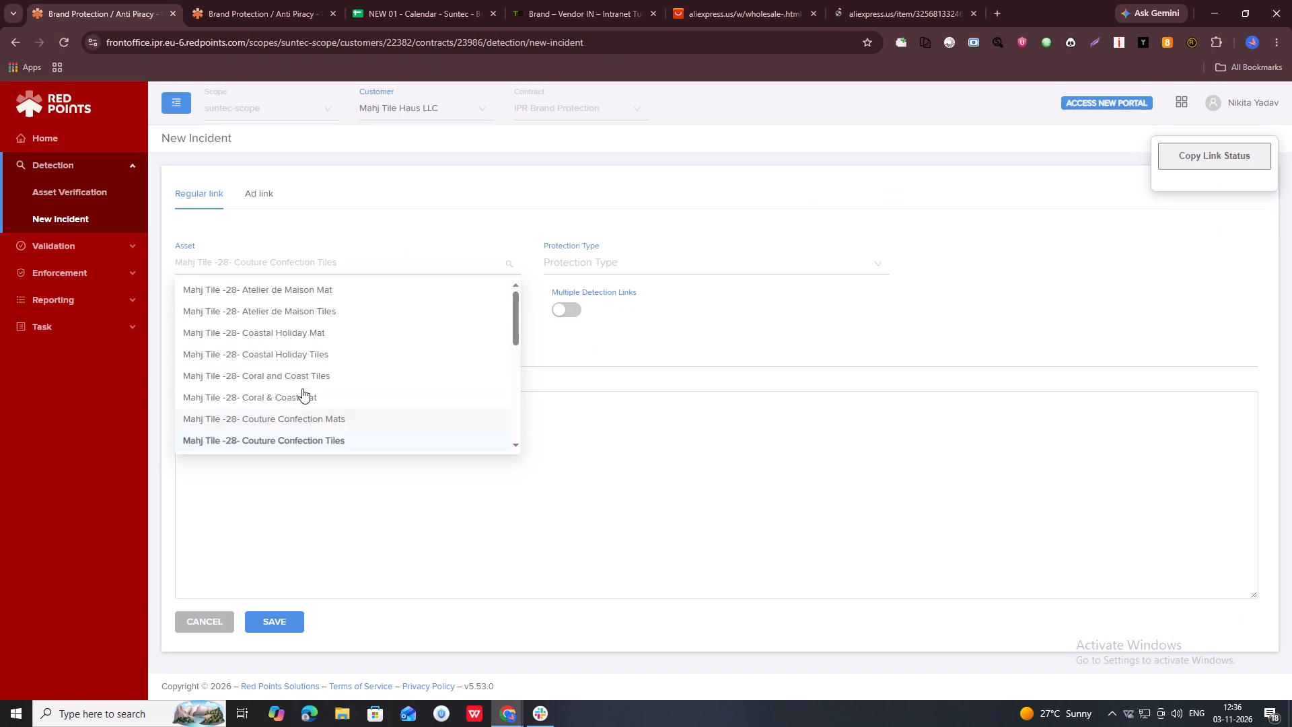
left_click(311, 376)
left_click(598, 259)
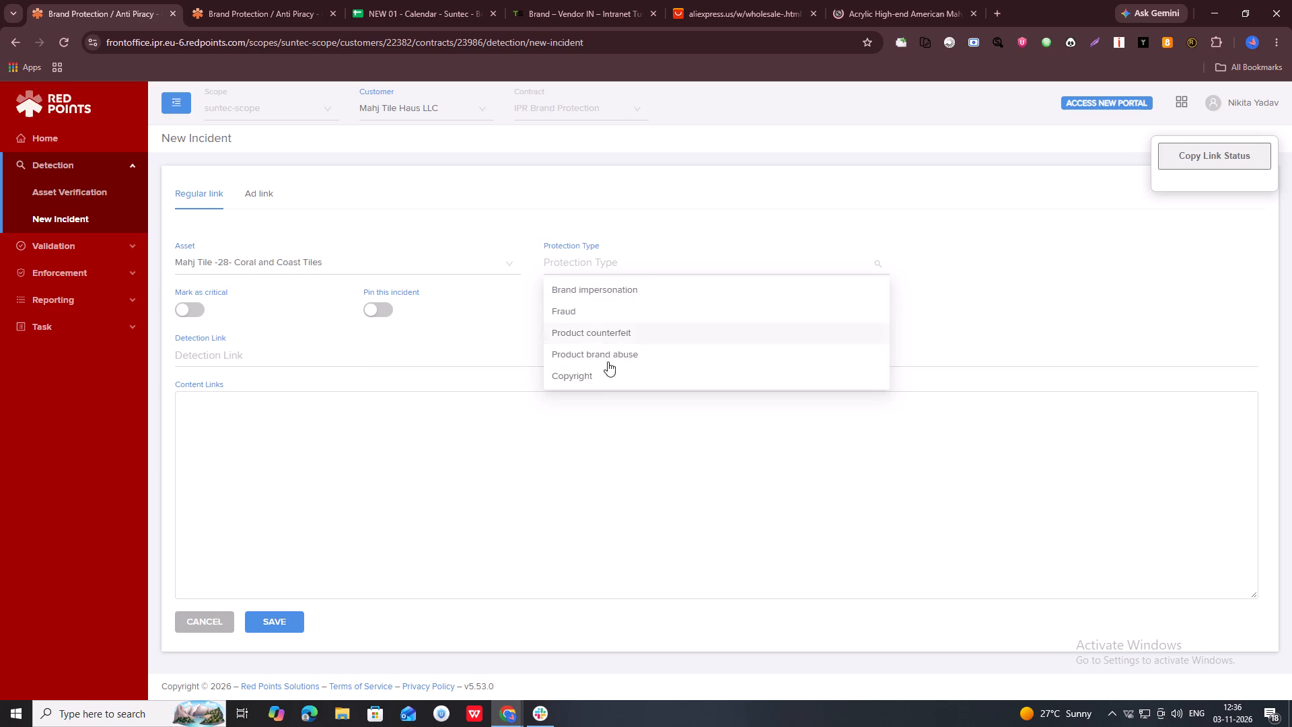
left_click(589, 377)
left_click(557, 307)
left_click(571, 487)
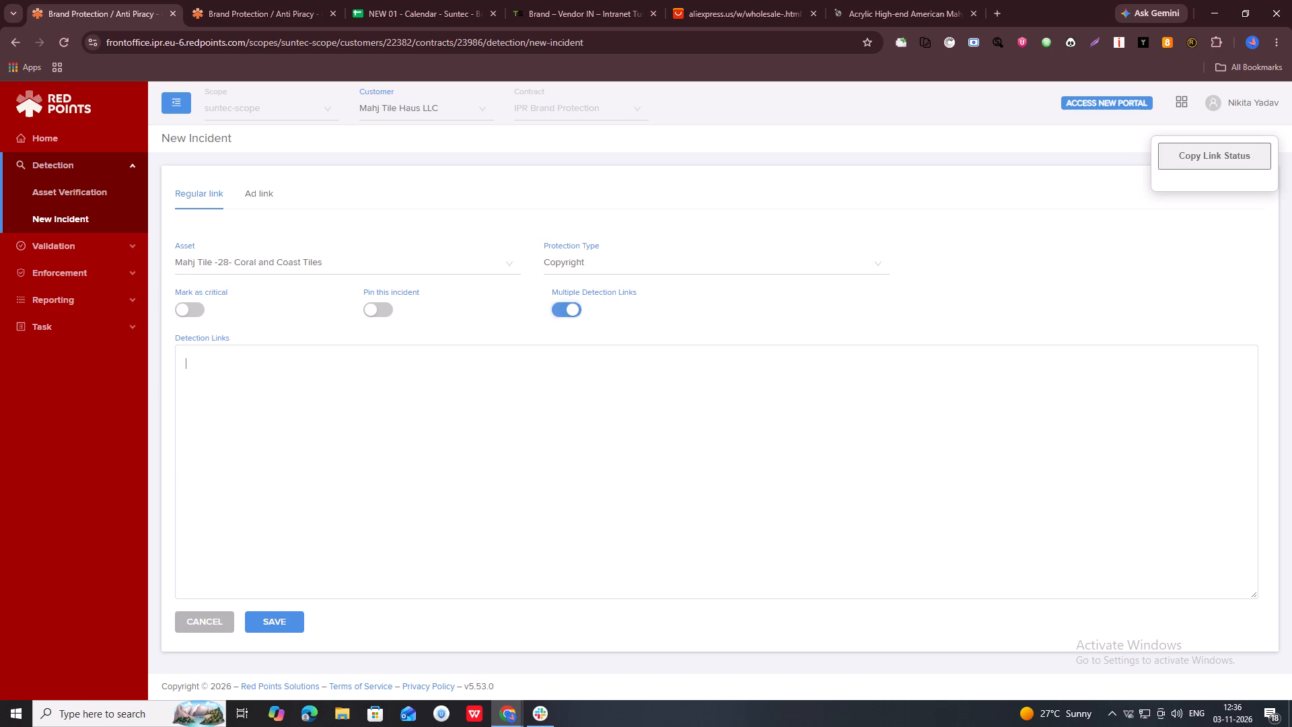
key("ctrl+v")
left_click(282, 620)
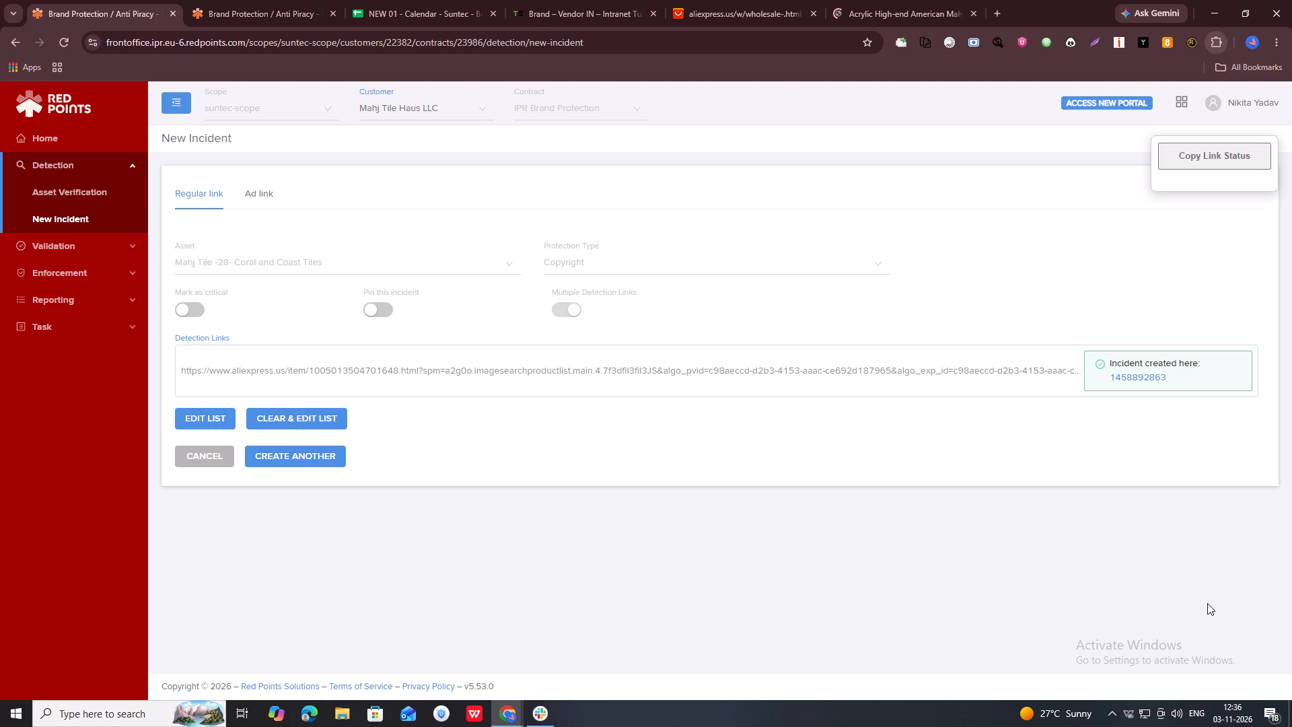
In Manual Detection Records, add the AliExpress listing's link in cell C103996, below the palm royal tile entry.
key("alt+Tab")
scroll(445, 460, "down", 10)
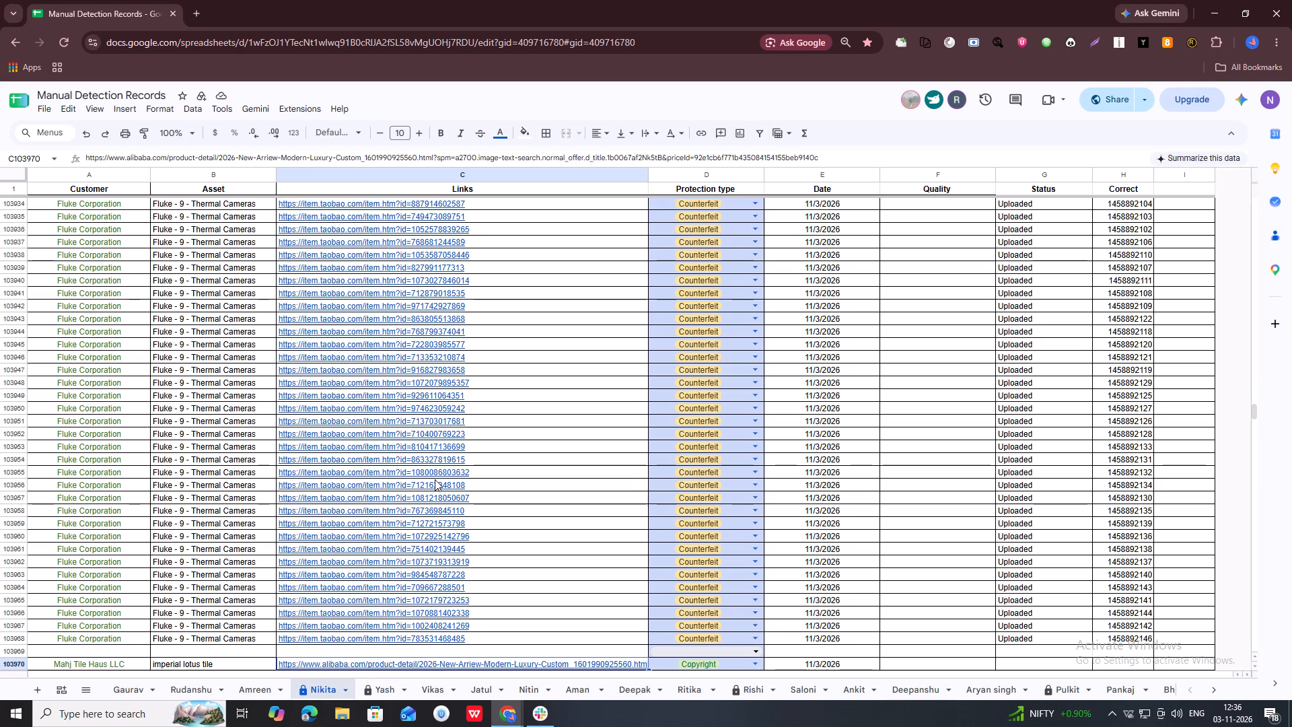
left_click(311, 326)
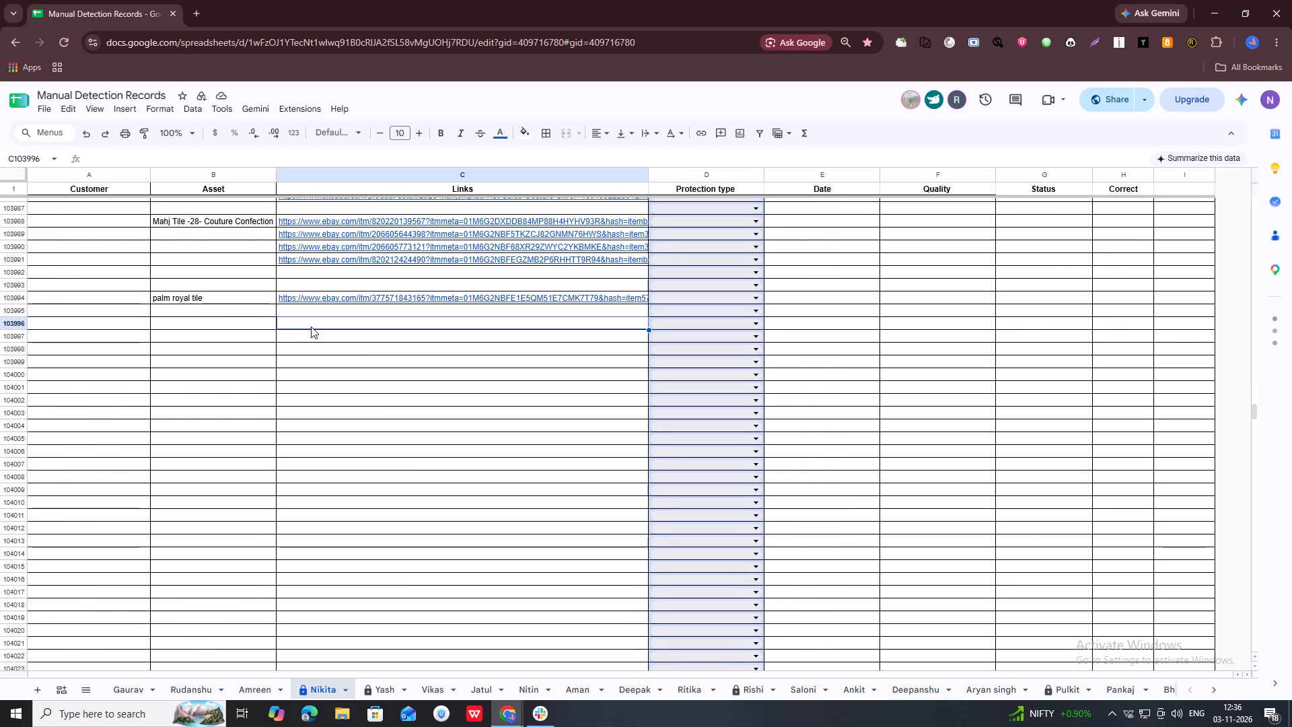
key("ctrl+v")
key("Left")
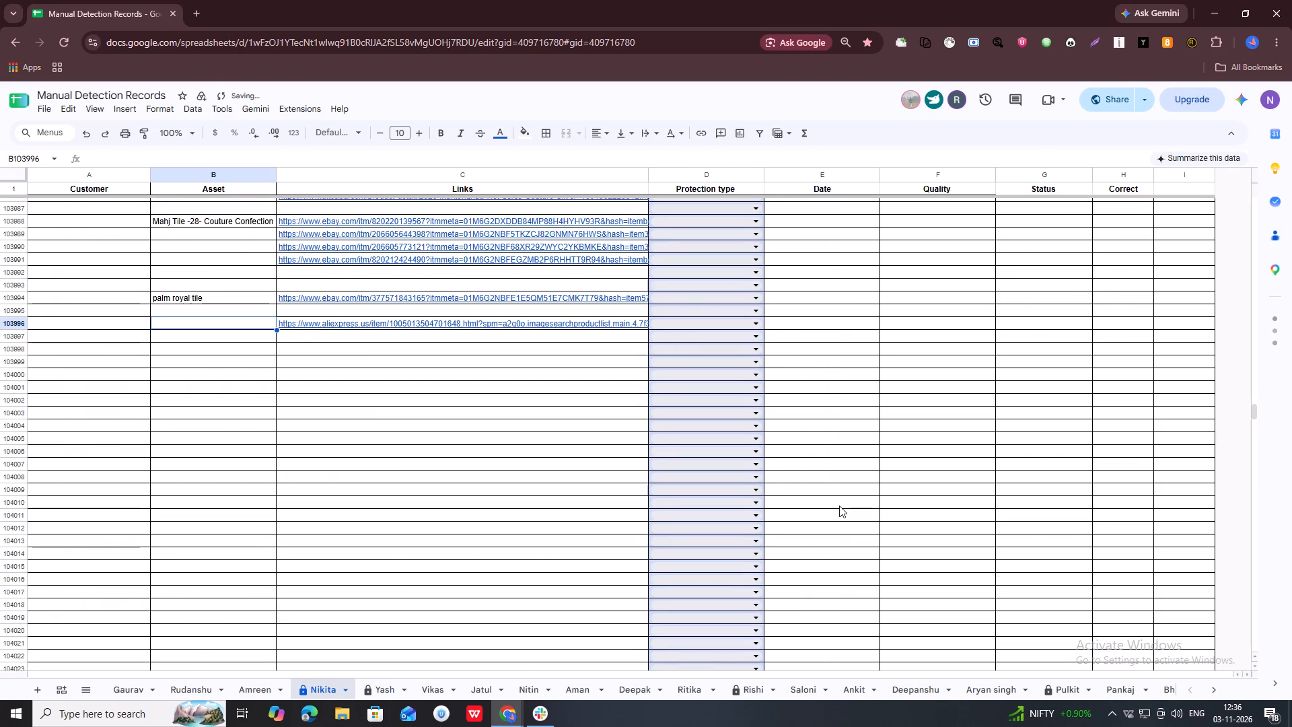
Enter "coral Mahj Tile -28- Coral and Coast Tiles" as the asset beside the AliExpress link, copying the full asset name from the incident.
type("coral am")
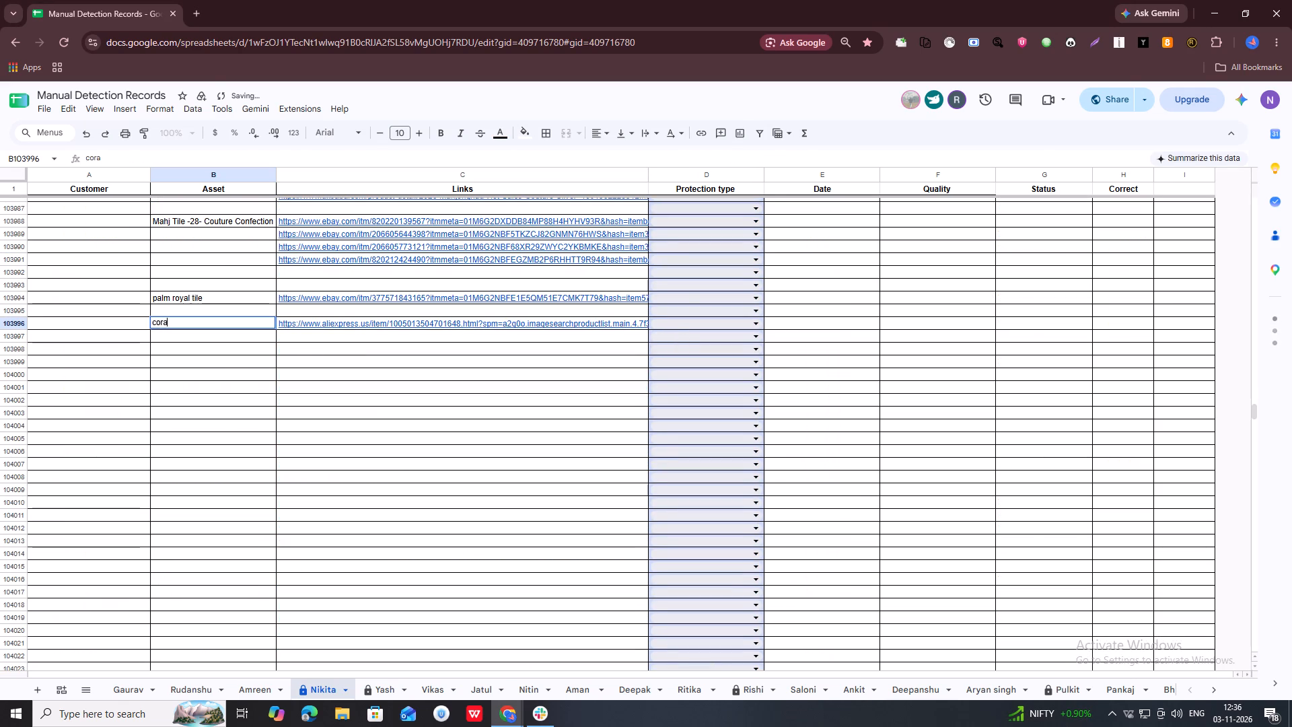
key("BackSpace")
key("BackSpace")
key("BackSpace")
key("alt+Tab")
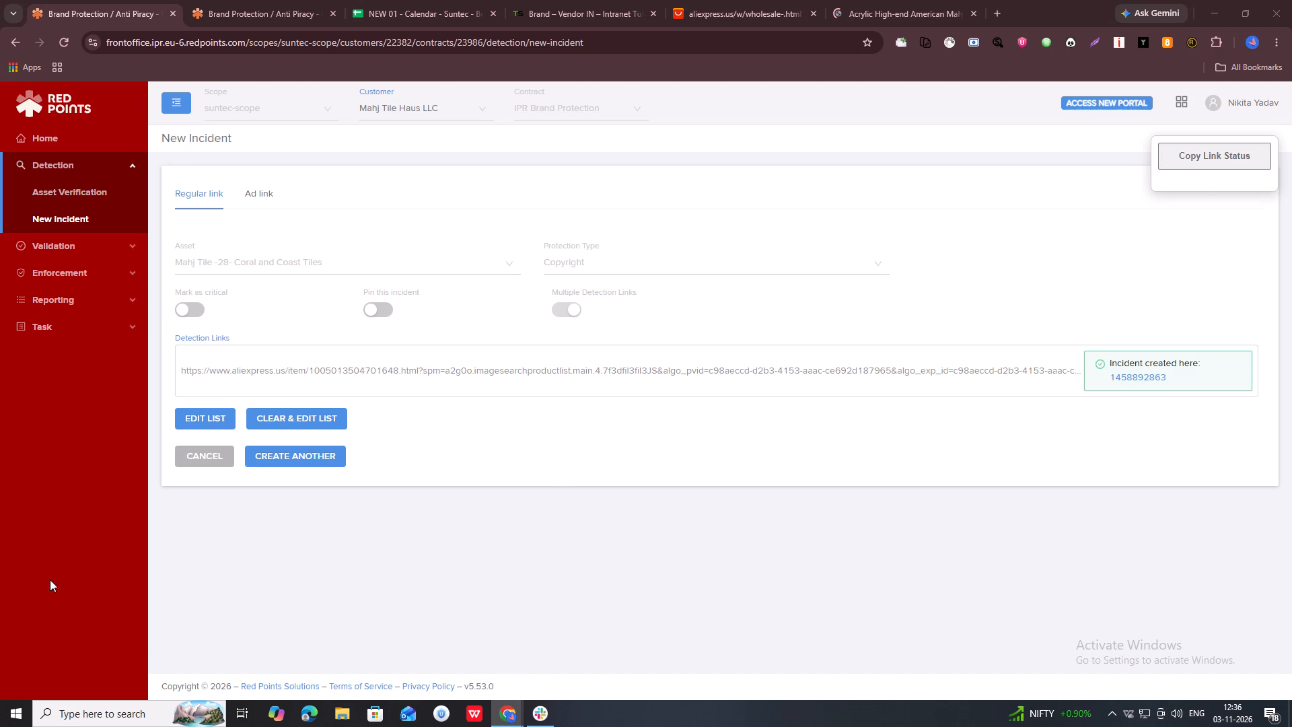
left_click(293, 260, "alt")
key("alt+Tab")
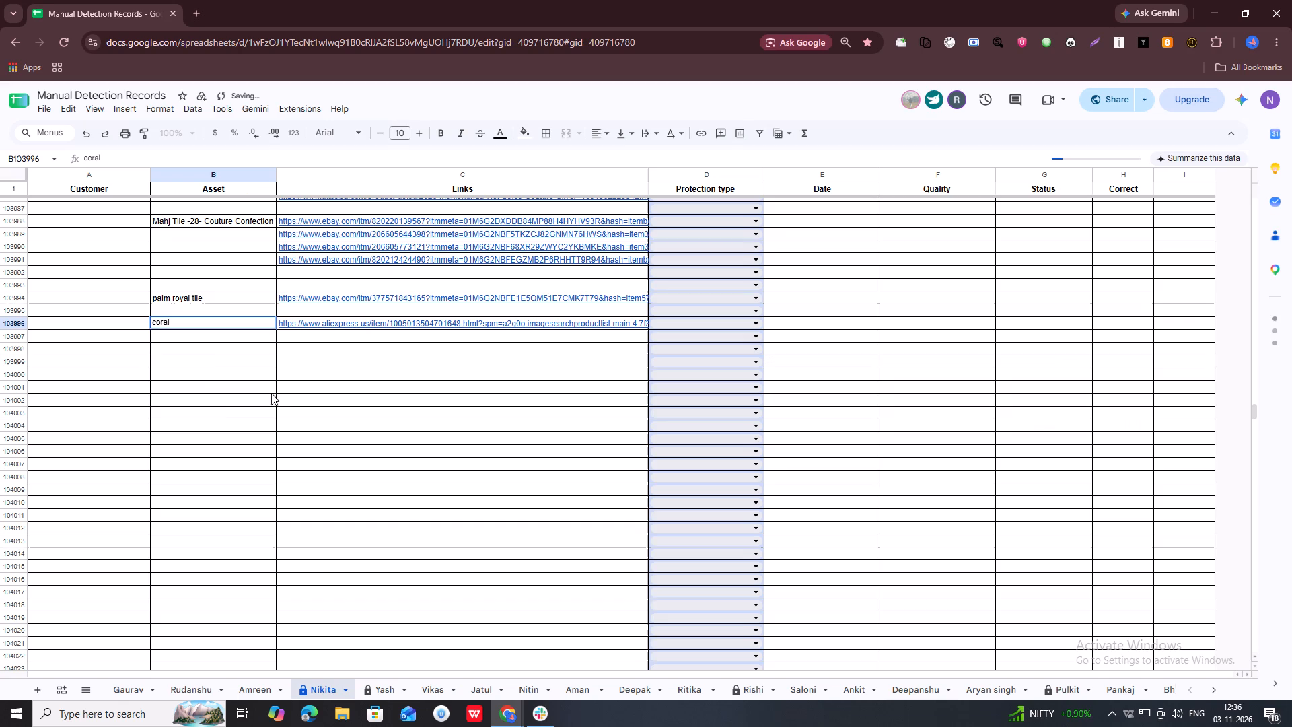
key("ctrl+v")
left_click(492, 376)
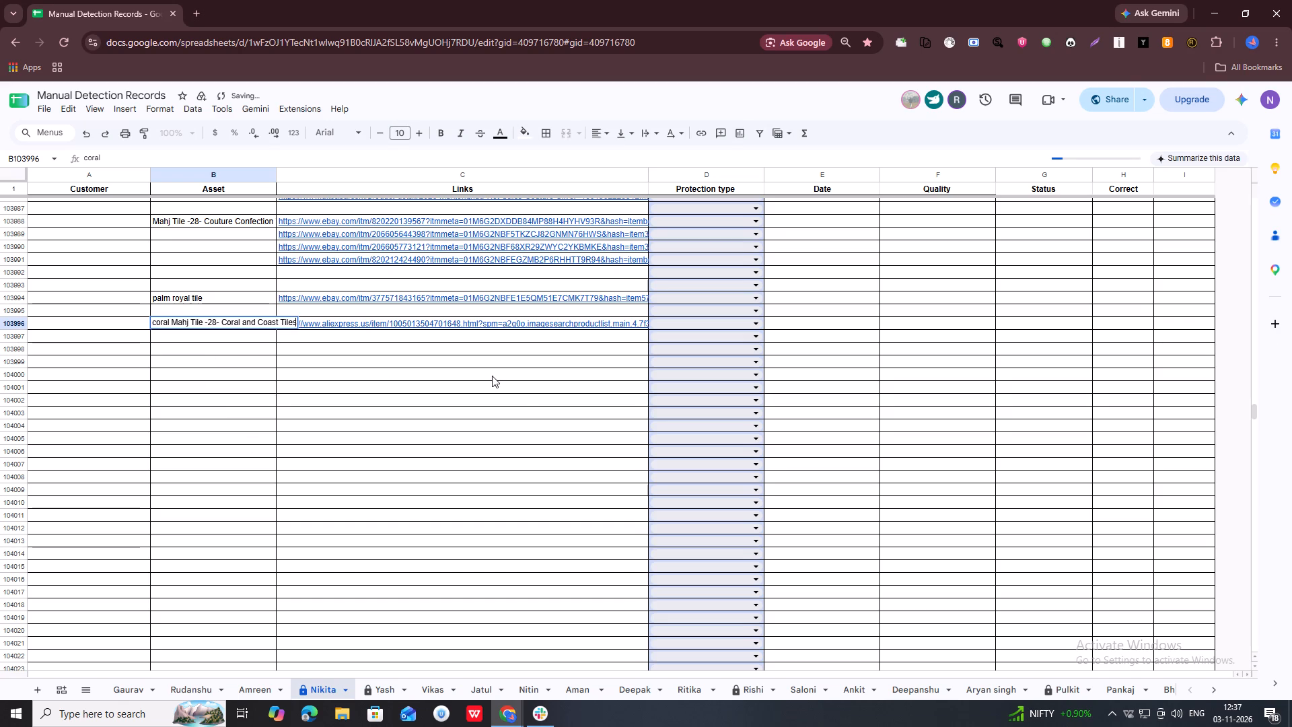
Set the AliExpress row's protection type to Copyright and return to the New Incident page.
left_click(715, 322)
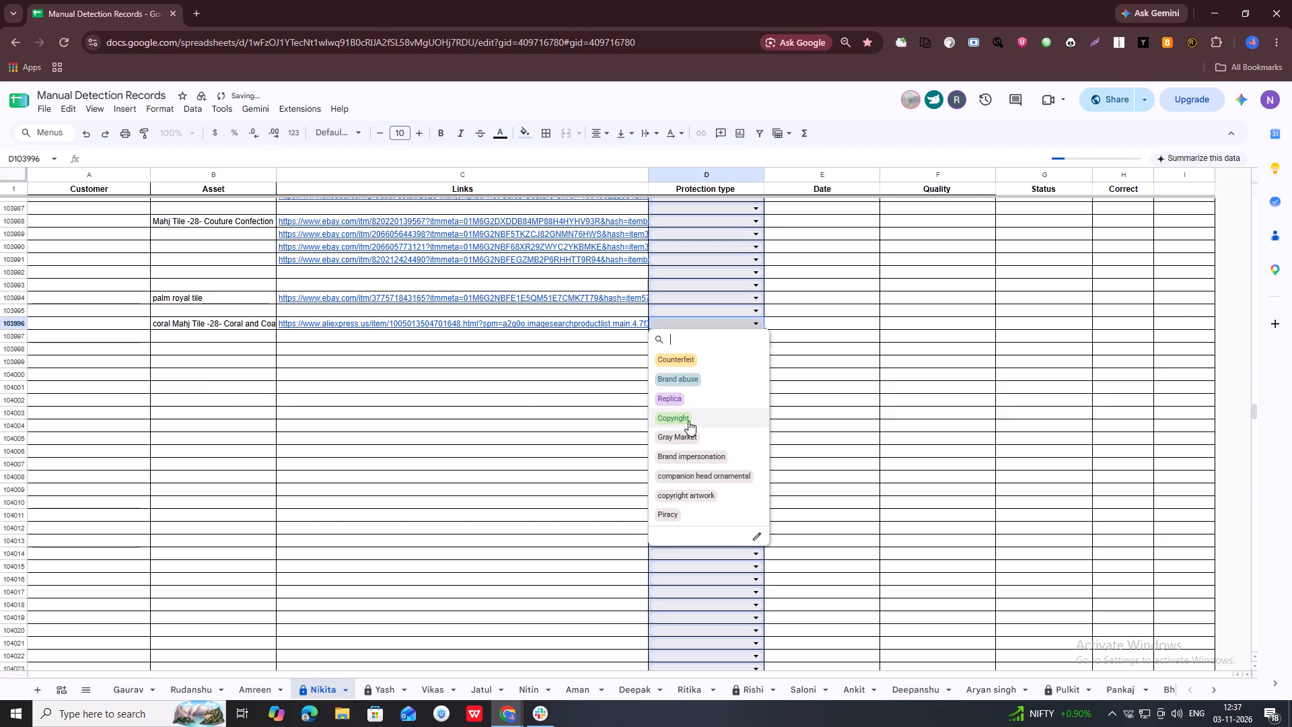
left_click(672, 422)
key("alt+Tab")
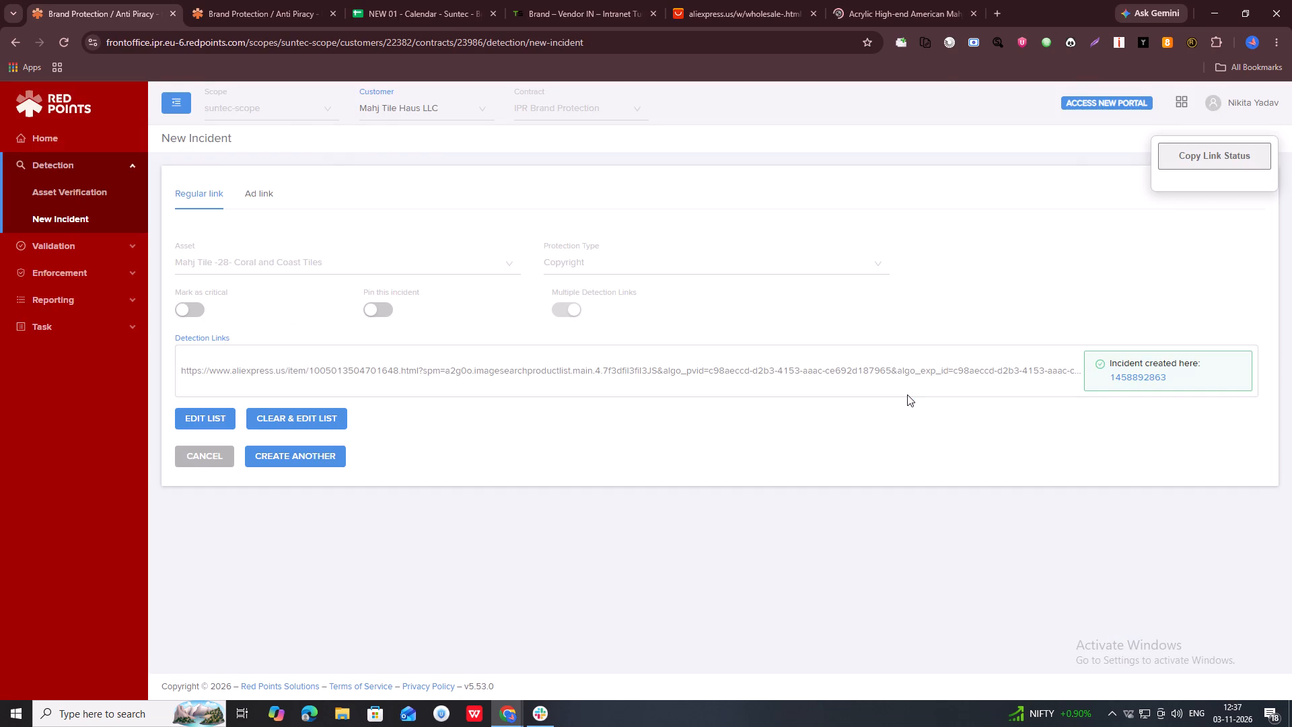
In Manual Detection Records, enter the date 11/3/2026 in the AliExpress link's row.
key("alt+Tab")
left_click(799, 328)
key("ctrl+semicolon")
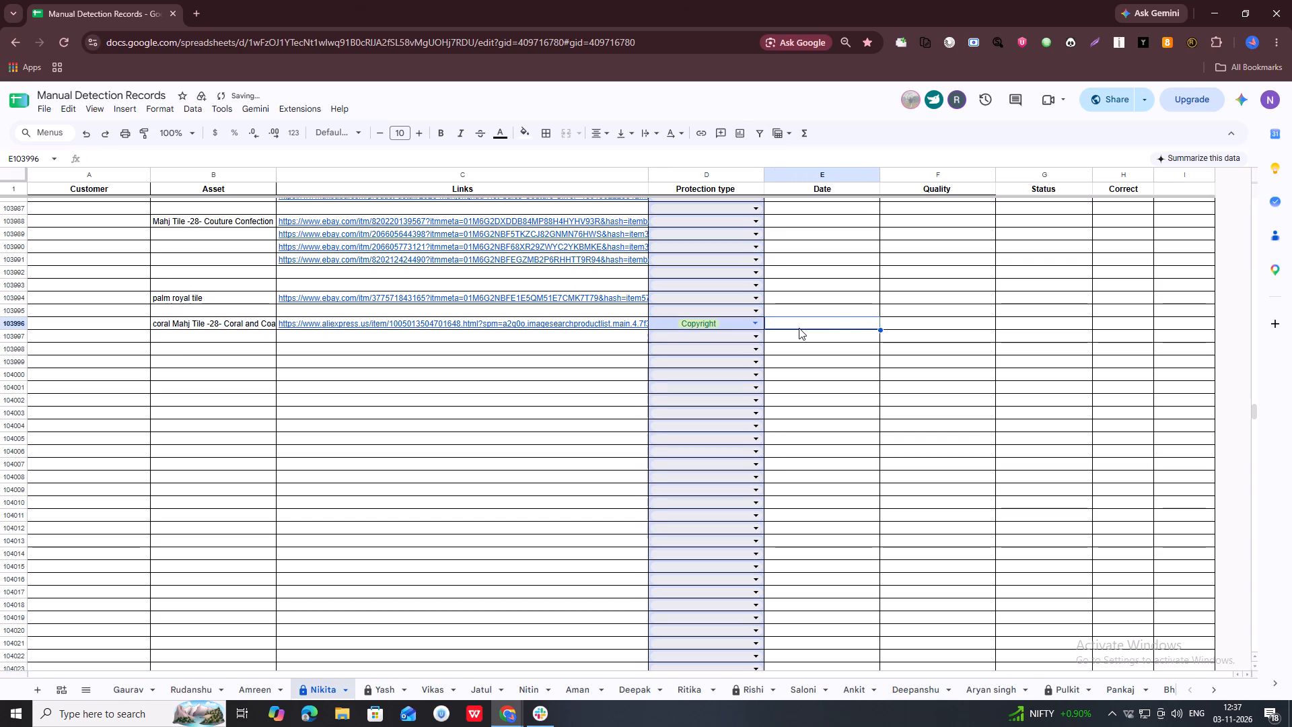
key("Right")
key("Right")
key("alt+Tab")
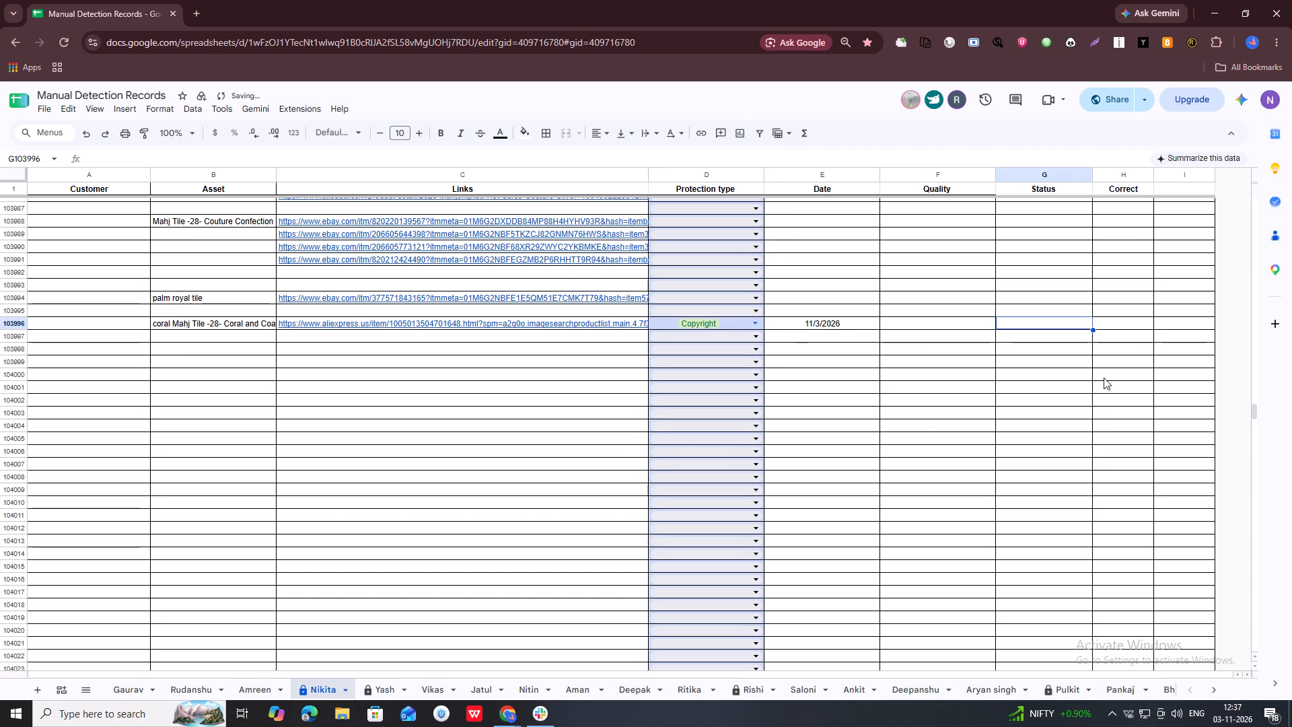
key("alt+Tab")
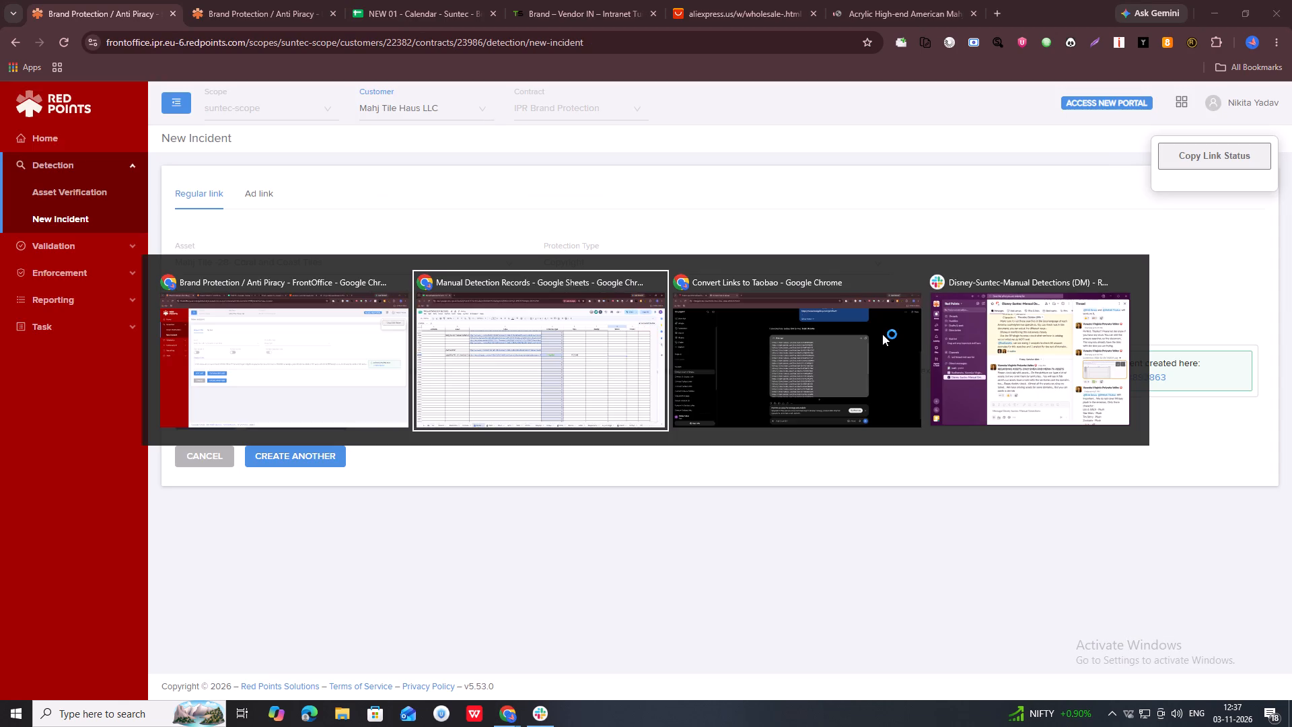
left_click(345, 347, "alt")
left_click_drag(1106, 378, 1210, 372)
key("ctrl+c")
key("ctrl+c")
key("ctrl+c")
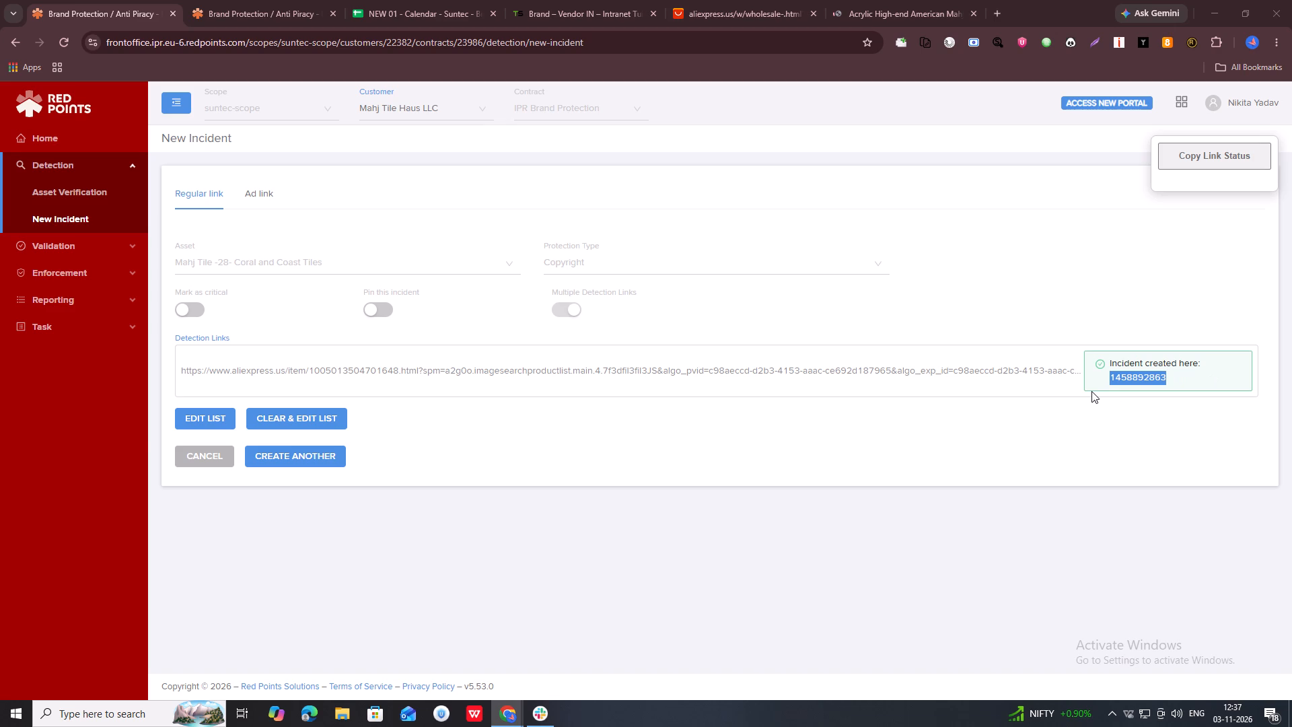
key("alt+Tab")
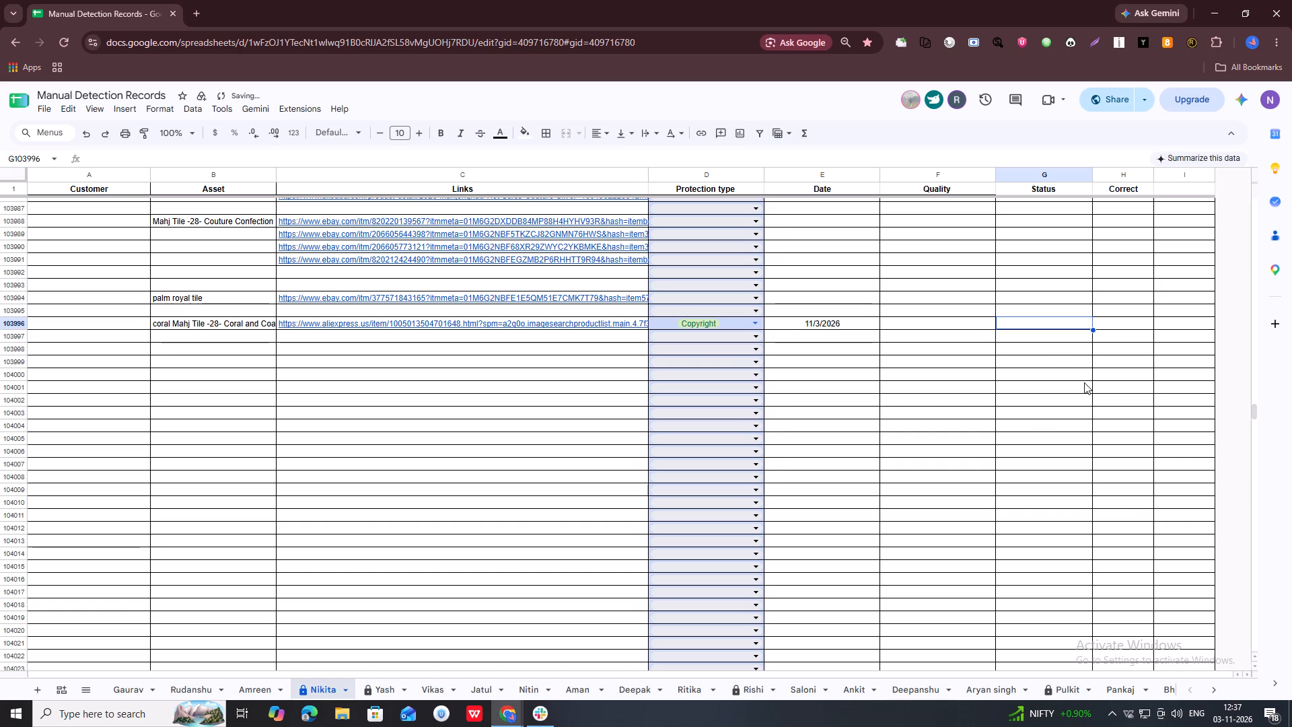
key("Right")
key("ctrl+v")
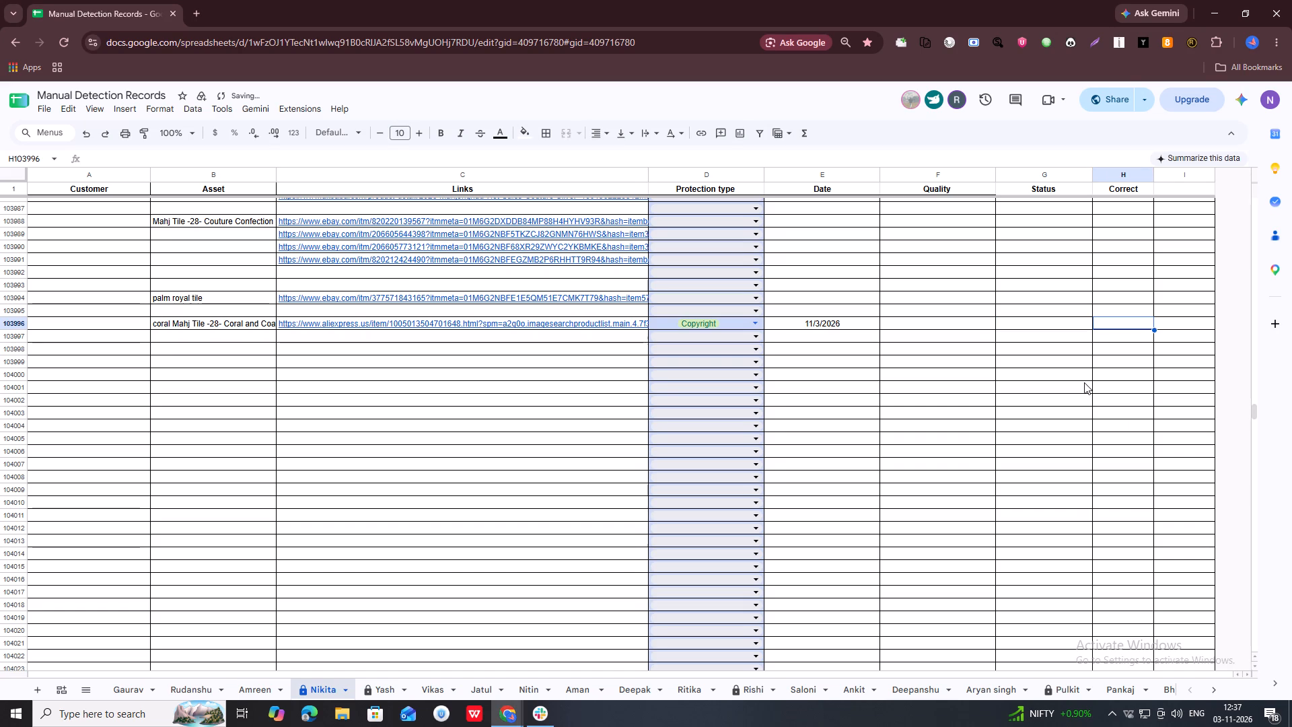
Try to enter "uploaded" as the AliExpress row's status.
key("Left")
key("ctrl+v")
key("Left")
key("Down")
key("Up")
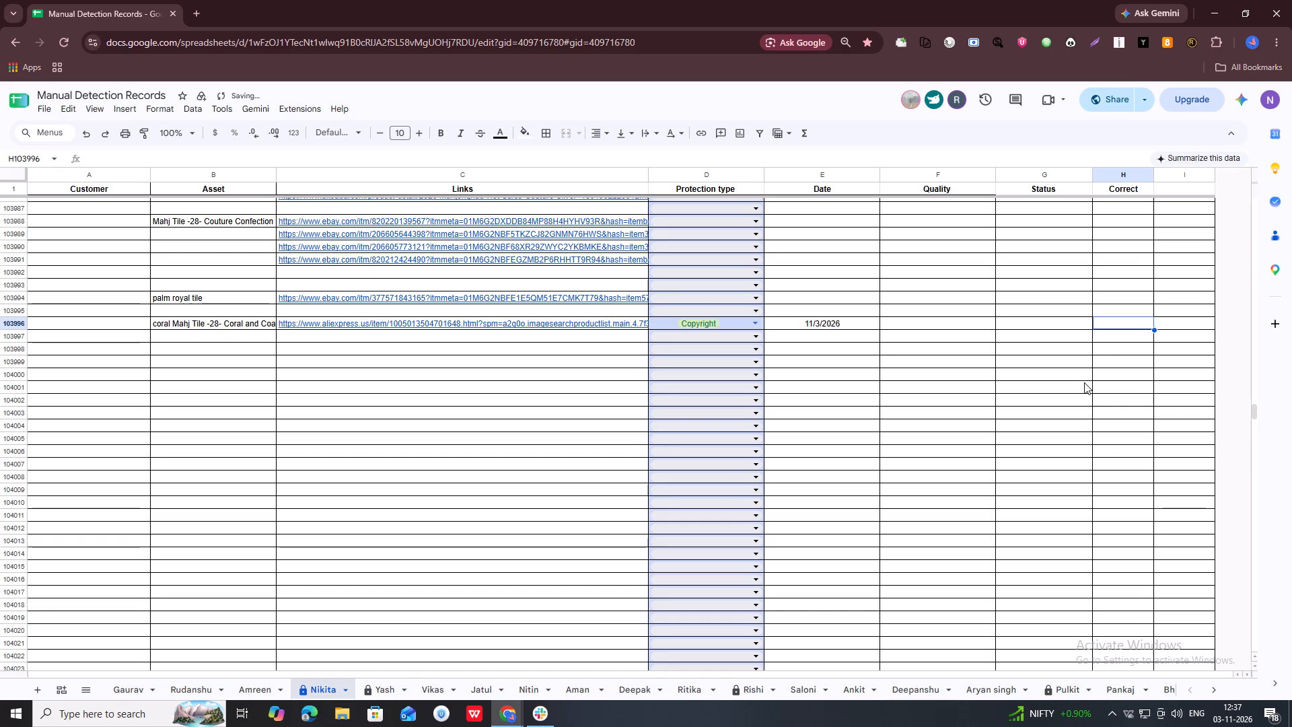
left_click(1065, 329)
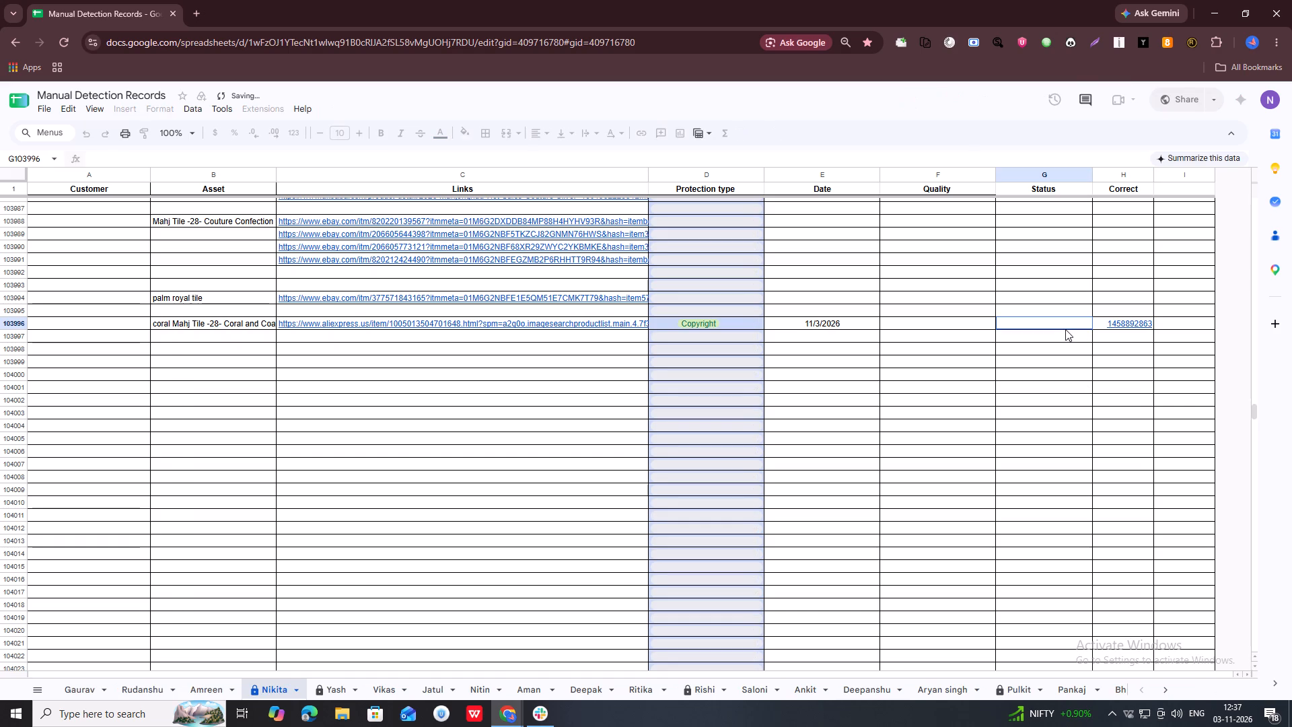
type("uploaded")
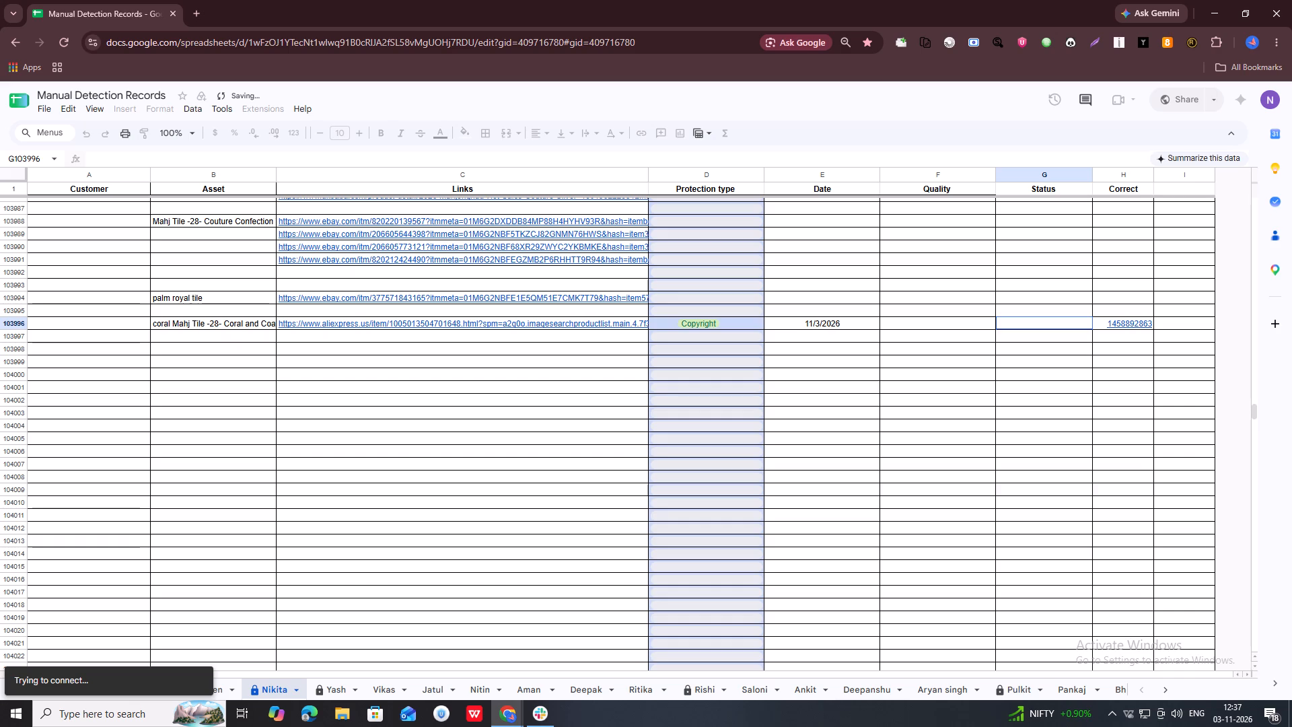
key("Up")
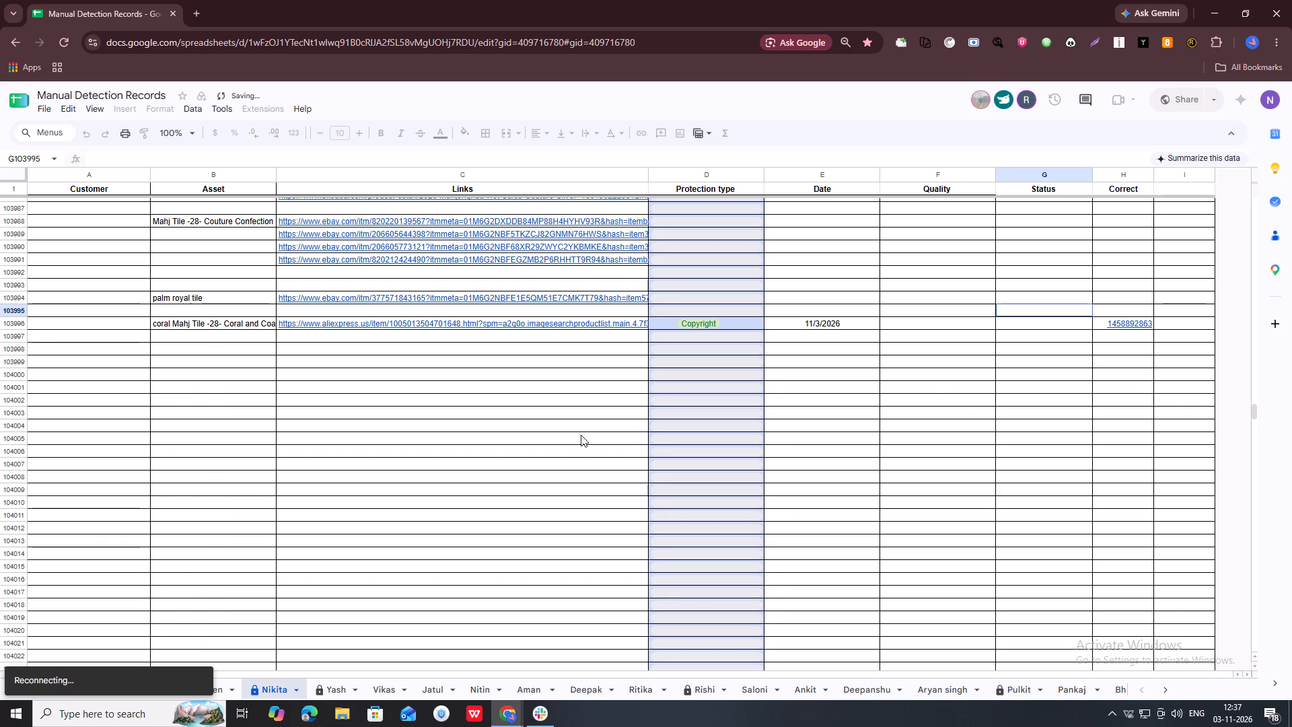
Enter "uploaded" in the Status cell of the AliExpress row, G103996.
scroll(957, 419, "up", 2)
left_click(951, 395)
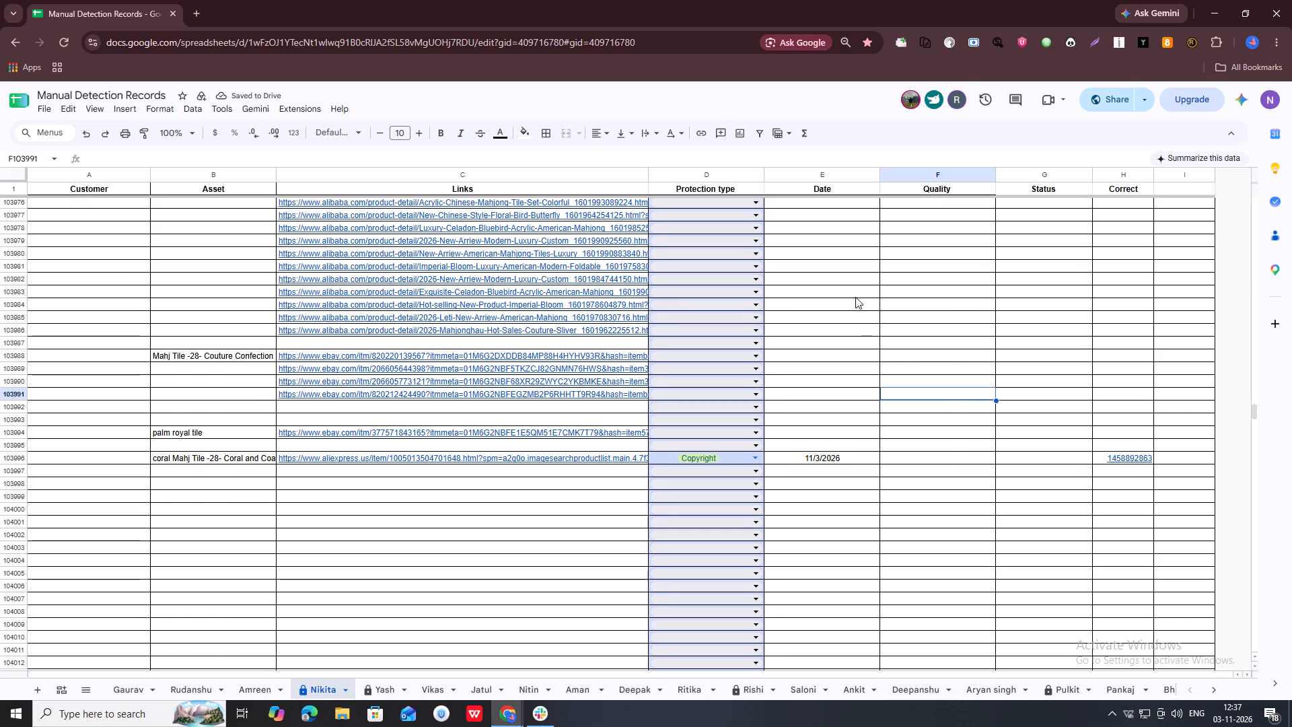
left_click_drag(850, 285, 931, 401)
left_click(1047, 457)
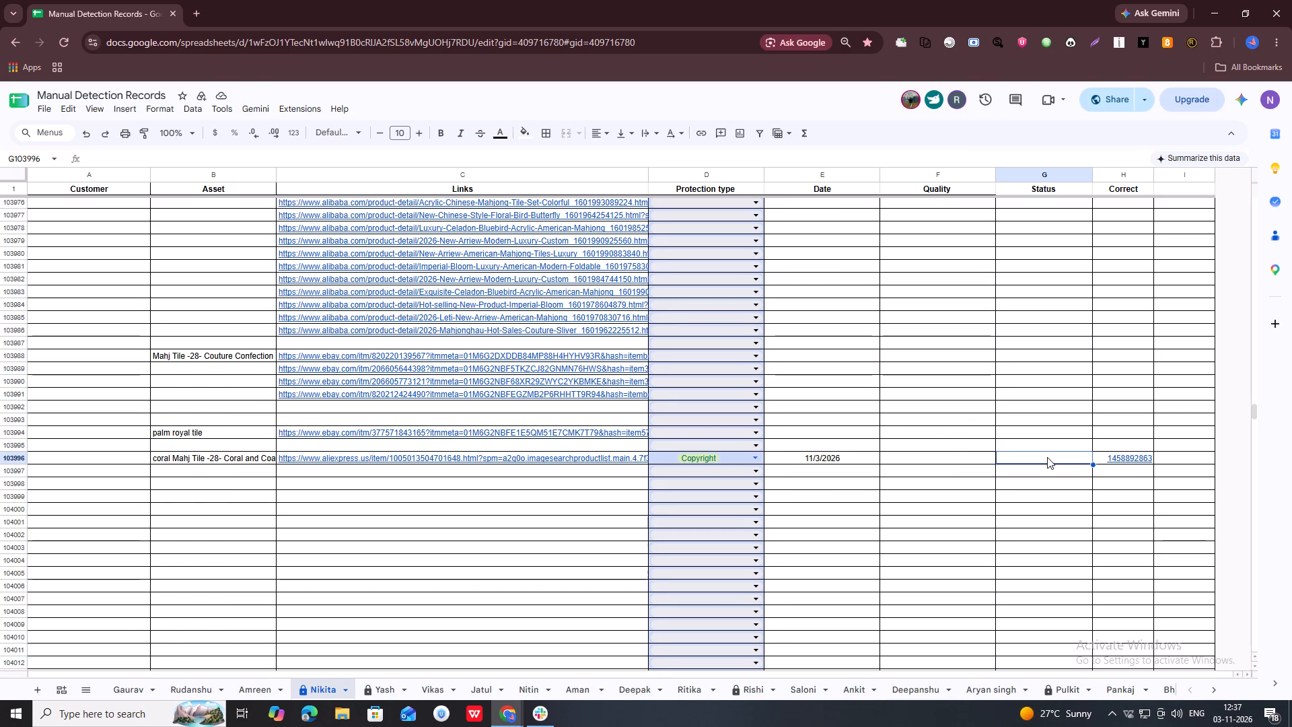
type("uploaded")
key("Left")
key("Left")
Back in the New Incident form, clear the submitted detection link and reopen the list for editing.
key("alt+Tab")
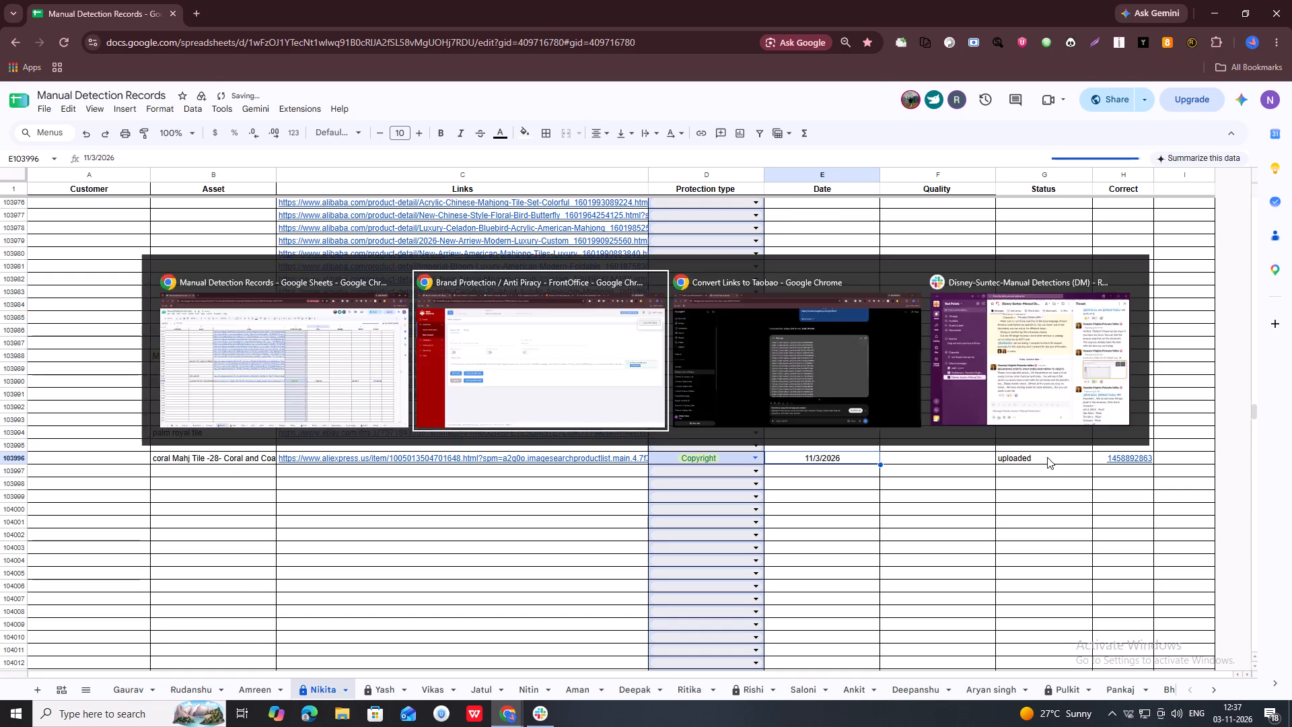
left_click(287, 421)
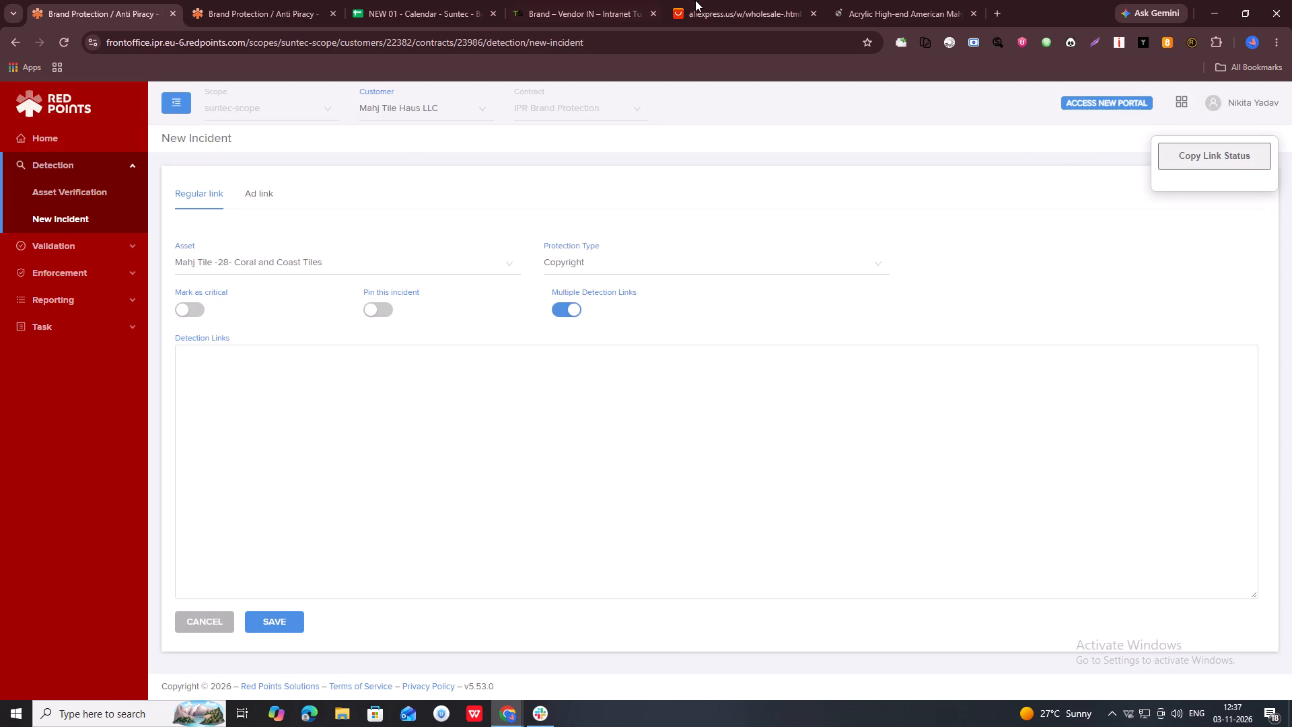
Examine the AliExpress image search results for mahjong sets that copy the customer's tile designs.
left_click(695, 0)
scroll(969, 371, "down", 6)
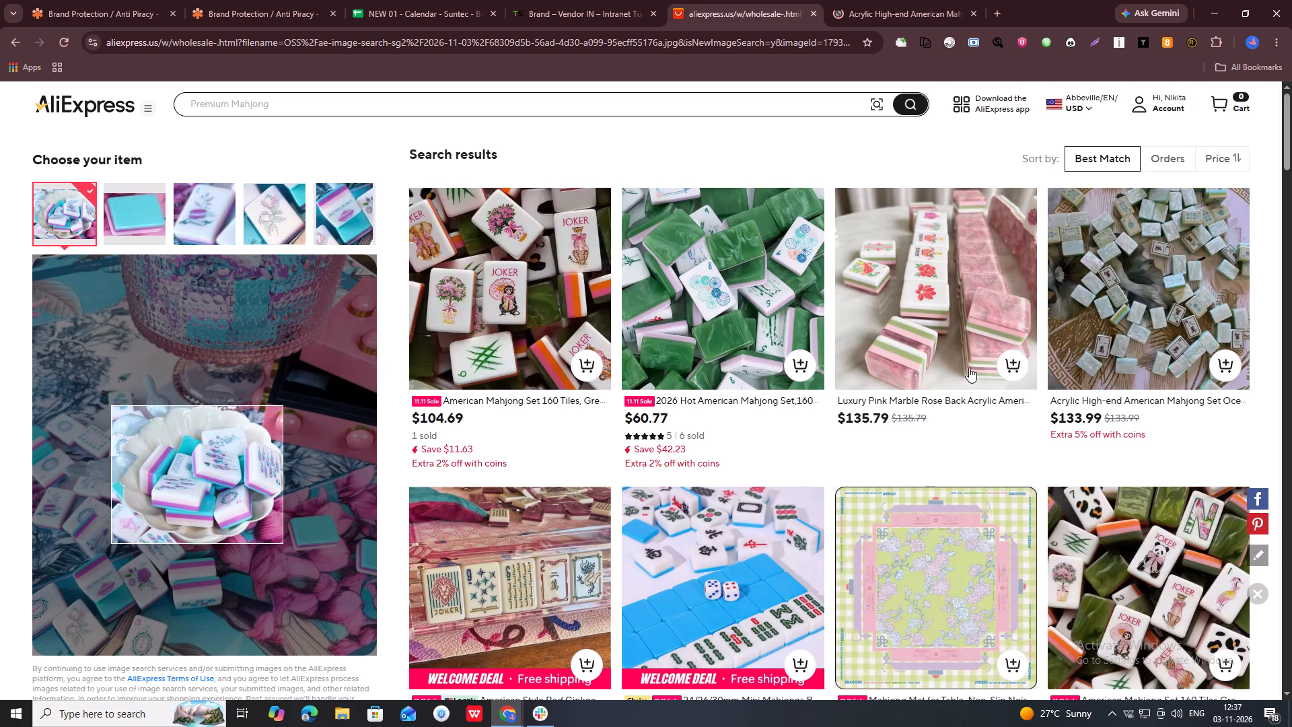
scroll(973, 543, "down", 6)
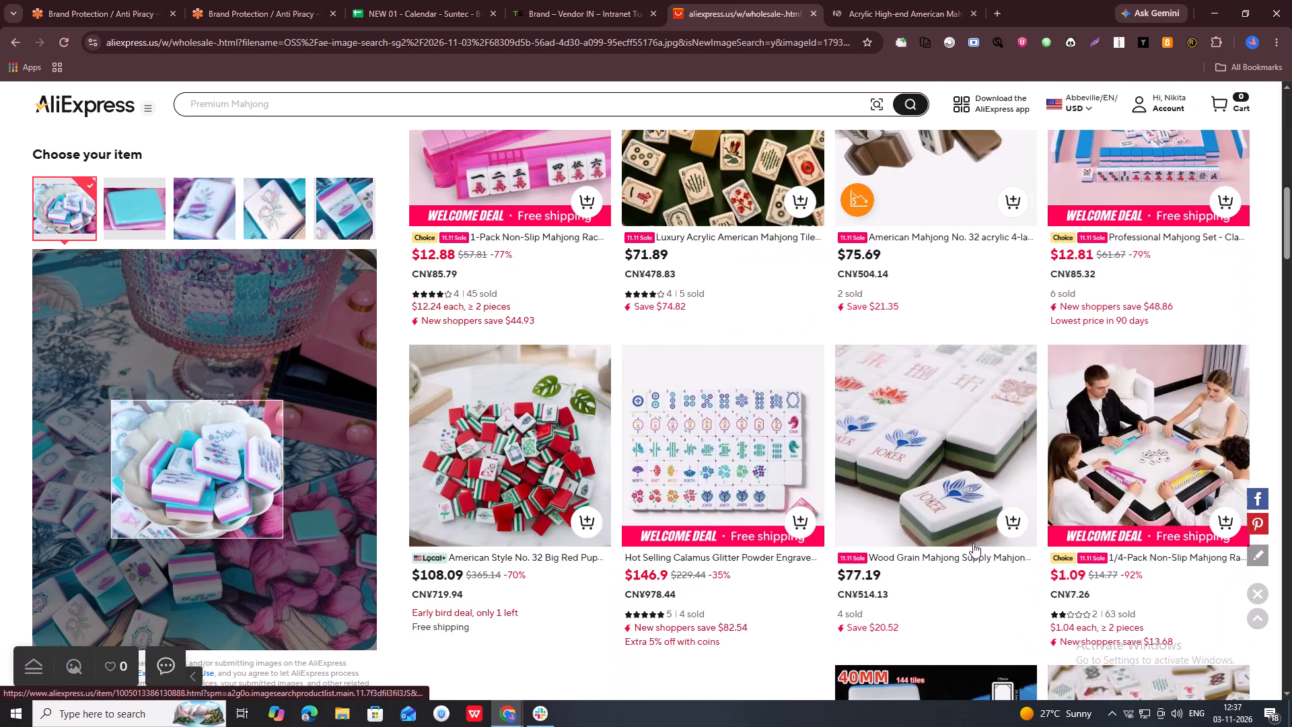
scroll(904, 575, "down", 8)
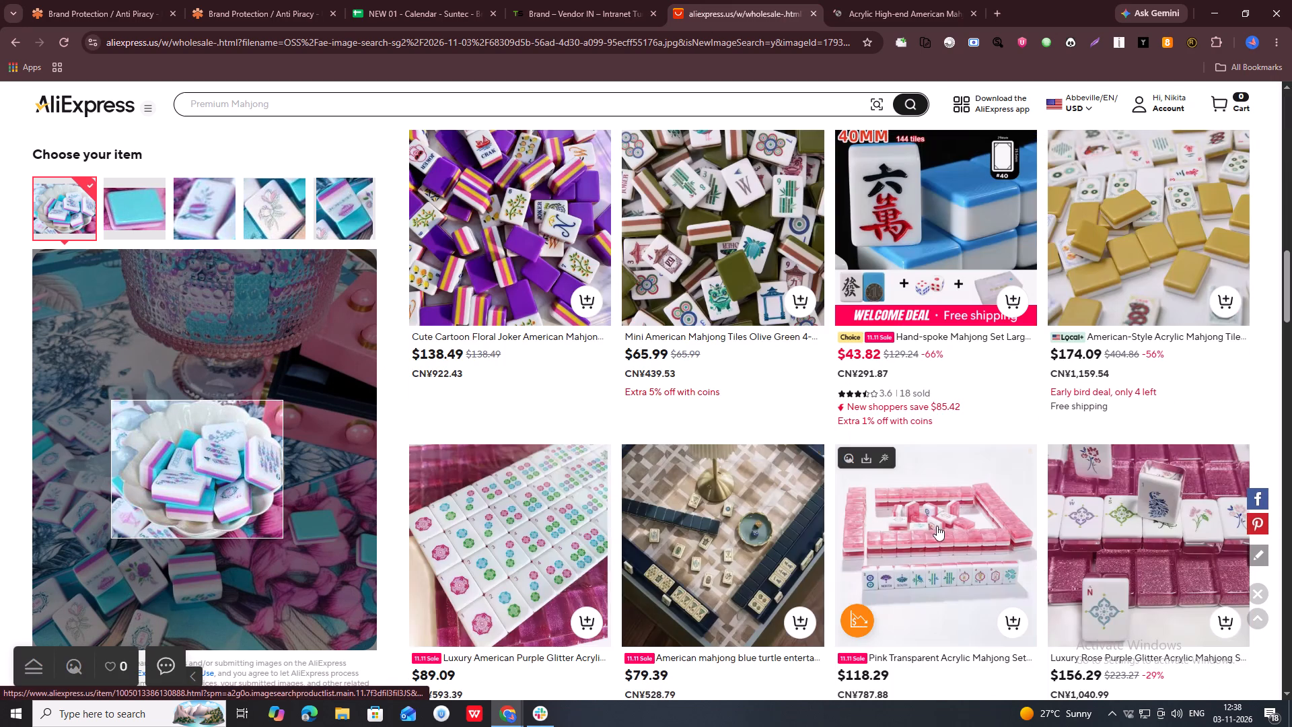
scroll(1001, 477, "down", 12)
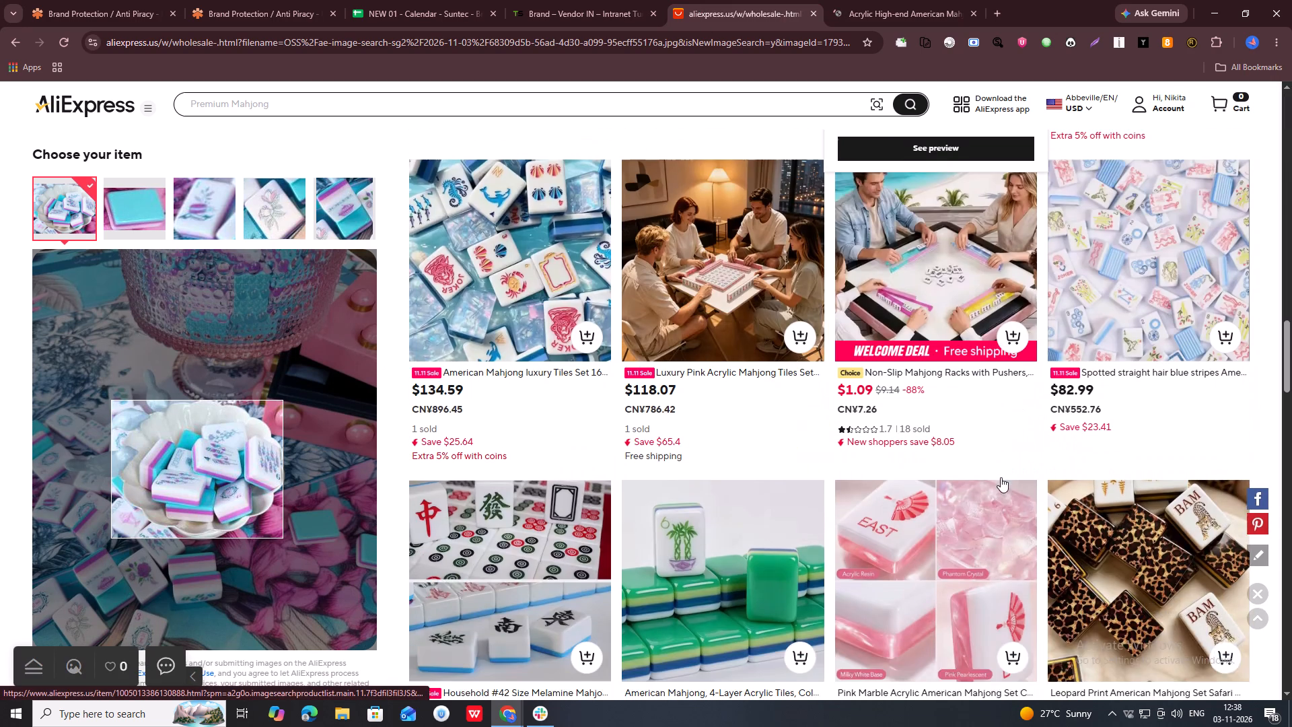
scroll(1044, 549, "down", 5)
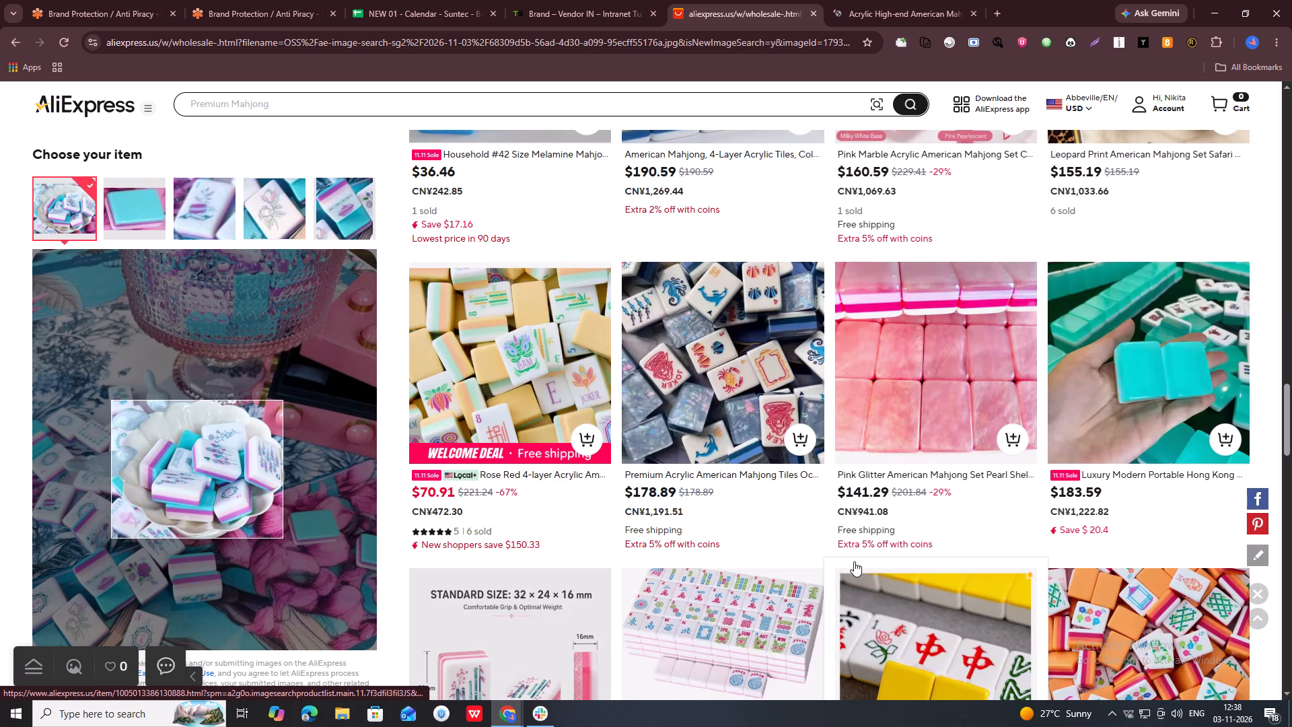
scroll(960, 479, "down", 7)
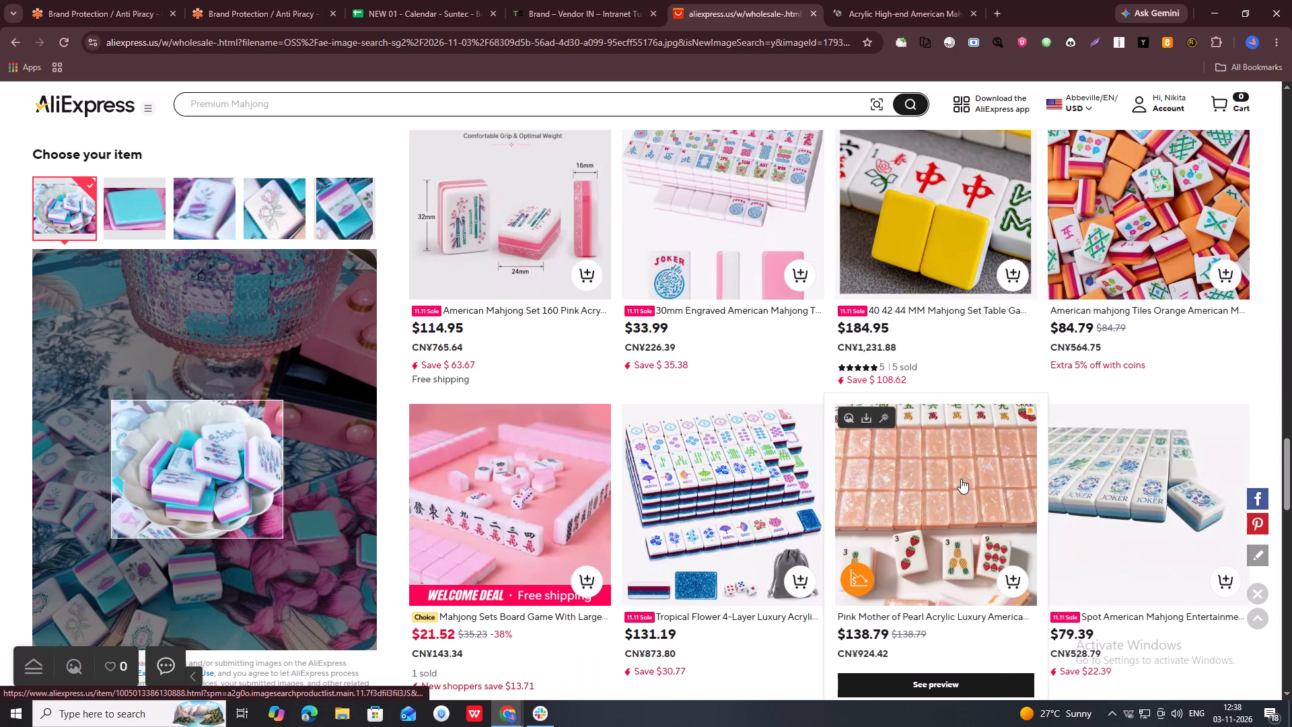
scroll(961, 479, "down", 7)
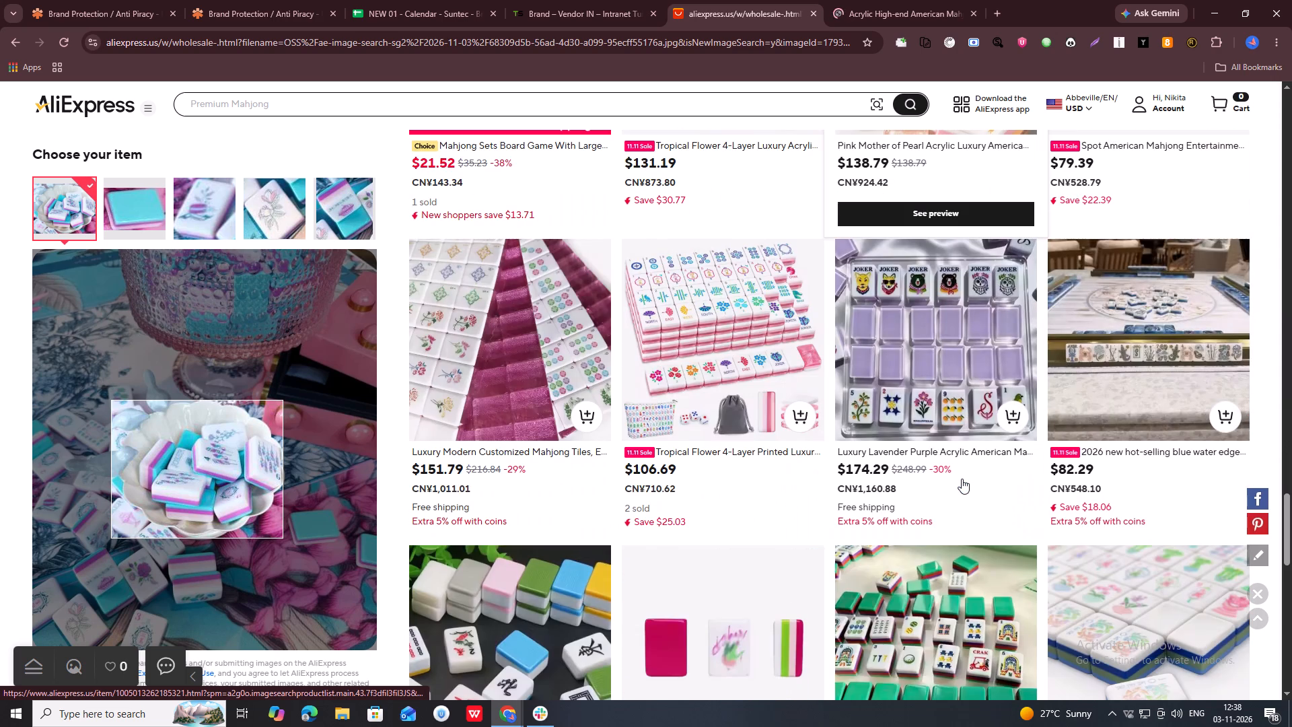
scroll(962, 479, "down", 7)
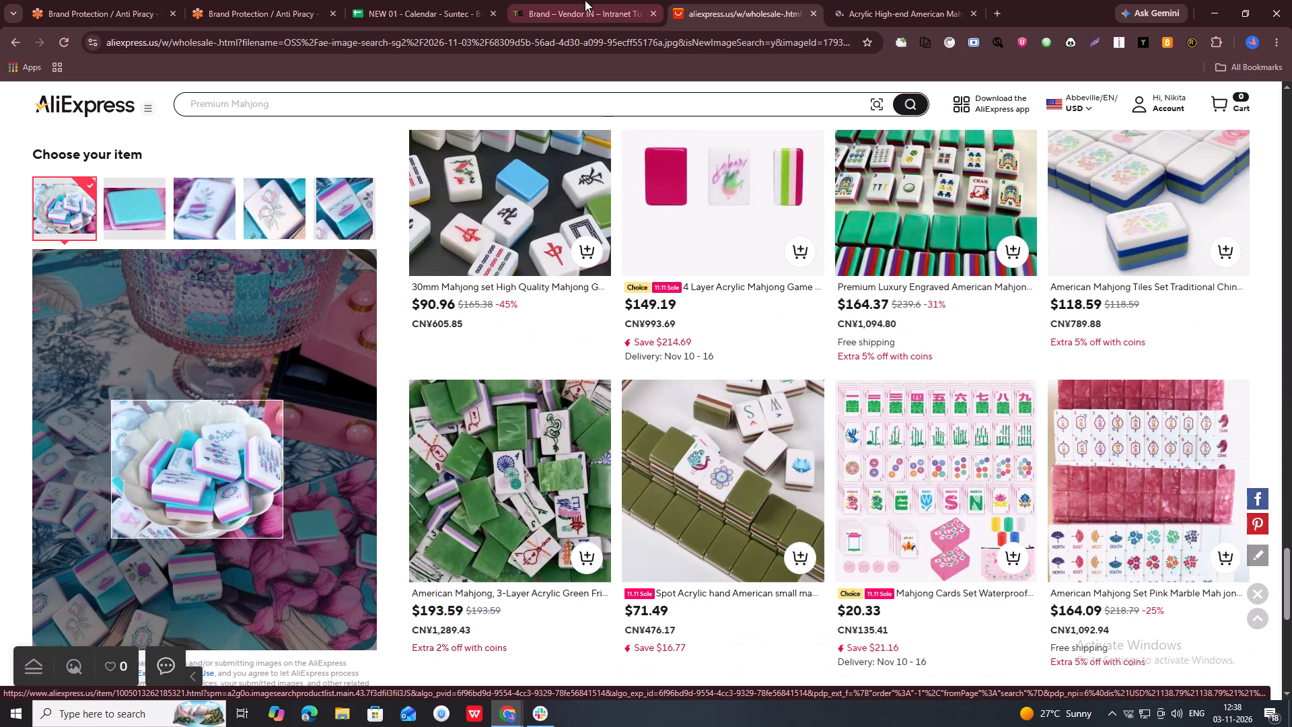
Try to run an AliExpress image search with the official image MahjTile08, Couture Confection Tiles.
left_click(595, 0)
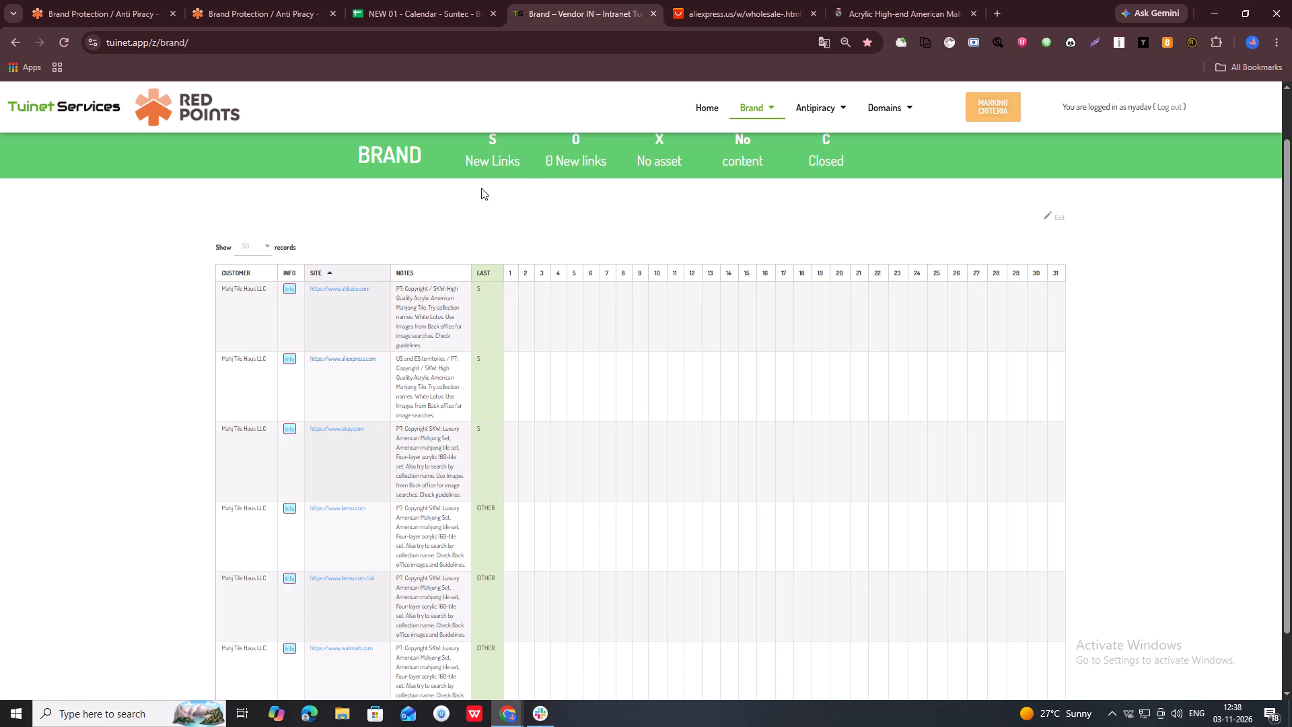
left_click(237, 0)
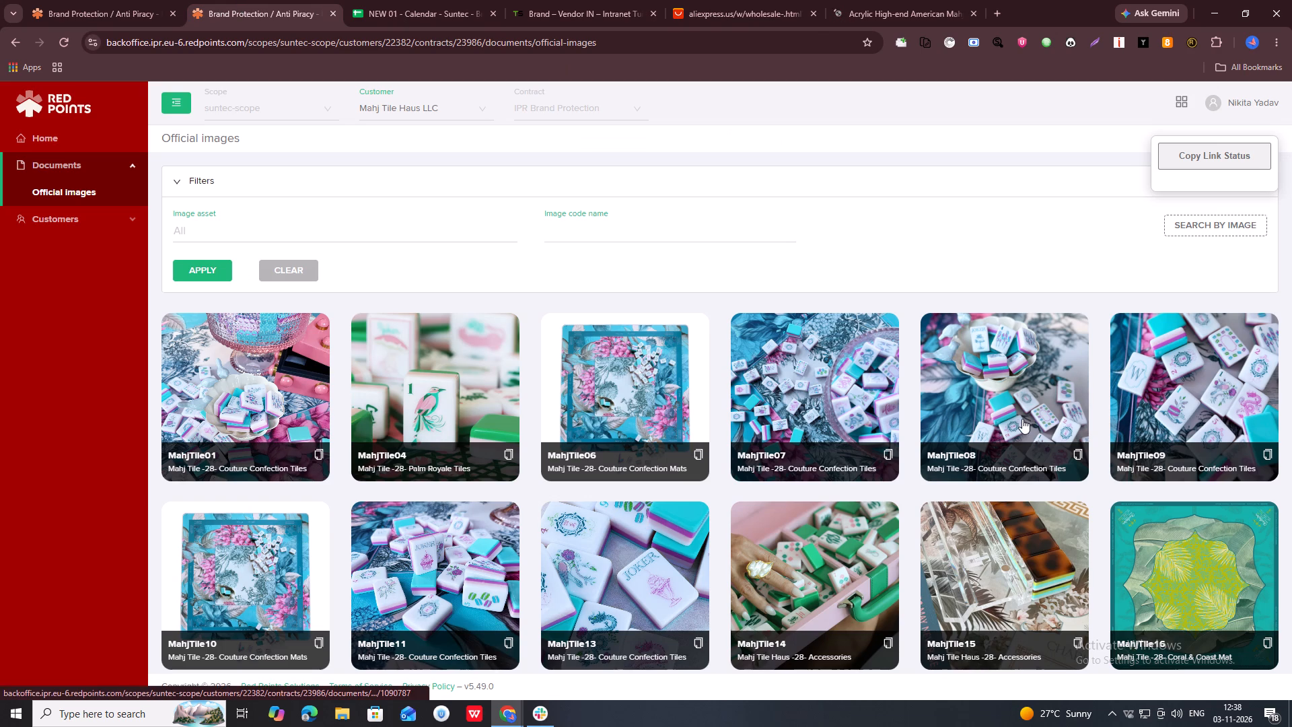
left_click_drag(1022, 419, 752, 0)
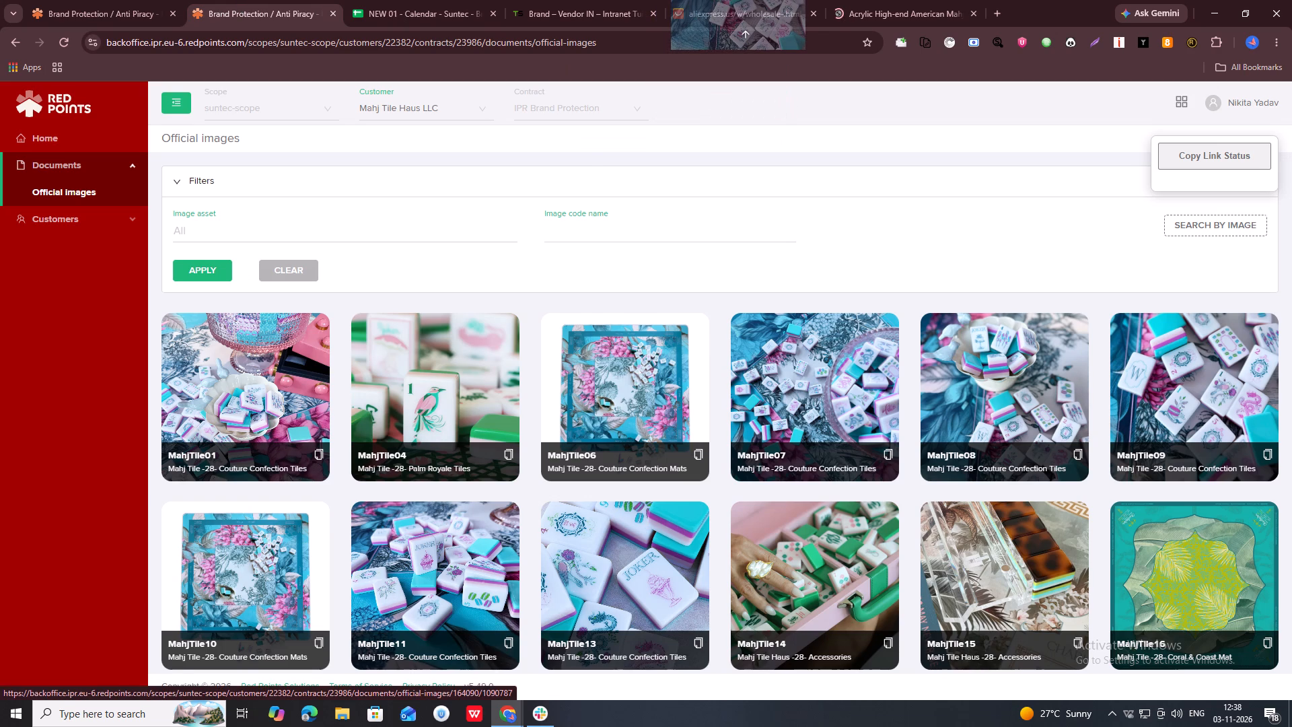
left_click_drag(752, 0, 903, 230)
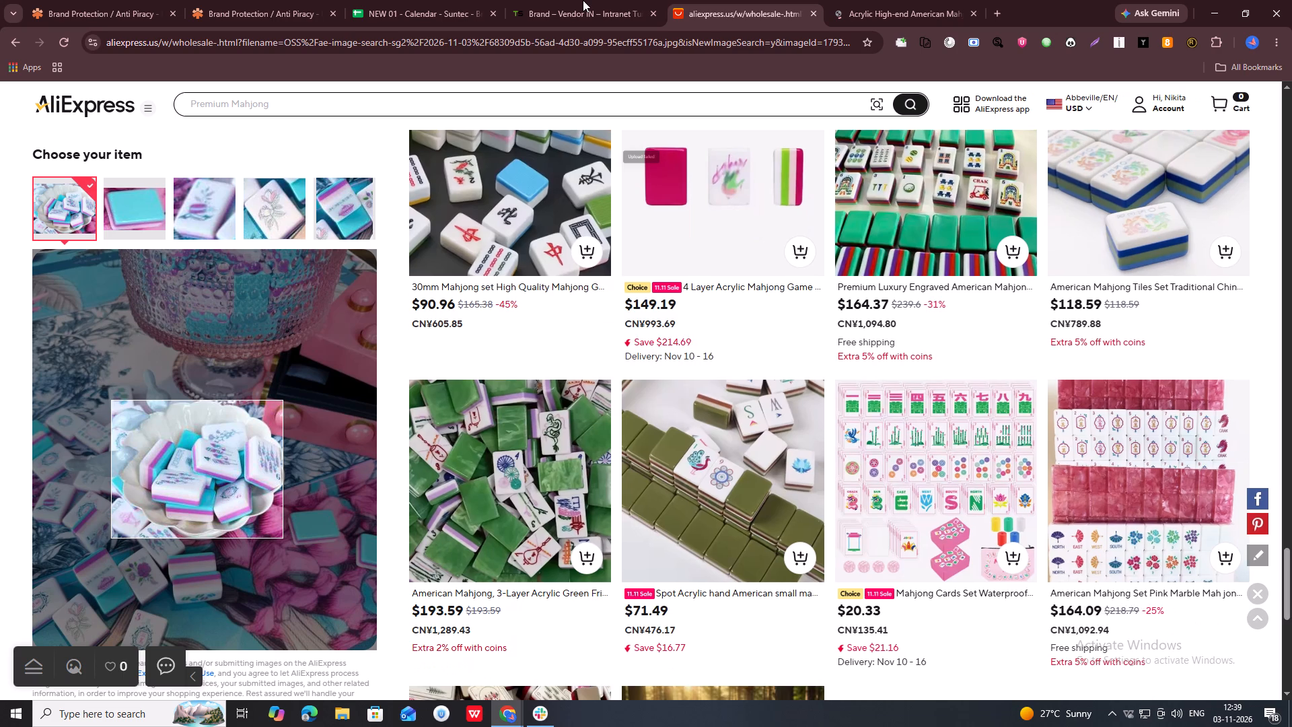
Recheck the AliExpress image search results from the bottom of the page back to the first listings for copied tile designs.
scroll(1018, 437, "up", 7)
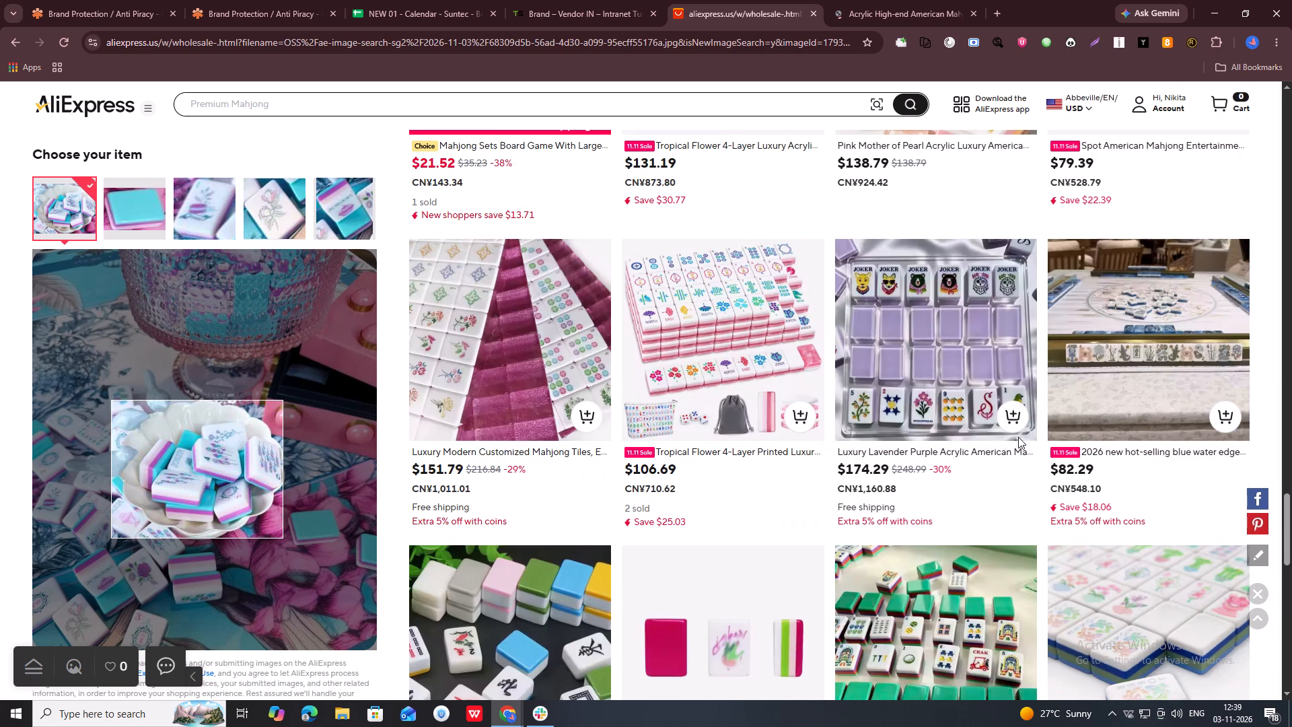
scroll(970, 403, "down", 6)
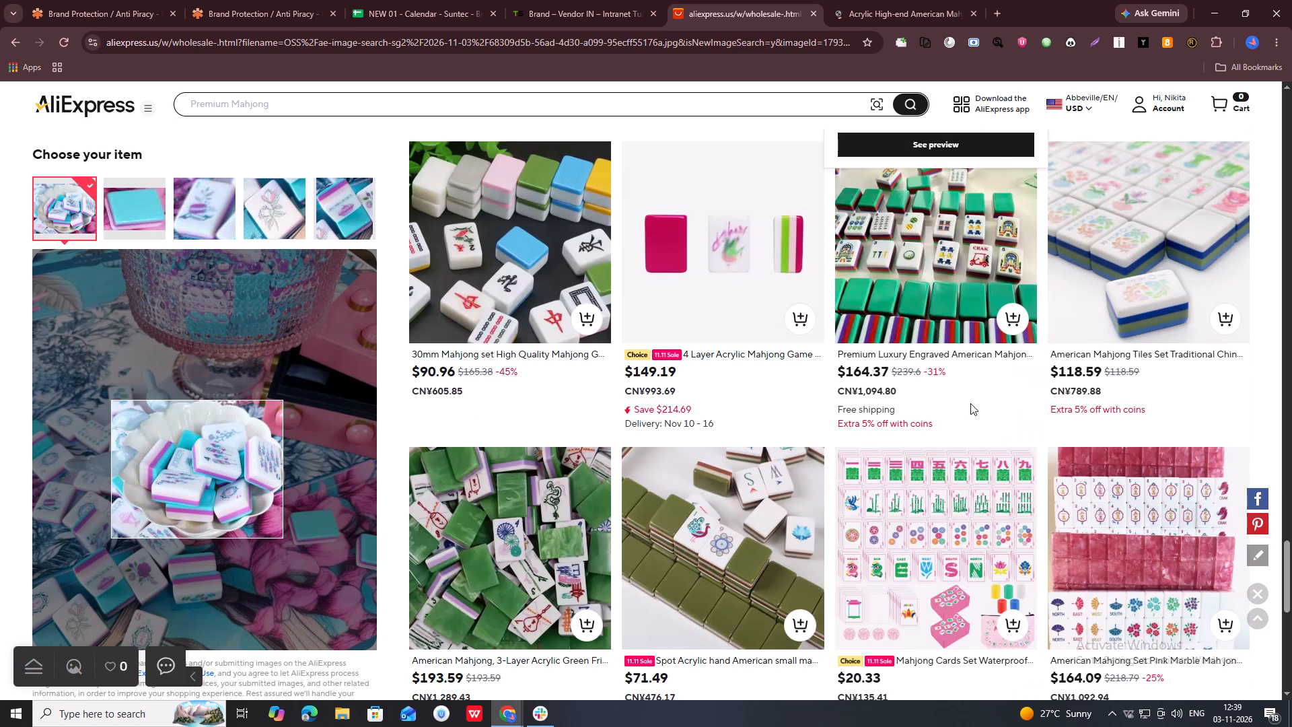
scroll(999, 450, "down", 6)
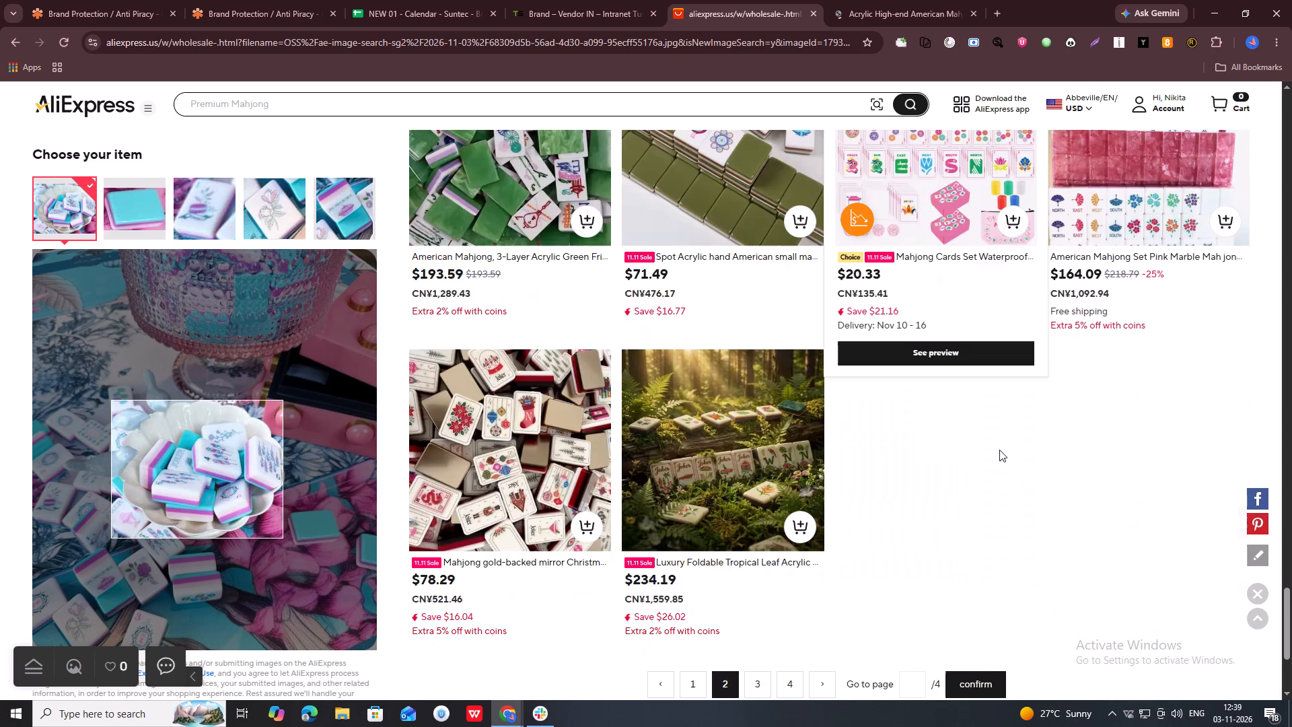
scroll(999, 450, "down", 5)
scroll(999, 450, "up", 7)
scroll(999, 450, "up", 14)
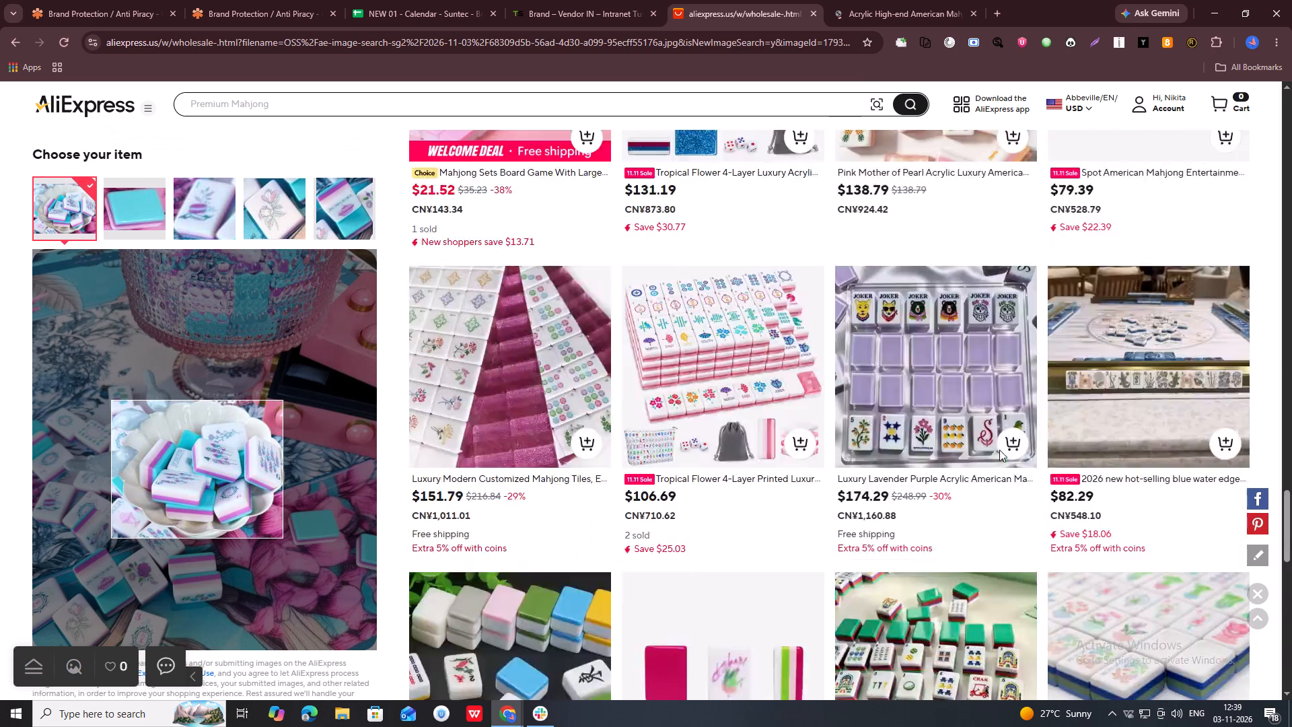
scroll(999, 450, "up", 18)
scroll(999, 450, "up", 17)
scroll(999, 450, "up", 16)
scroll(999, 450, "up", 7)
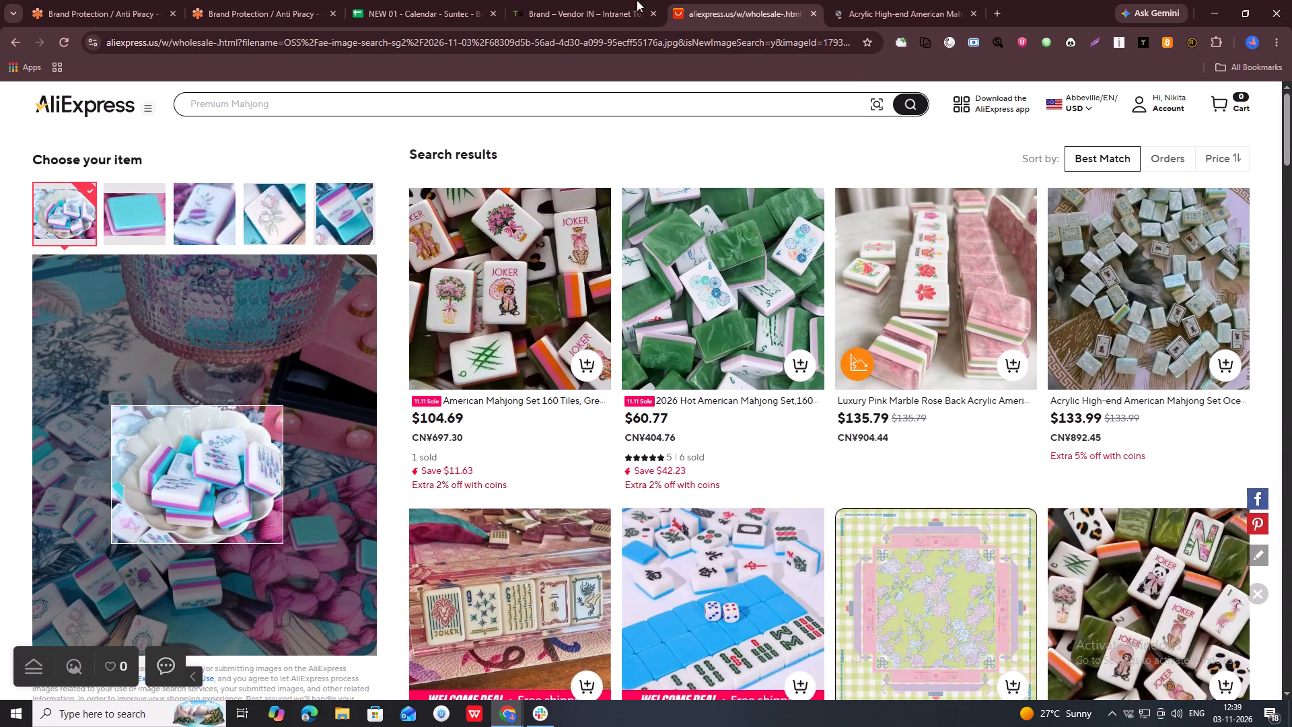
Switch to the already open Acrylic High-end American Mahjong listing.
left_click(565, 0)
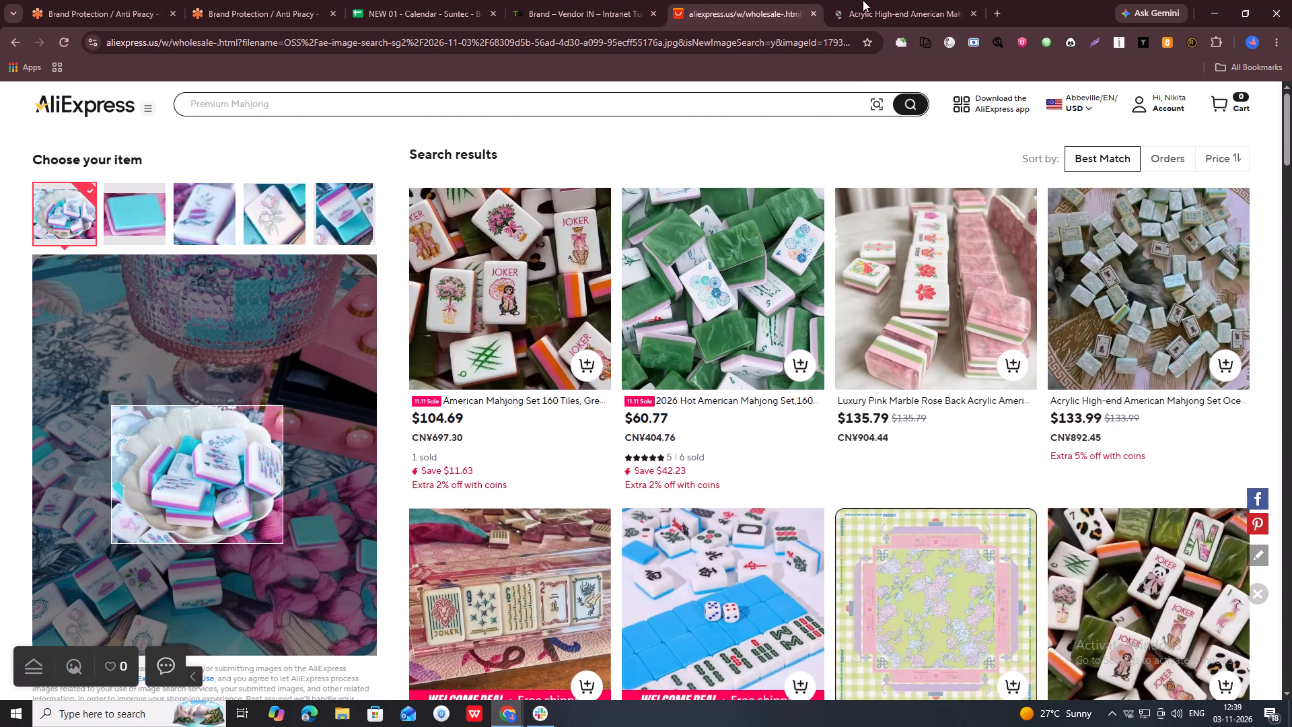
left_click(863, 0)
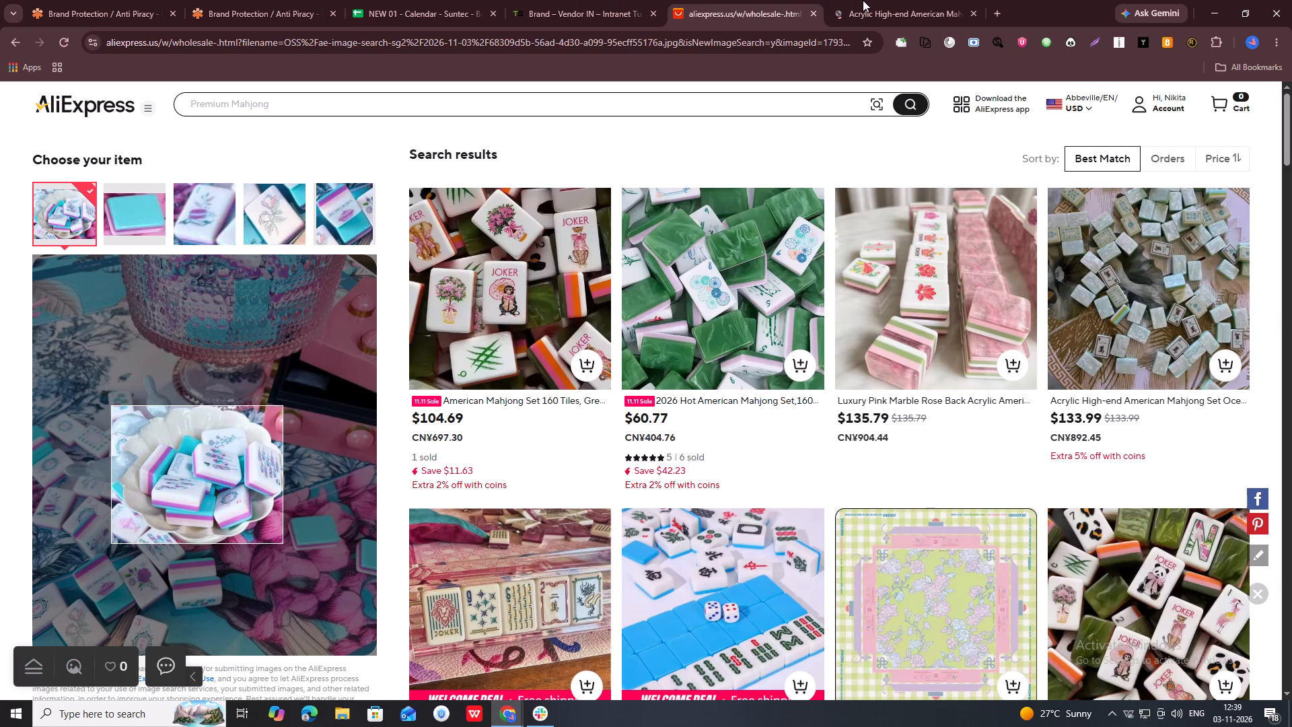
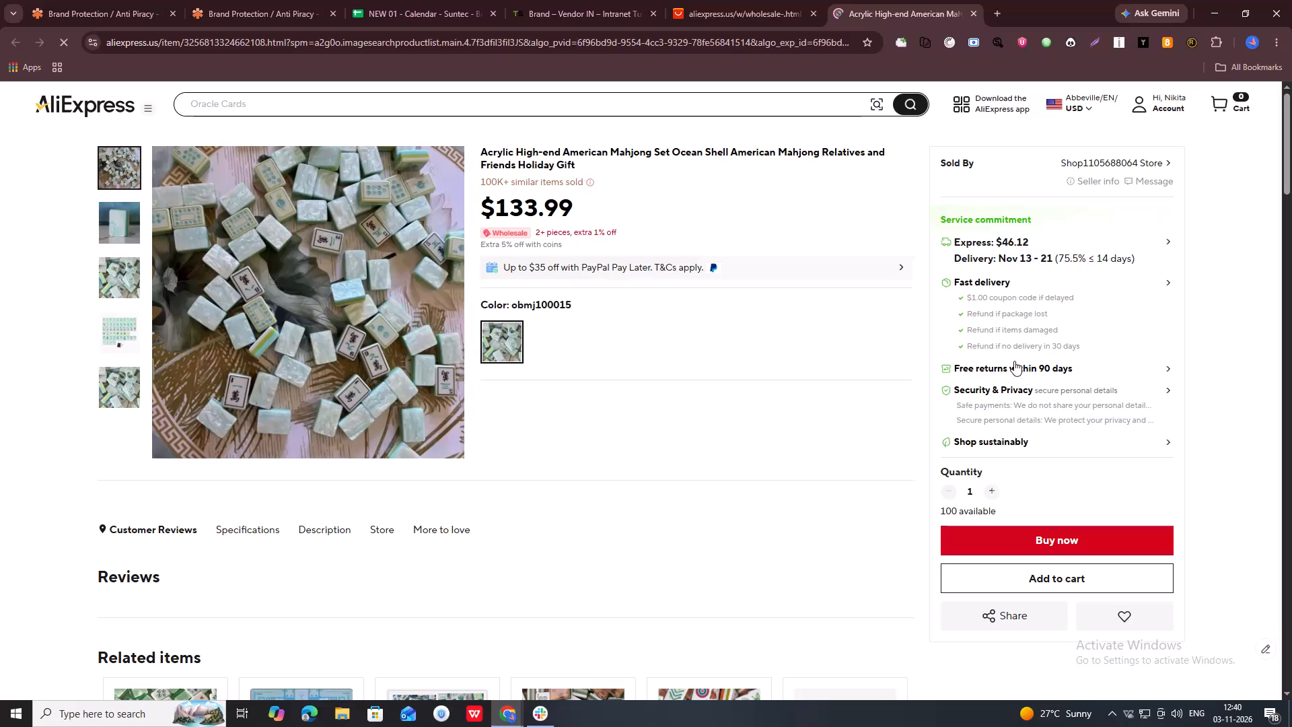
Close the Acrylic High-end American Mahjong listing and return to the New Incident form for Mahj Tile Haus LLC.
key("ctrl+w")
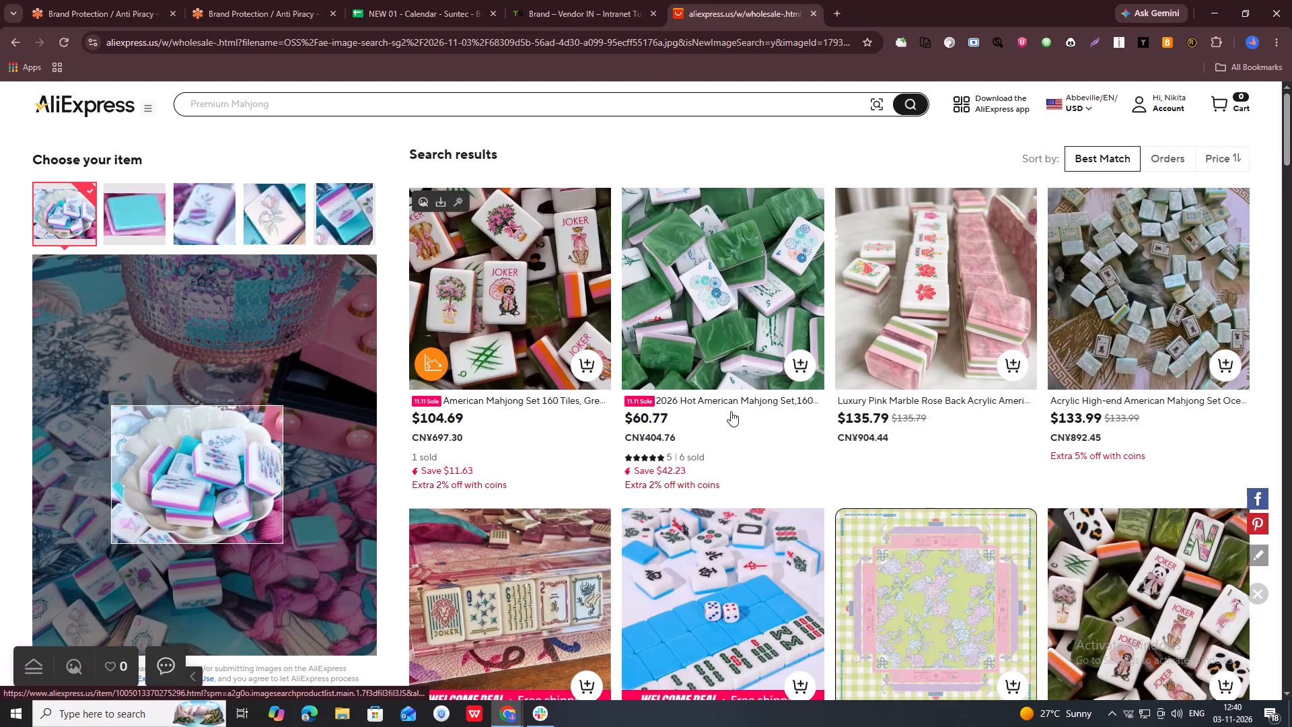
left_click(534, 0)
left_click(112, 0)
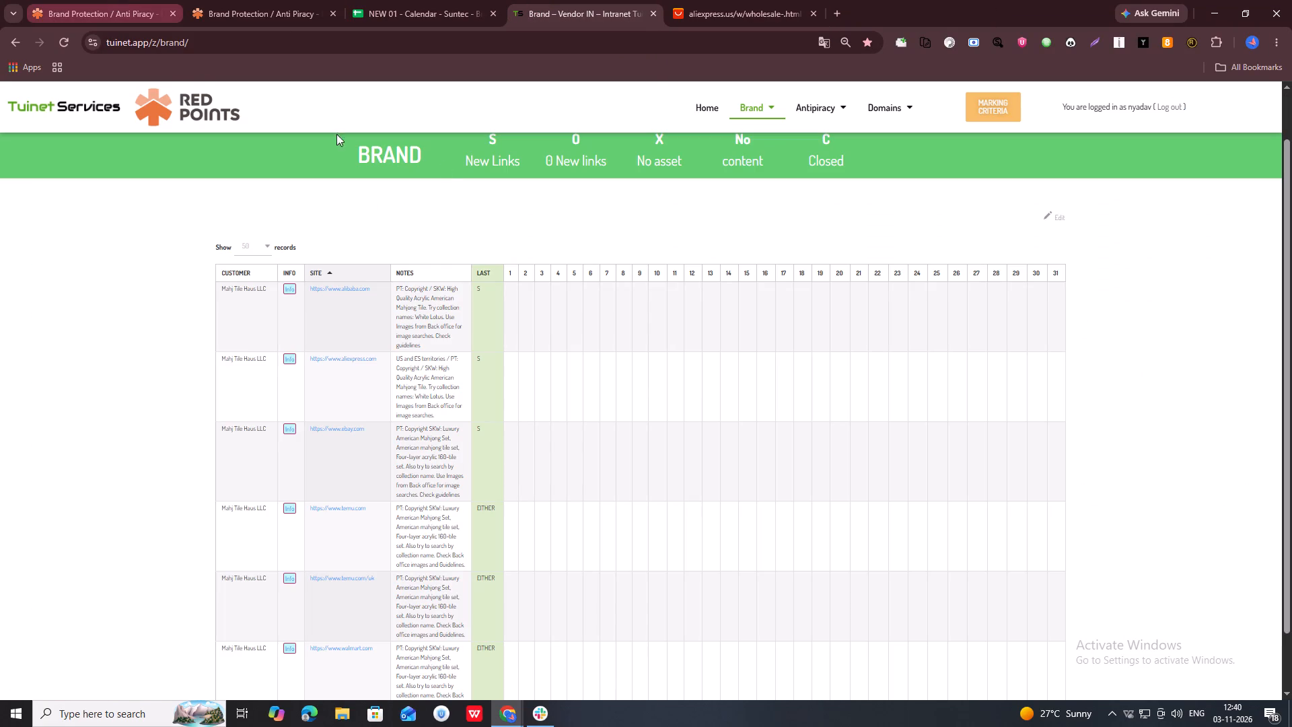
Create a Copyright incident for the eBay link in the "palm royal tile" record under the asset Mahj Tile -28- Palm Royale Tiles.
key("alt+Tab")
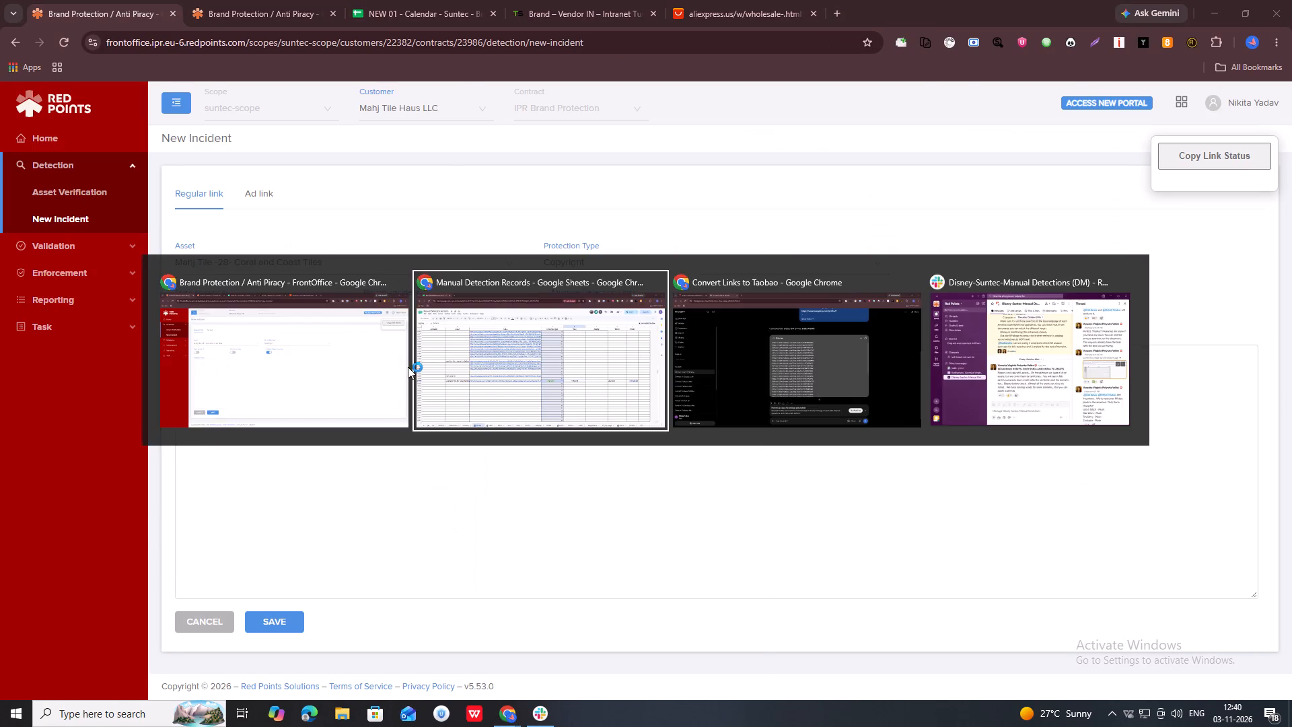
left_click(381, 434)
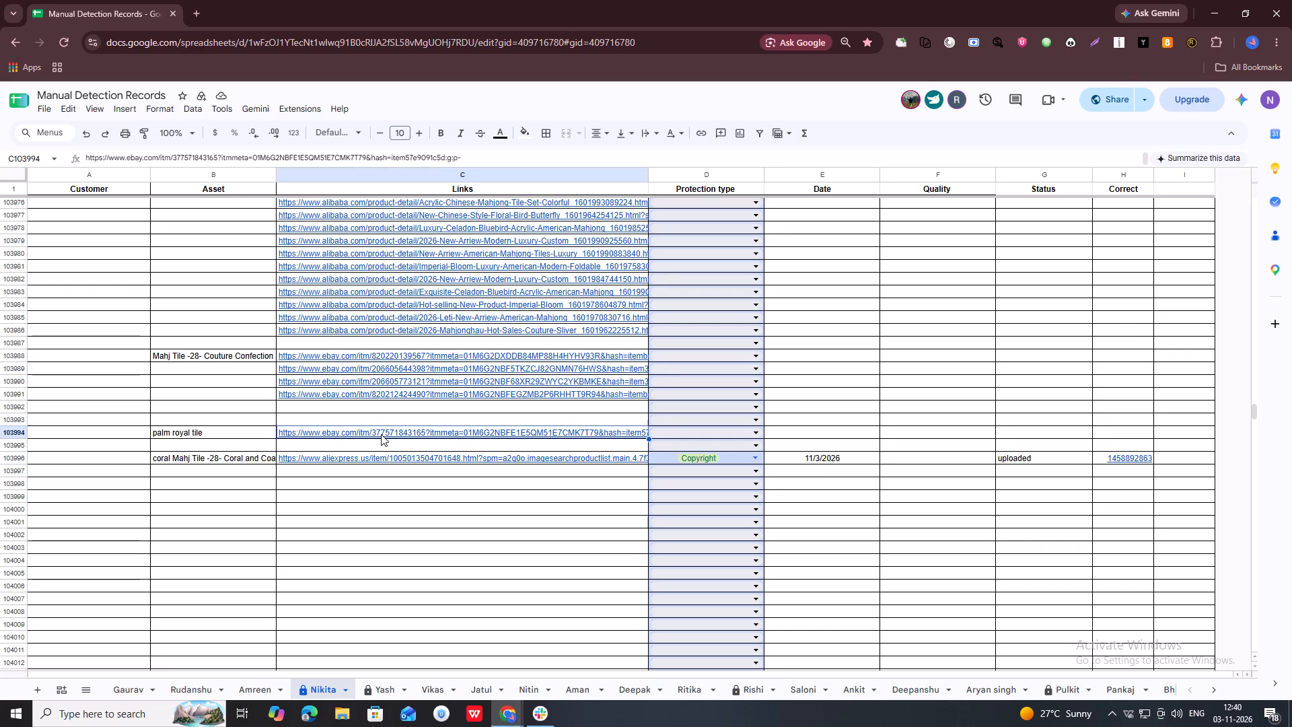
key("ctrl+c")
key("ctrl+c")
key("ctrl+c")
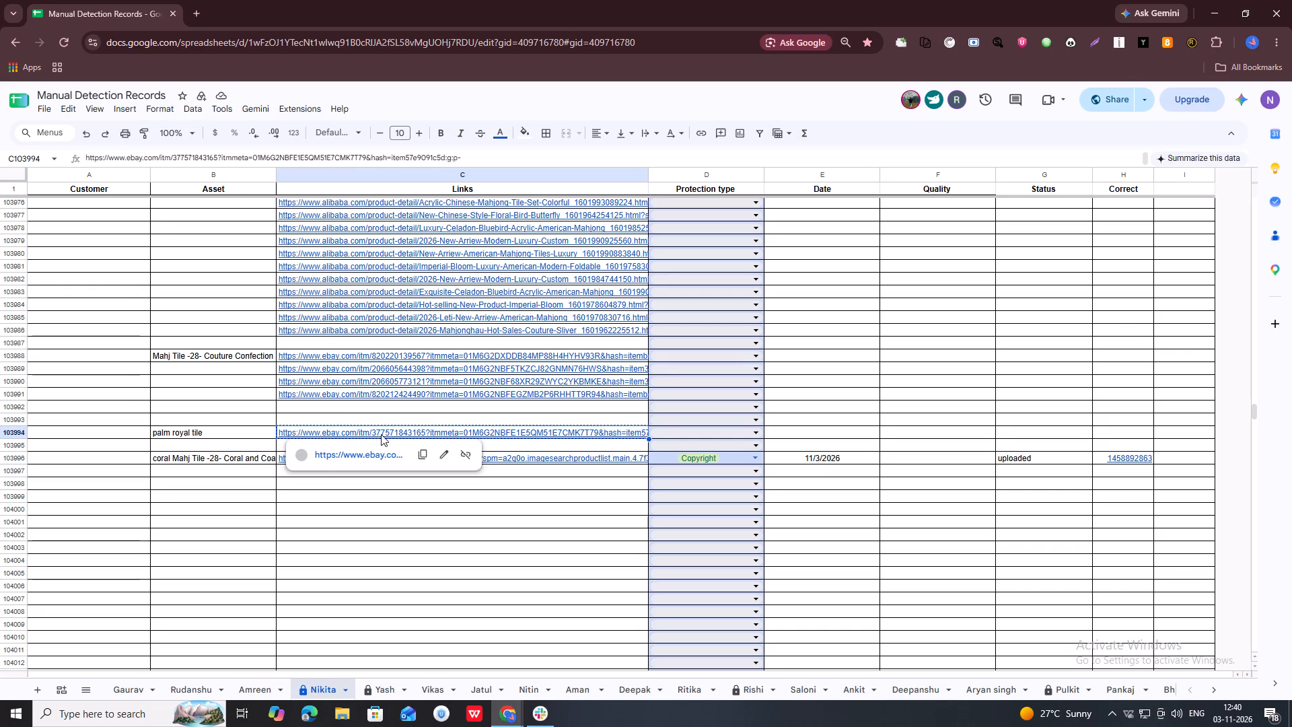
key("alt+Tab")
left_click(317, 271)
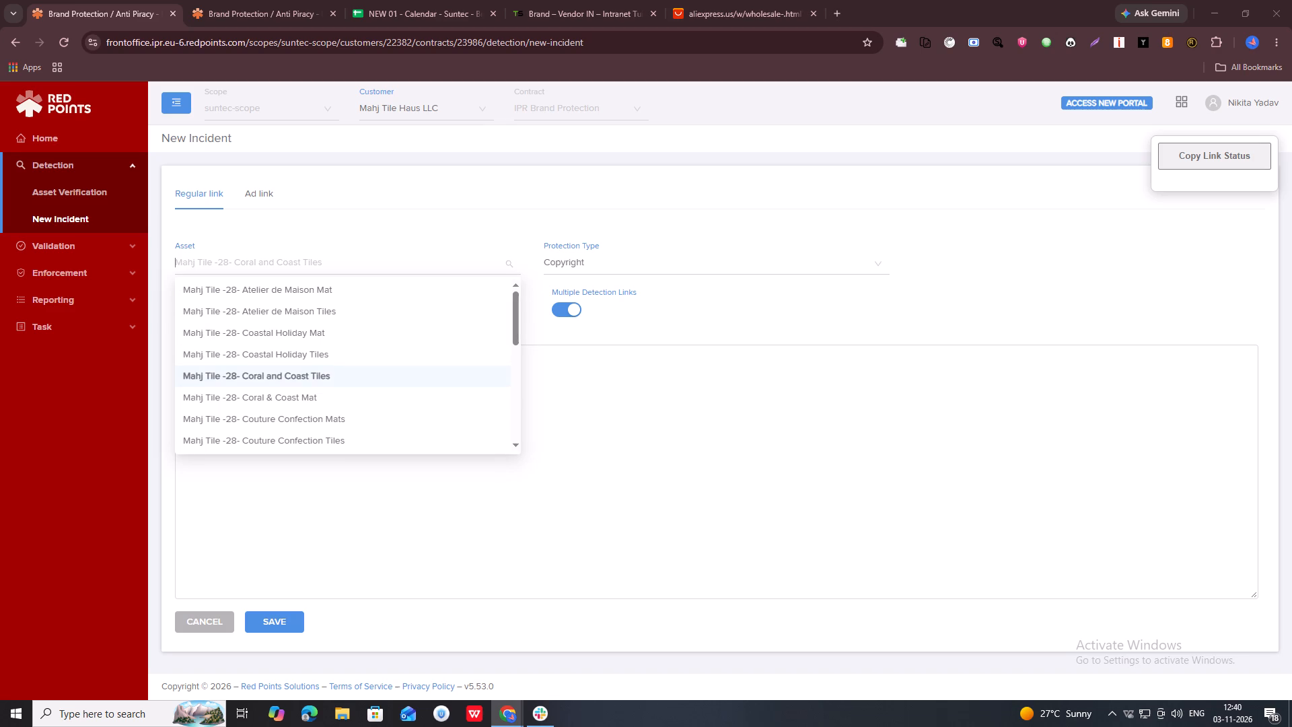
type("pa;")
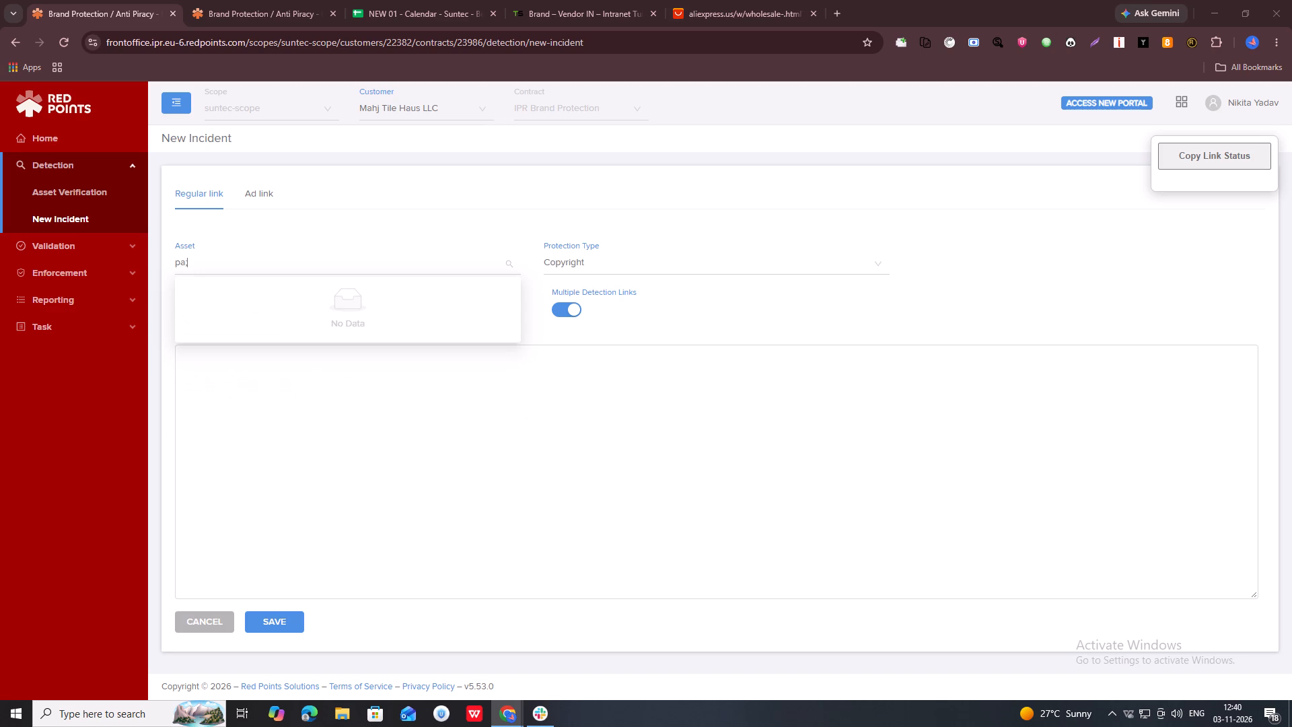
key("BackSpace")
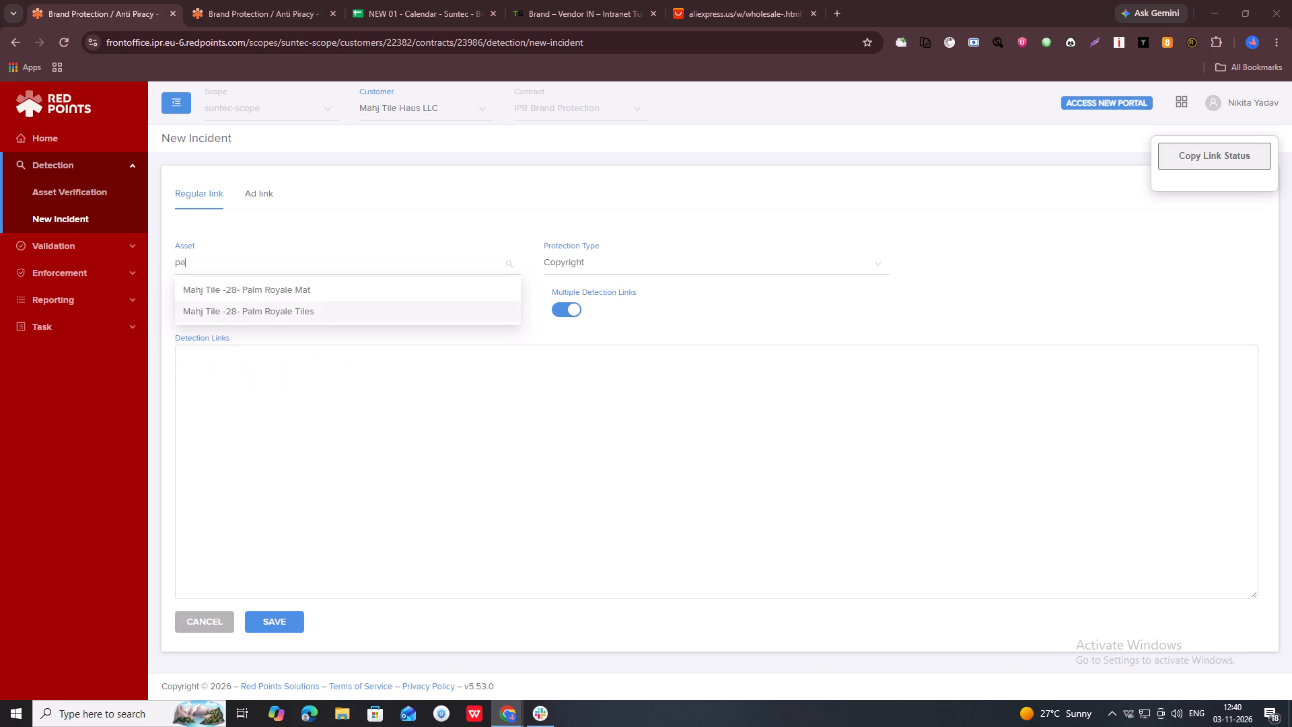
left_click(292, 315)
left_click(368, 482)
key("alt+Tab")
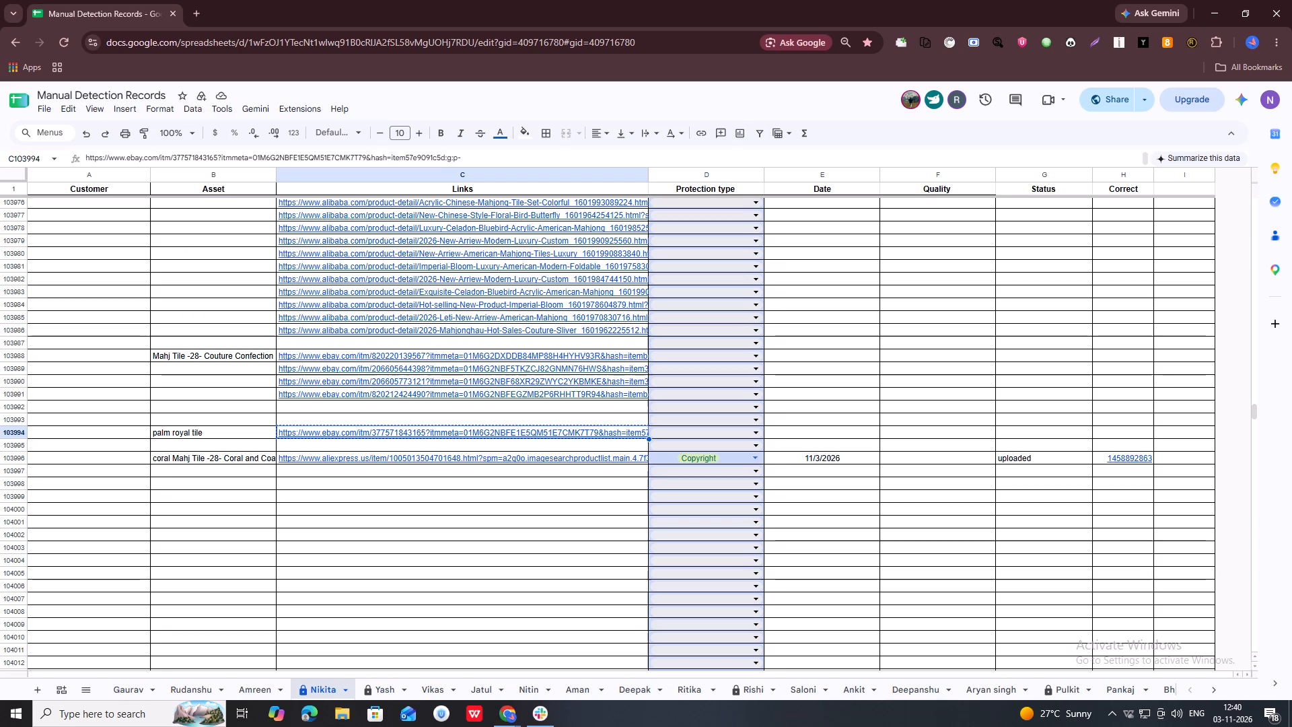
key("alt+Tab")
key("ctrl+v")
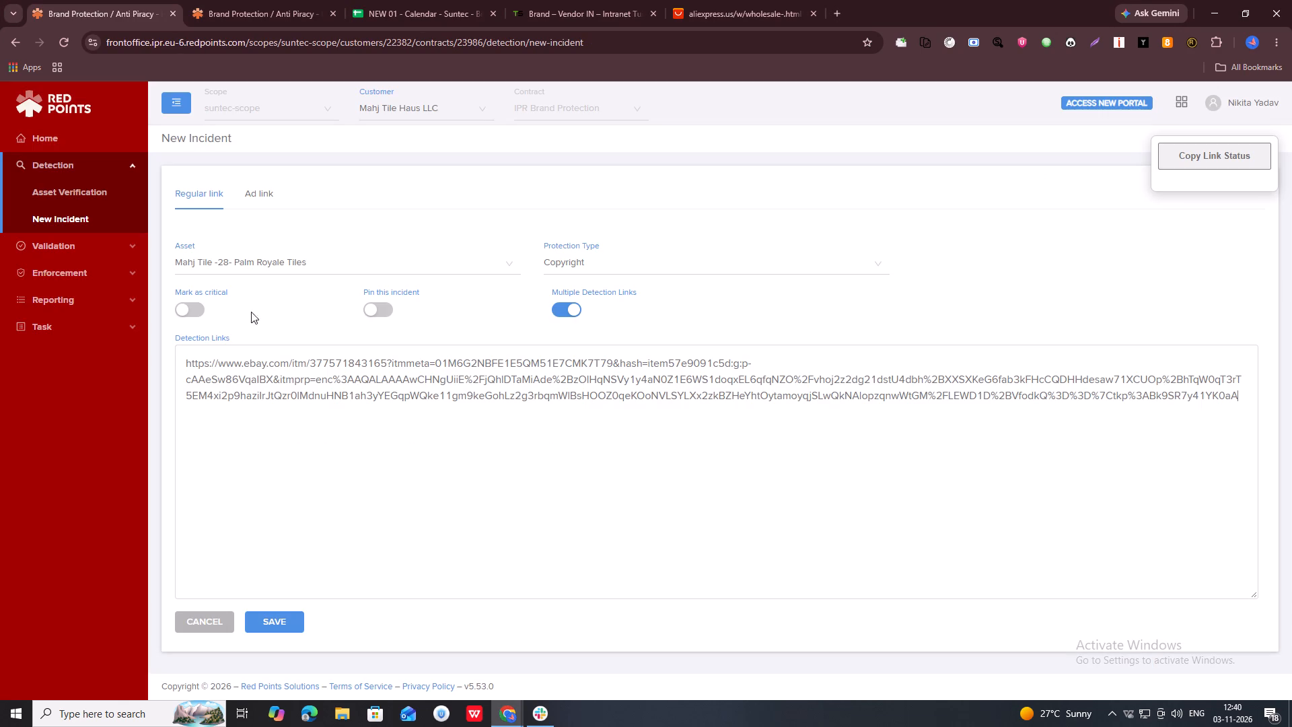
left_click(273, 627)
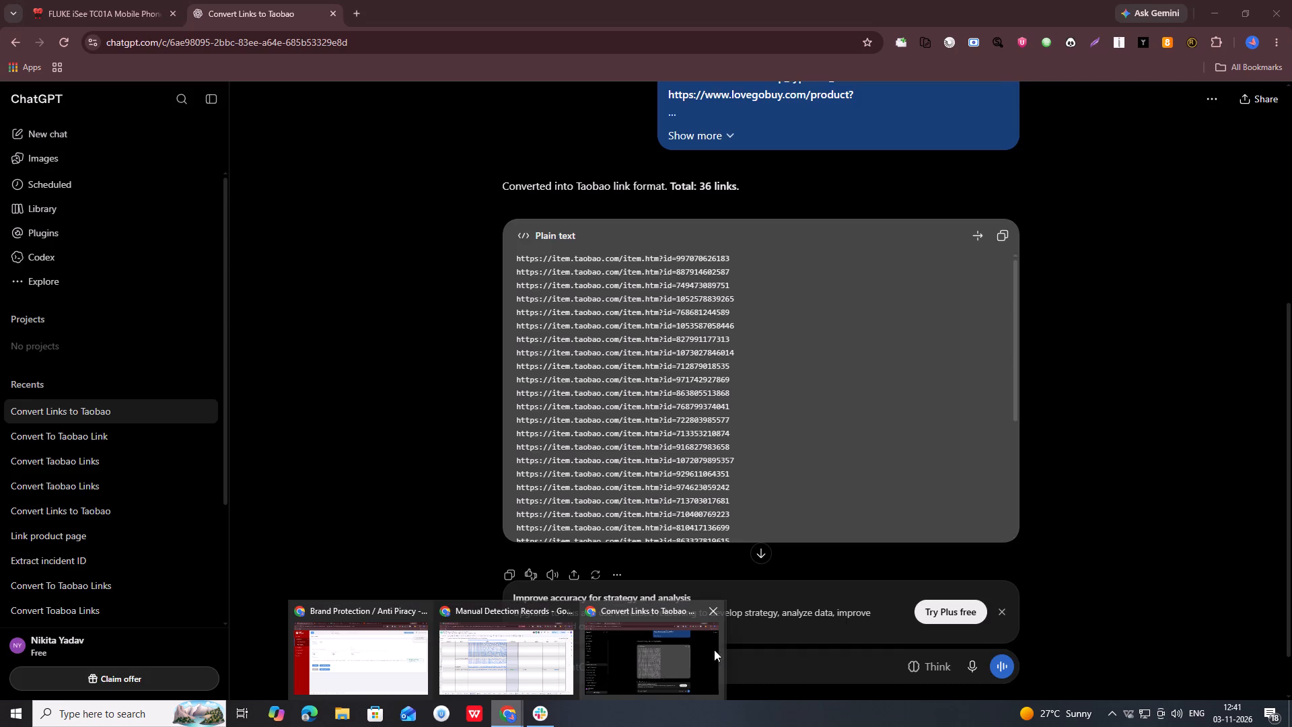
Replace the "palm royal tile" entry in Manual Detection Records with the asset name Mahj Tile -28- Palm Royale Tiles copied from the incident.
left_click(406, 652)
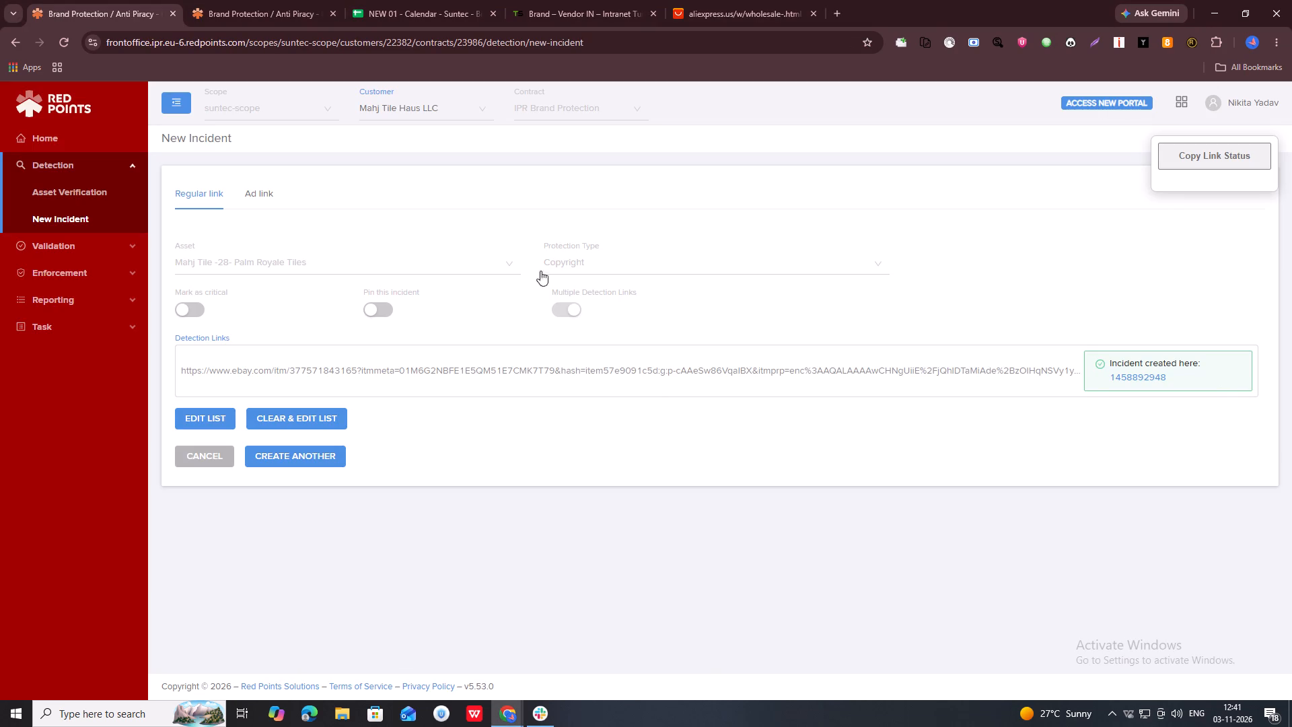
left_click(287, 254, "alt")
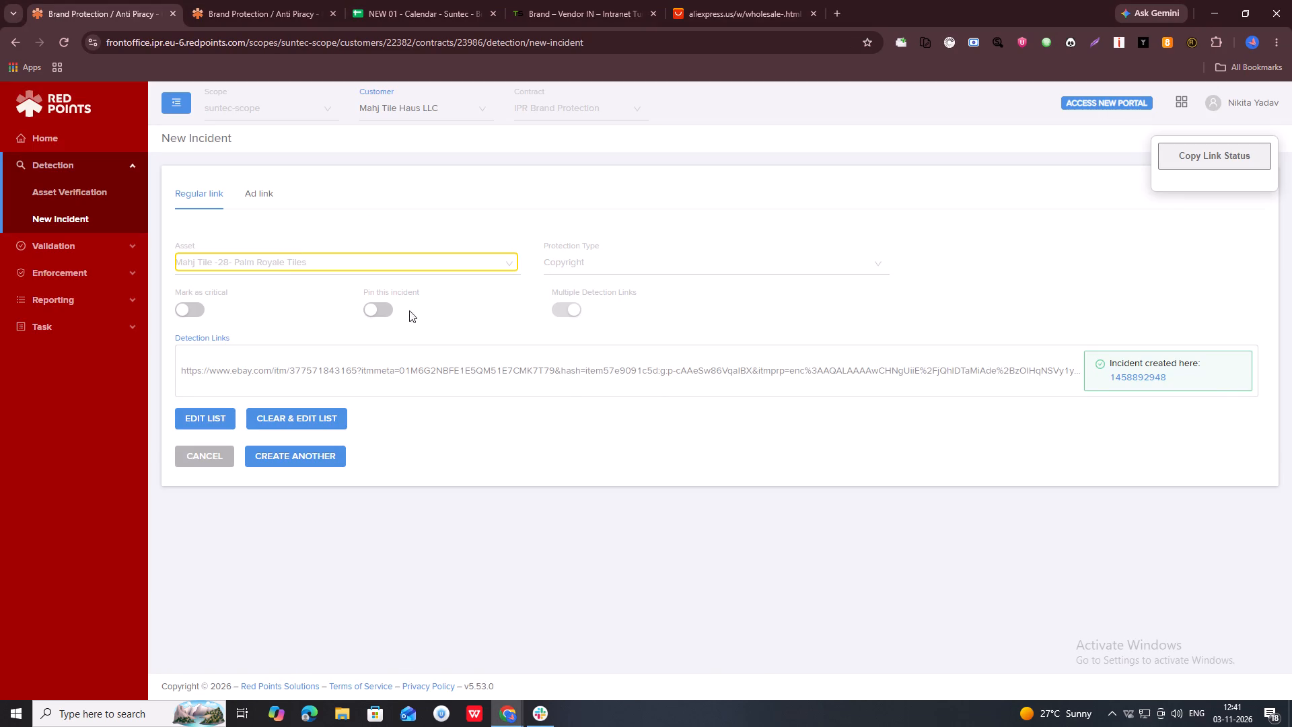
key("alt+Tab")
left_click(225, 439)
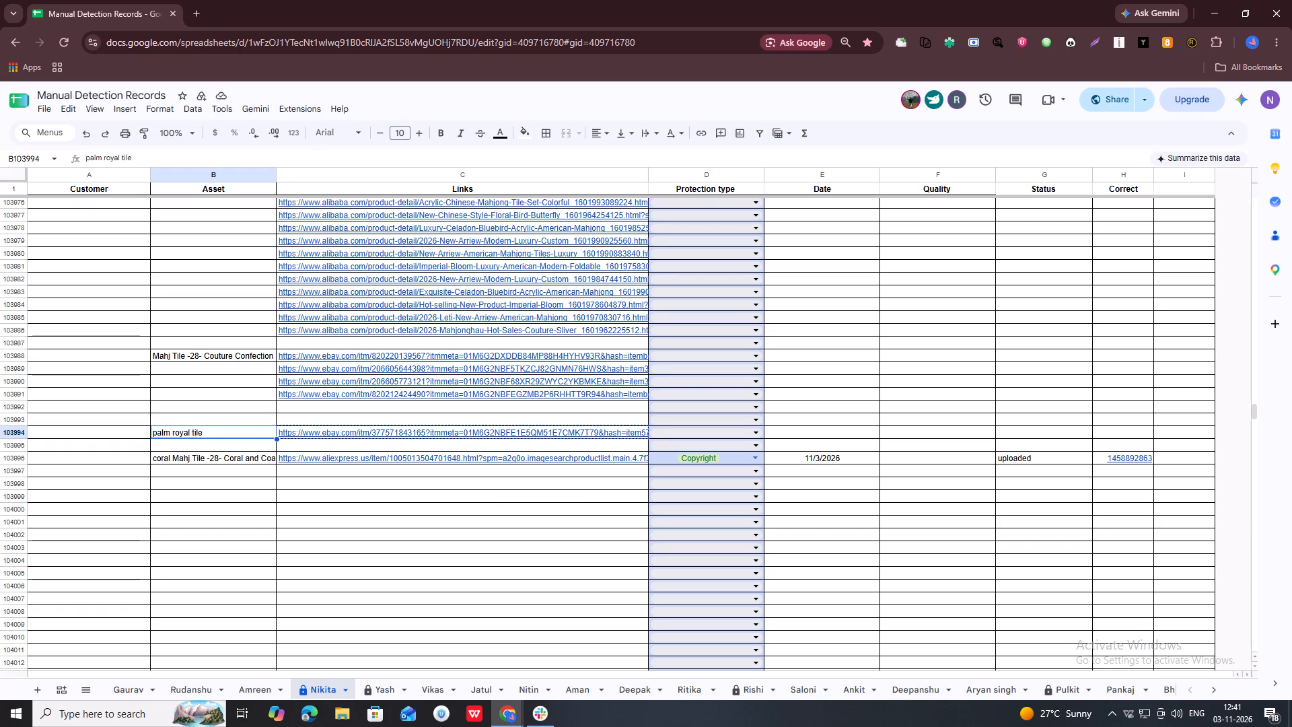
key("ctrl+v")
Copy the protection type Copyright and date 11/3/2026 from the Coral and Coast row into the Palm Royale Tiles row.
key("Right")
key("Right")
key("ctrl+Down")
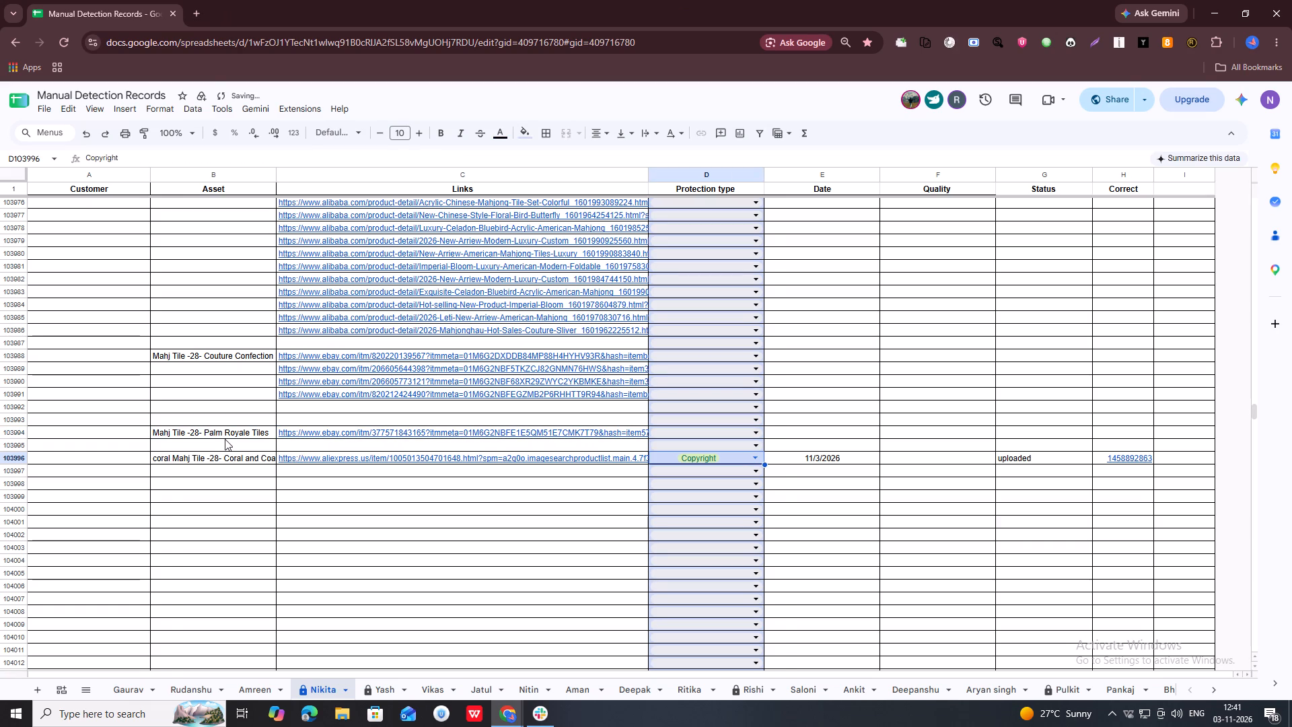
key("shift+Right")
key("ctrl+c")
key("Up")
key("Up")
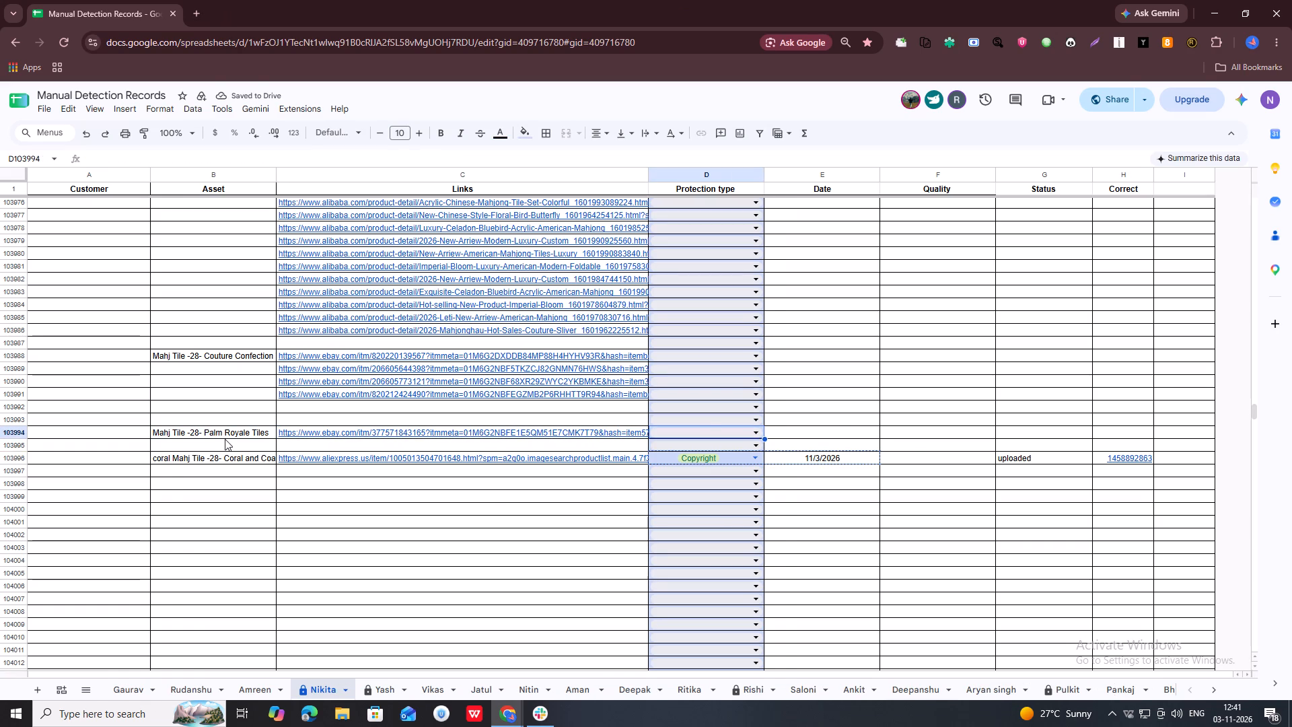
key("ctrl+v")
Set the Status of the Palm Royale Tiles row to "uploaded".
key("ctrl+Right")
key("Right")
key("Right")
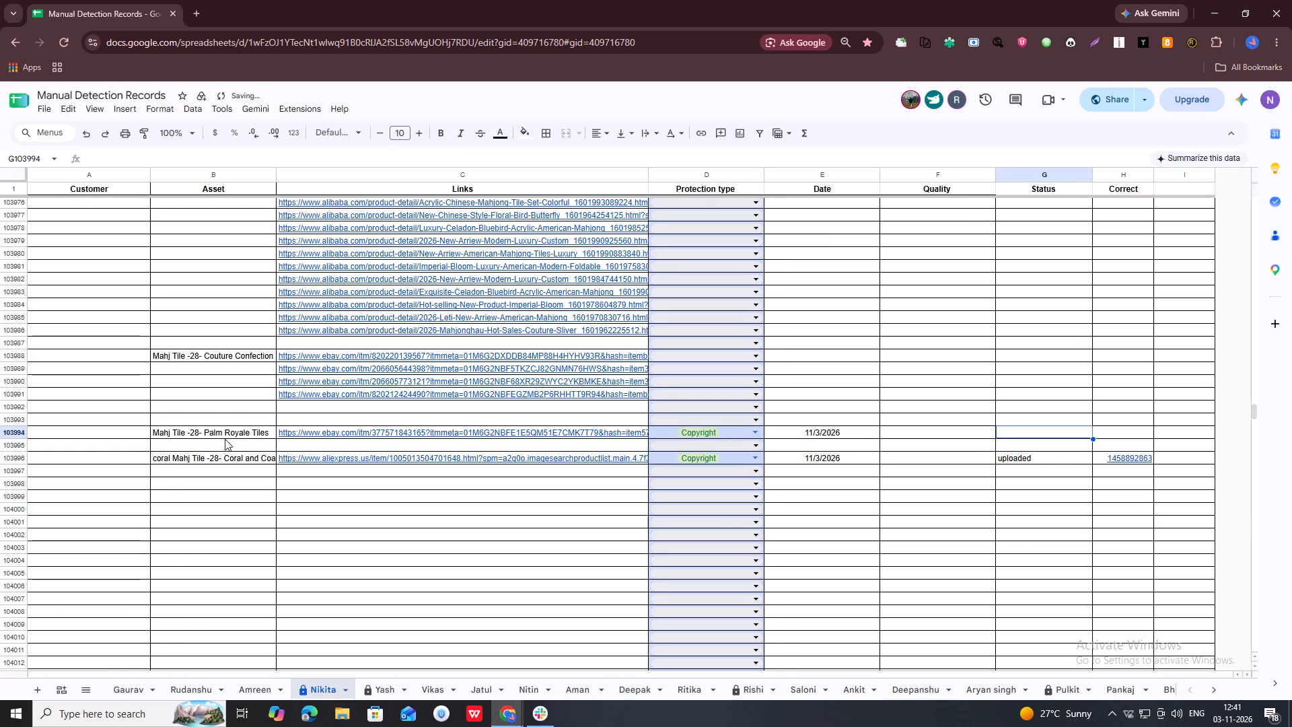
type("uploaded")
key("Right")
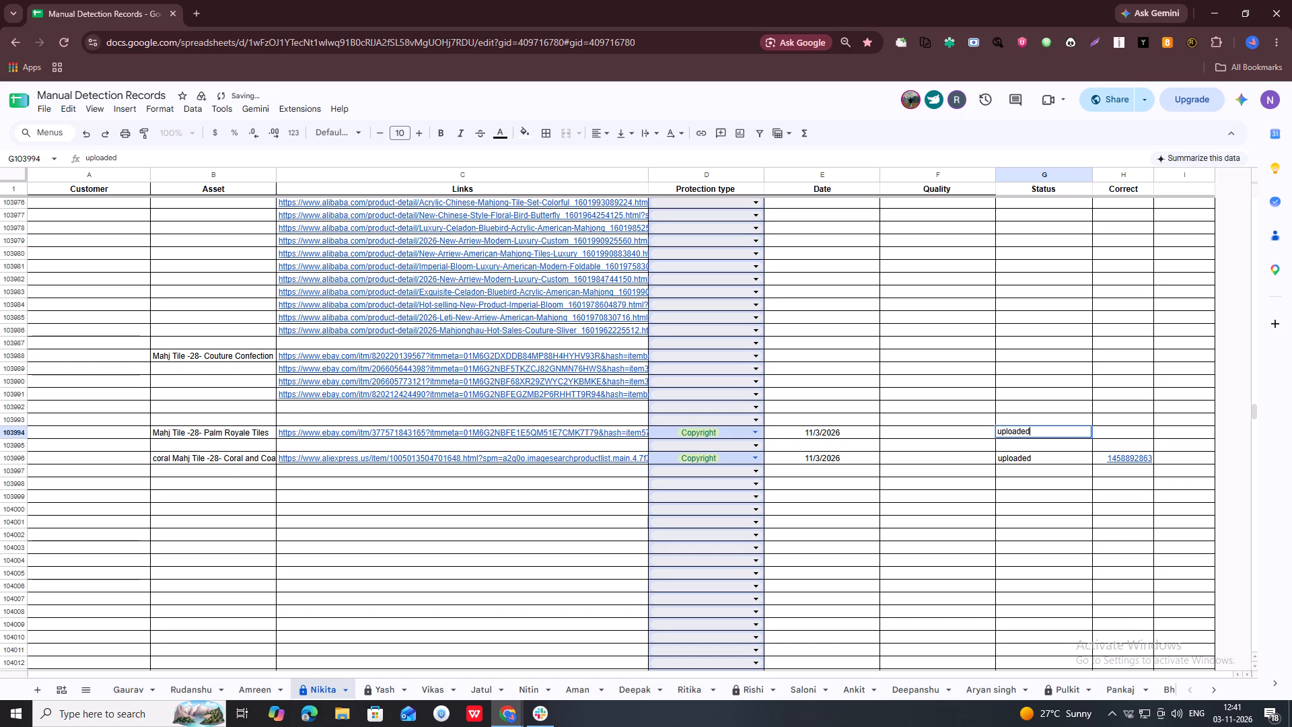
key("alt+Tab")
left_click_drag(1101, 379, 1205, 383)
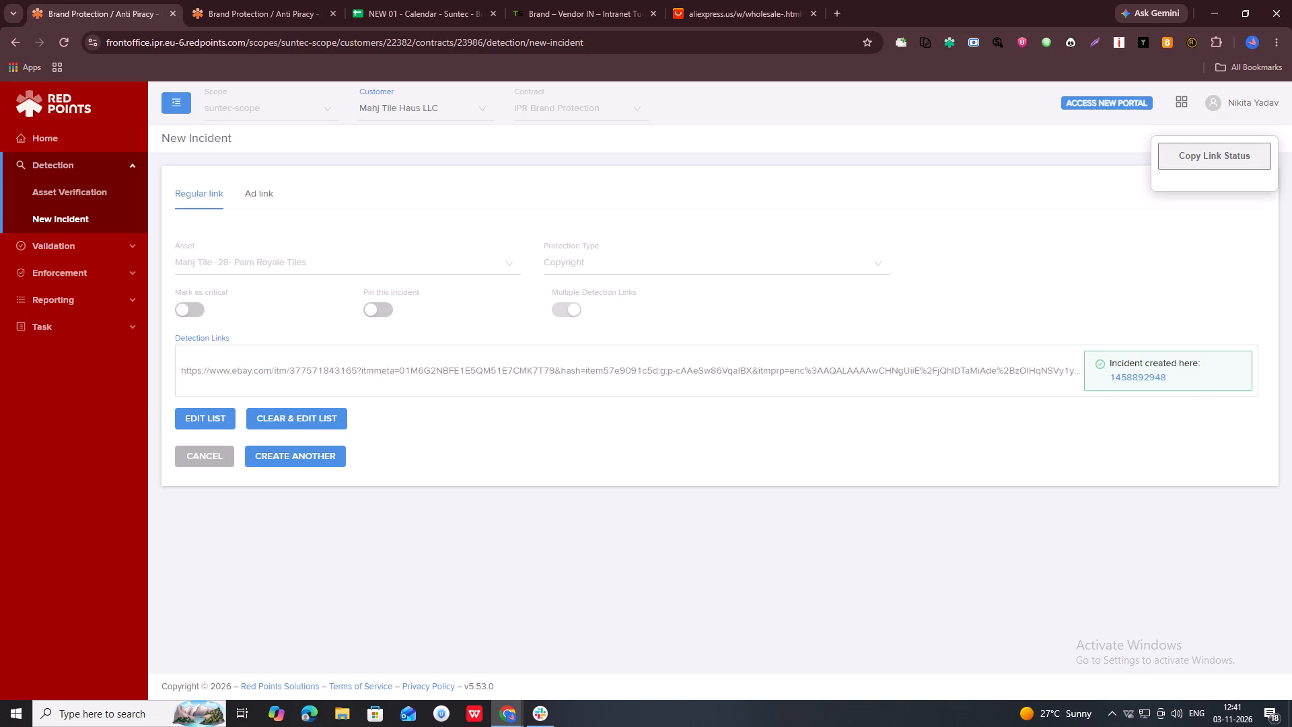
left_click_drag(1205, 383, 1240, 383)
key("ctrl+c")
key("alt+Tab")
key("Right")
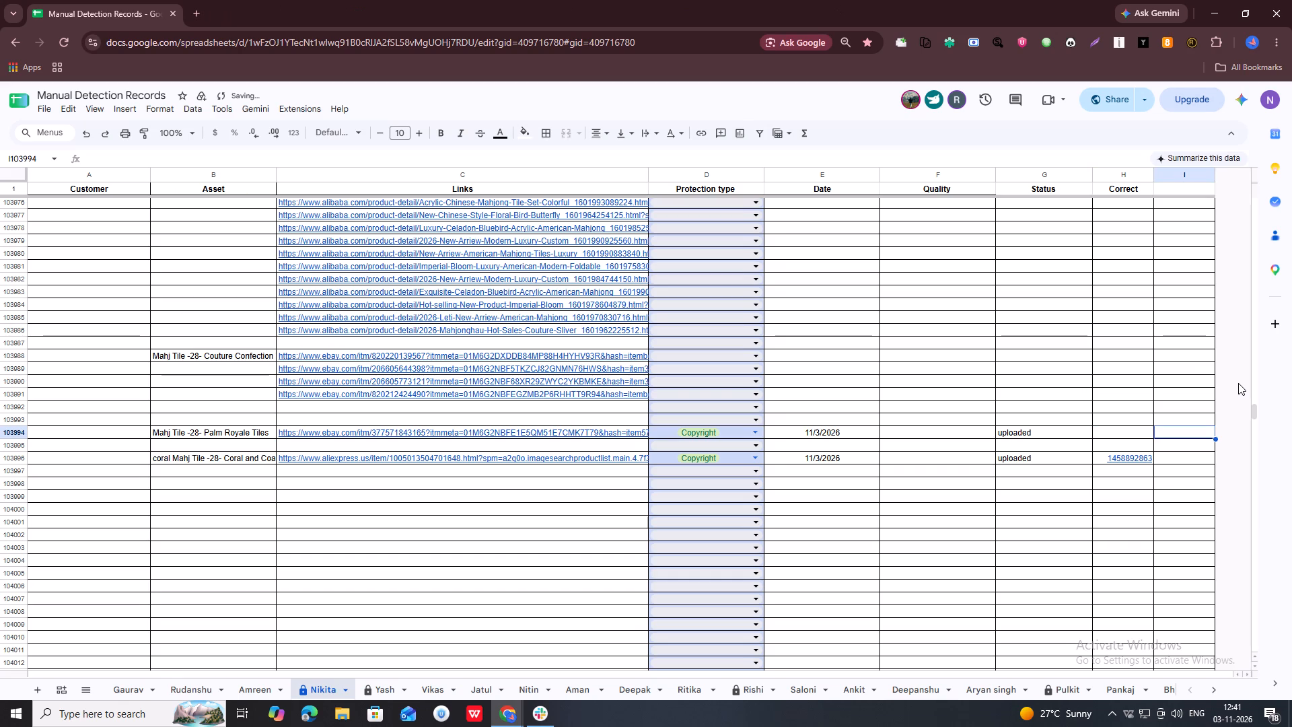
key("Left")
key("ctrl+v")
Copy the four eBay links recorded for the Couture Confection Tiles asset in rows 103988 to 103991.
key("Down")
key("Left")
key("Left")
key("Up")
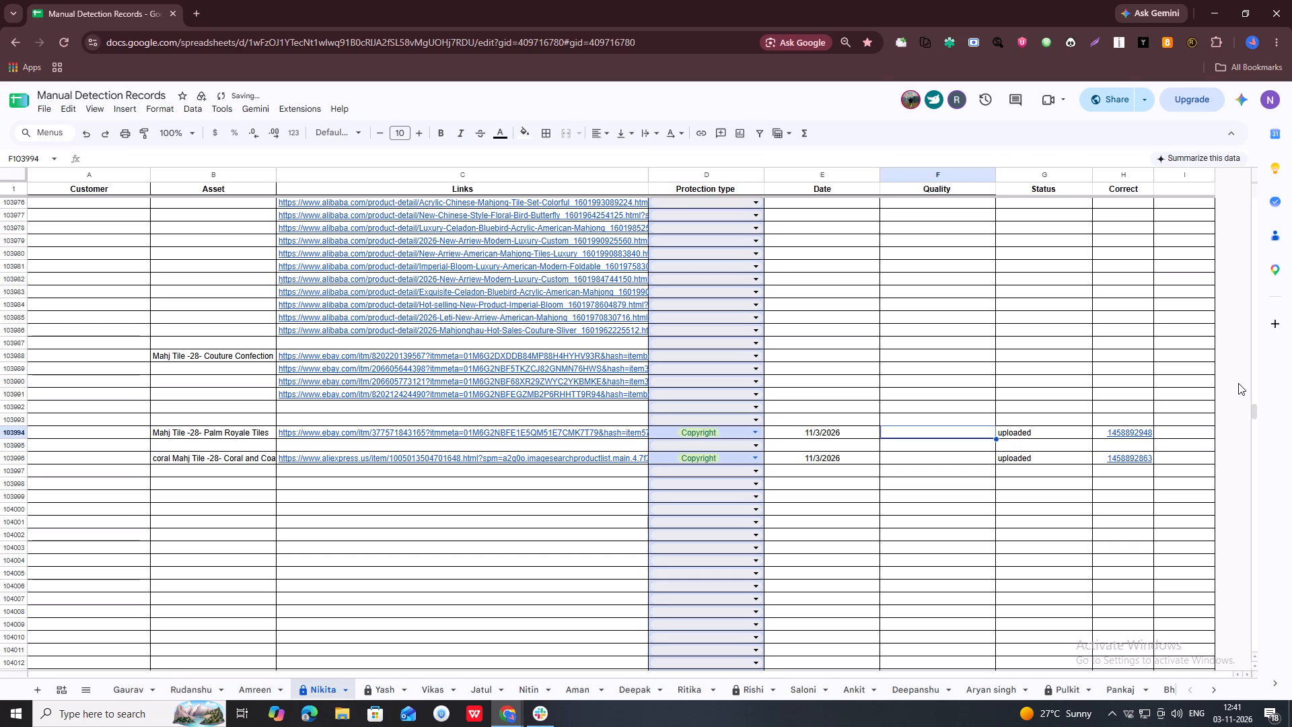
key("Left")
key("Left")
key("Left")
key("ctrl+shift+Up")
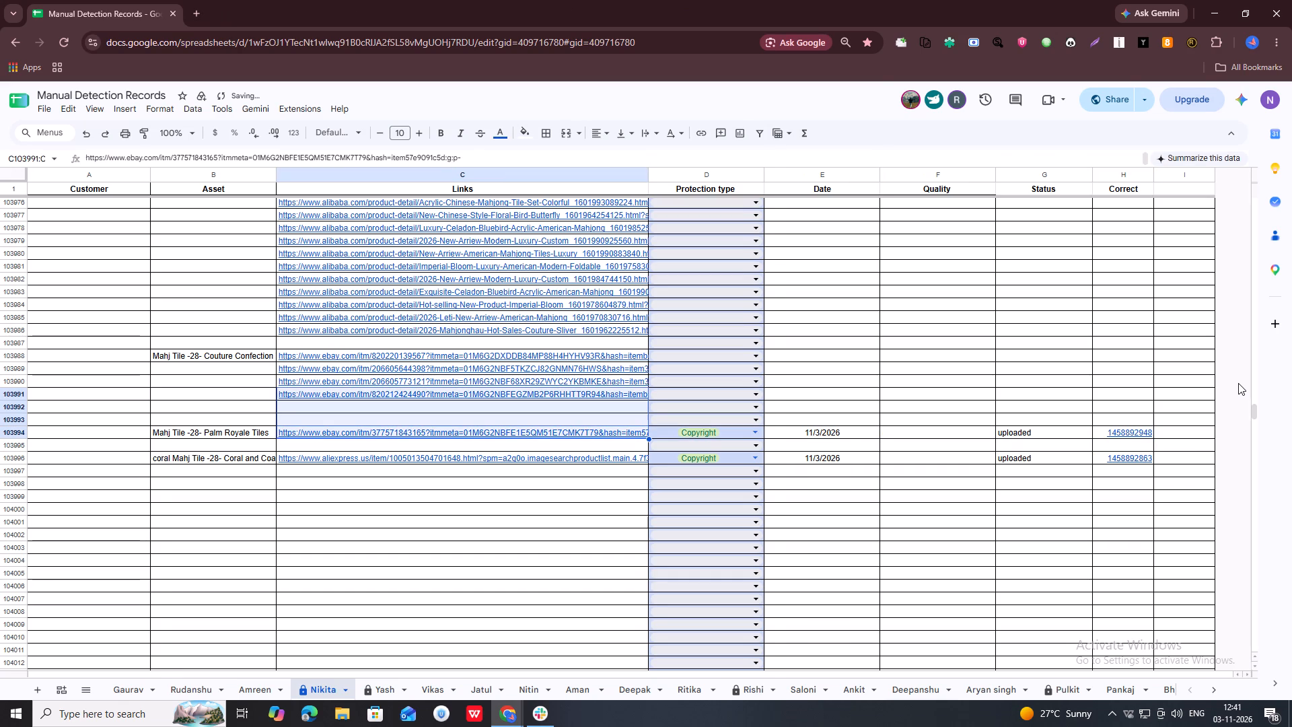
key("Up")
key("Up")
key("ctrl+Up")
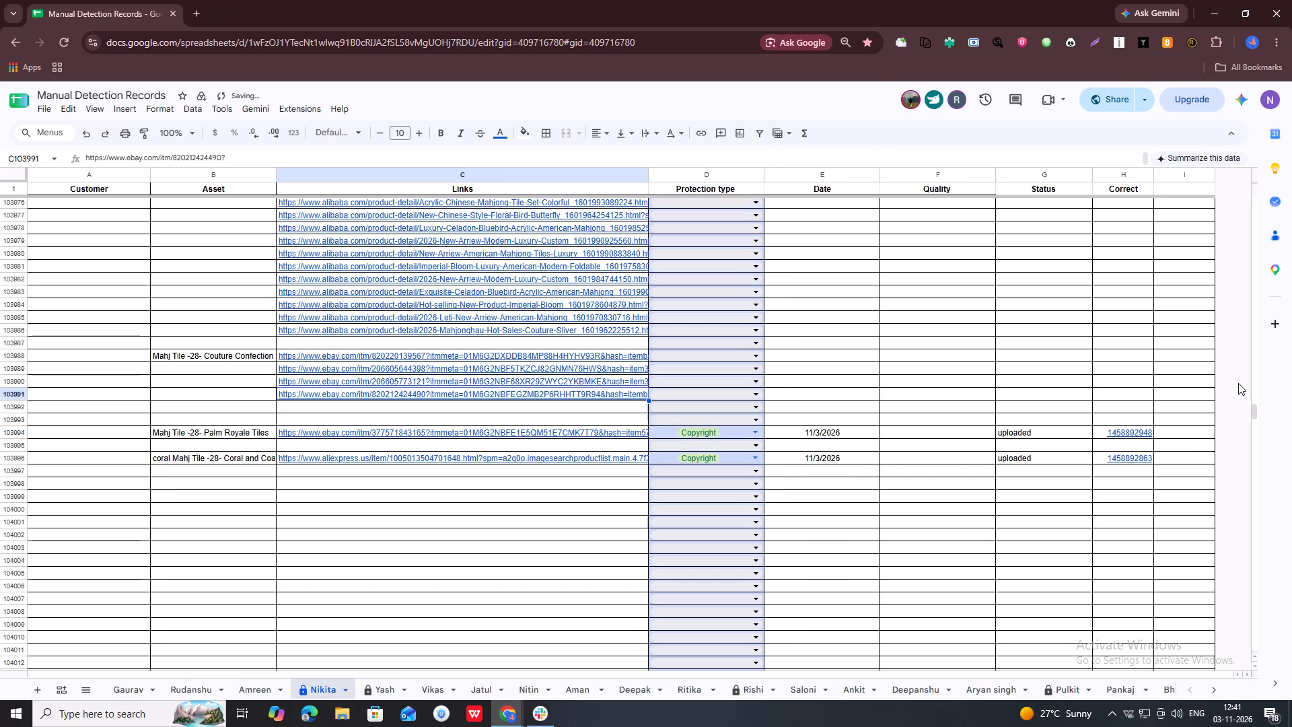
key("ctrl+shift+Up")
key("ctrl+c")
key("ctrl+c")
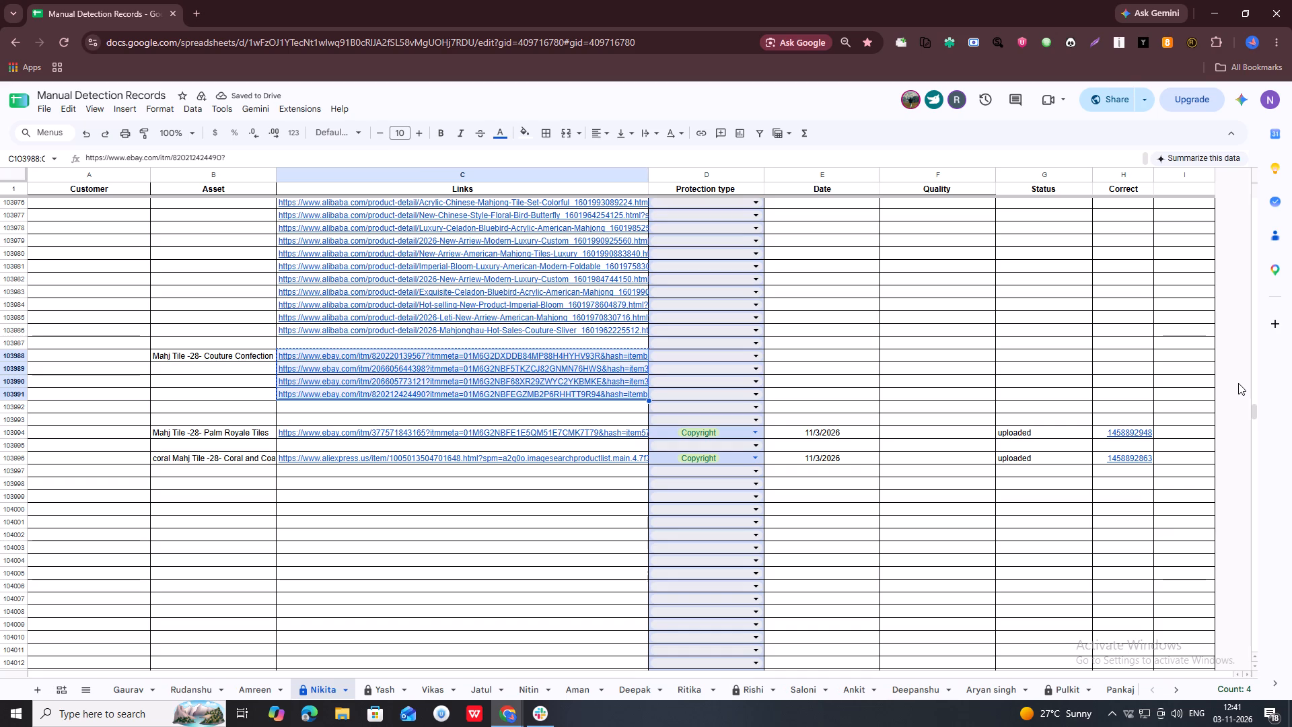
Create Copyright incidents for the four copied eBay links under the asset Mahj Tile -28- Couture Confection Tiles.
key("alt+Tab")
left_click(283, 423)
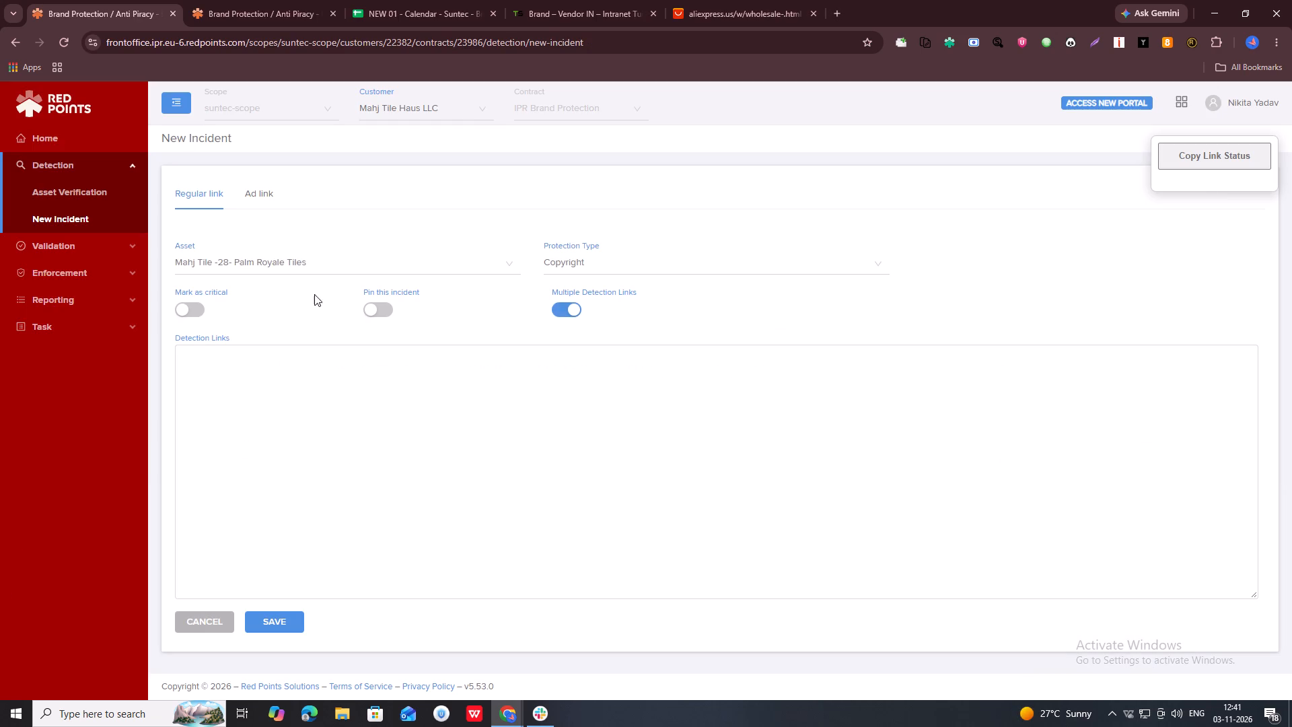
left_click(318, 269)
left_click(306, 371)
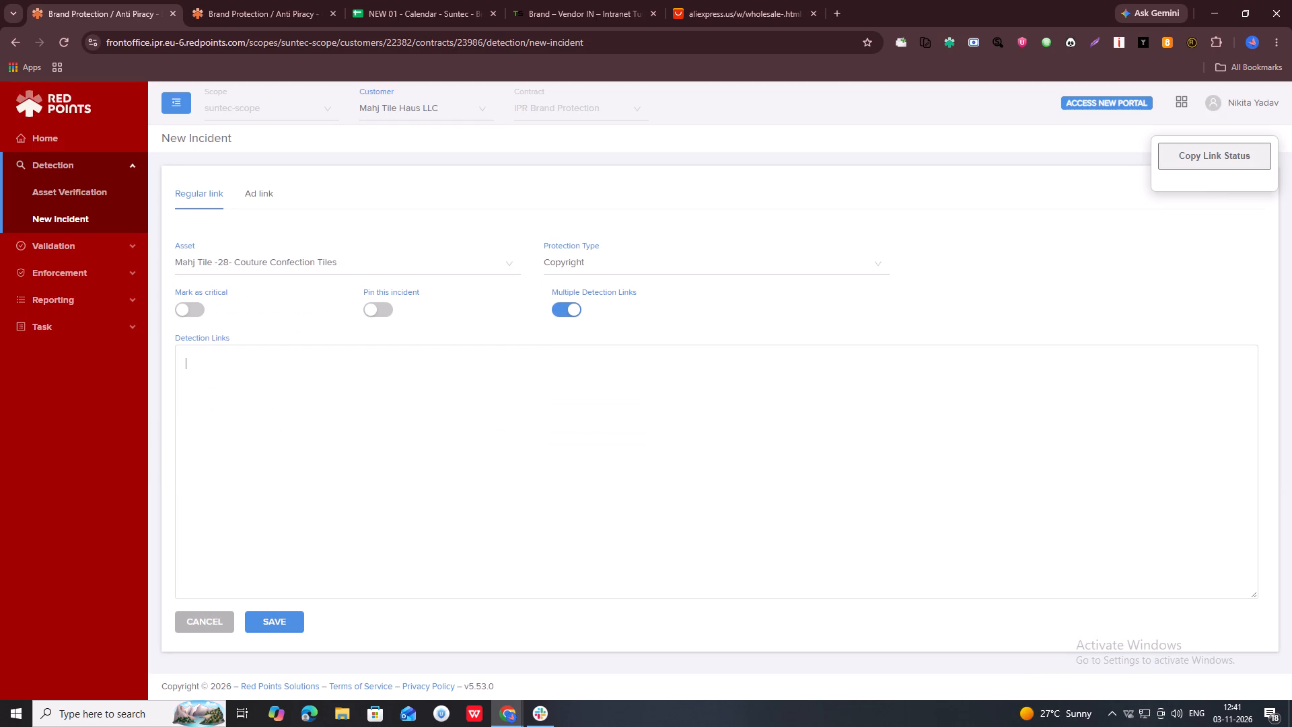
left_click(421, 505)
key("ctrl+v")
key("alt+Tab")
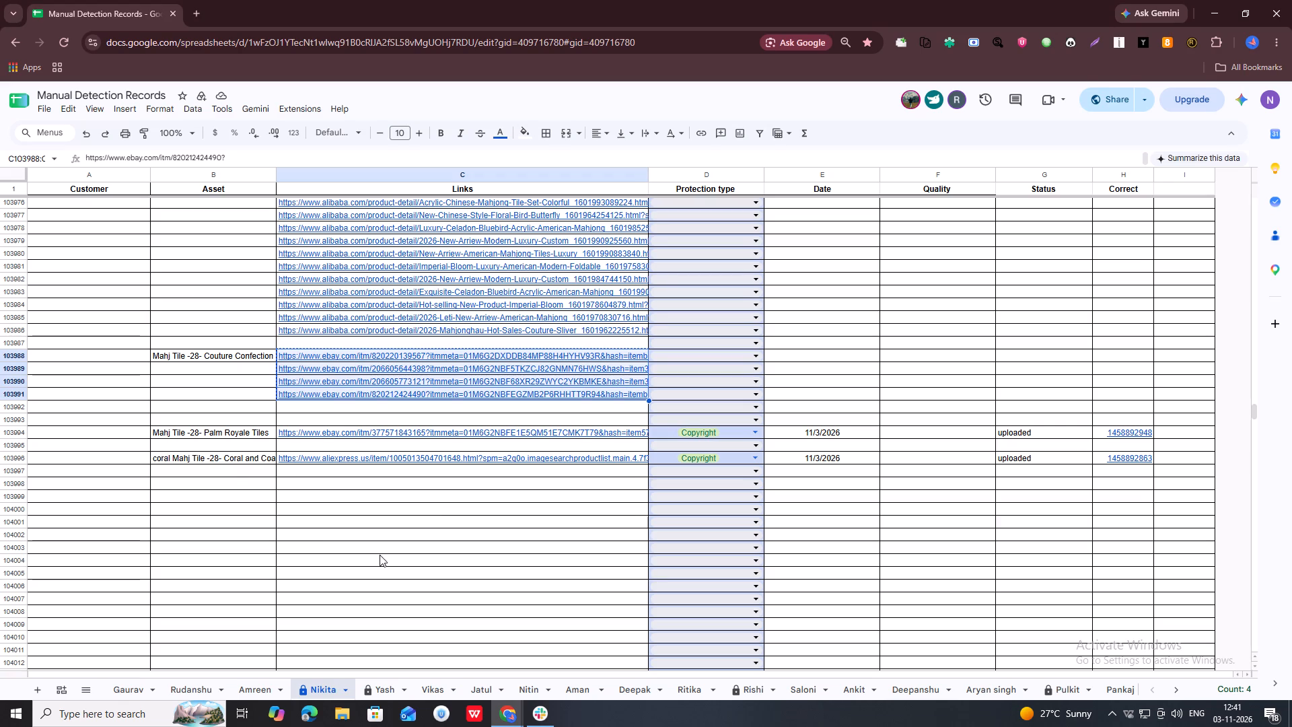
left_click(199, 349)
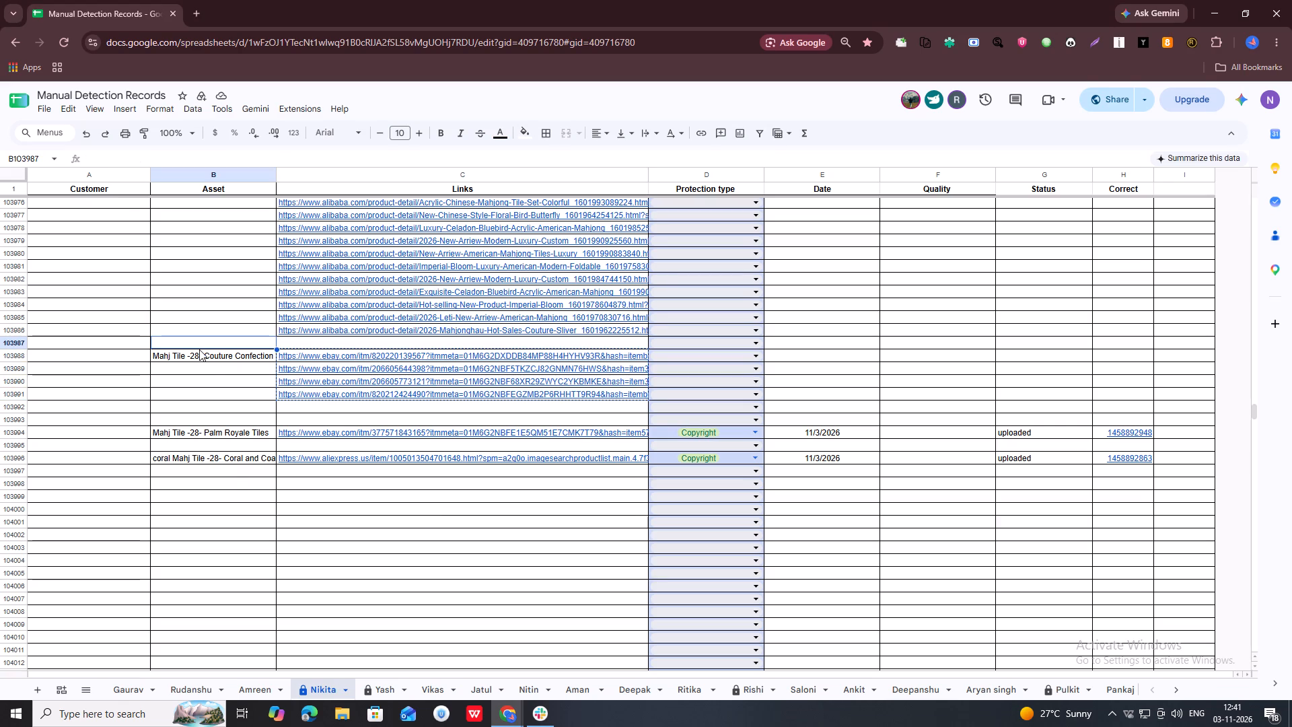
left_click(208, 360)
key("alt+Tab")
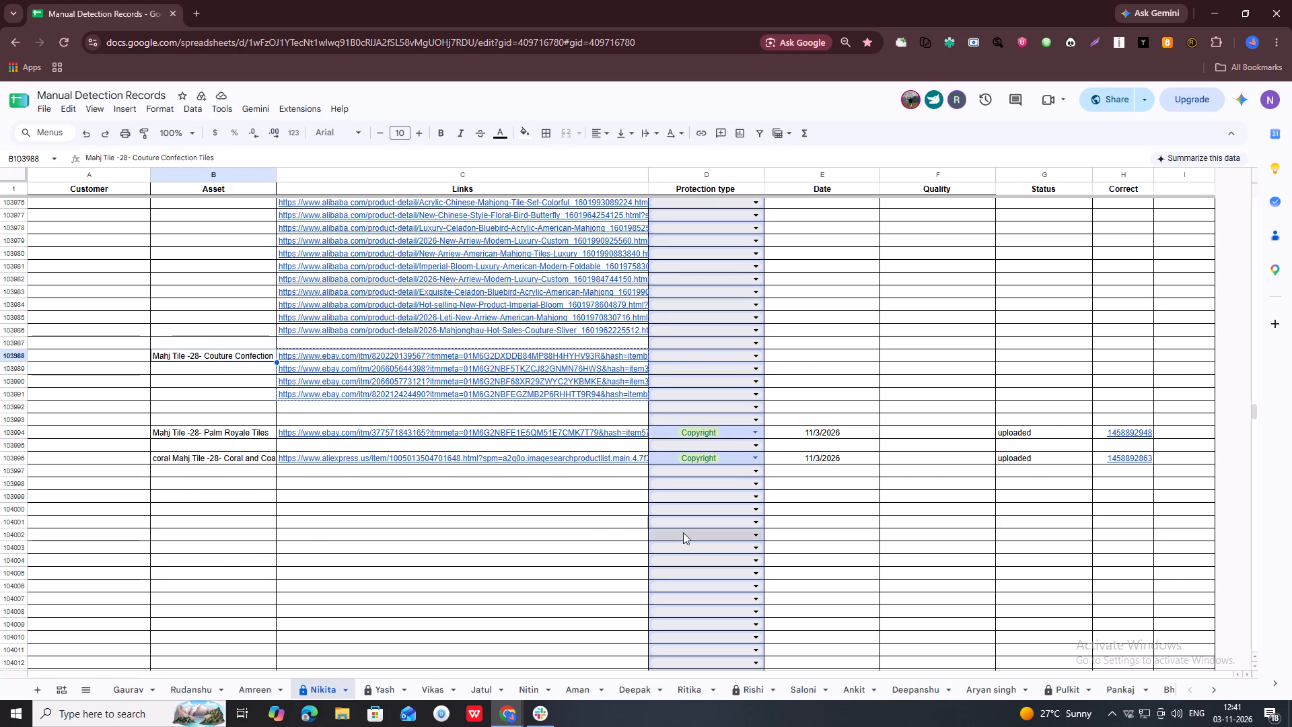
left_click(287, 626)
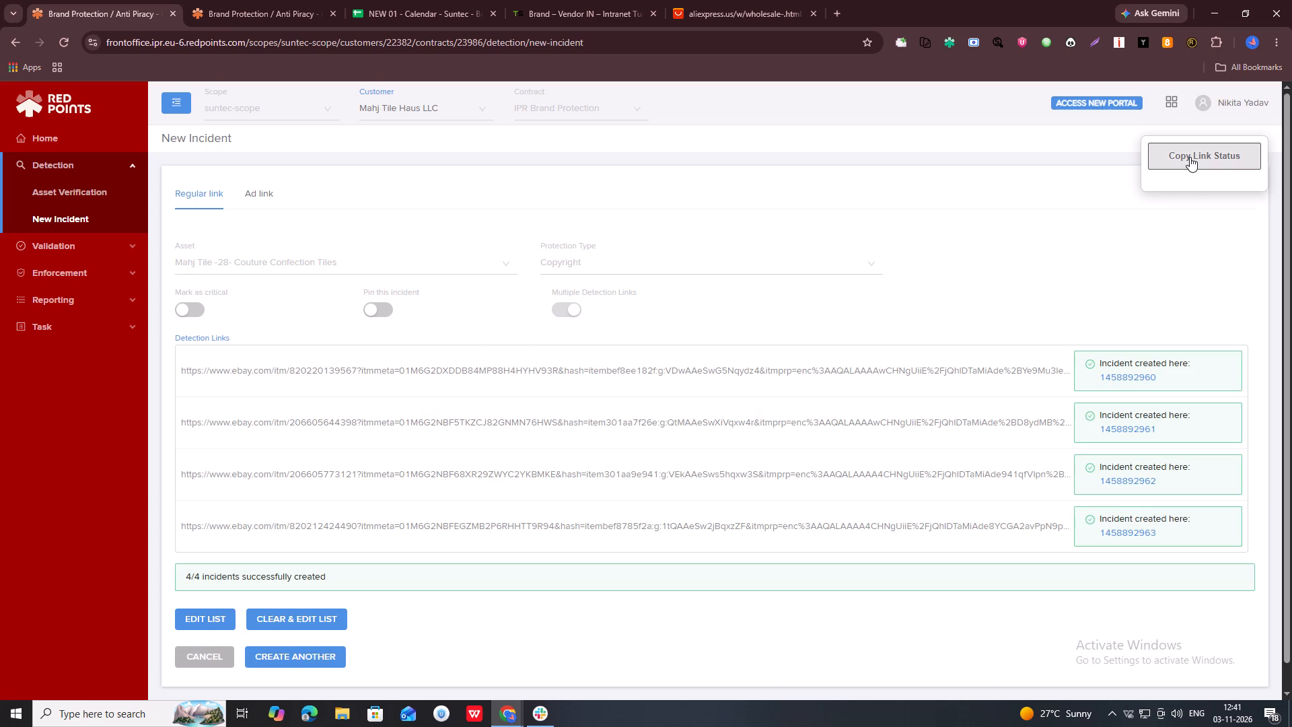
Copy the link status of the new Couture Confection incidents and paste it into the records starting at Quality cell F103987.
left_click(1190, 157)
key("alt+Tab")
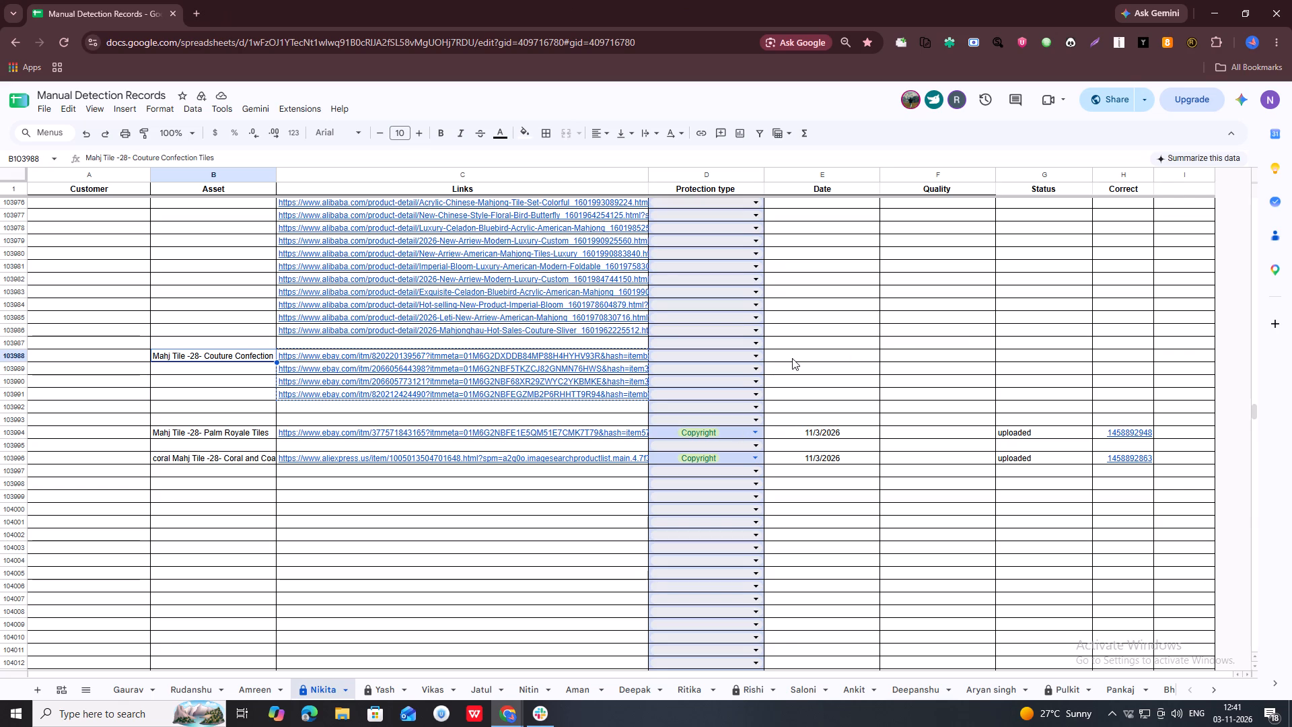
left_click(956, 340)
key("ctrl+v")
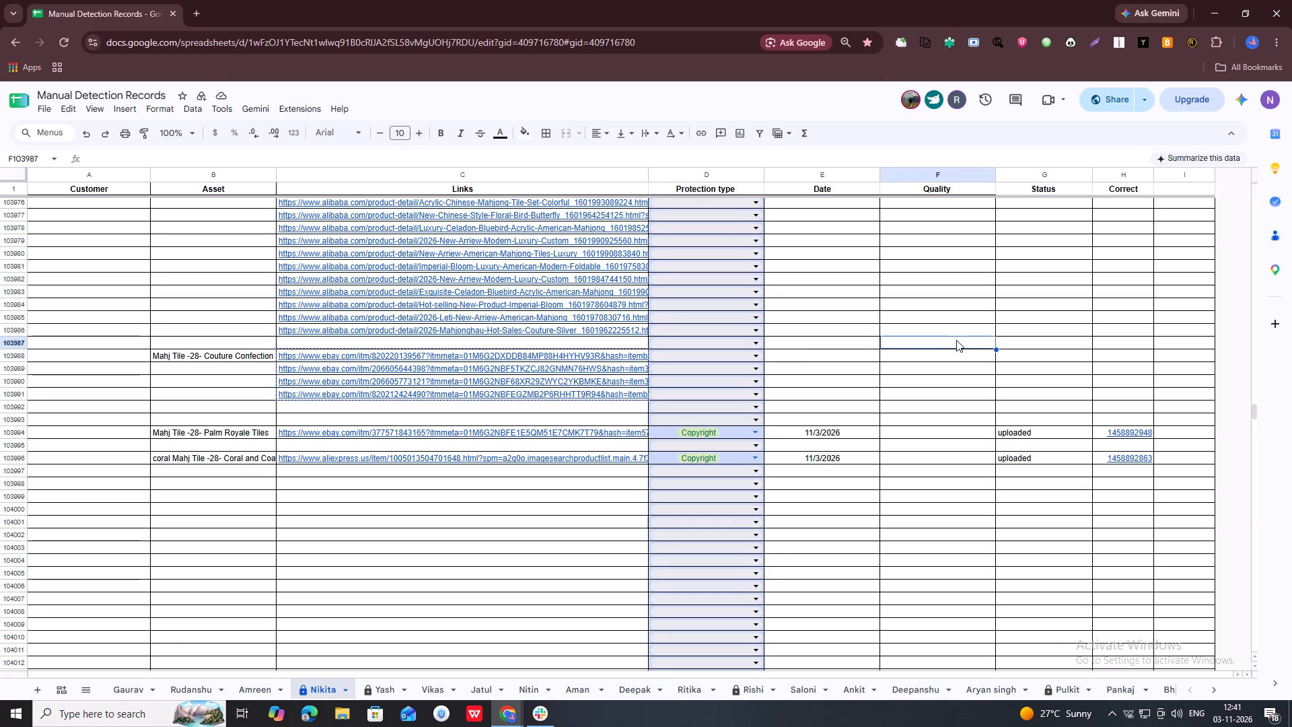
Clear the pasted cells in row 103987 and the duplicate eBay links in the Quality column of the Couture Confection rows.
key("Left")
key("Right")
key("shift+Right")
key("shift+Right")
key("Delete")
key("Down")
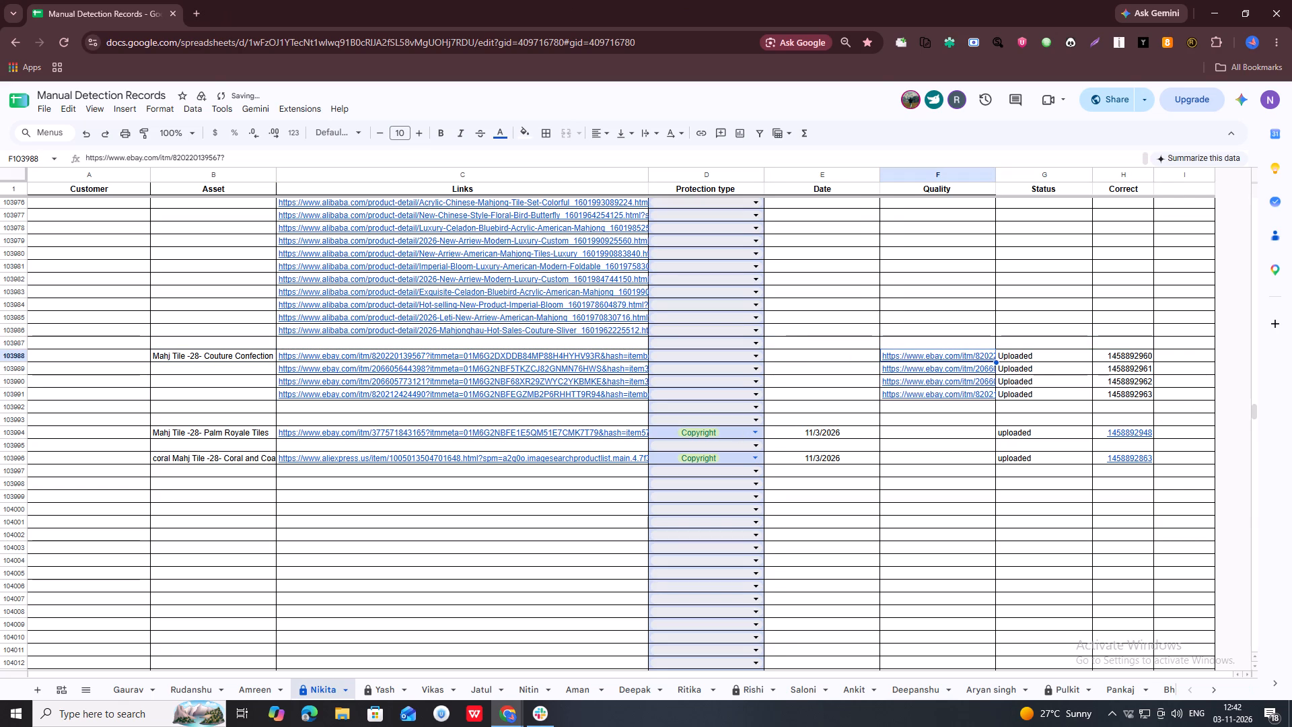
key("ctrl+shift+Down")
key("Delete")
Copy the Copyright protection type and the 11/3/2026 date from the Palm Royale Tiles record in row 103994.
key("Left")
key("ctrl+Down")
key("ctrl+Left")
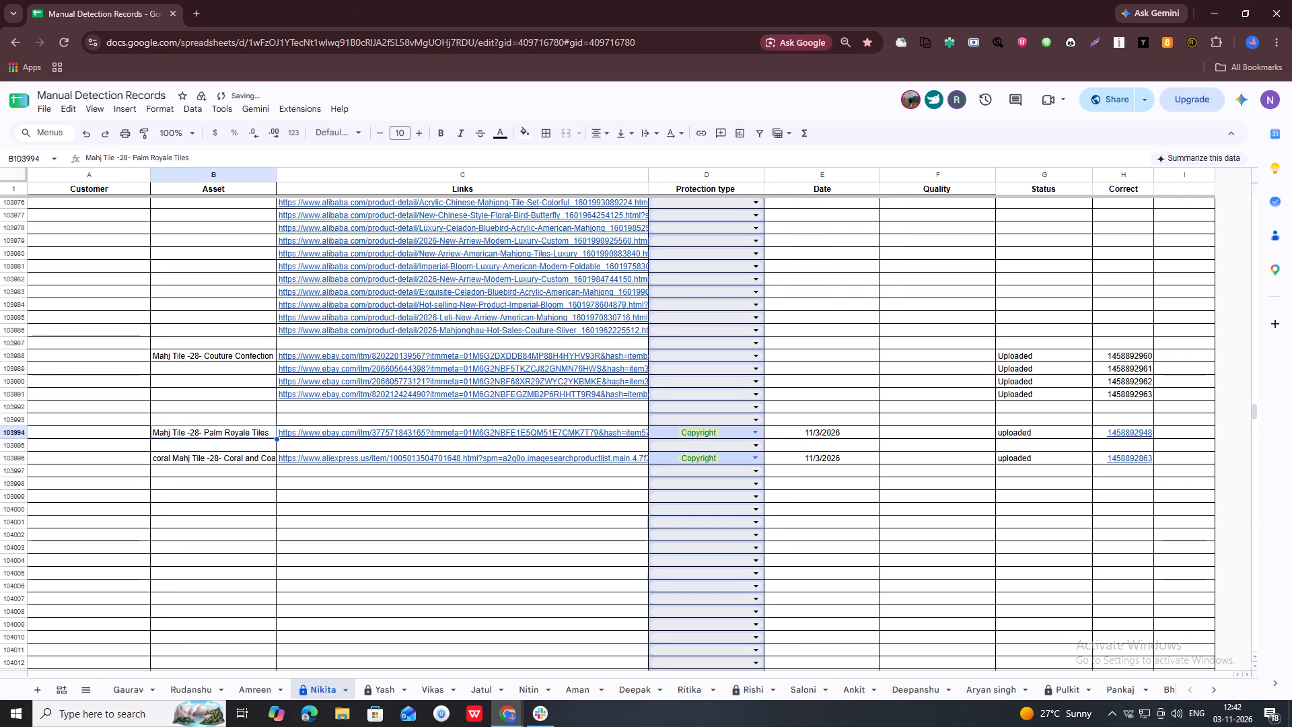
key("Right")
key("Right")
key("shift+Right")
key("ctrl+x")
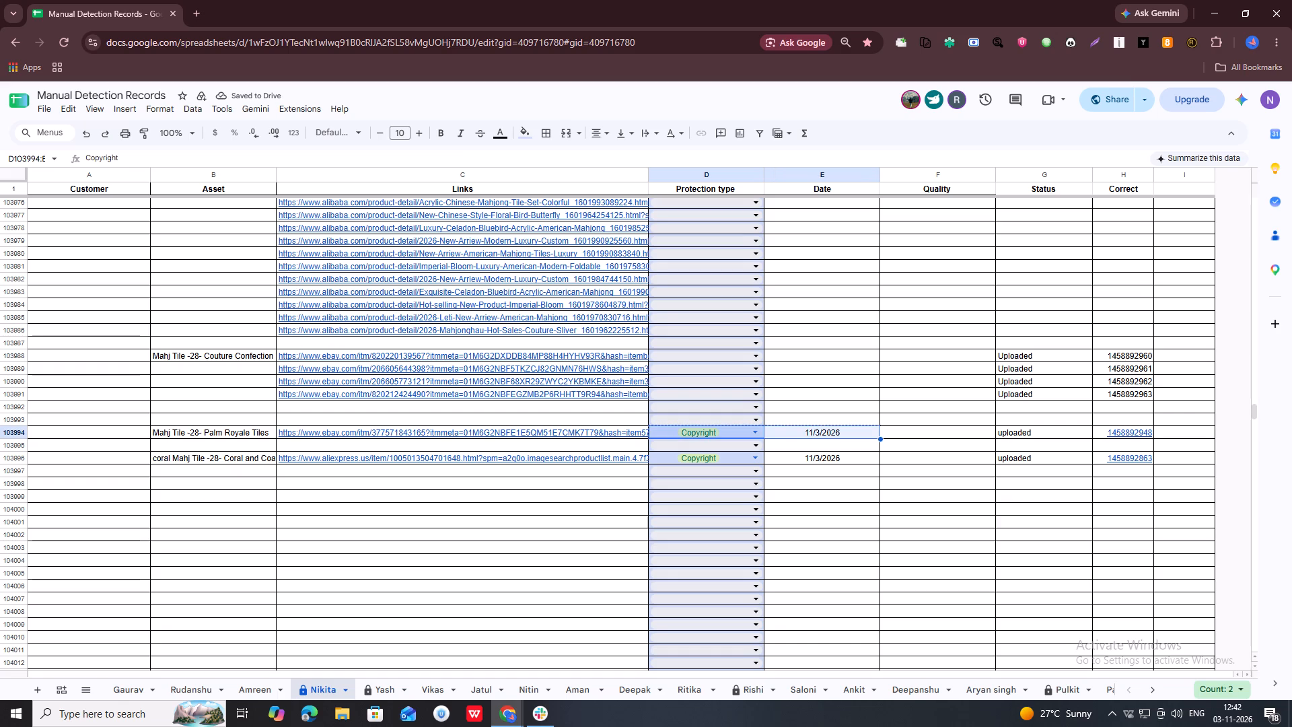
key("ctrl+c")
key("c")
key("Left")
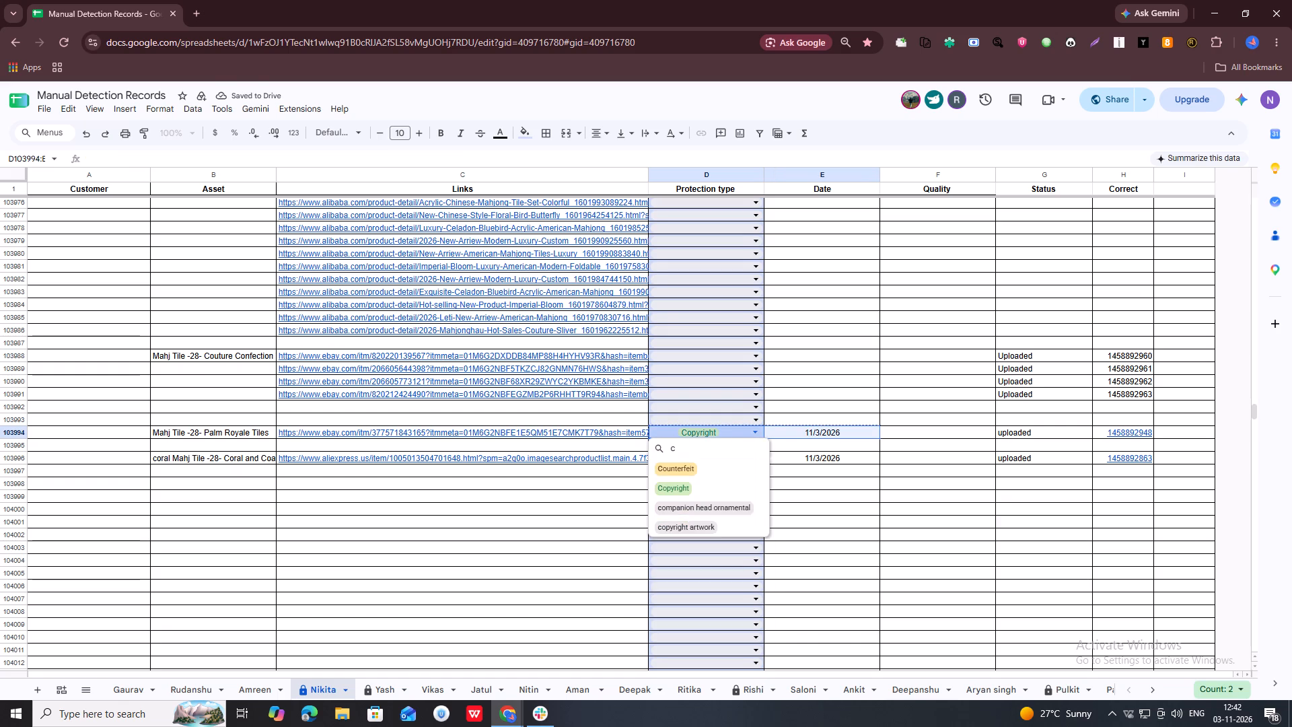
Paste the copied Copyright type and 11/3/2026 date into row 103988 and fill them down through row 103991.
left_click(624, 363)
key("Up")
key("Right")
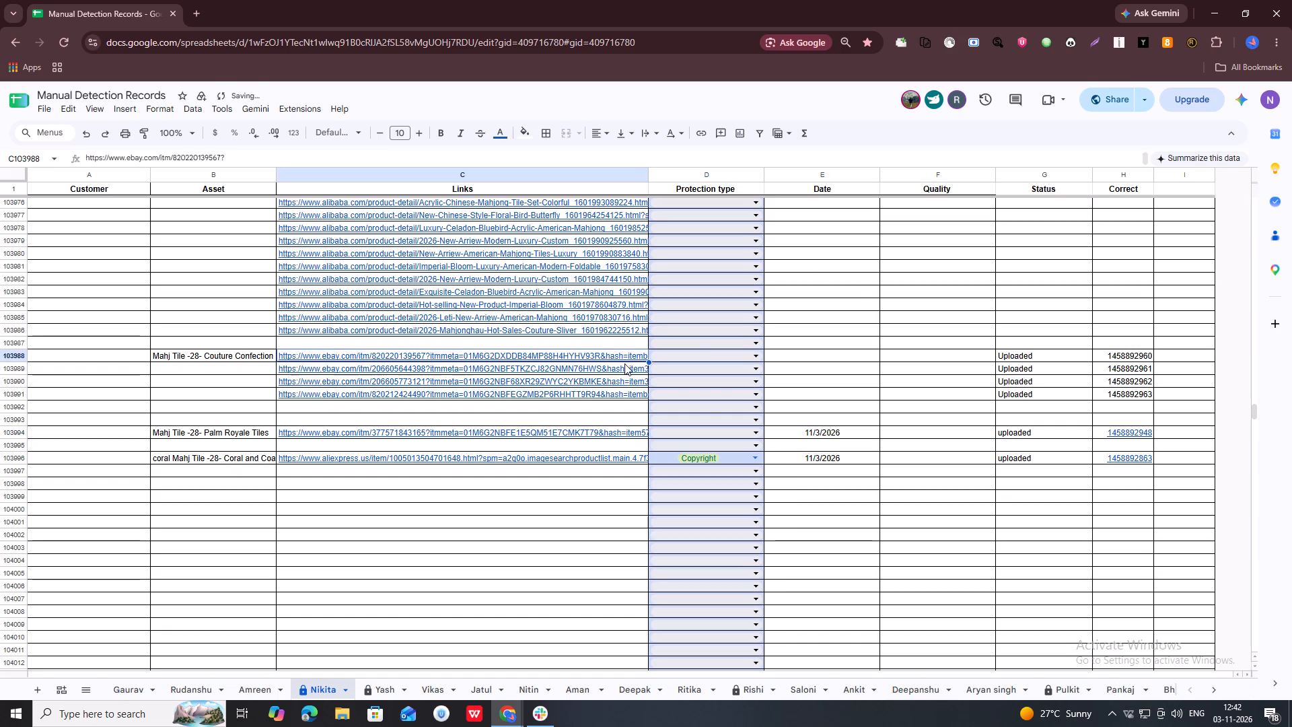
key("shift+Right")
key("ctrl+c")
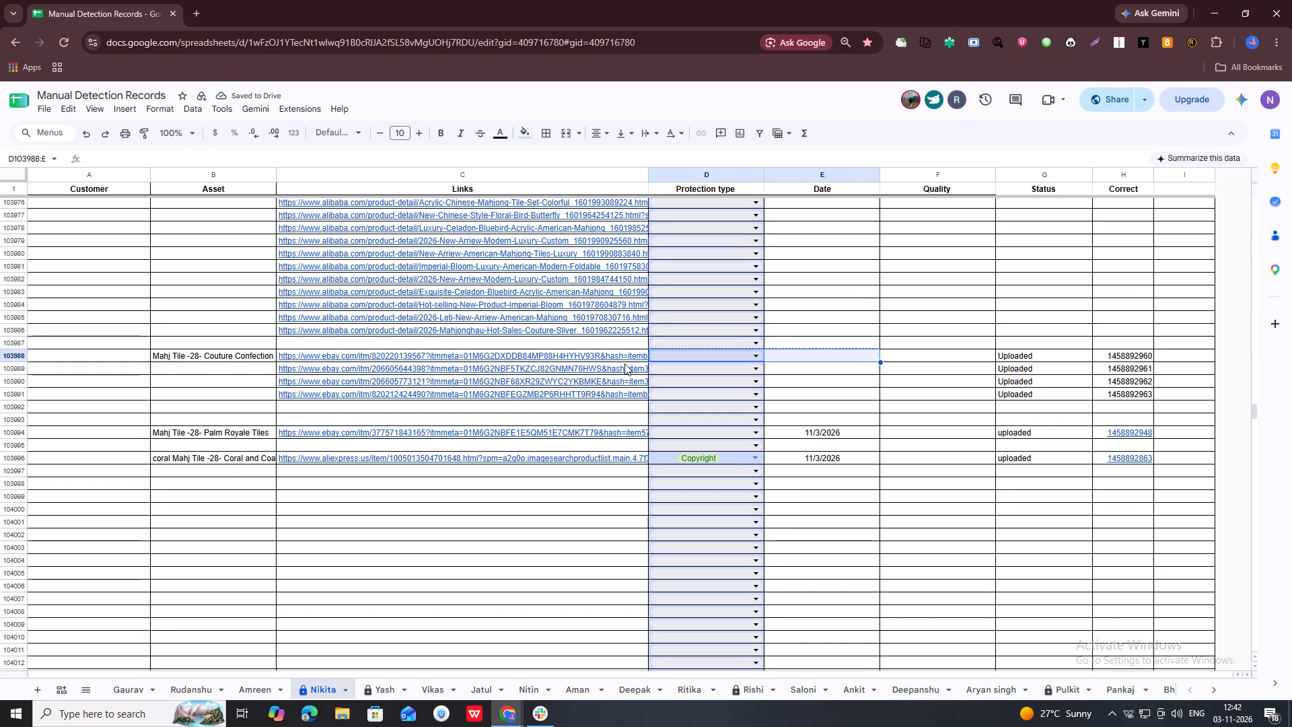
key("ctrl+v")
key("Left")
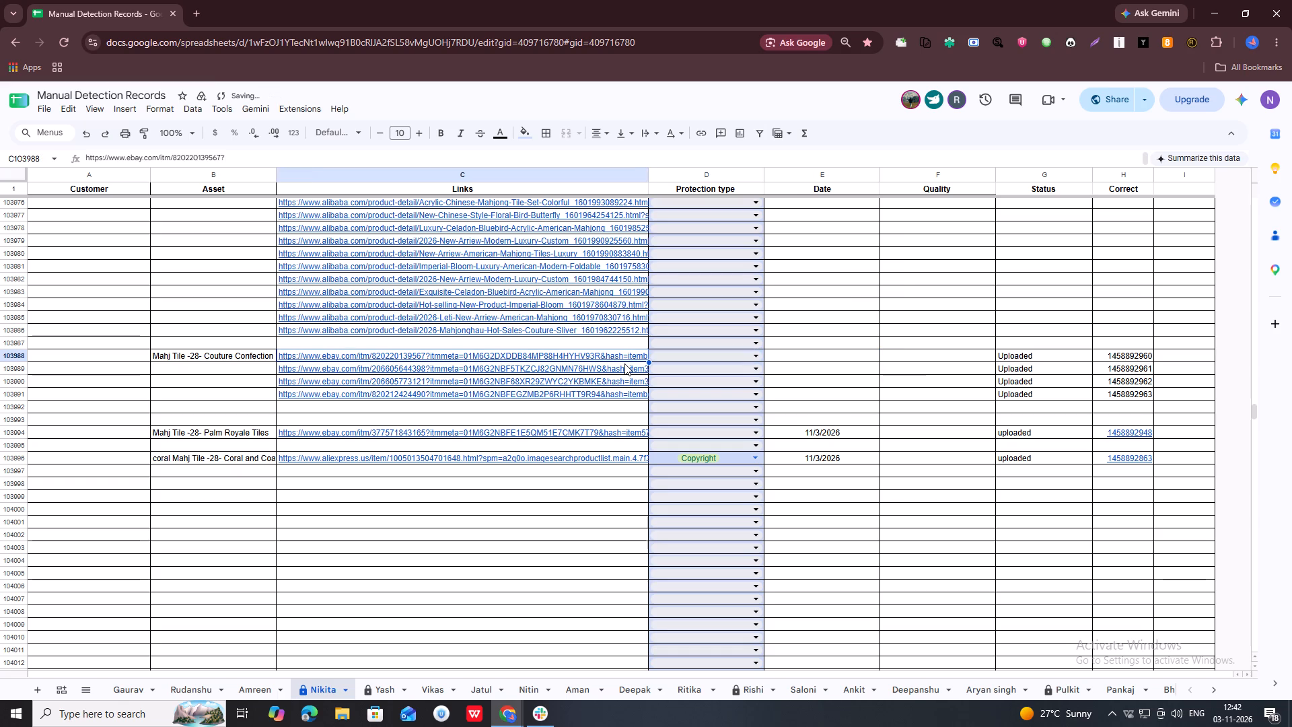
key("Right")
key("super+v")
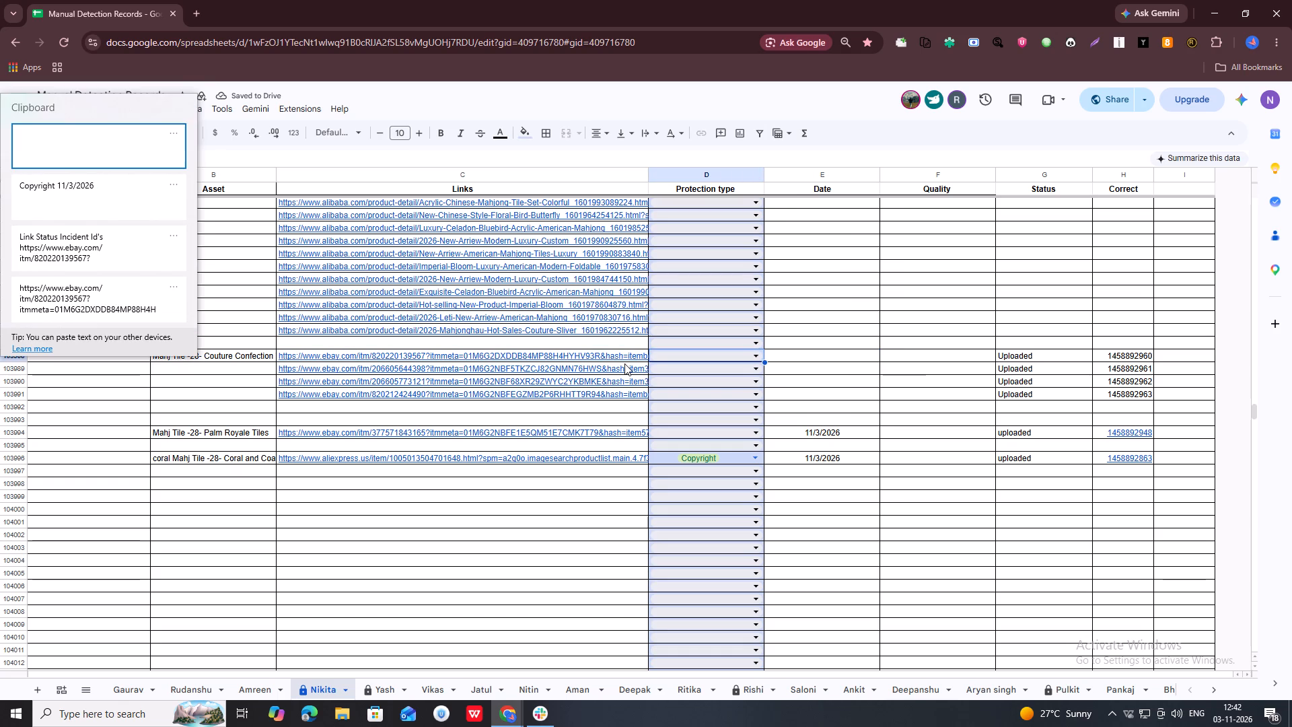
key("Down")
key("Return")
key("ctrl+v")
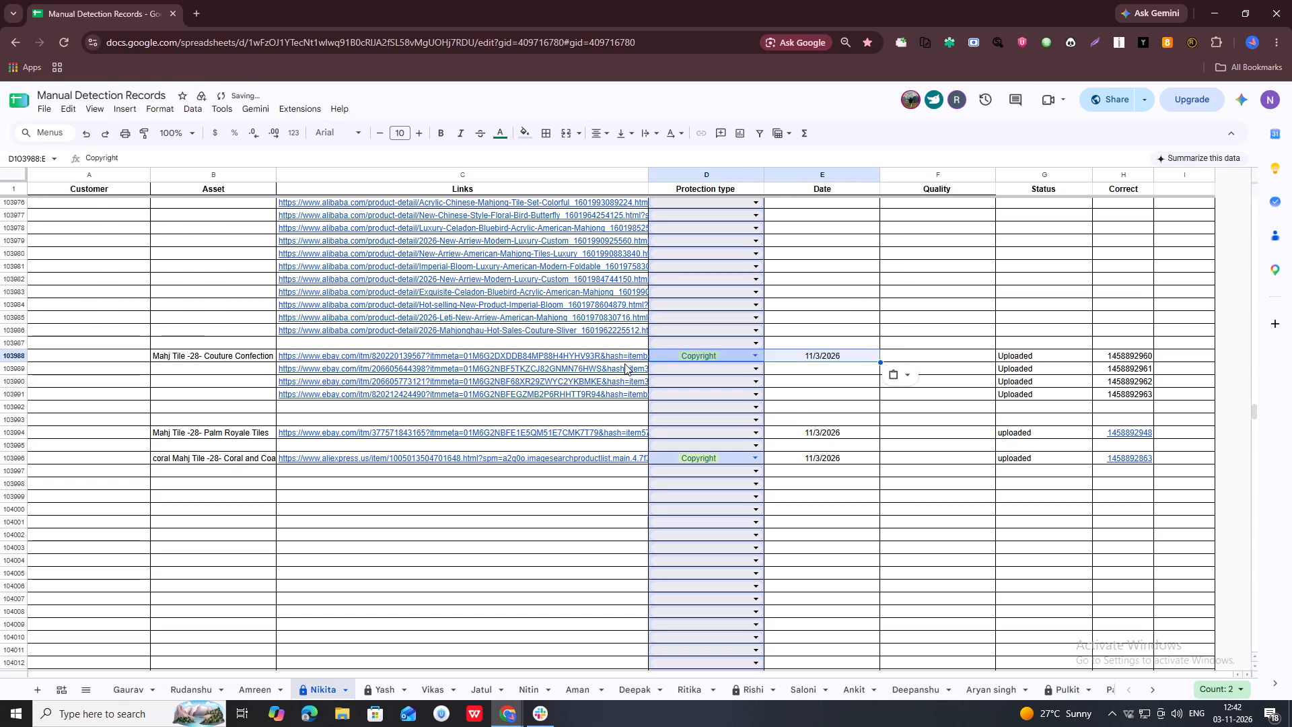
key("shift+Down")
key("shift+Down")
key("shift+Down")
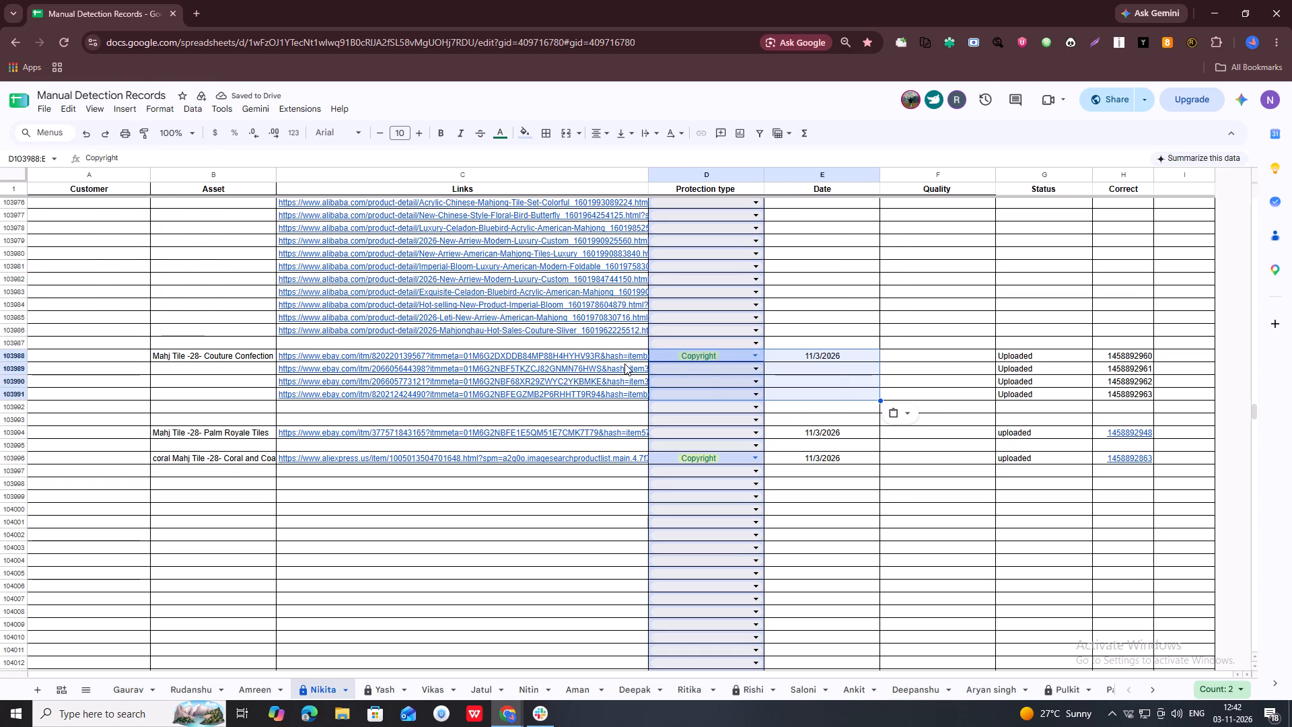
key("ctrl+d")
Copy the Copyright protection type from row 103996 into the Palm Royale Tiles record in row 103994.
key("Down")
key("ctrl+Down")
key("ctrl+Down")
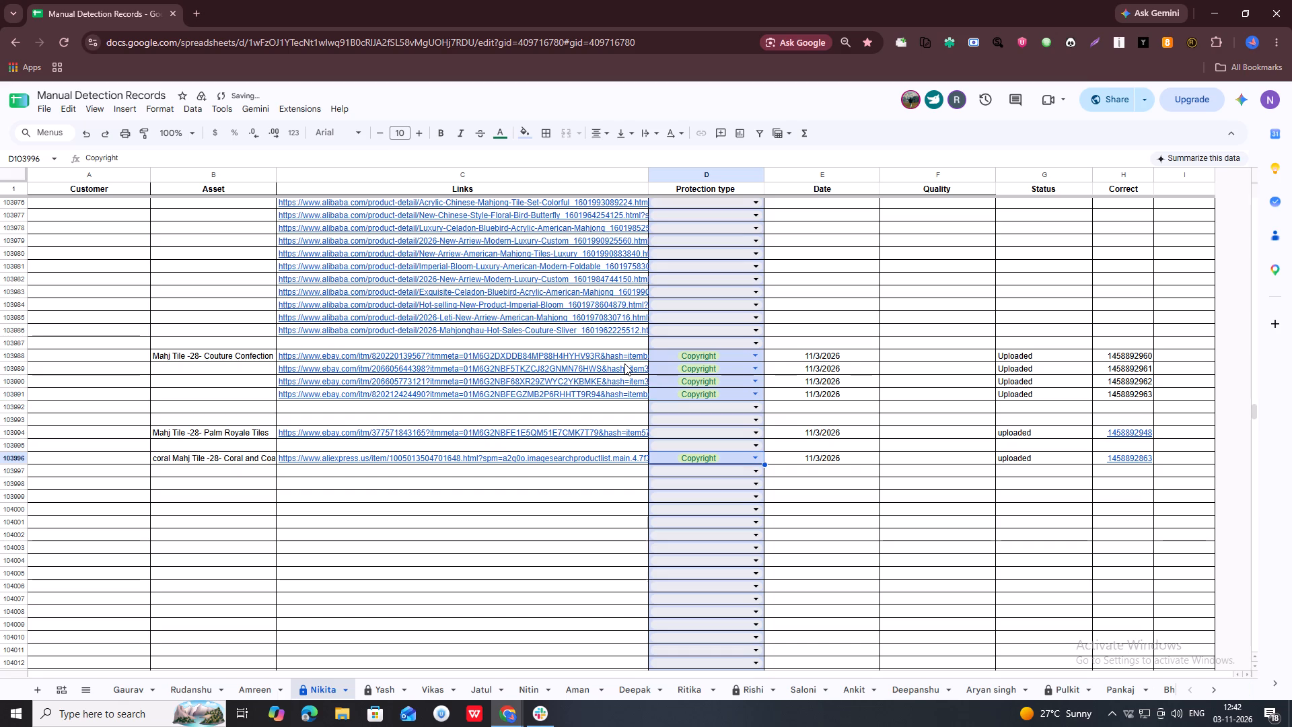
key("ctrl+c")
key("Up")
key("Up")
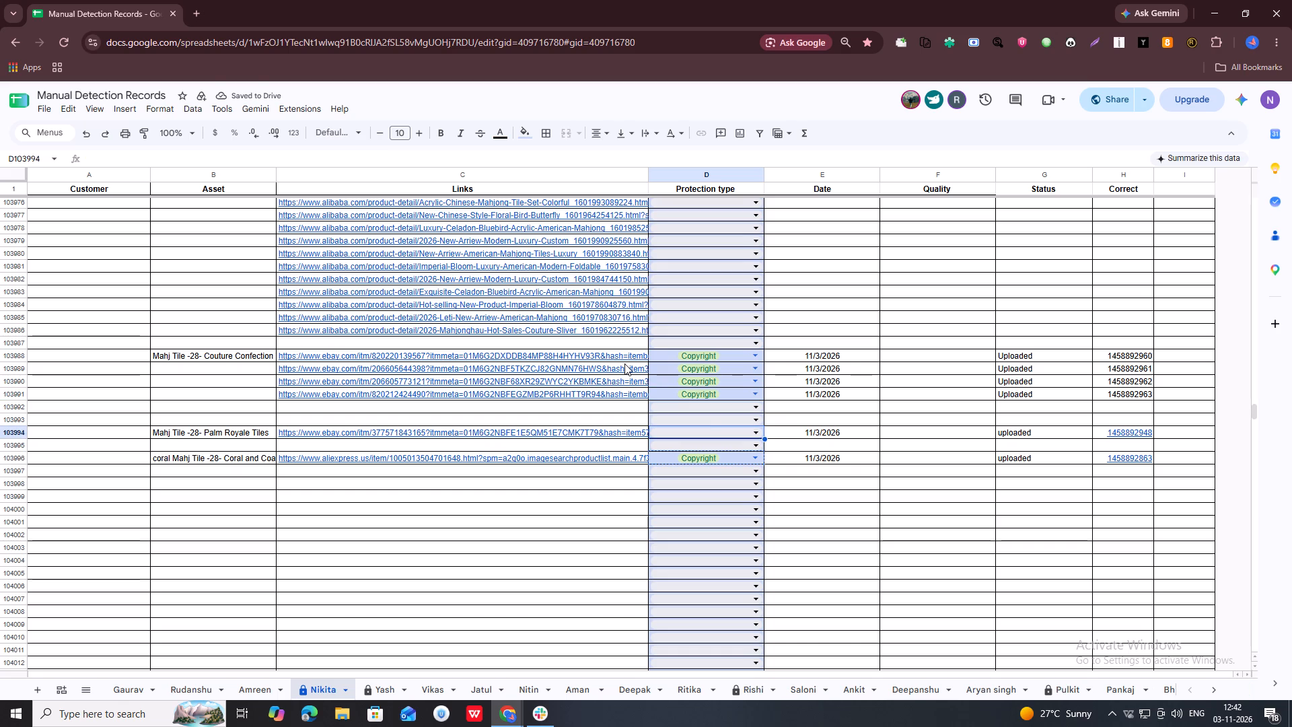
key("ctrl+v")
Copy the block of Alibaba links recorded for the imperial lotus tile asset in rows 103970 to 103986.
key("ctrl+Up")
key("ctrl+Up")
key("Left")
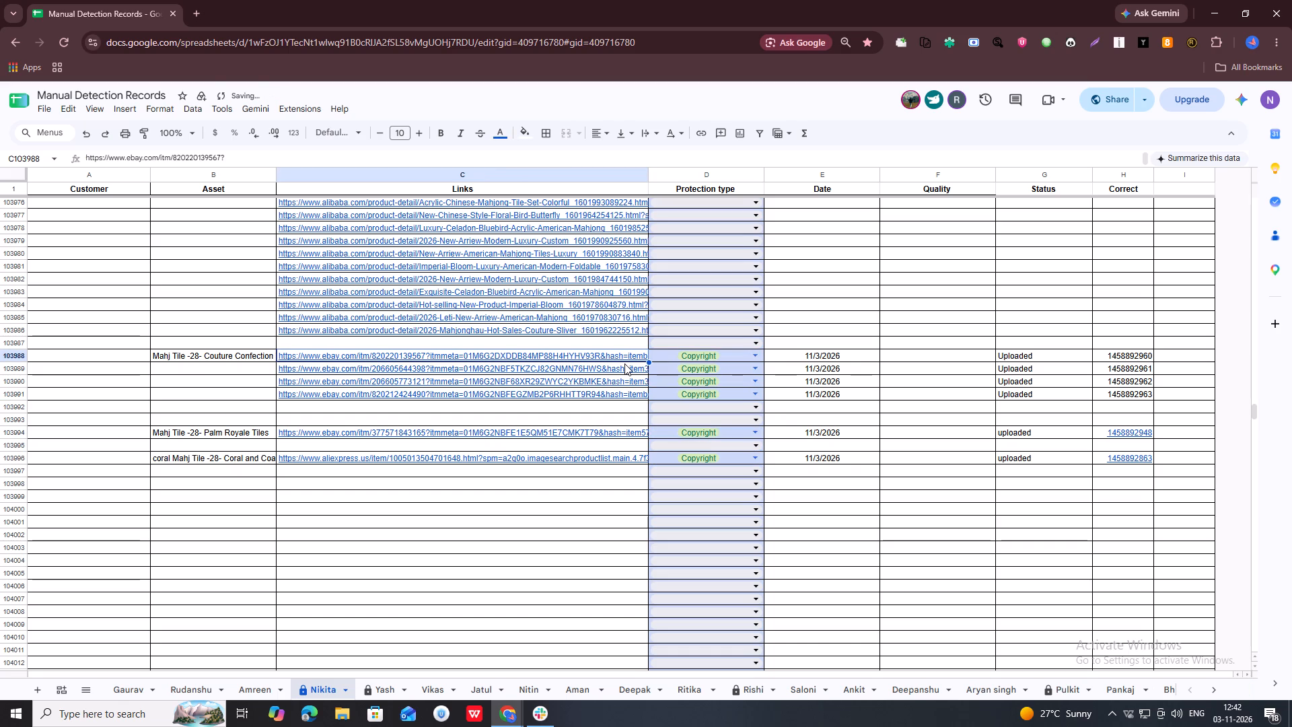
key("ctrl+Up")
key("ctrl+shift+Up")
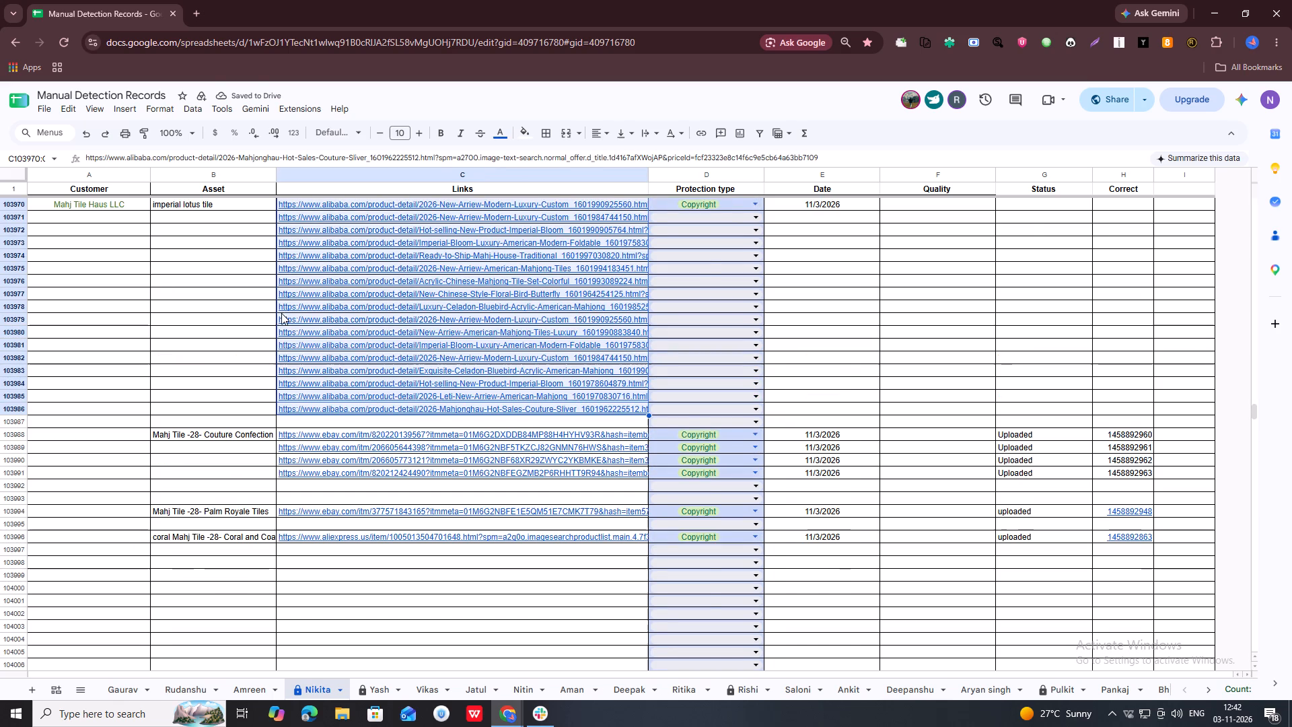
scroll(410, 441, "up", 1)
key("ctrl+c")
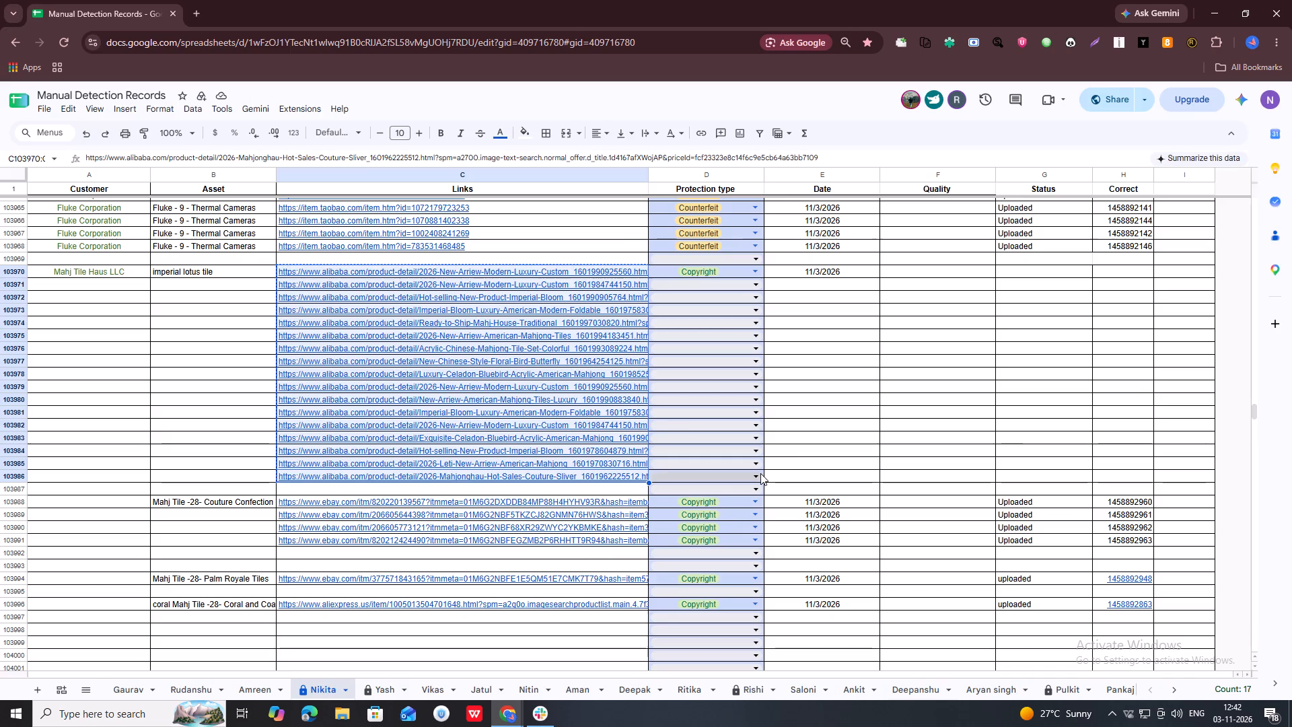
Create Copyright incidents for the copied Alibaba links under the asset Mahj Tile -28- Imperial Lotus Tiles.
key("alt+Tab")
left_click(313, 623)
left_click(341, 254)
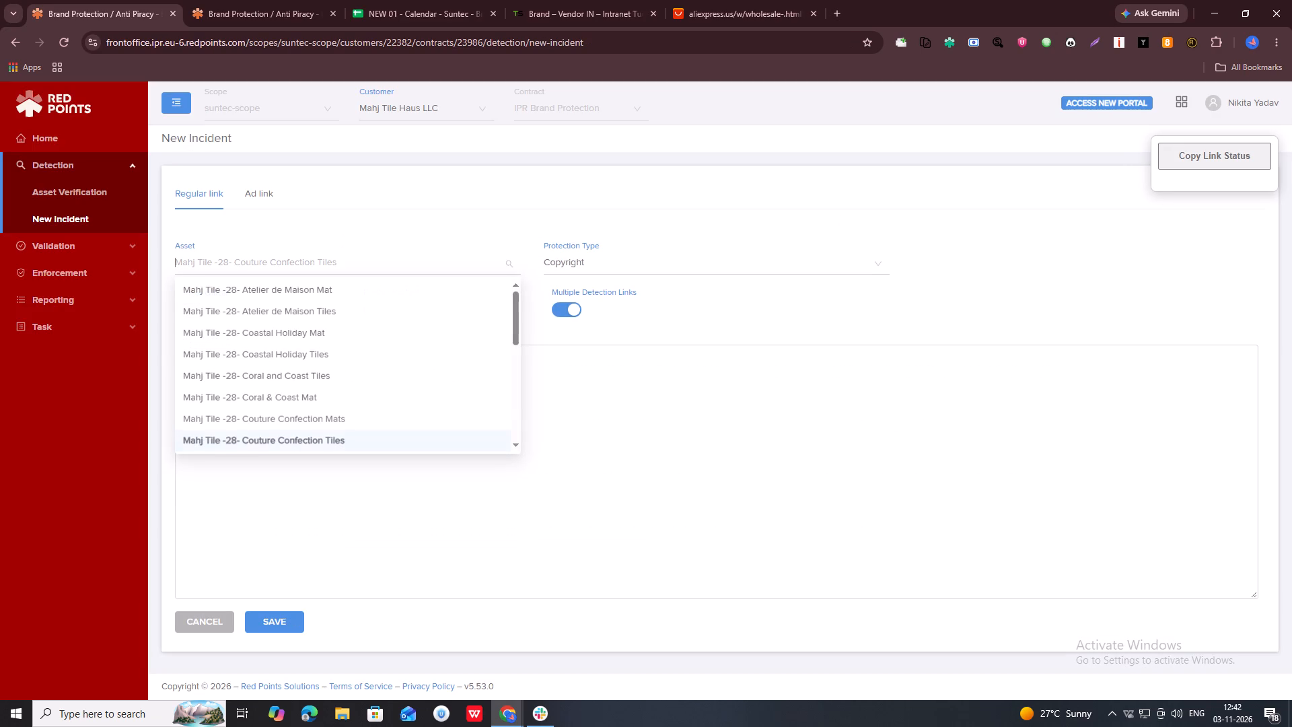
type("imper")
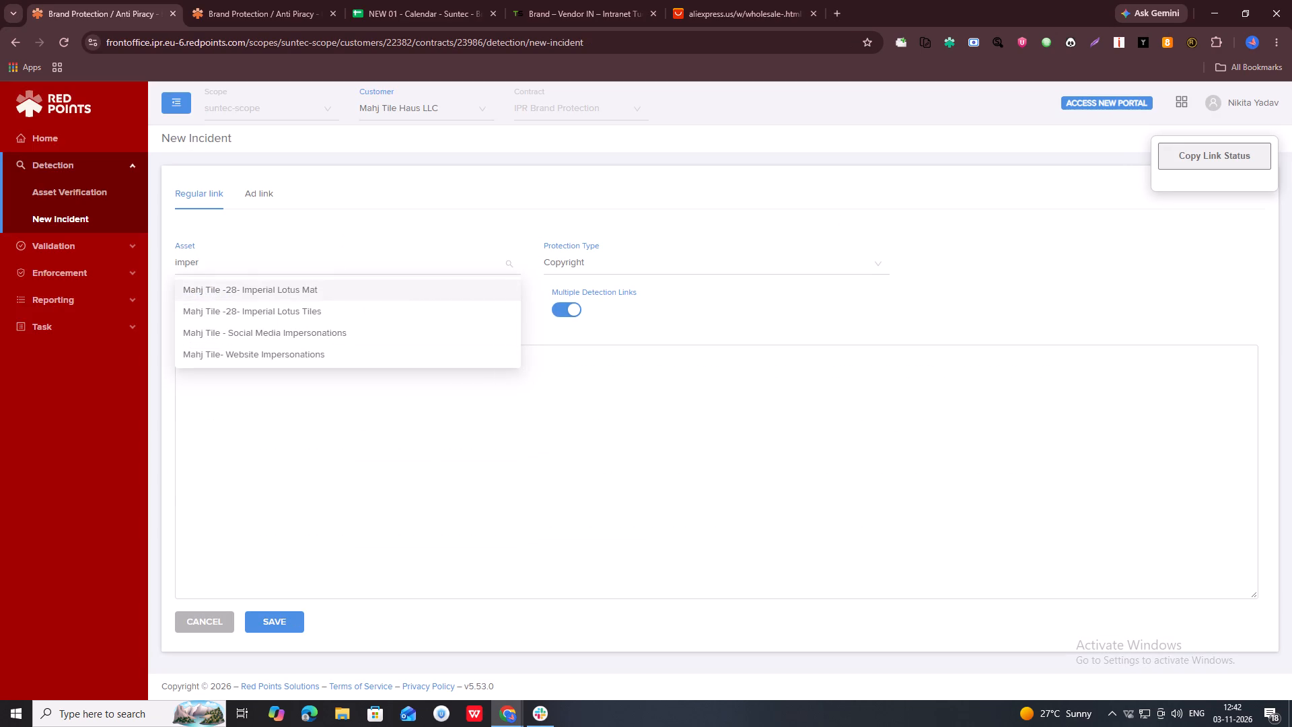
left_click(299, 318)
left_click(542, 496)
key("alt+Tab")
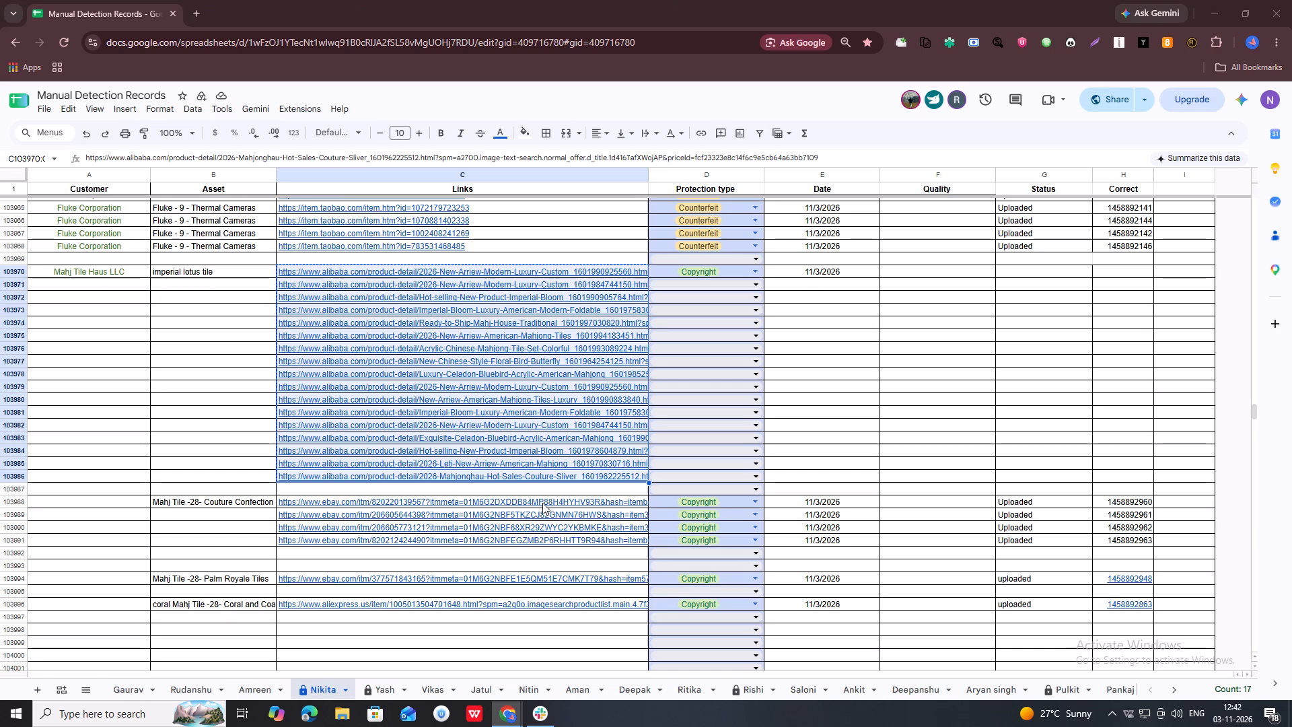
key("alt+Tab")
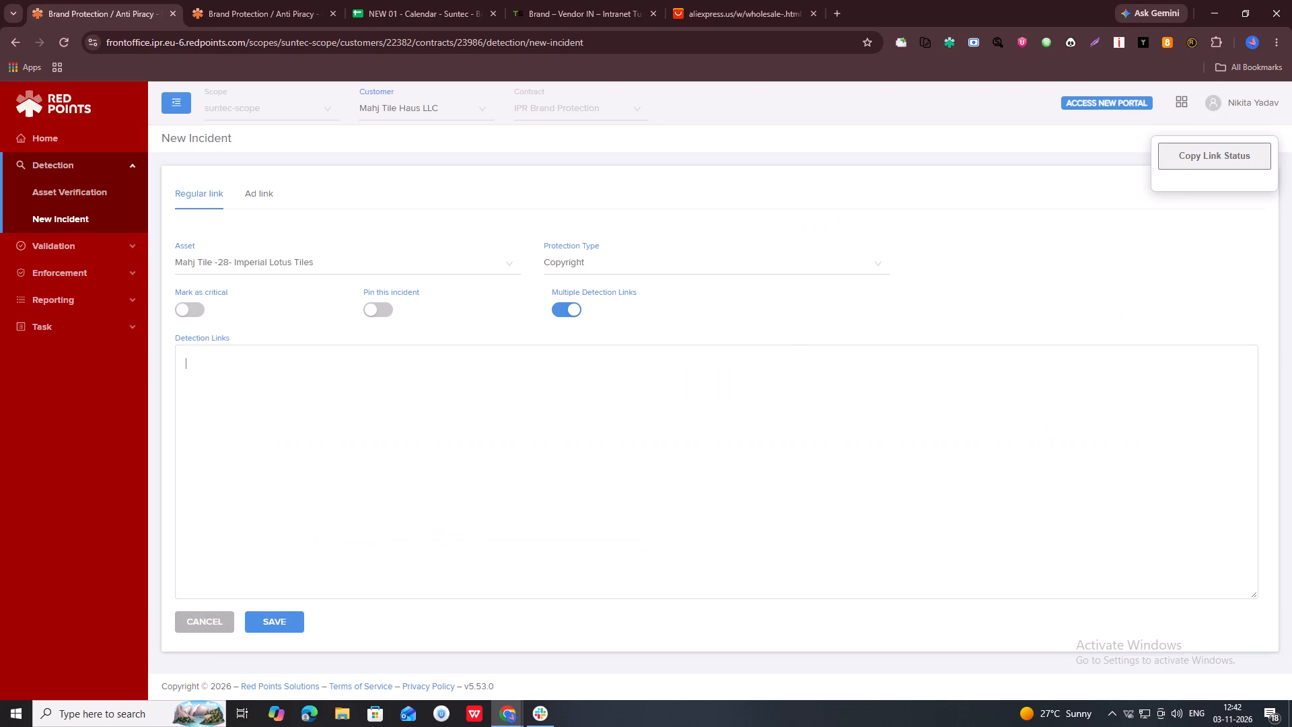
key("ctrl+v")
key("alt+Tab")
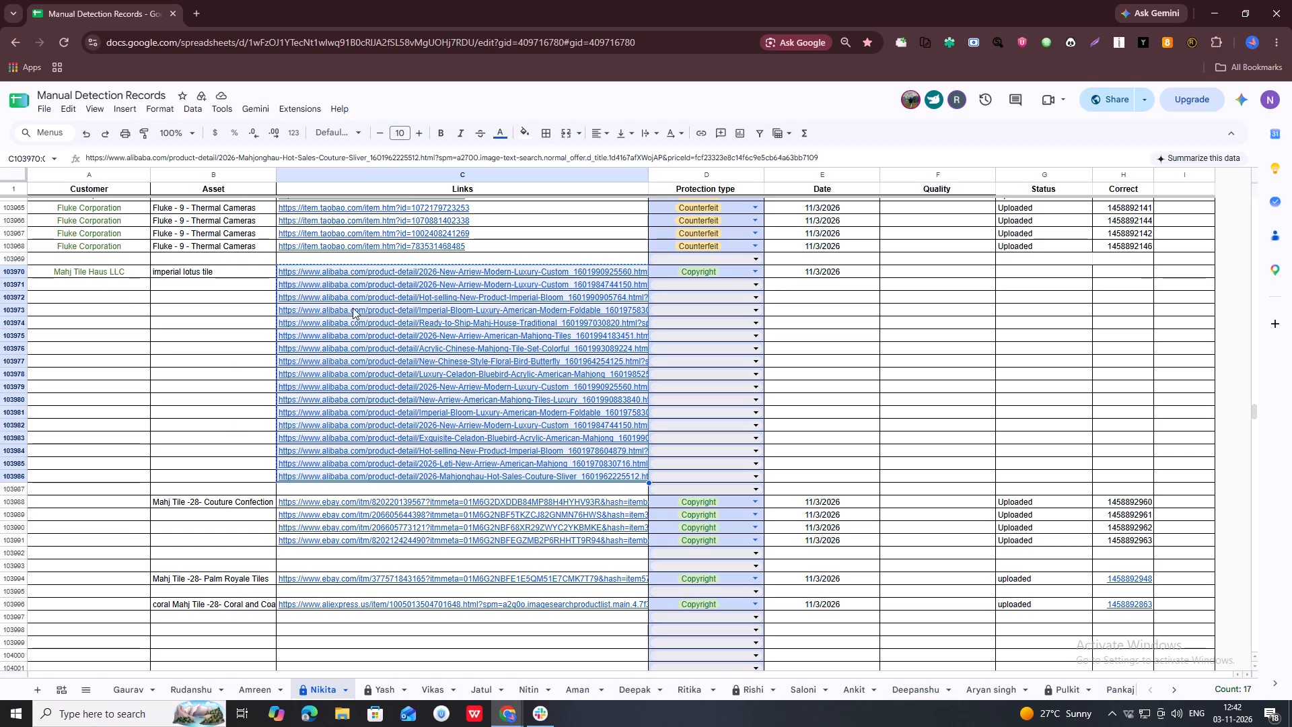
key("alt+Tab")
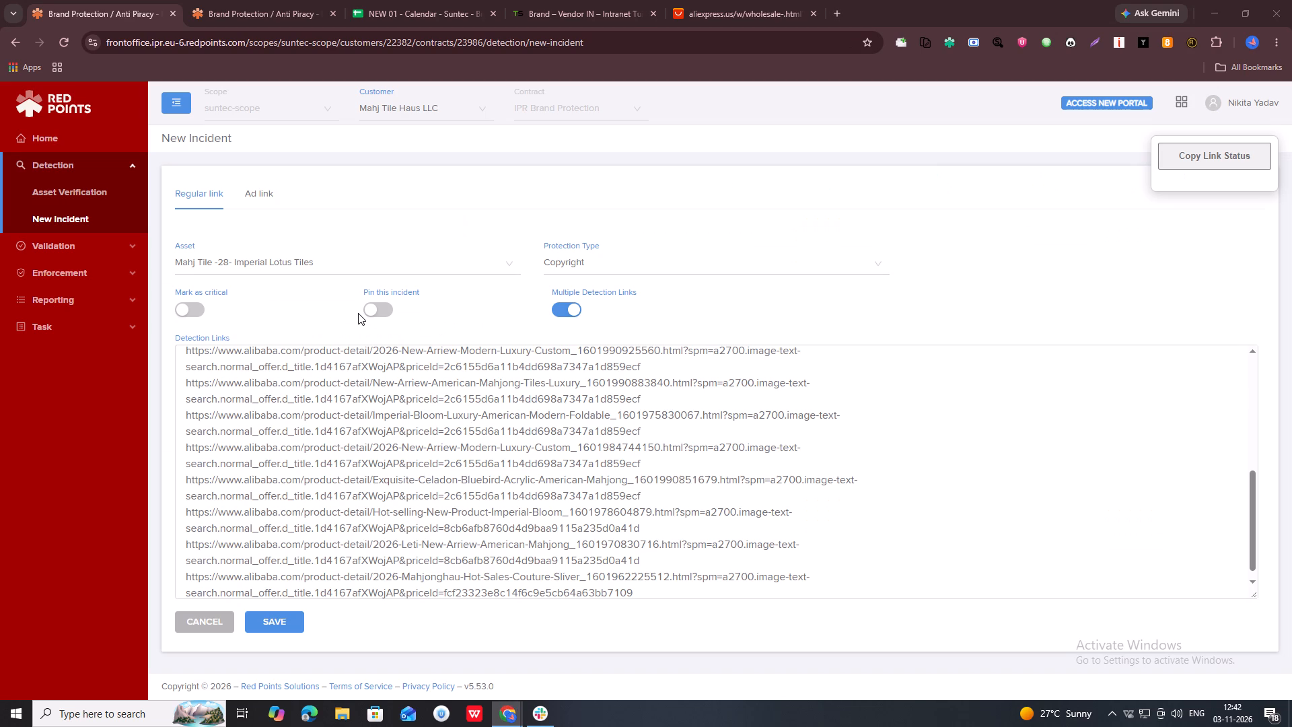
left_click(290, 623)
Copy the incident form's asset name, Mahj Tile -28- Imperial Lotus Tiles, into Asset cell B103970 of Manual Detection Records.
left_click(301, 264, "alt")
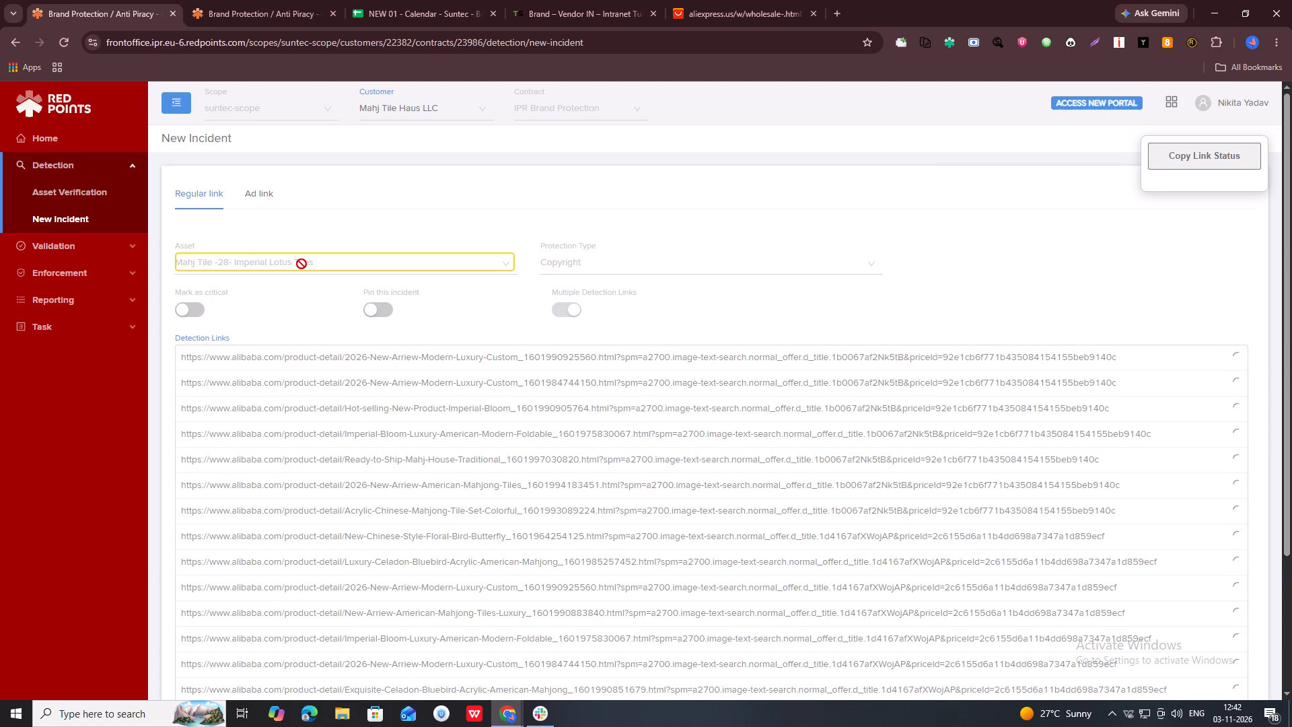
key("alt+Tab")
left_click(221, 272)
key("ctrl+v")
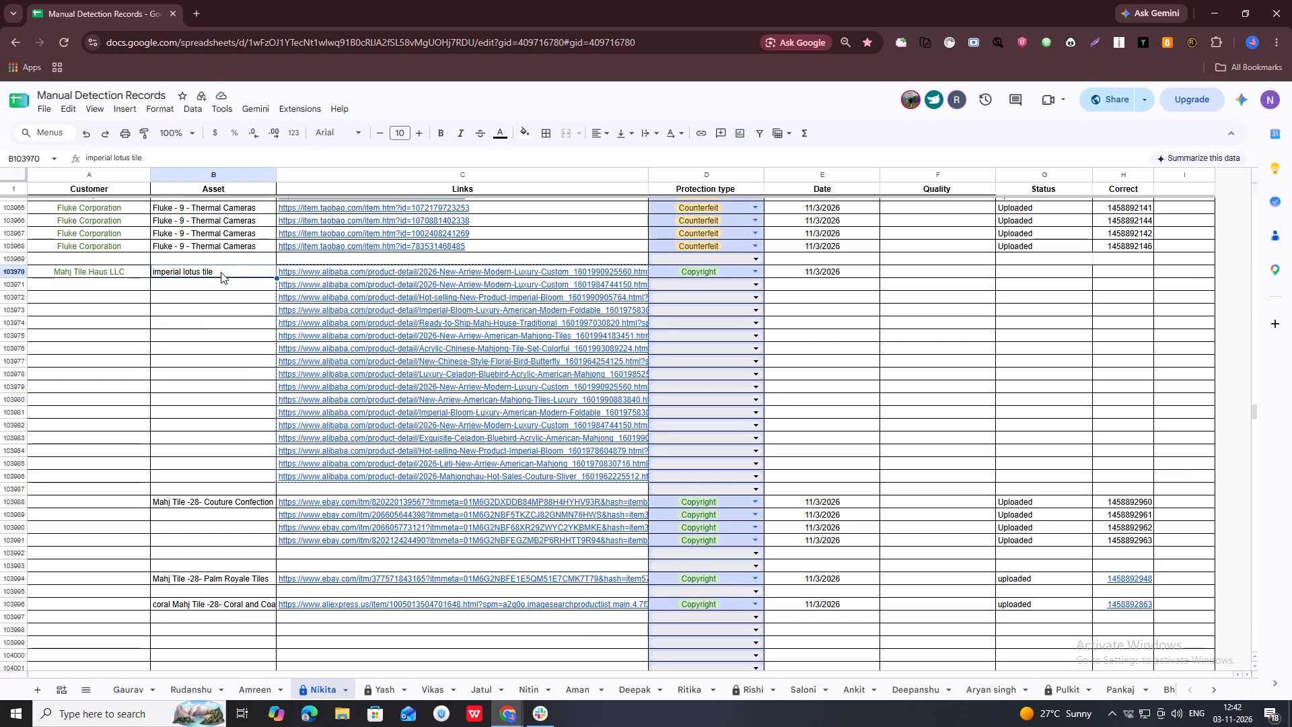
Fill the Copyright type and 11/3/2026 date from row 103970 down through row 103986.
key("Right")
key("Right")
key("shift+Right")
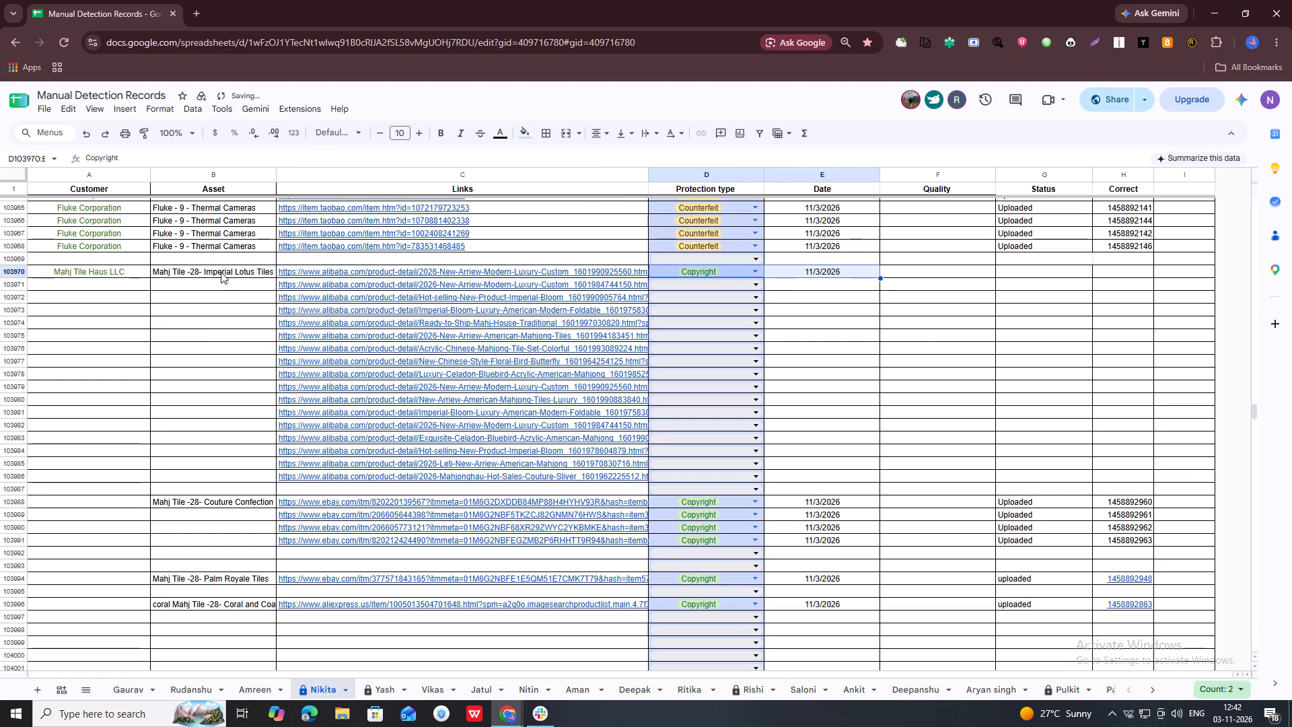
key("ctrl+space")
key("ctrl+d")
Copy the customer name Mahj Tile Haus LLC and fill the customer and asset from row 103970 down through row 103986.
key("ctrl+Left")
key("ctrl+Left")
key("ctrl+c")
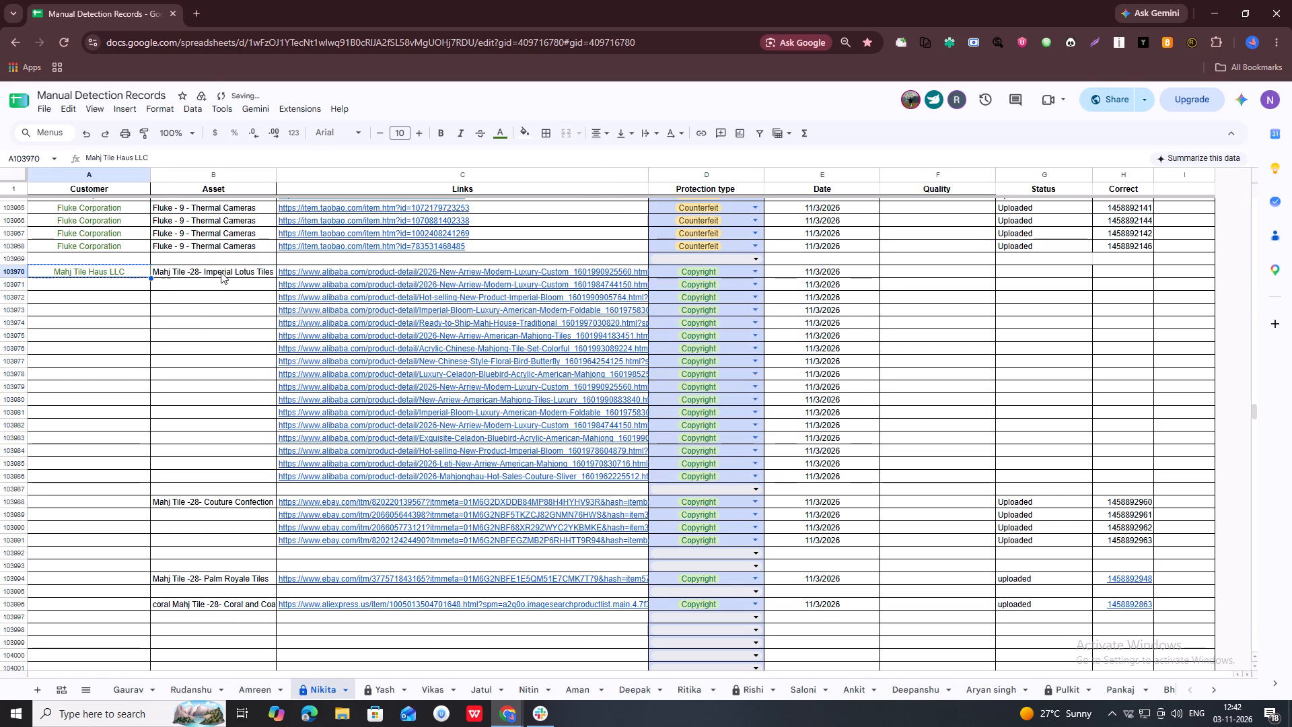
key("shift+Right")
key("ctrl+space")
key("ctrl+d")
Paste Mahj Tile Haus LLC as customer in row 103988 and fill customer and asset down through row 103991.
key("ctrl+Down")
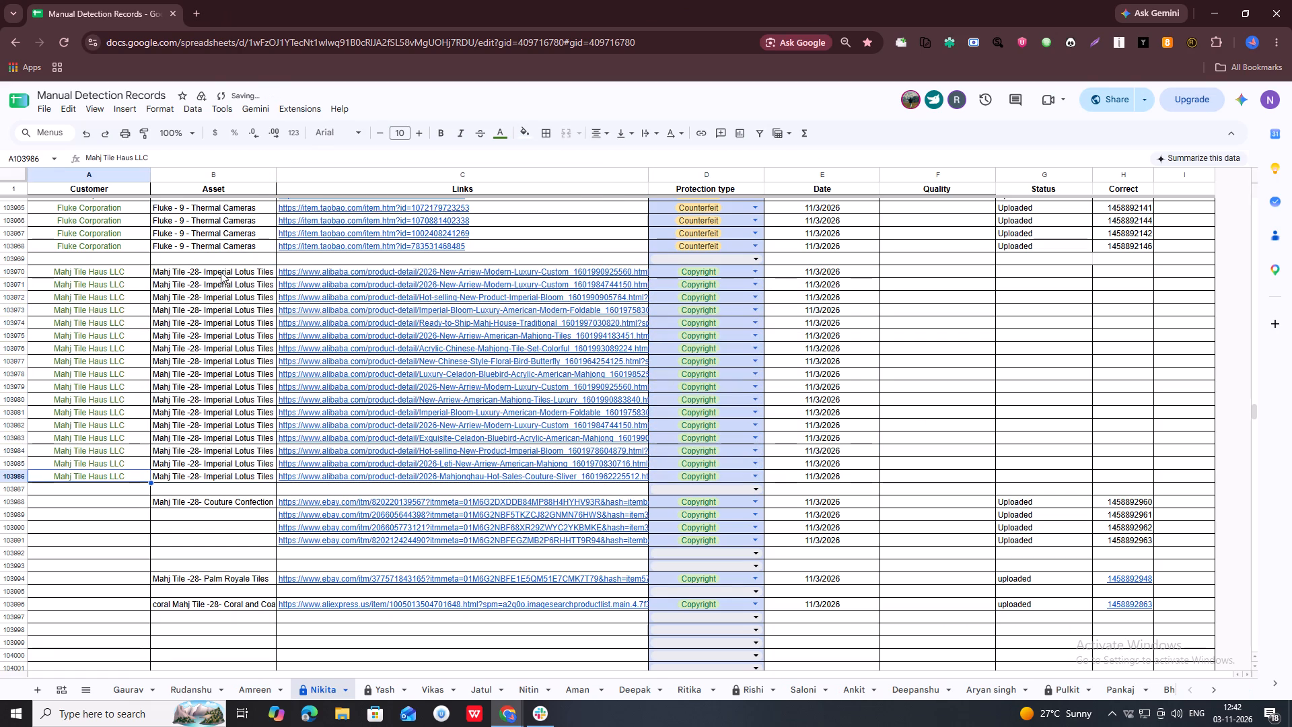
key("Down")
key("Down")
key("ctrl+v")
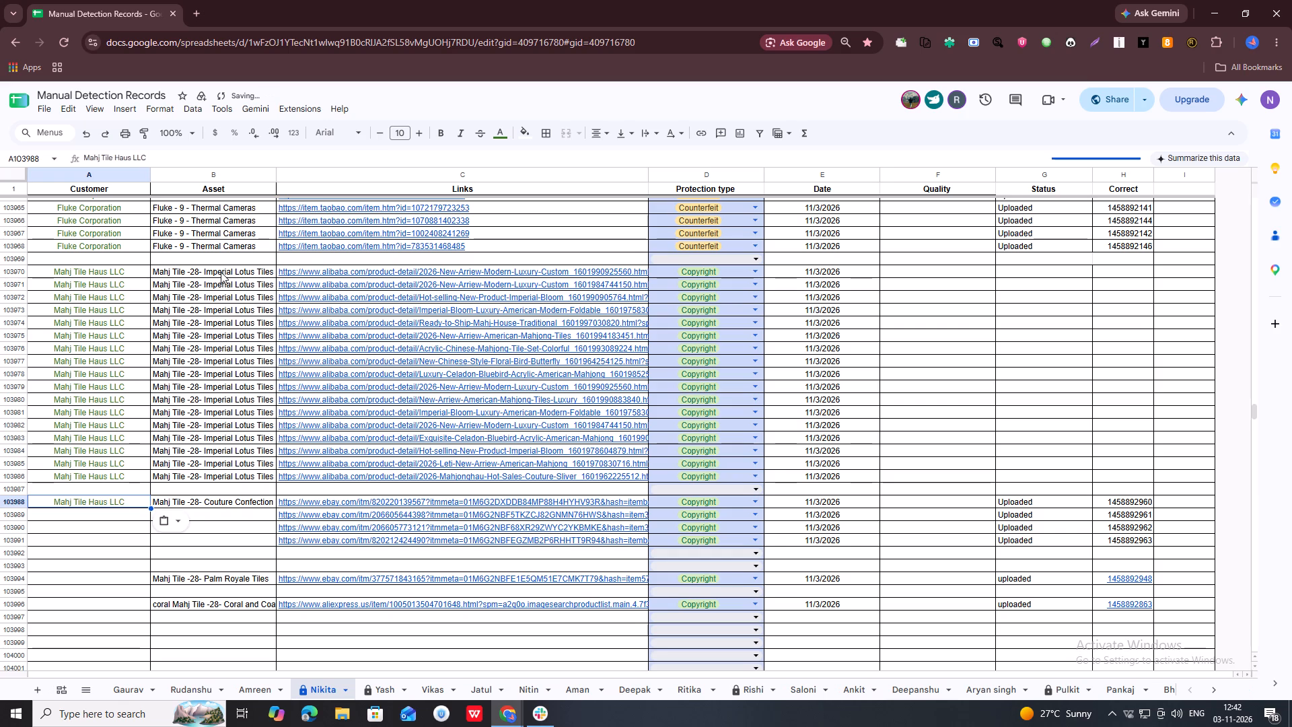
key("shift+Right")
key("ctrl+space")
key("ctrl+d")
key("ctrl+Down")
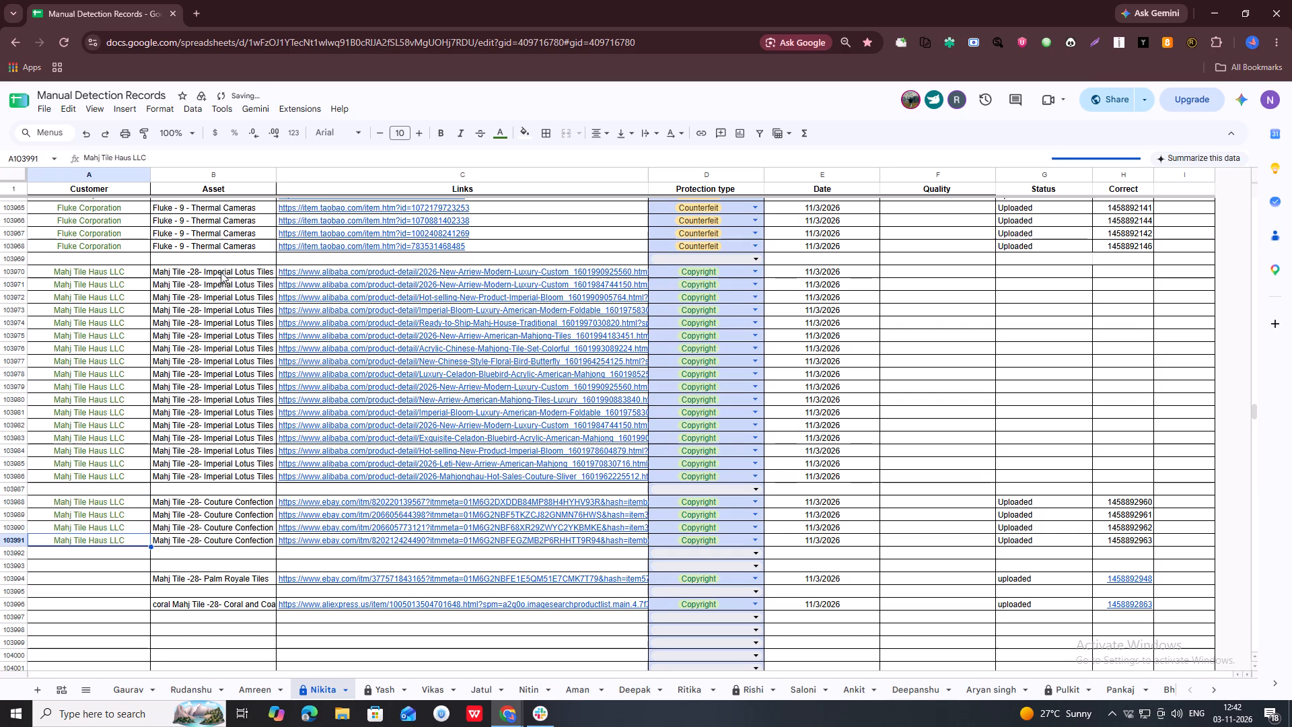
Paste Mahj Tile Haus LLC as the customer in the Palm Royale row 103994 and the Coral and Coast row 103996.
key("Down")
key("Down")
key("Down")
key("ctrl+v")
key("Down")
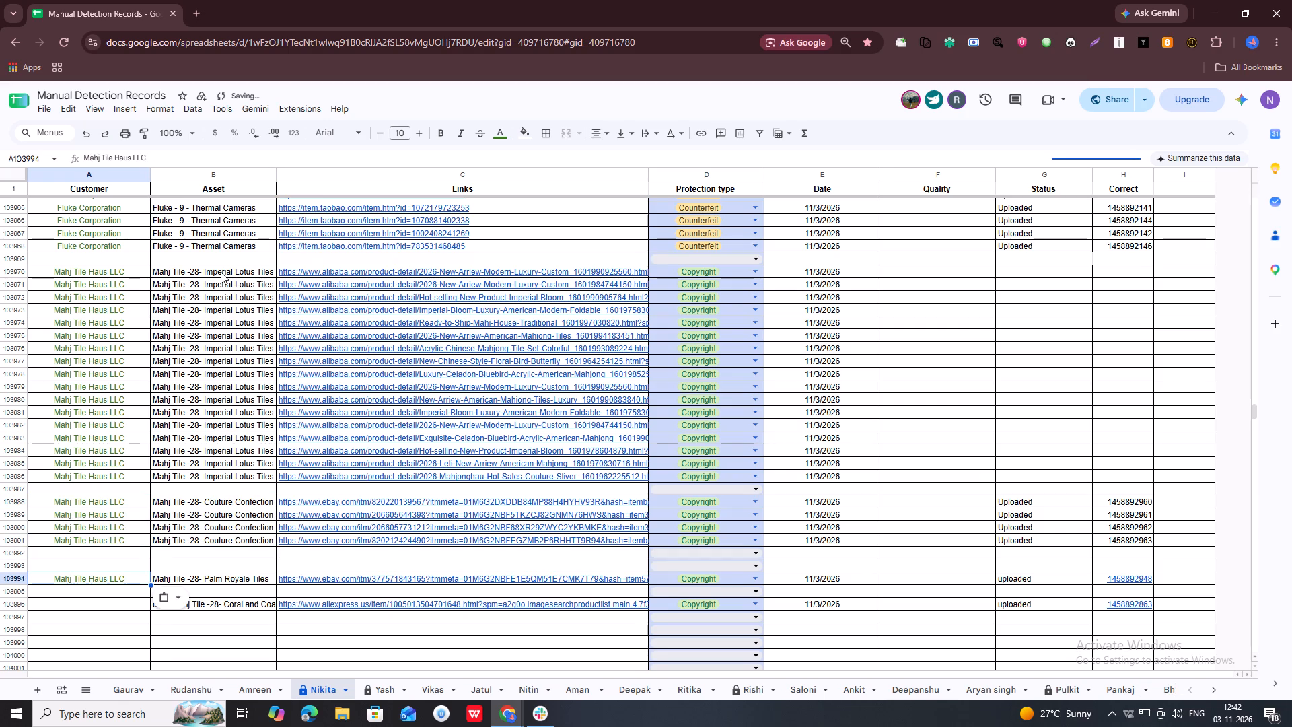
key("Down")
key("ctrl+v")
key("Down")
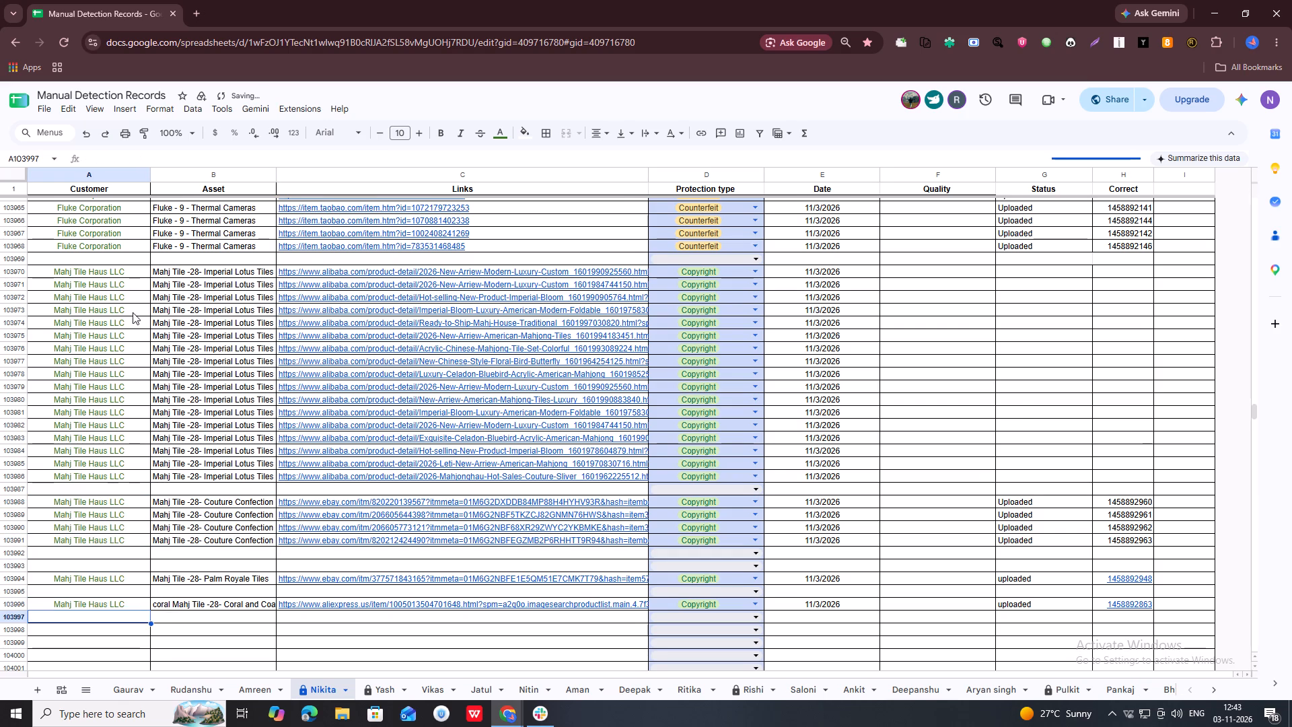
Copy the link status of the new Imperial Lotus incidents and paste it into the records starting at Quality cell F103969.
scroll(102, 293, "down", 2)
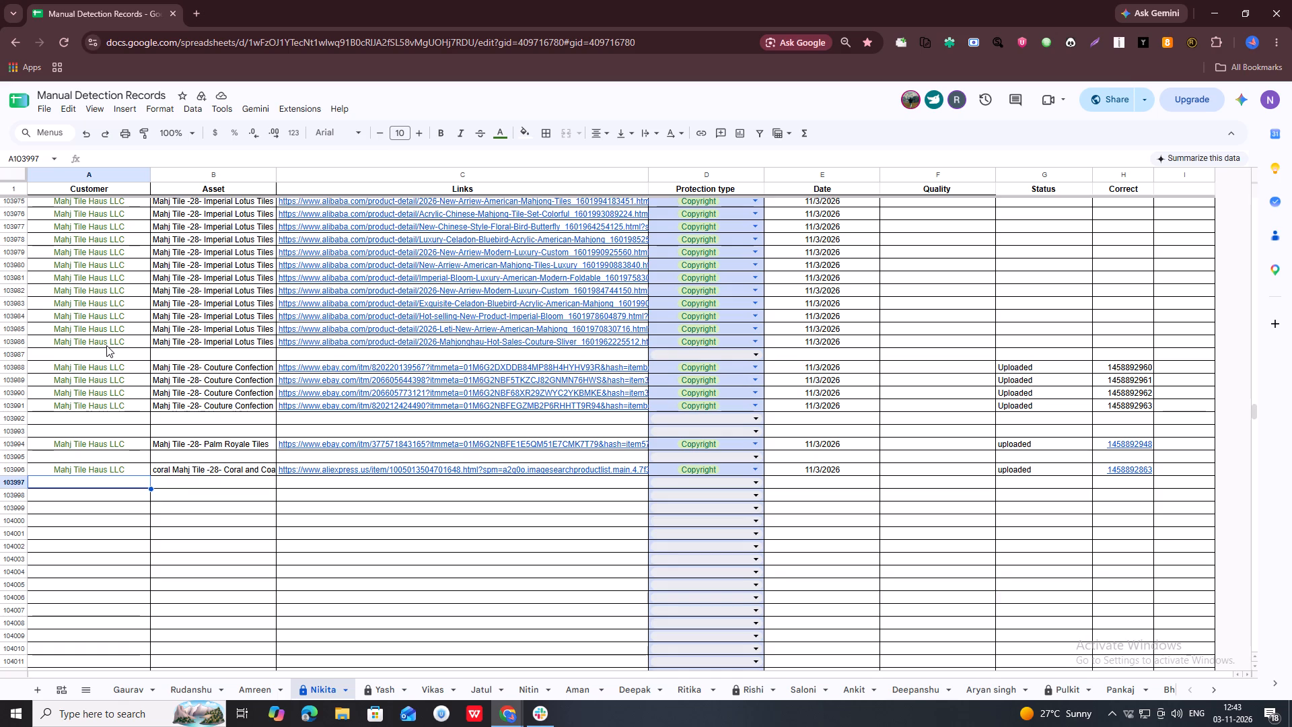
key("alt+Tab")
left_click(1222, 172)
left_click(1213, 139)
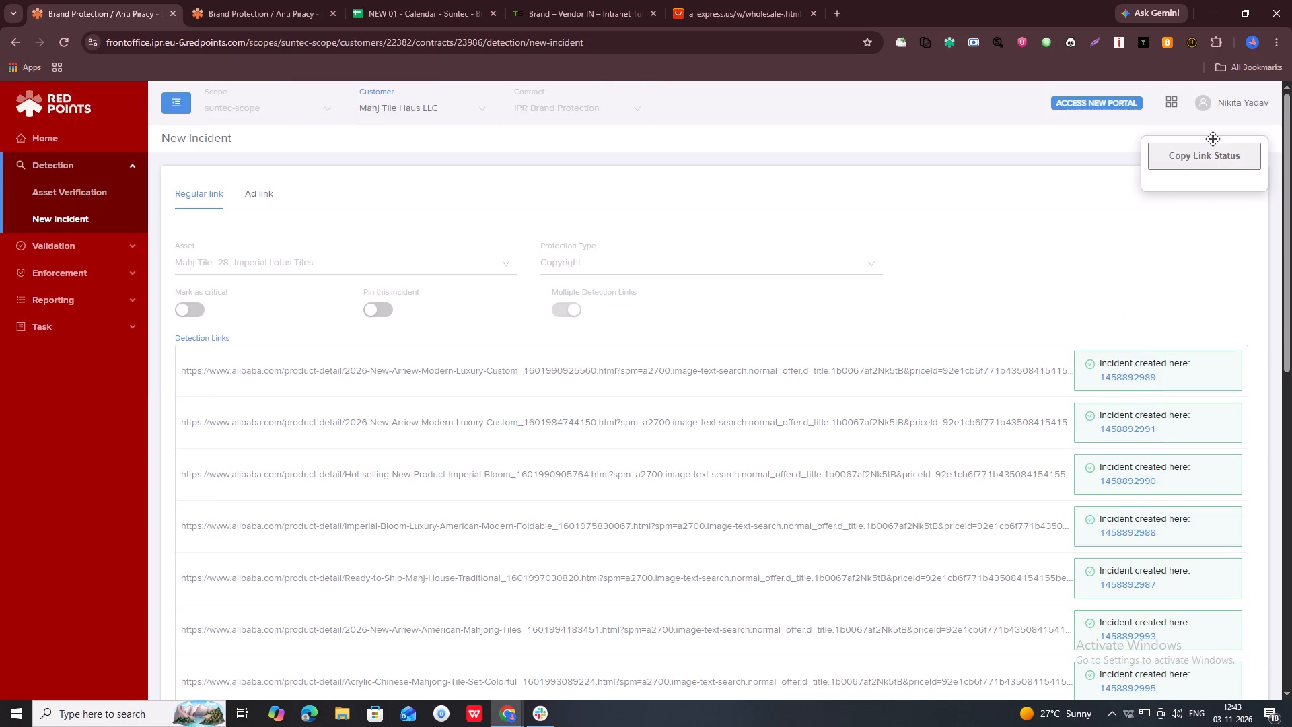
left_click(1214, 157)
key("alt+Tab")
scroll(1079, 386, "up", 2)
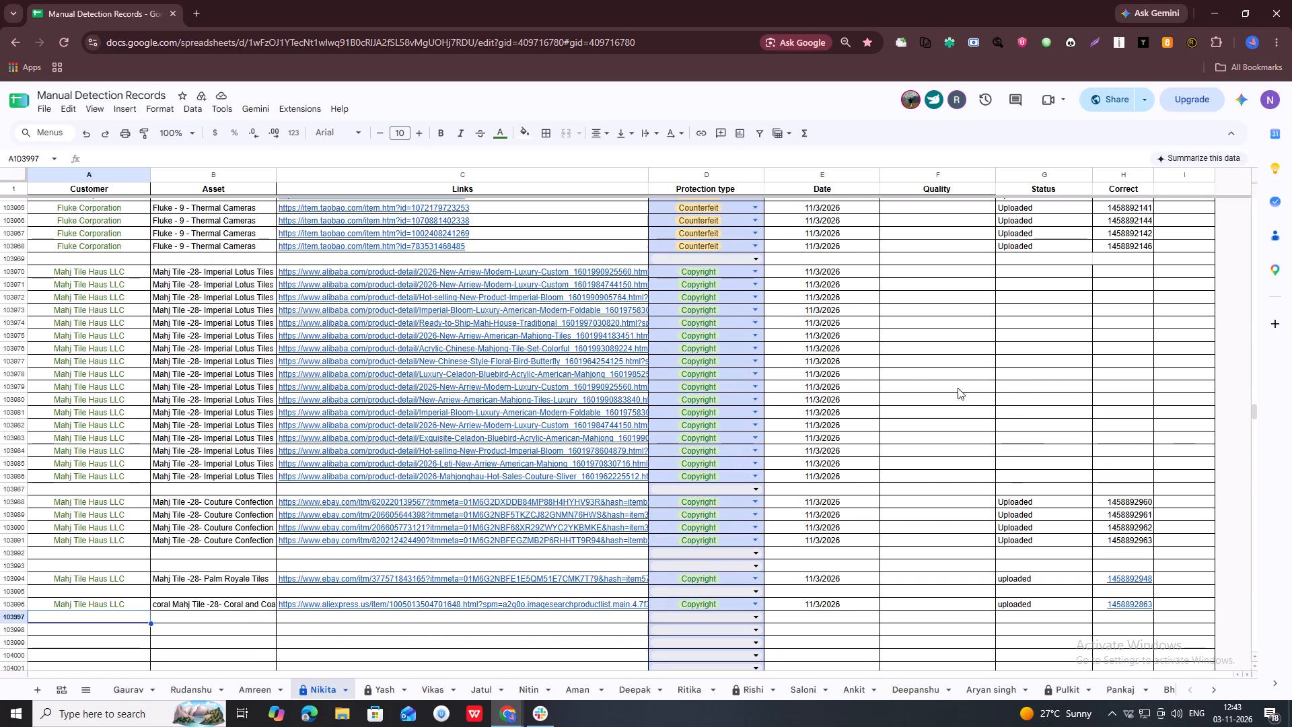
left_click(897, 261)
key("ctrl+v")
Clear the pasted Link, Status and Incident Id's headings from row 103969.
key("Left")
key("Right")
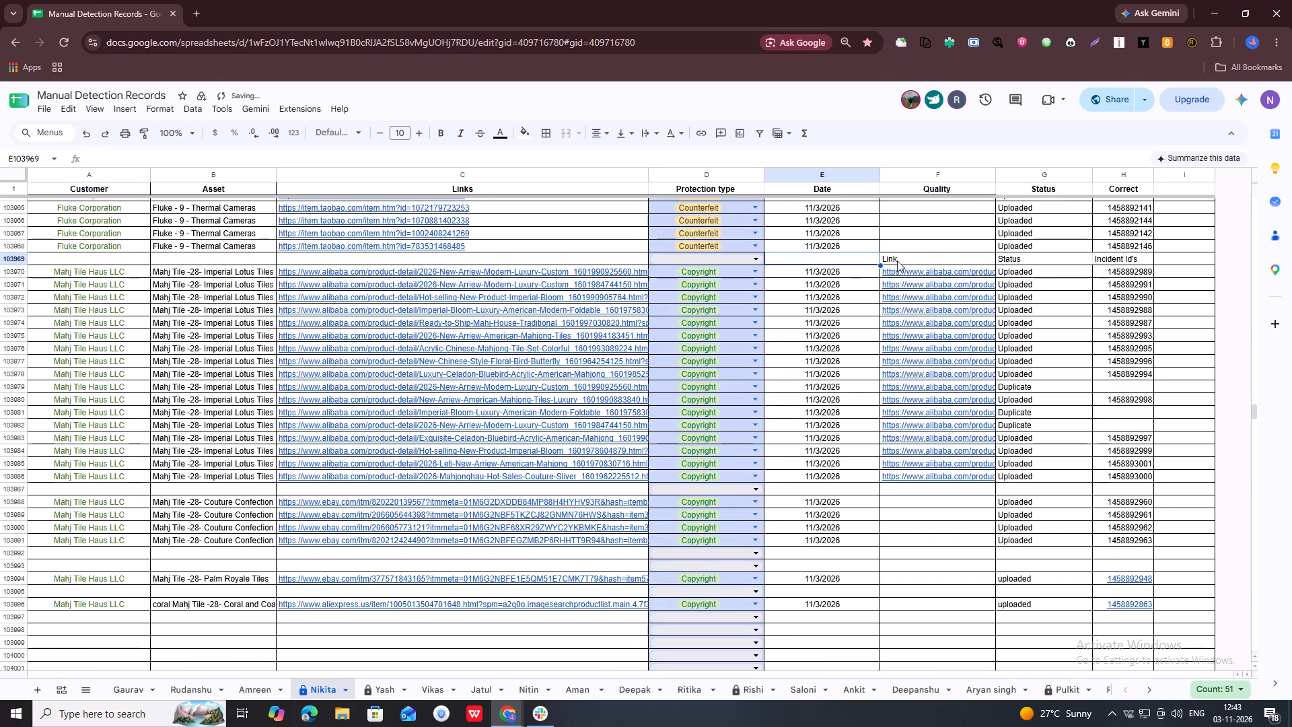
key("shift+Right")
key("shift+Right")
key("Delete")
Clear the pasted Alibaba links from the Quality column, cells F103970 to F103986.
key("Down")
key("ctrl+shift+Down")
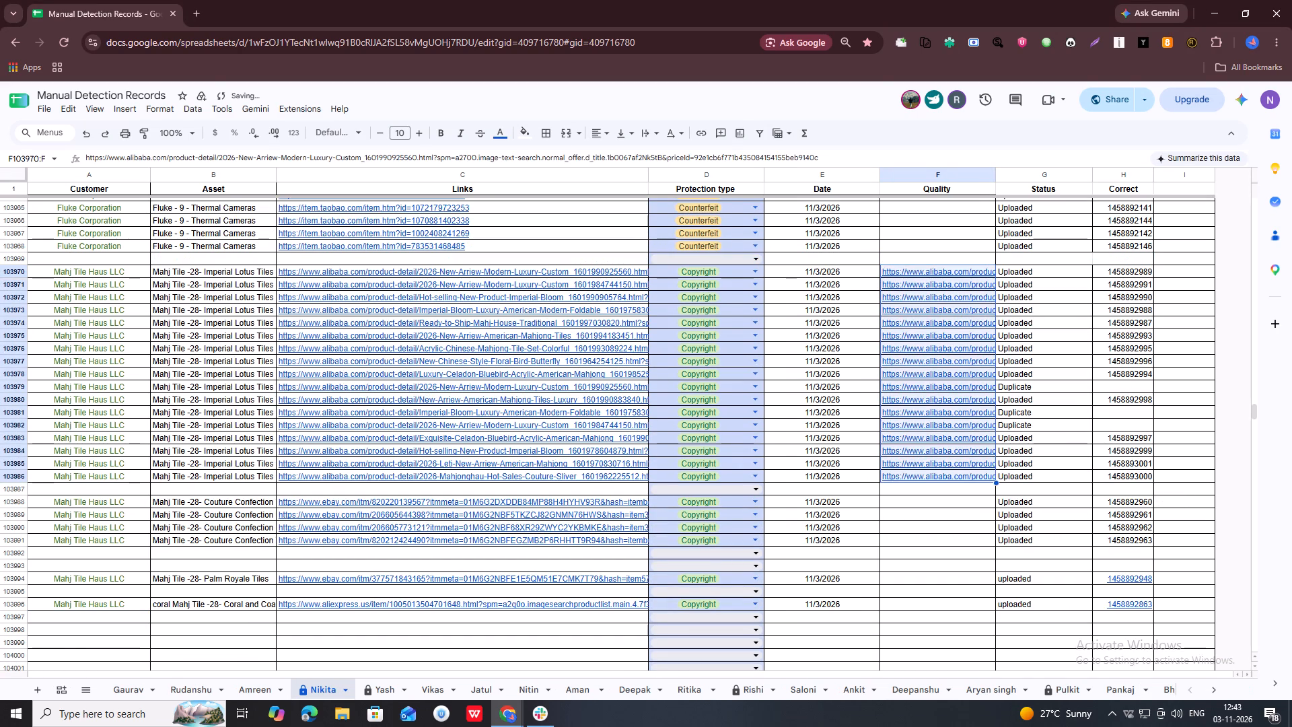
key("Delete")
Count the Mahj Tile Haus LLC incident IDs in the Correct column from row 103970 down to row 103996.
key("Right")
key("Right")
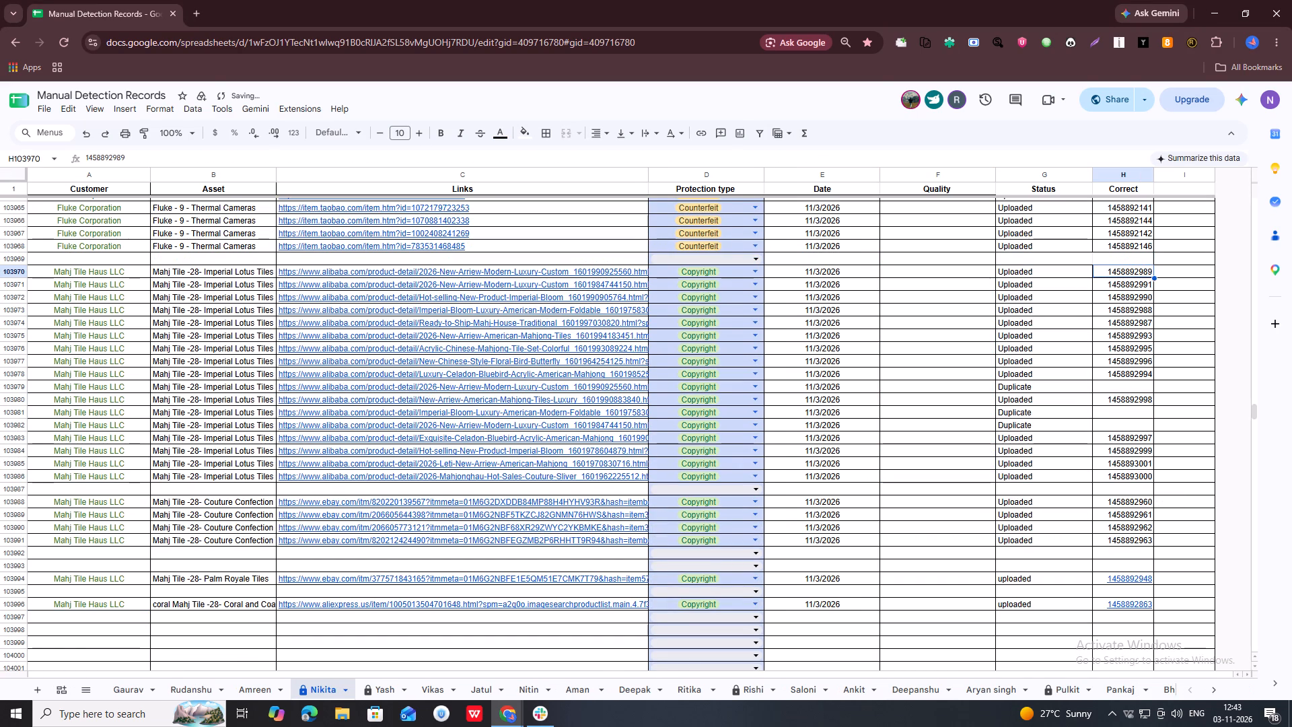
key("ctrl+shift+Down")
key("ctrl+shift+Down")
key("ctrl+shift+Down")
key("ctrl+shift+Down")
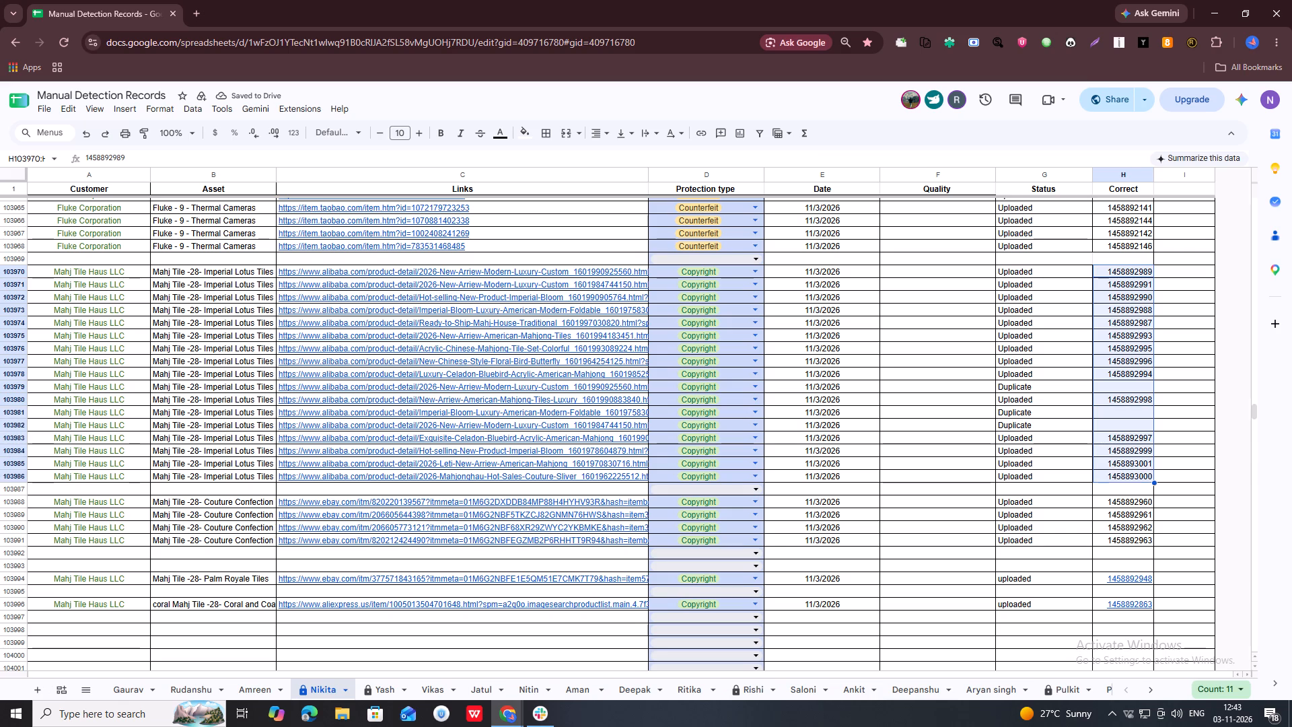
key("ctrl+shift+Down")
key("ctrl+shift+Down")
key("ctrl+shift+Down")
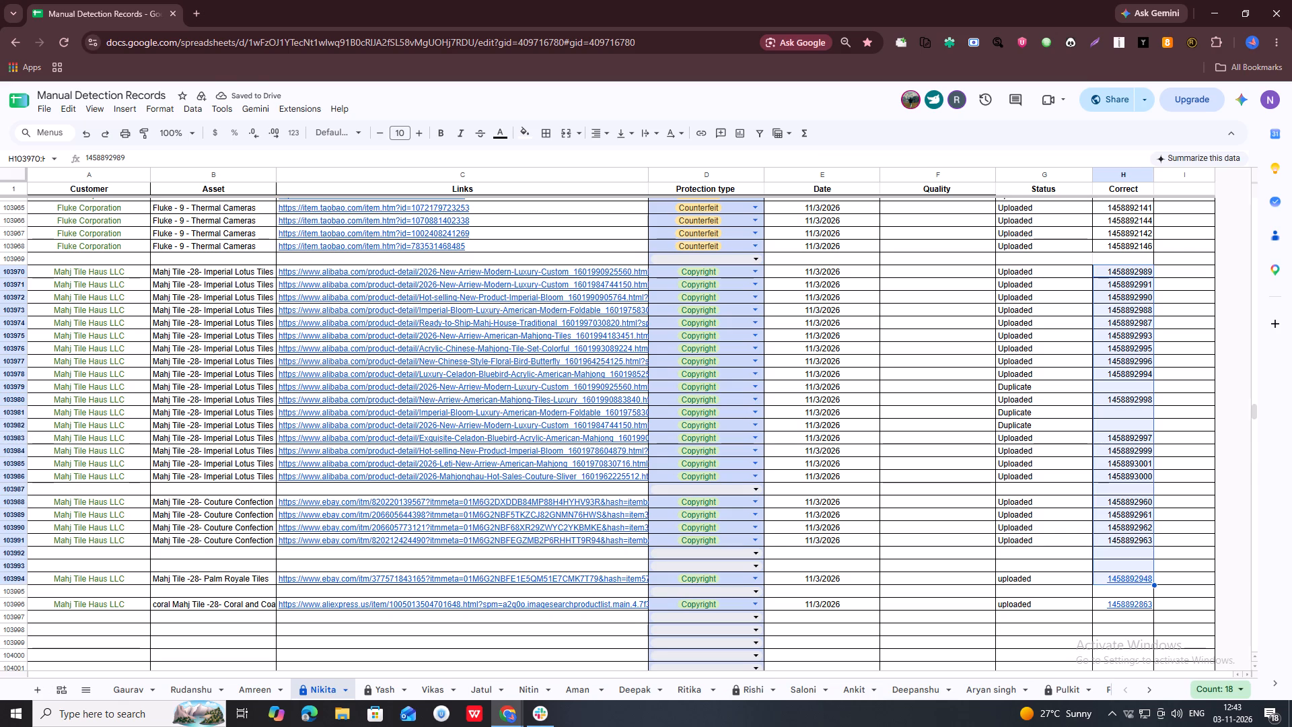
key("ctrl+shift+Down")
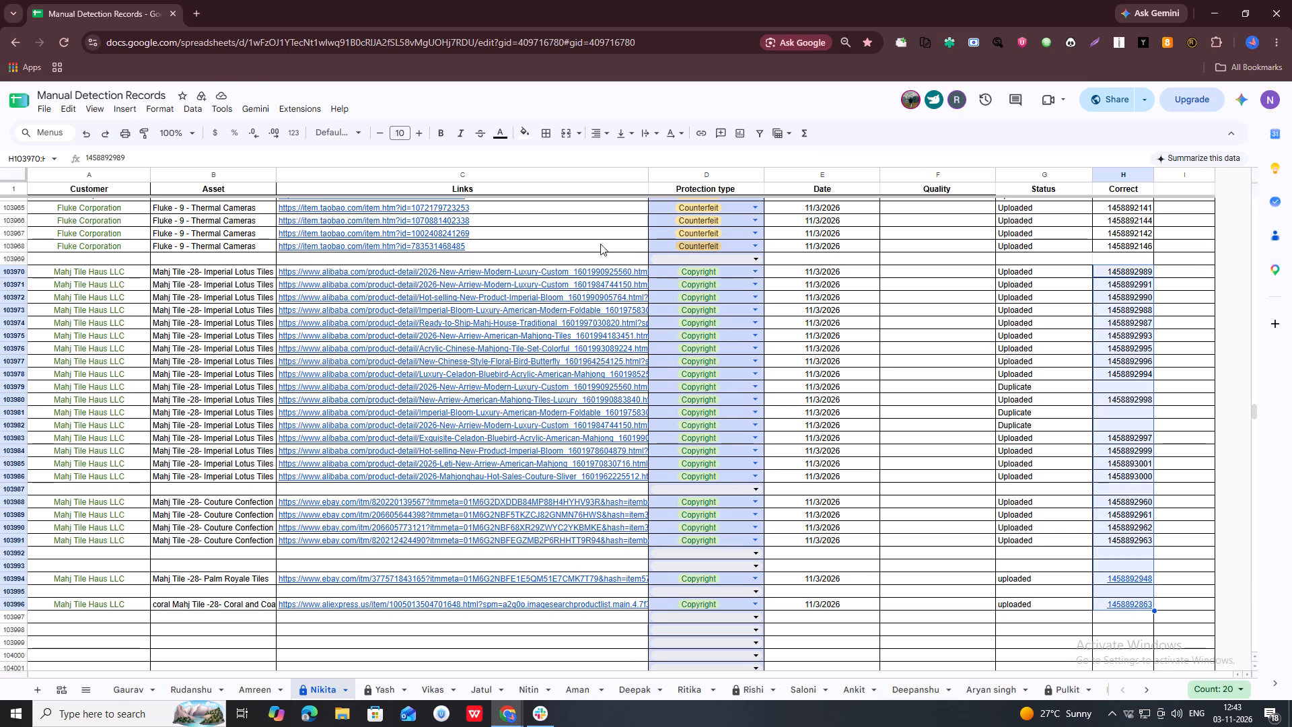
left_click(363, 638)
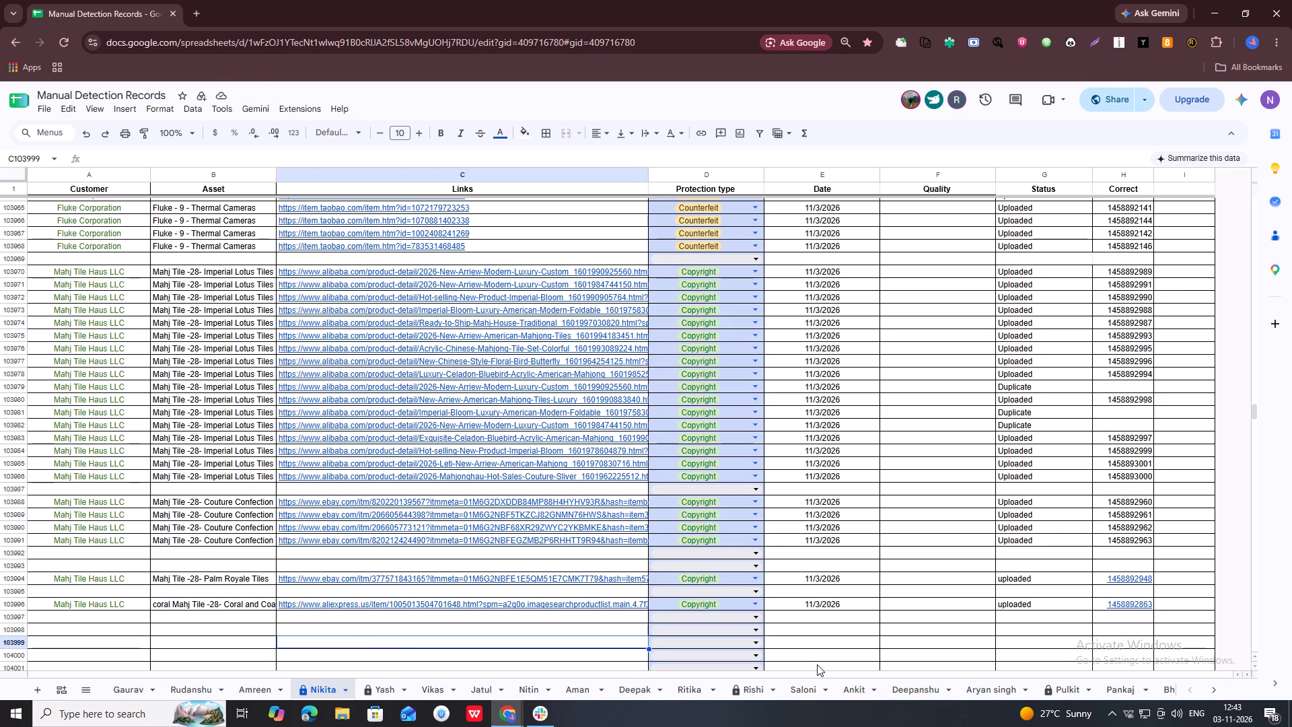
In the Tuinet Brand tracker, mark day 3 as S for the Mahj Tile Haus LLC Alibaba row.
key("alt+Tab")
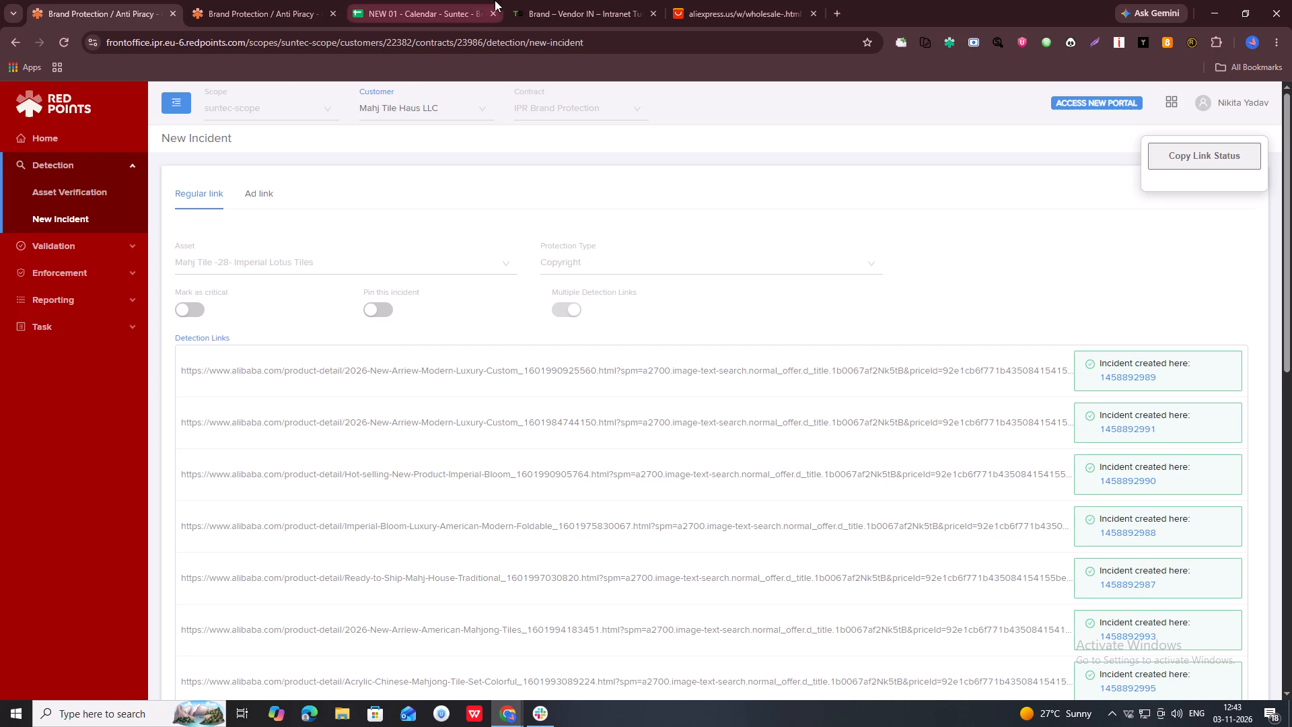
left_click(566, 0)
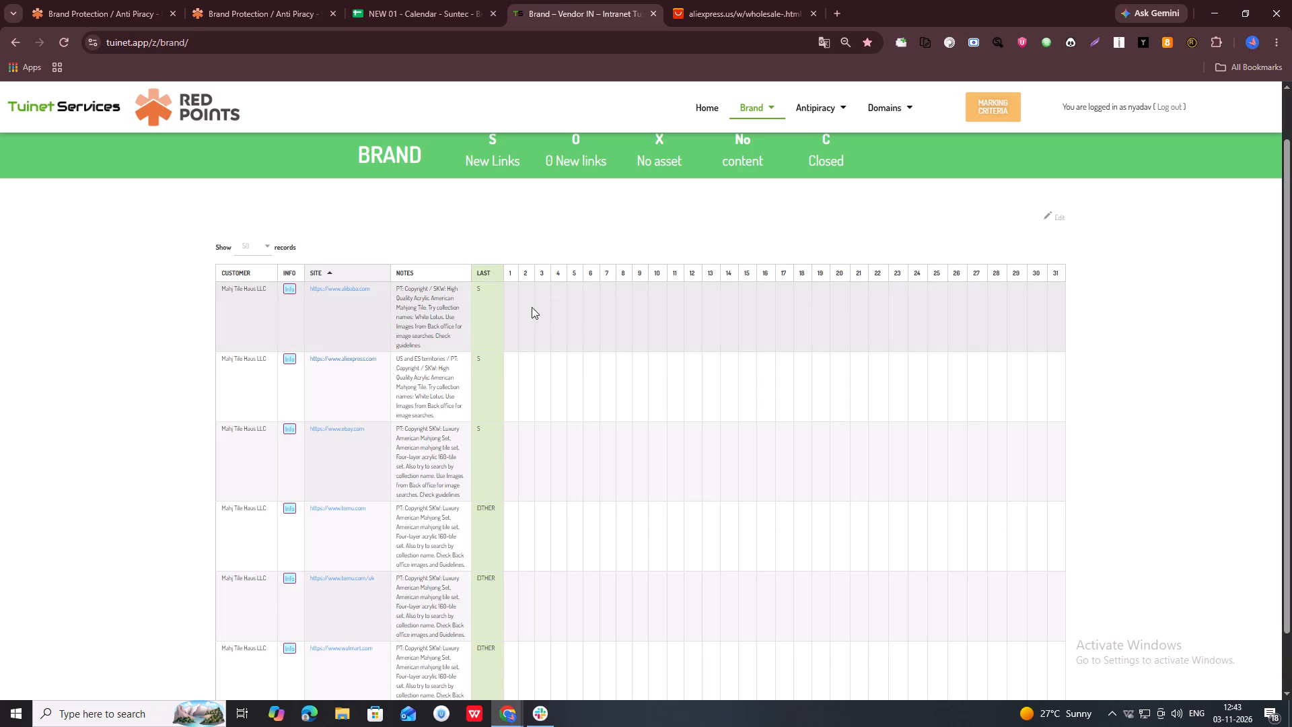
double_click(539, 310)
left_click(548, 318)
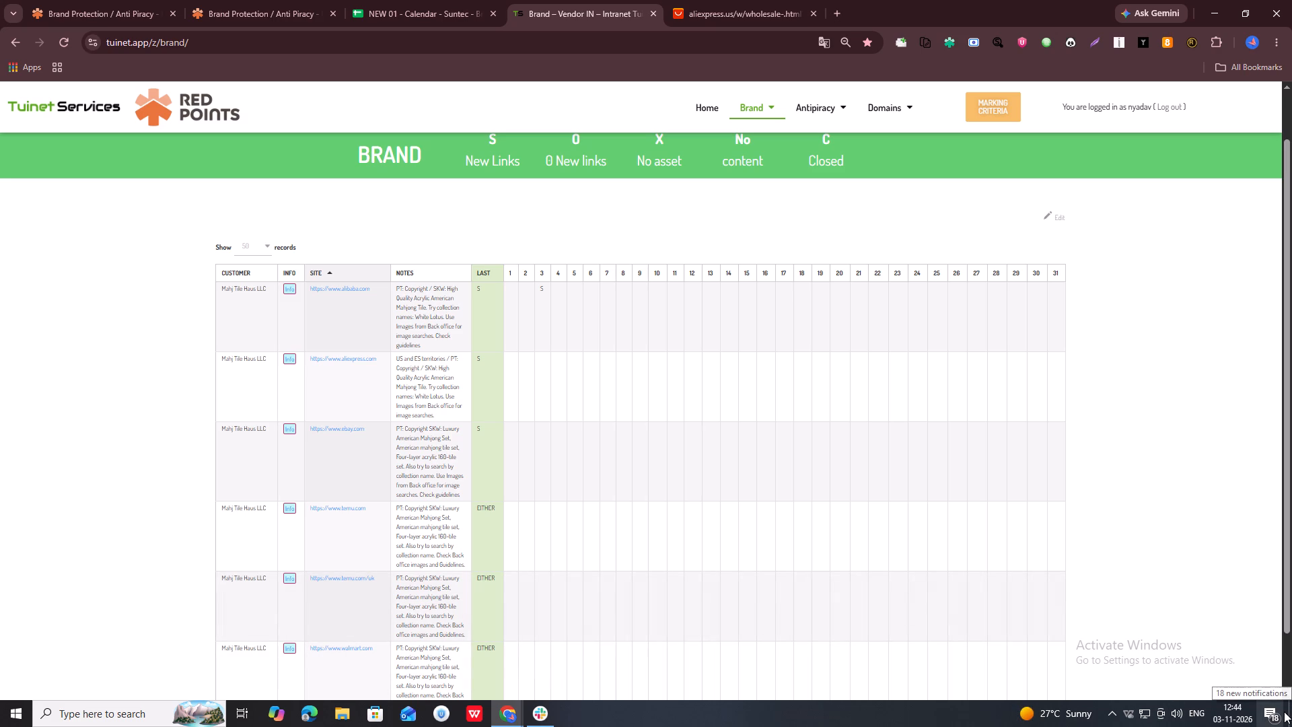
In the Suntec Brand calendar, reset the 3/11 column filter to include all values.
left_click(404, 0)
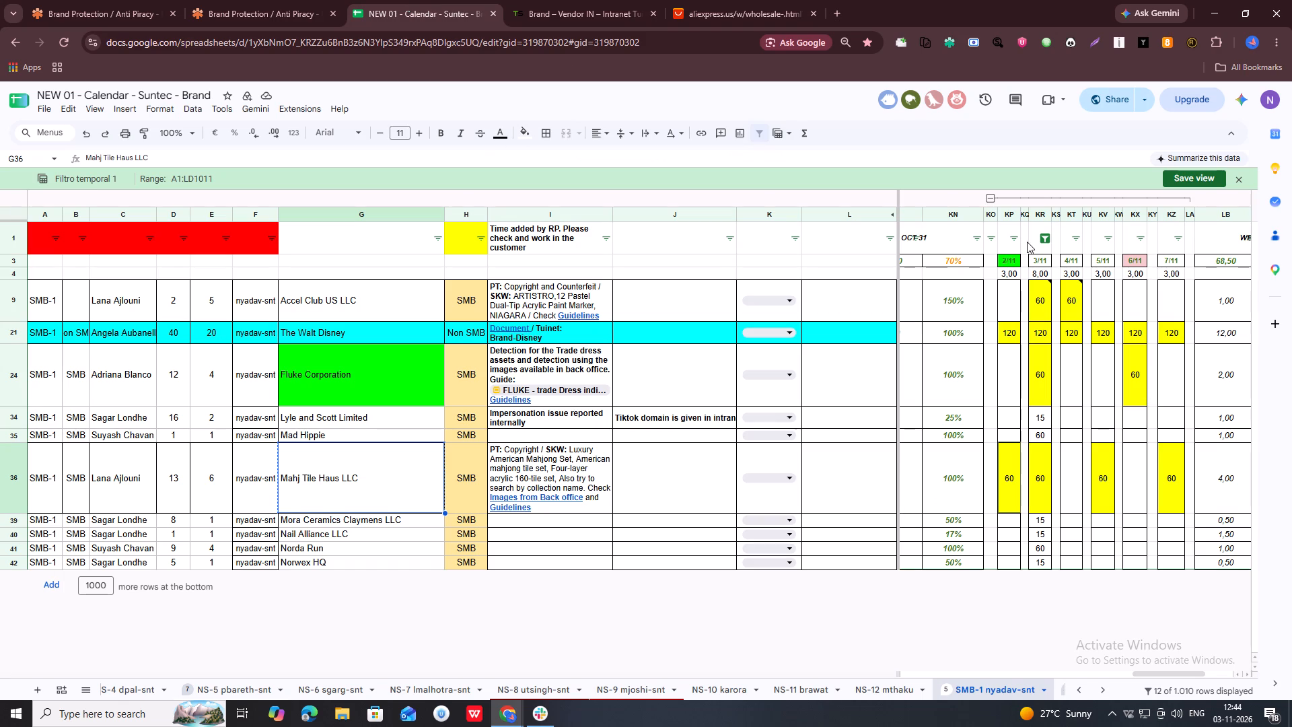
left_click(1046, 234)
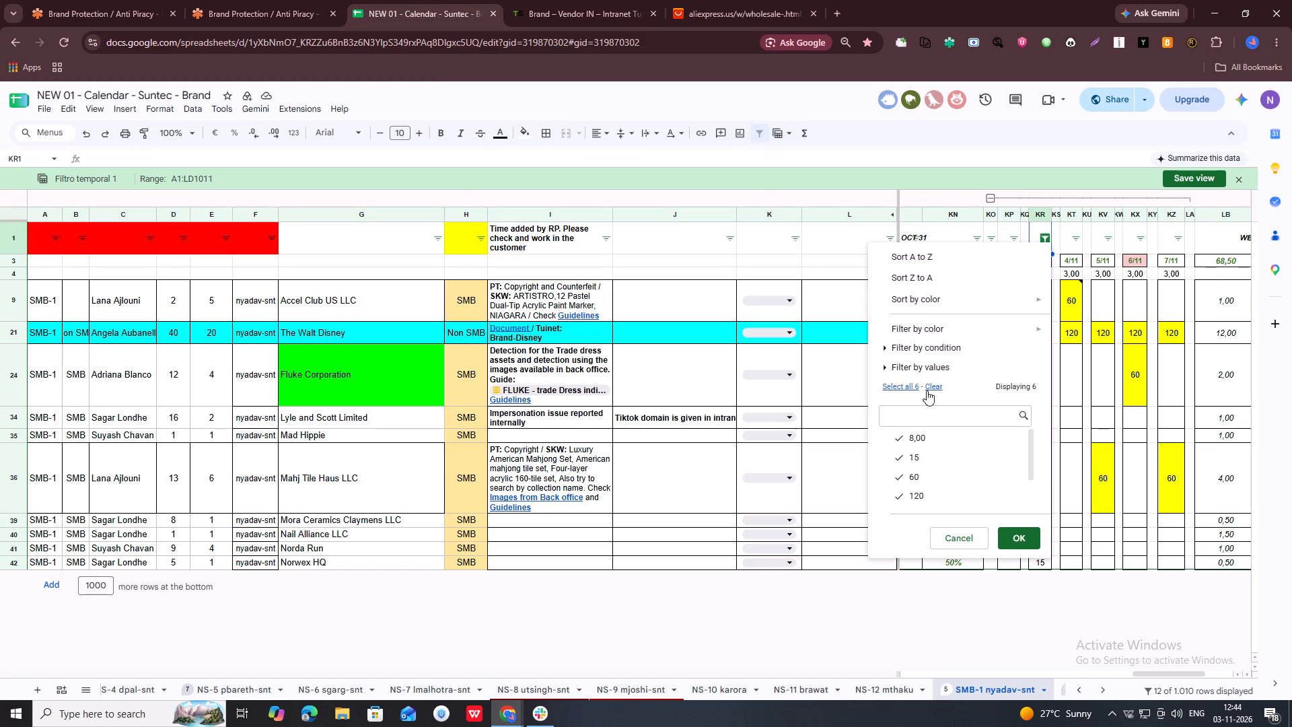
left_click(910, 385)
left_click(1012, 545)
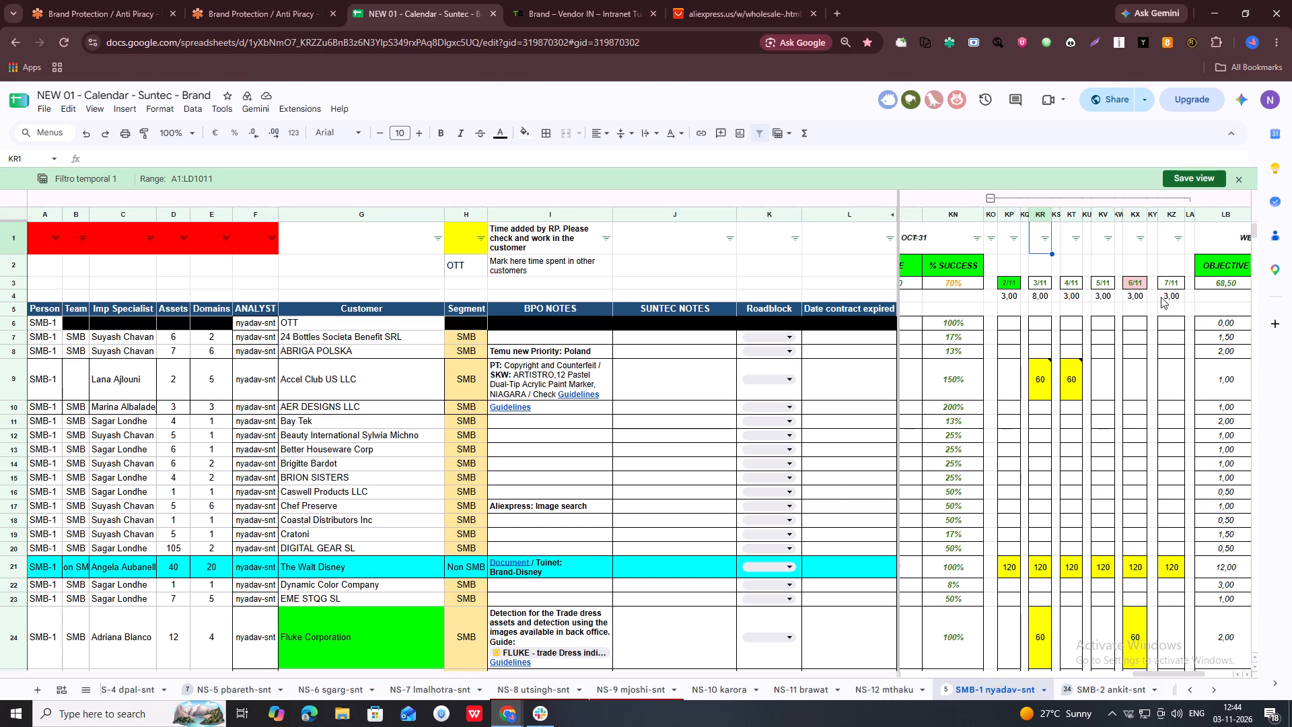
In the Tuinet Brand tracker, mark day 3 as S for the Mahj Tile Haus LLC AliExpress and eBay rows.
key("alt+Tab")
key("alt+Tab")
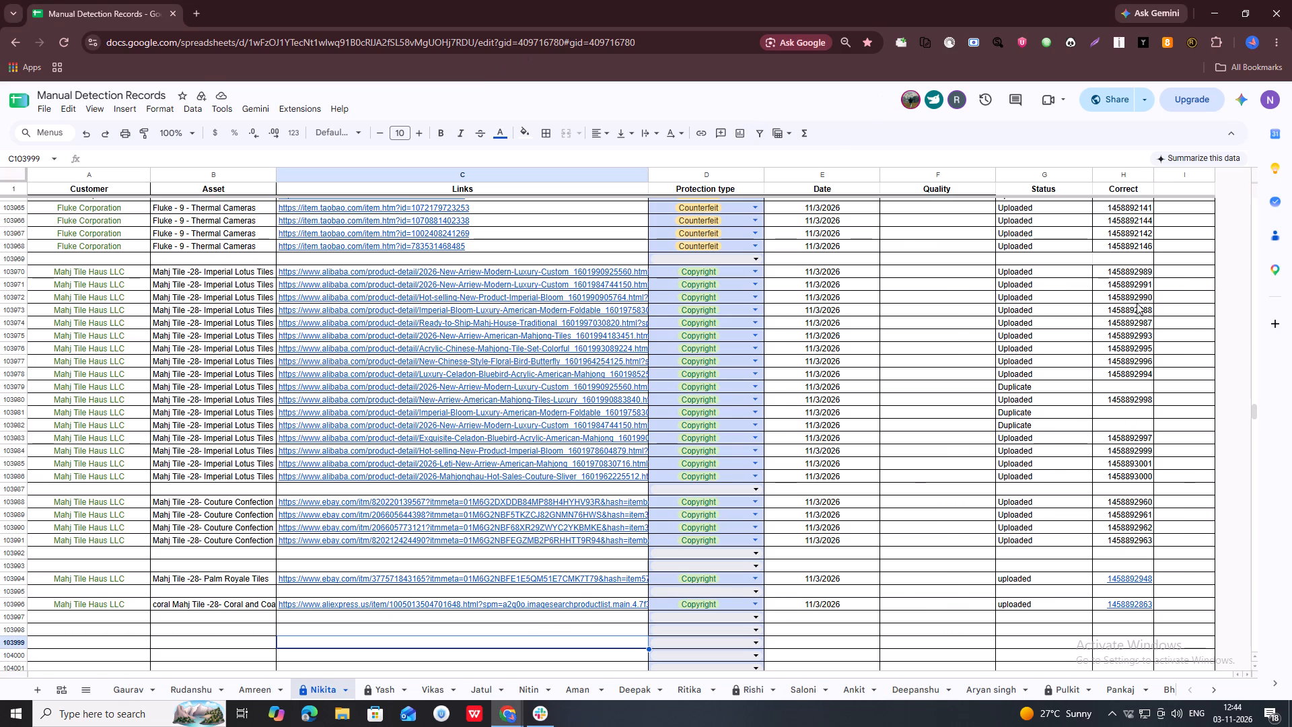
left_click(553, 0)
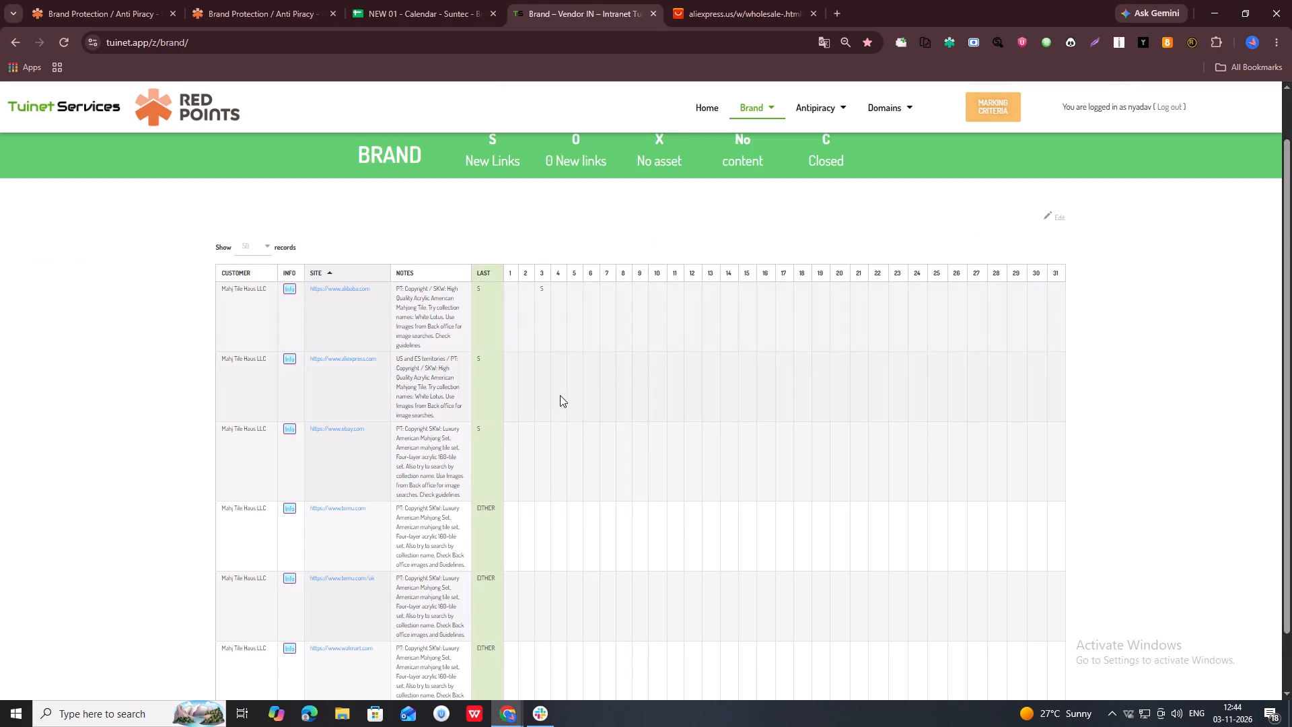
double_click(544, 387)
left_click(544, 386)
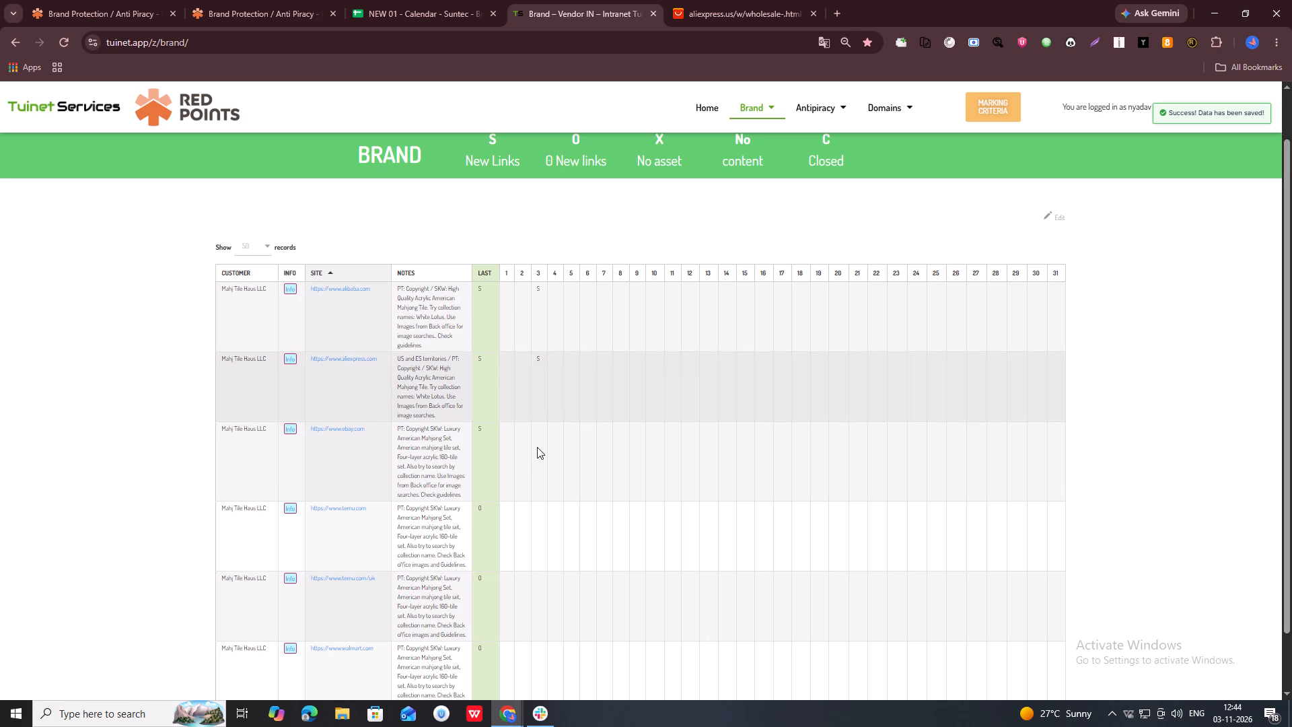
double_click(536, 454)
left_click(536, 456)
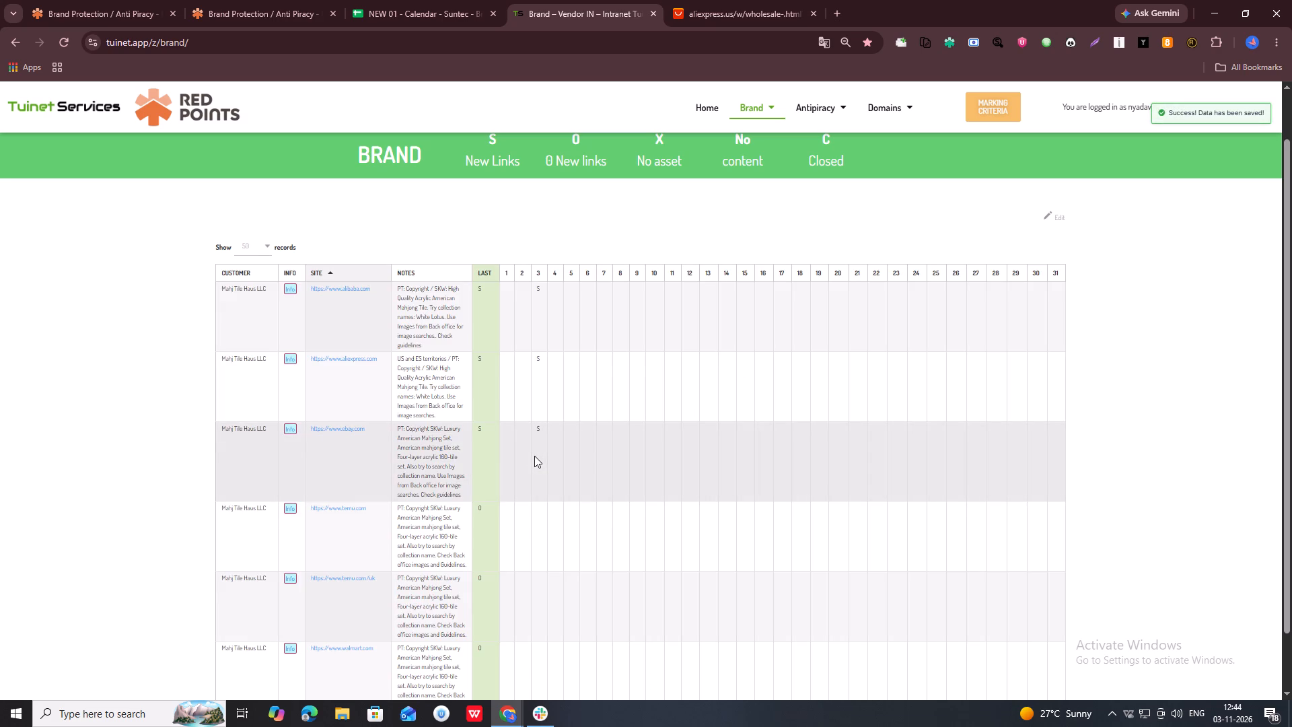
Mark day 3 as 0 for the Mahj Tile Haus LLC temu.com row.
double_click(542, 539)
left_click(546, 557)
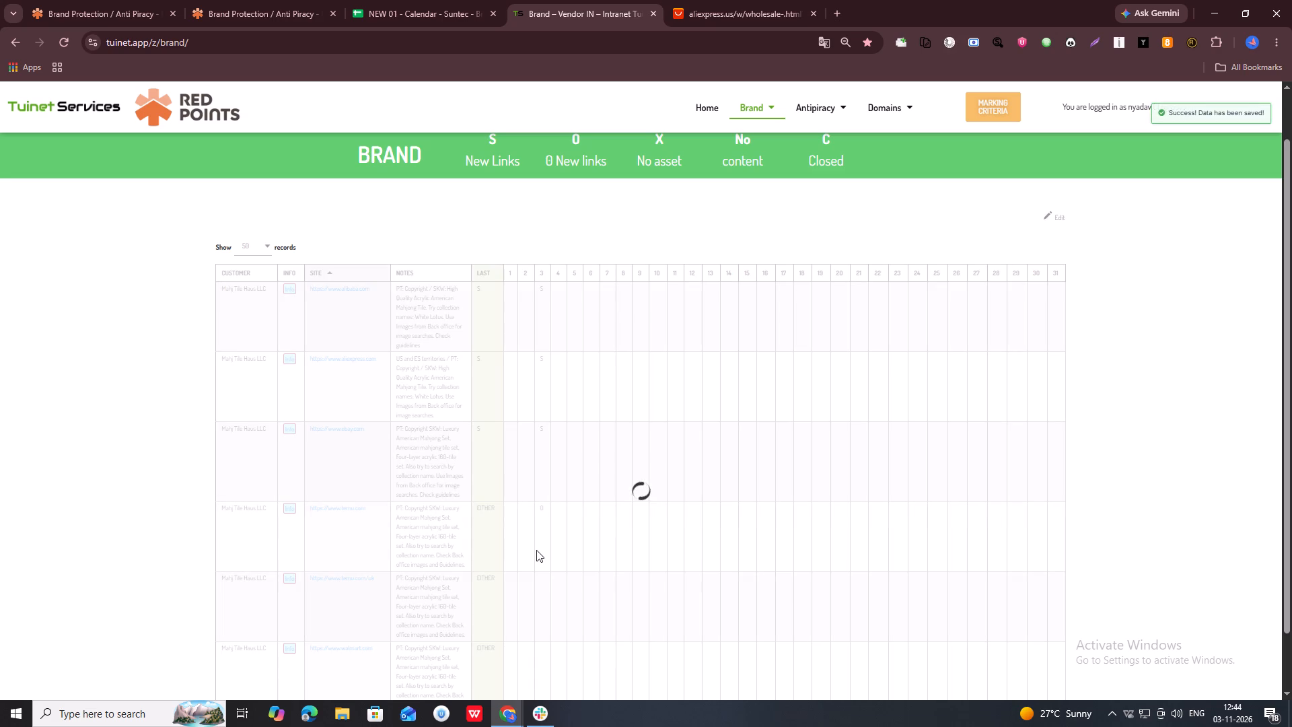
In the Suntec Brand calendar, review the customers' minutes in the 2/11 column and sum them from The Walt Disney to Mahj Tile Haus LLC.
left_click(408, 0)
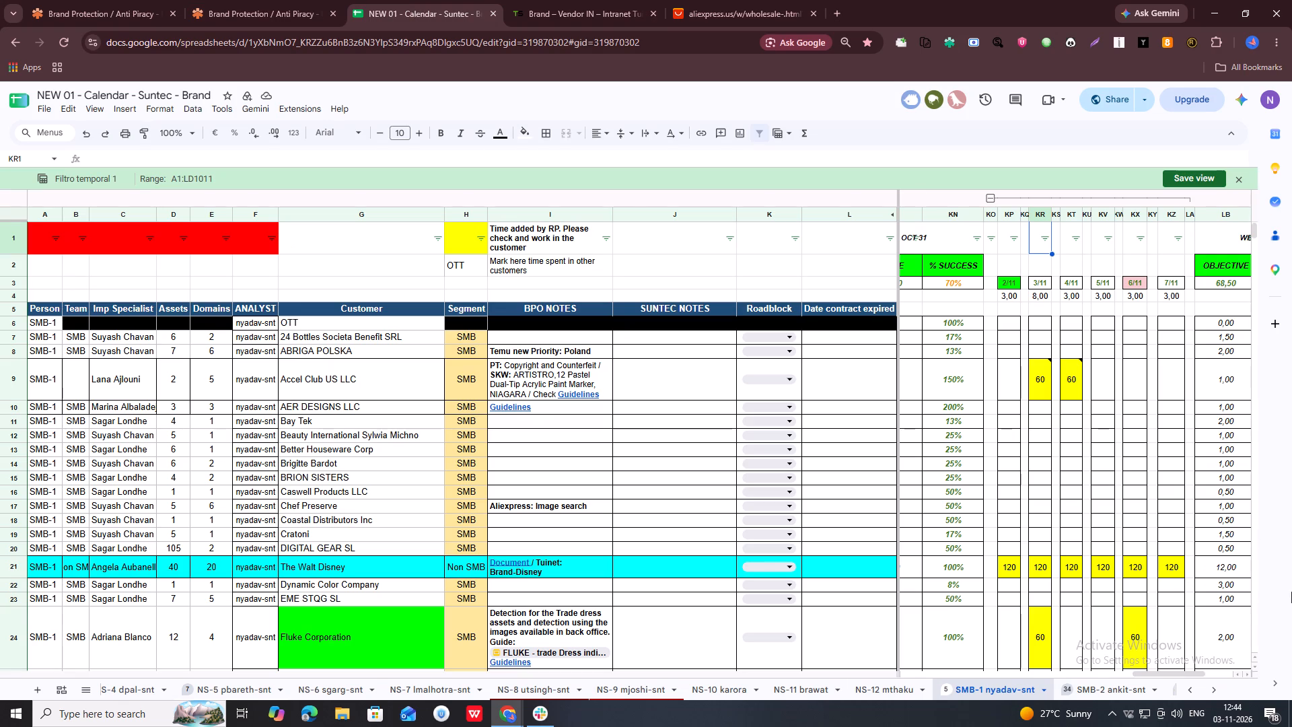
scroll(1124, 537, "down", 2)
left_click(1010, 436)
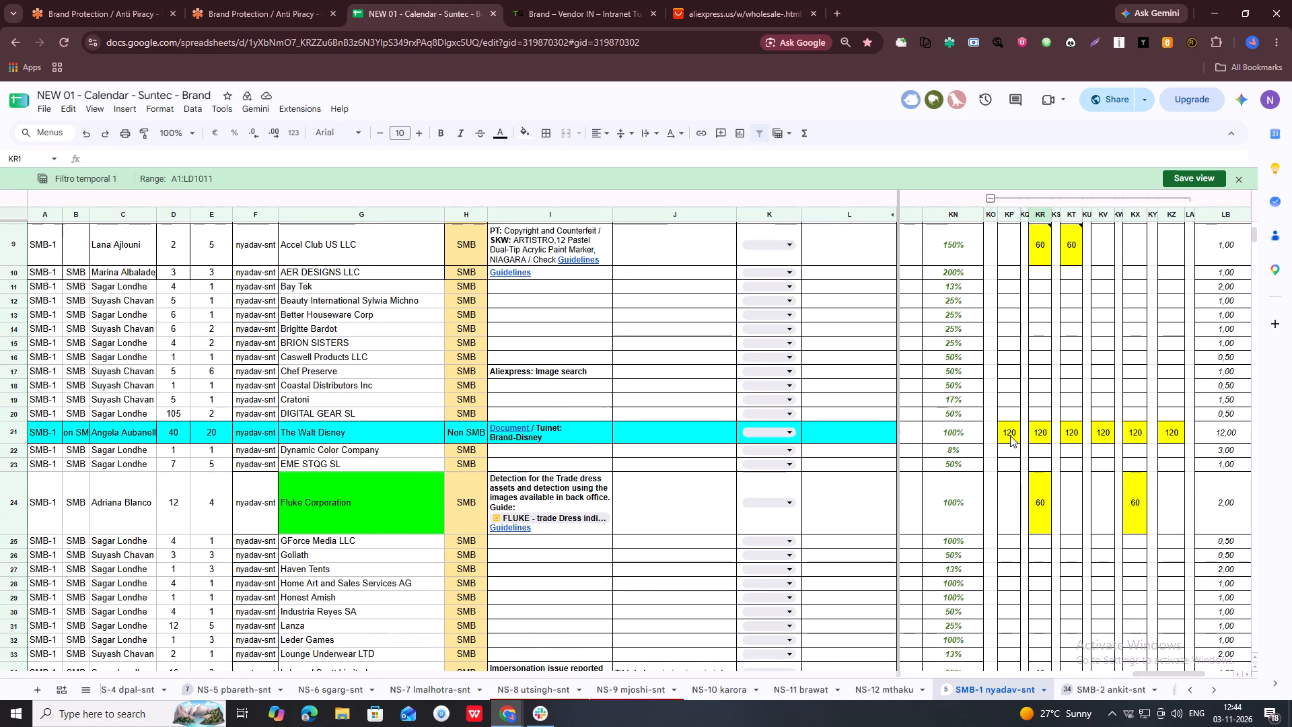
scroll(1063, 506, "down", 6)
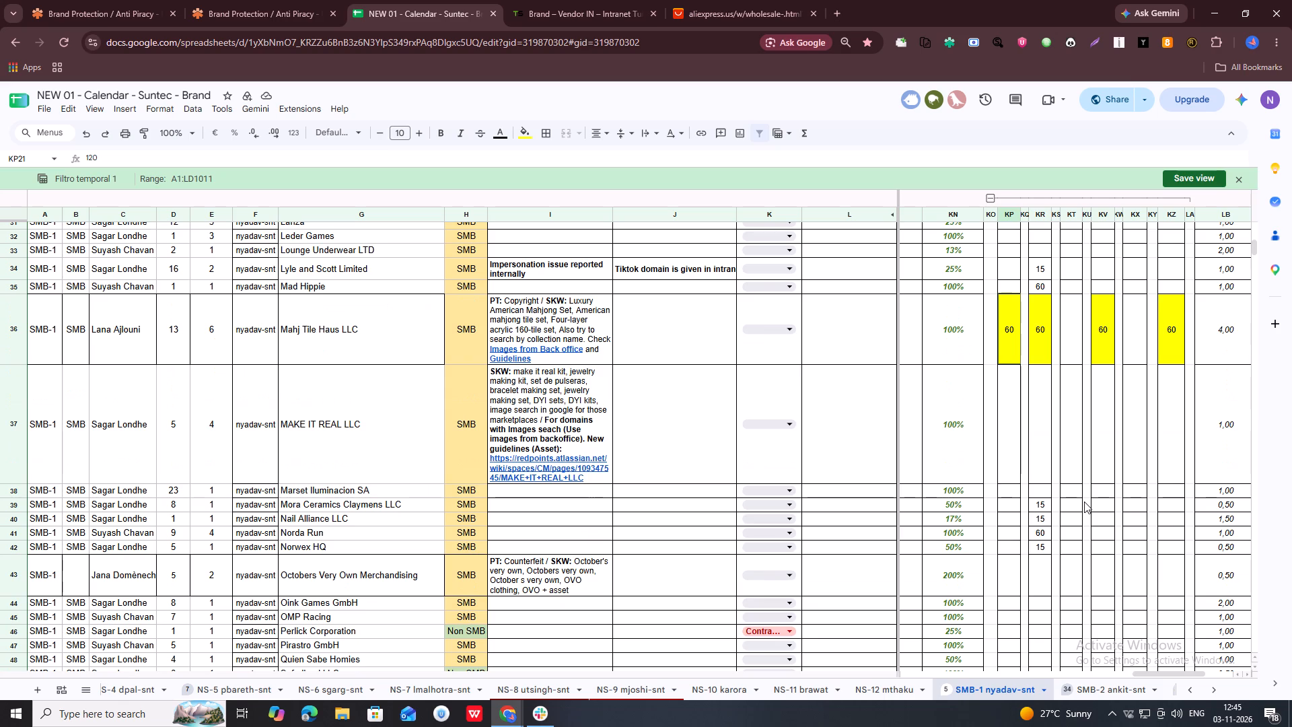
scroll(1084, 501, "up", 4)
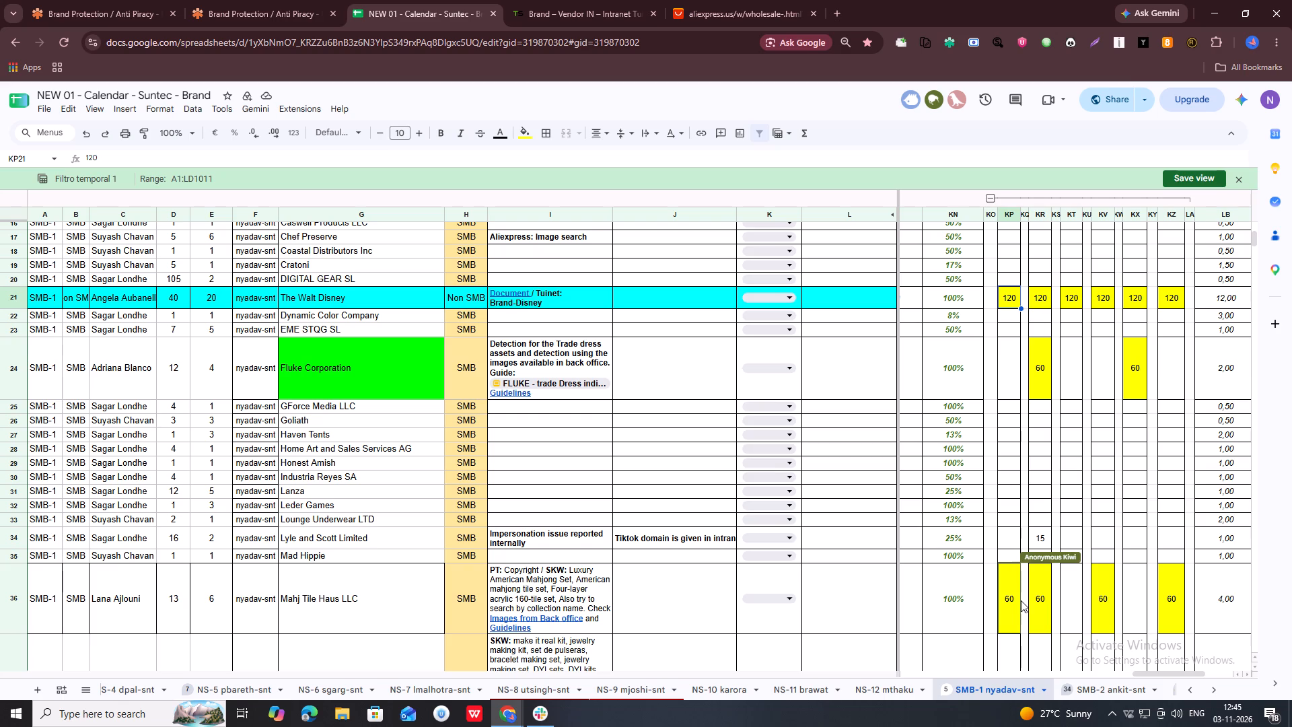
left_click(1021, 600, "shift")
scroll(1036, 574, "down", 4)
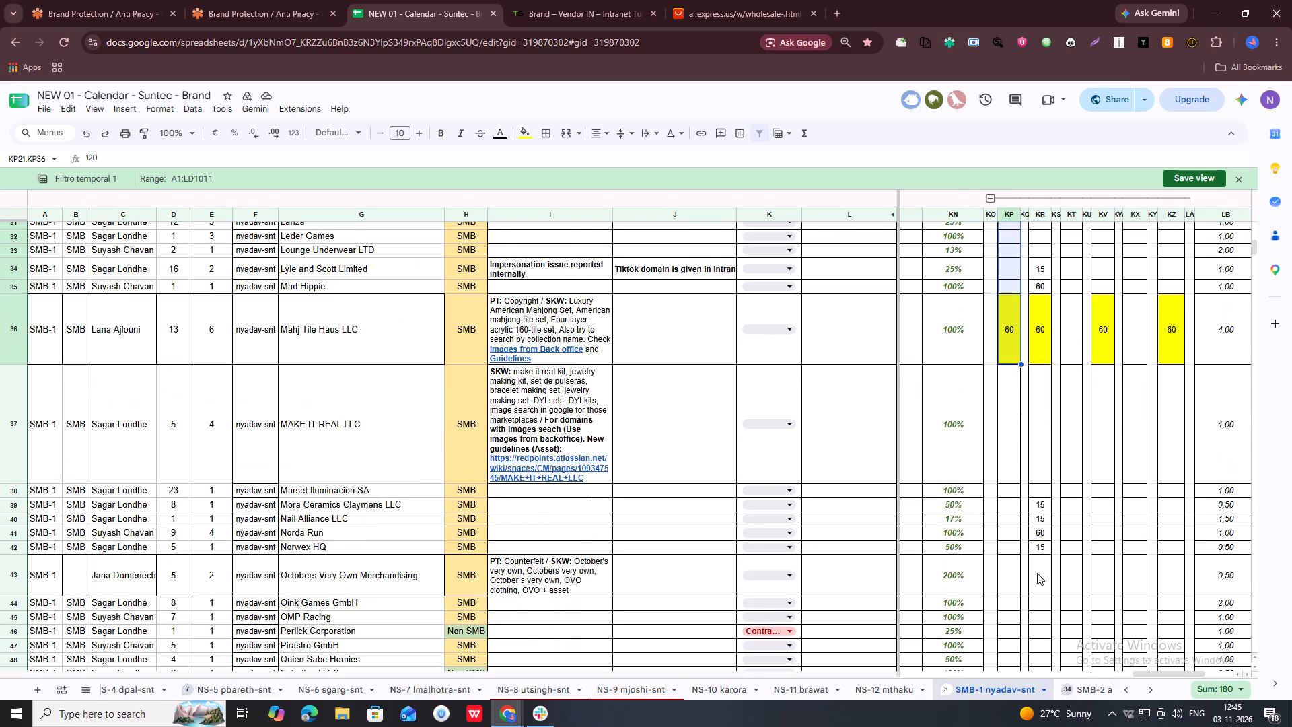
scroll(1037, 573, "down", 6)
scroll(1037, 573, "up", 6)
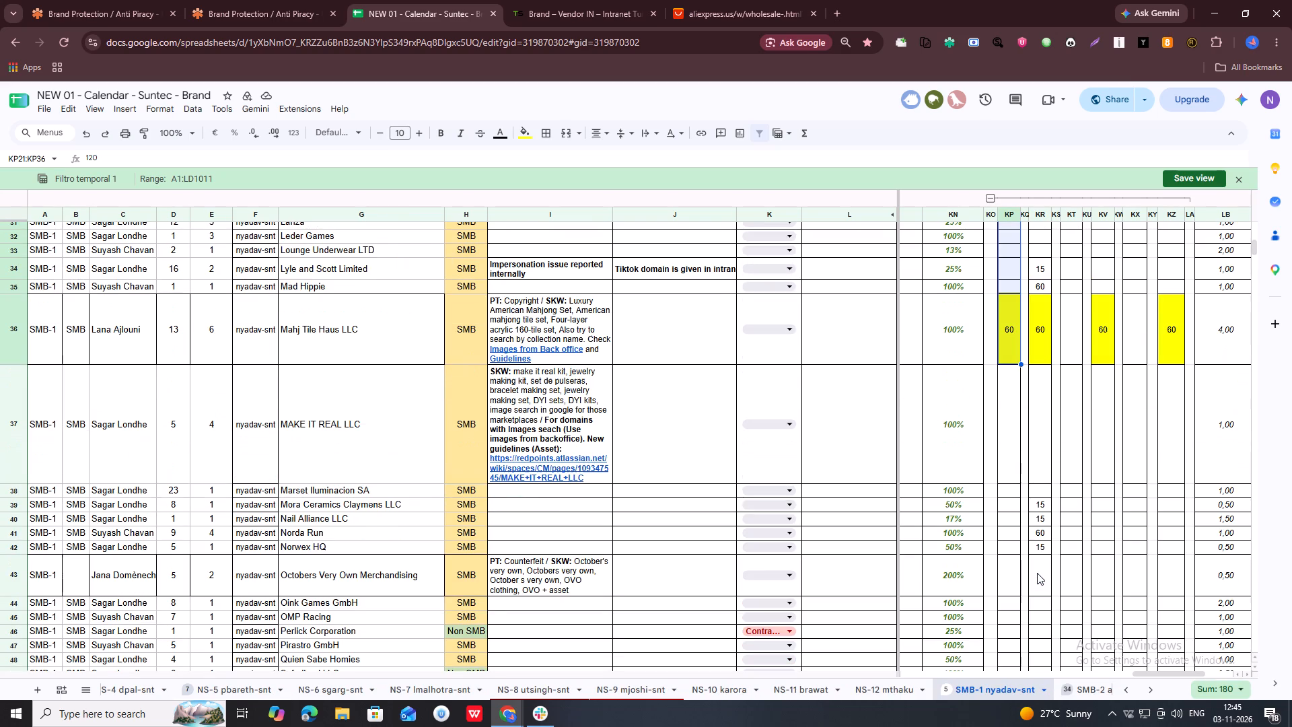
scroll(1037, 573, "up", 5)
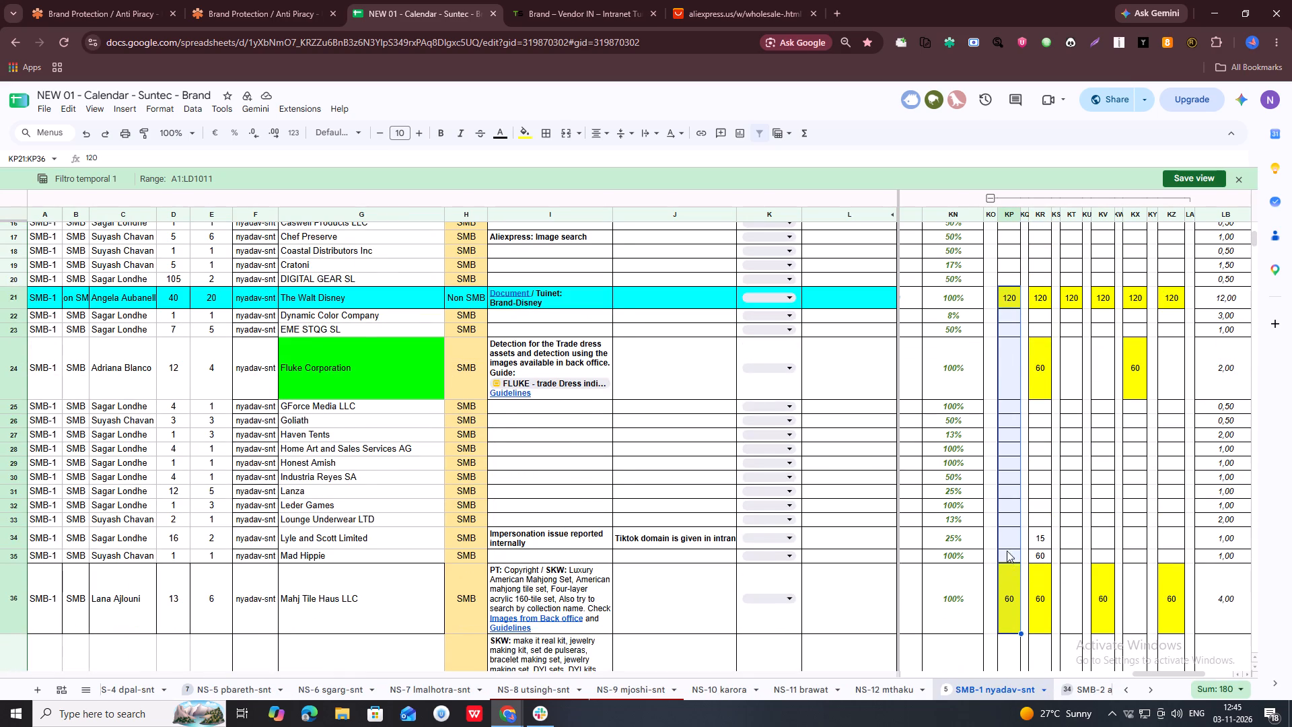
left_click(1015, 496)
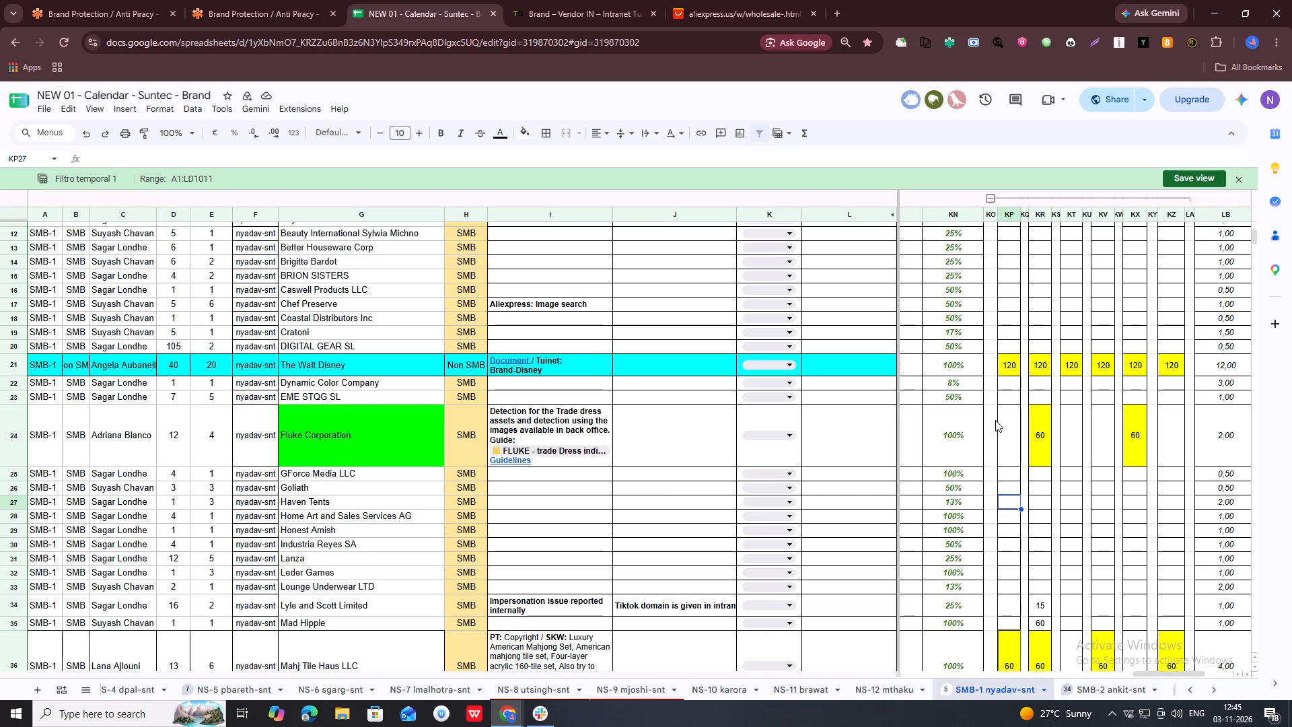